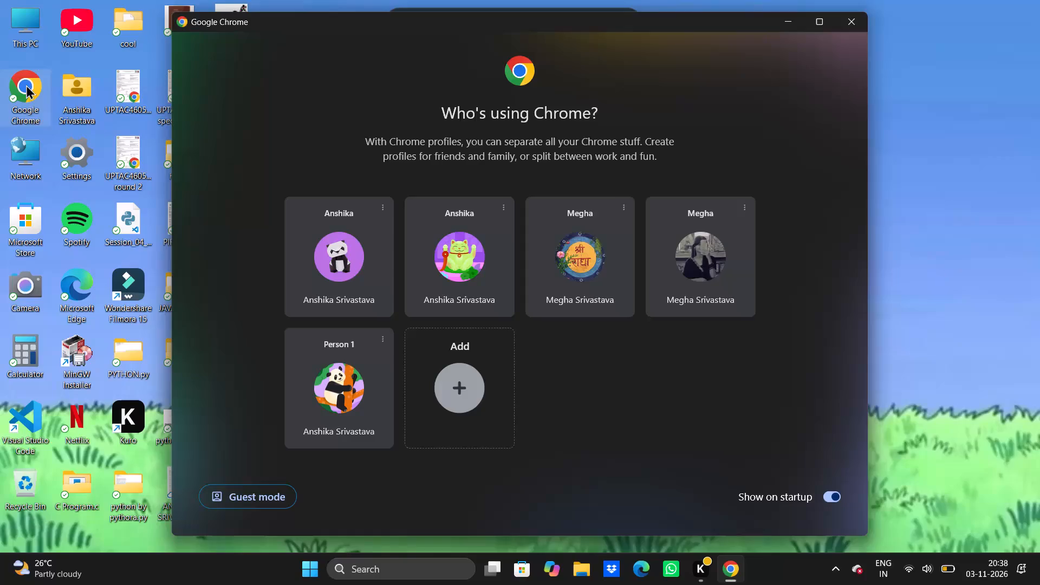
Open the browser profile with the purple-background panda picture and search the web for canva.
{"action": "left_click", "coordinate": [334, 261]}
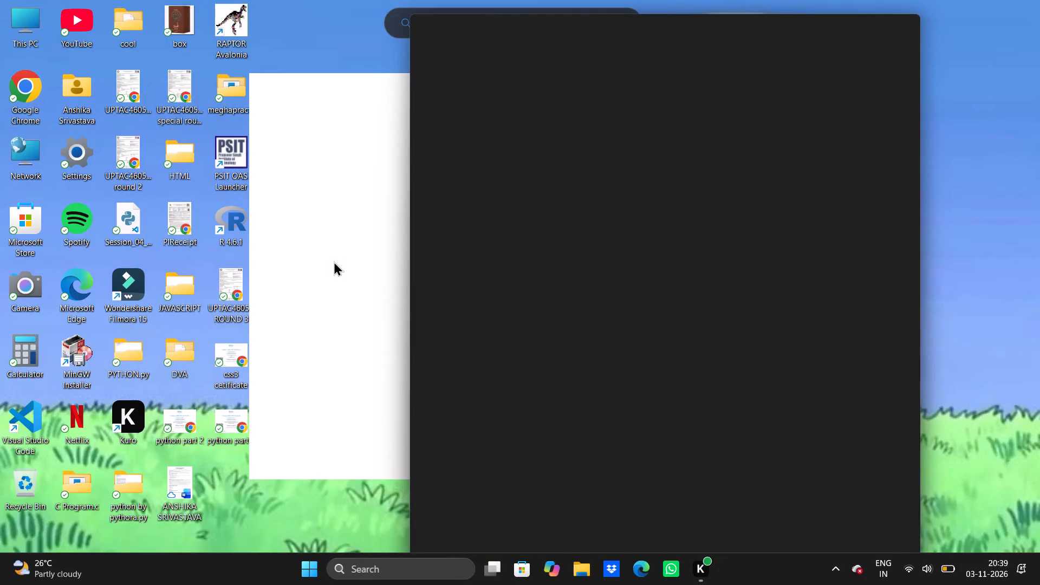
{"action": "left_click", "coordinate": [555, 64]}
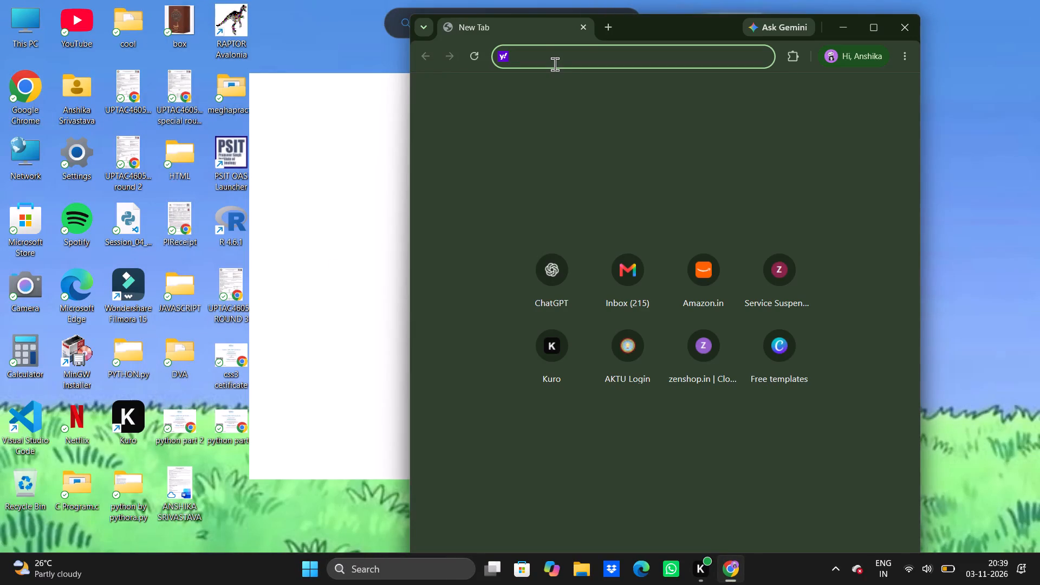
{"action": "type", "text": "canv"}
{"action": "left_click", "coordinate": [553, 134]}
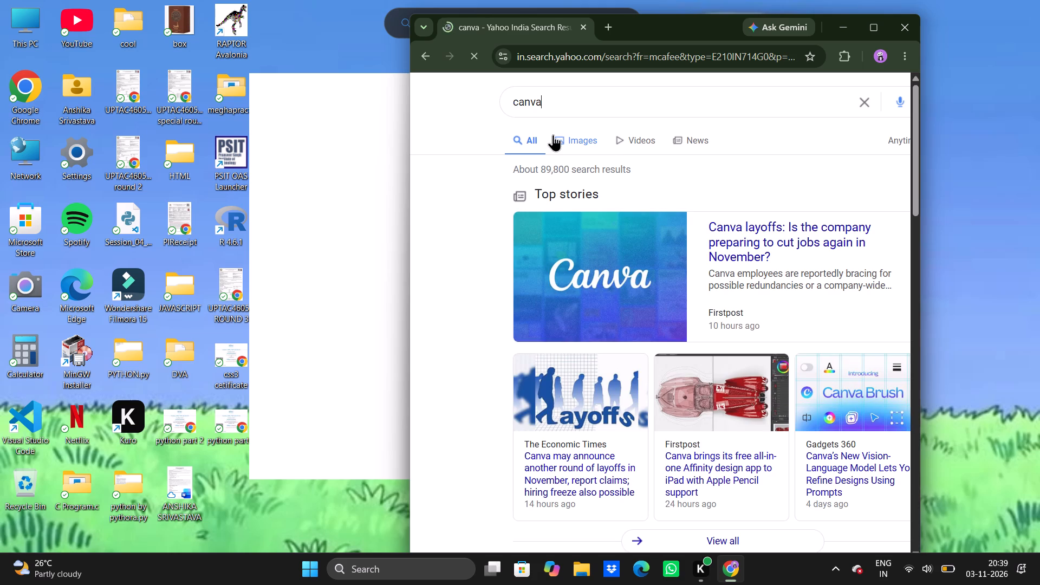
{"action": "left_click", "coordinate": [873, 25]}
{"action": "scroll", "coordinate": [404, 269], "scroll_direction": "down", "scroll_amount": 3}
{"action": "left_click", "coordinate": [225, 389]}
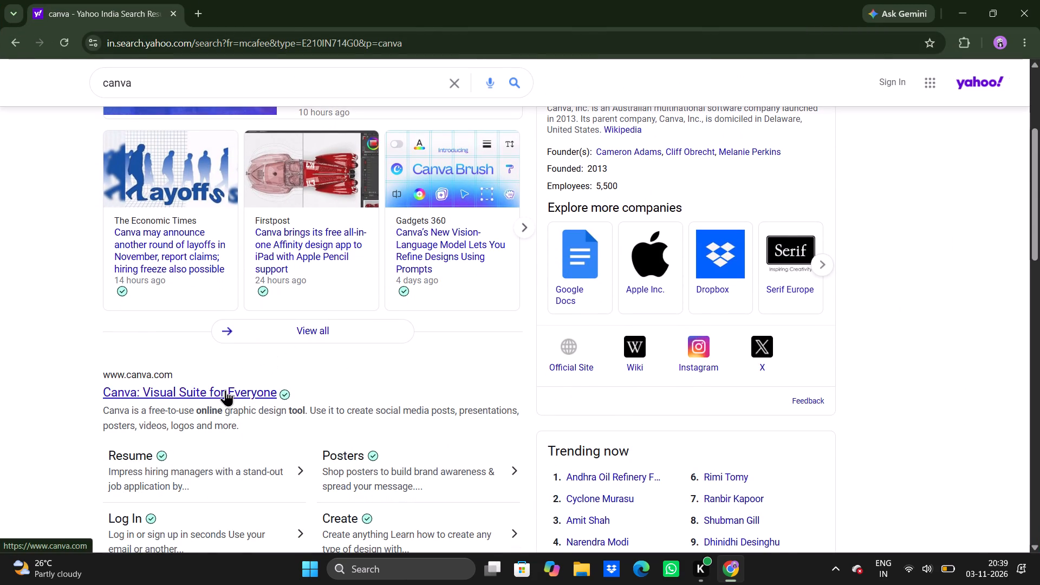
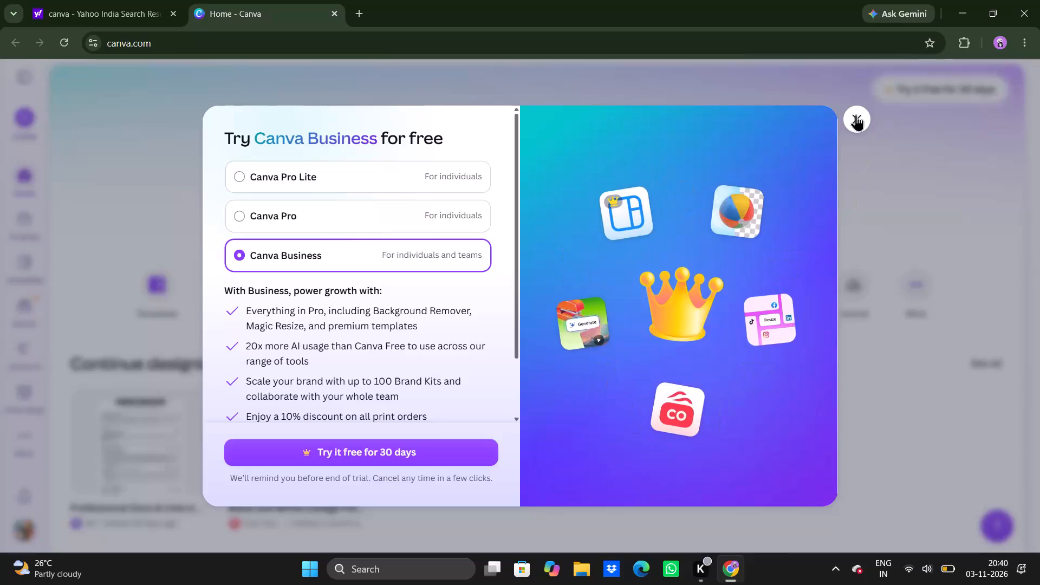
Dismiss the Canva Business free trial offer.
{"action": "left_click", "coordinate": [855, 112]}
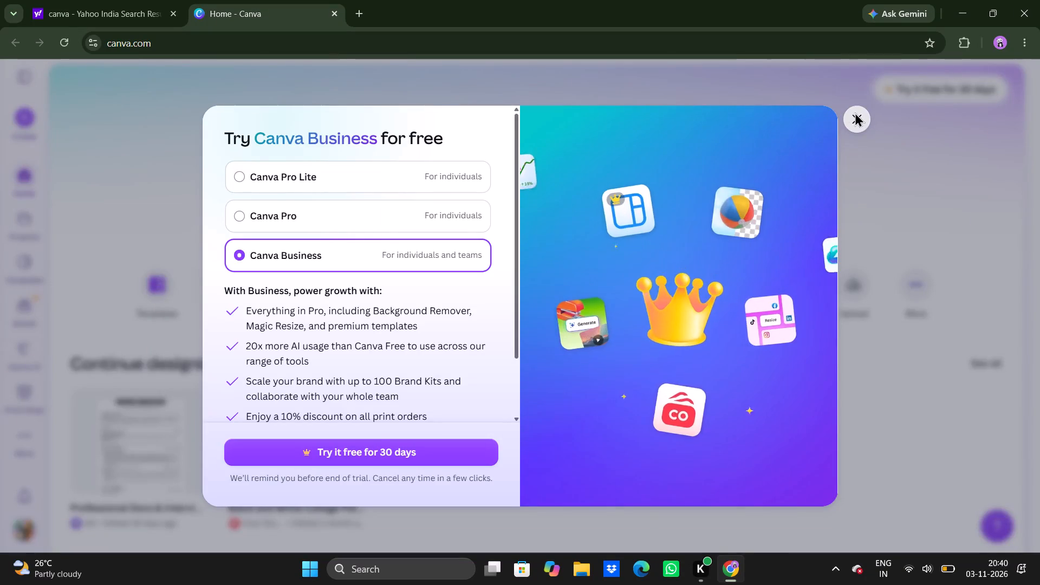
{"action": "left_click", "coordinate": [466, 195]}
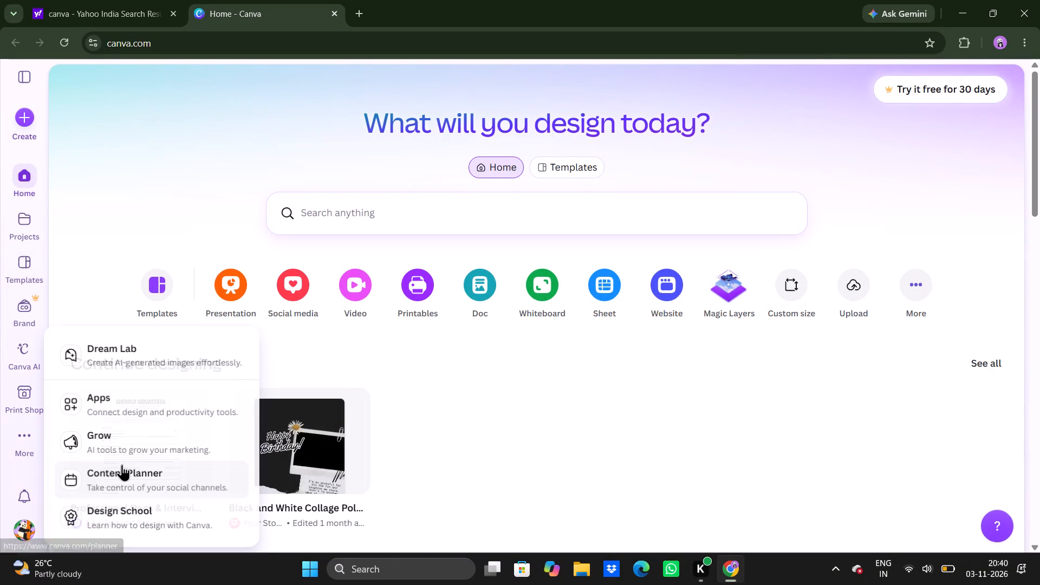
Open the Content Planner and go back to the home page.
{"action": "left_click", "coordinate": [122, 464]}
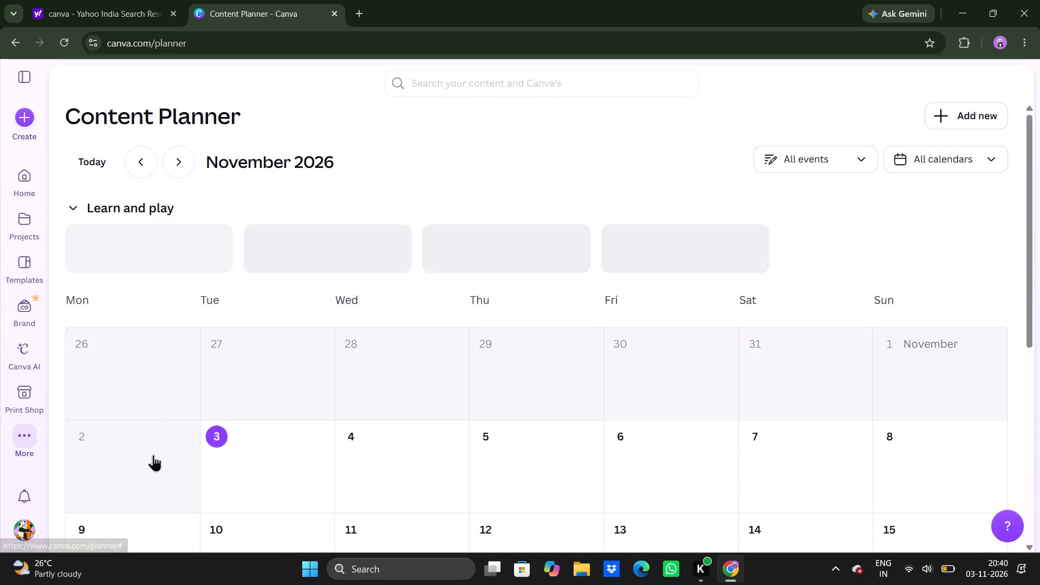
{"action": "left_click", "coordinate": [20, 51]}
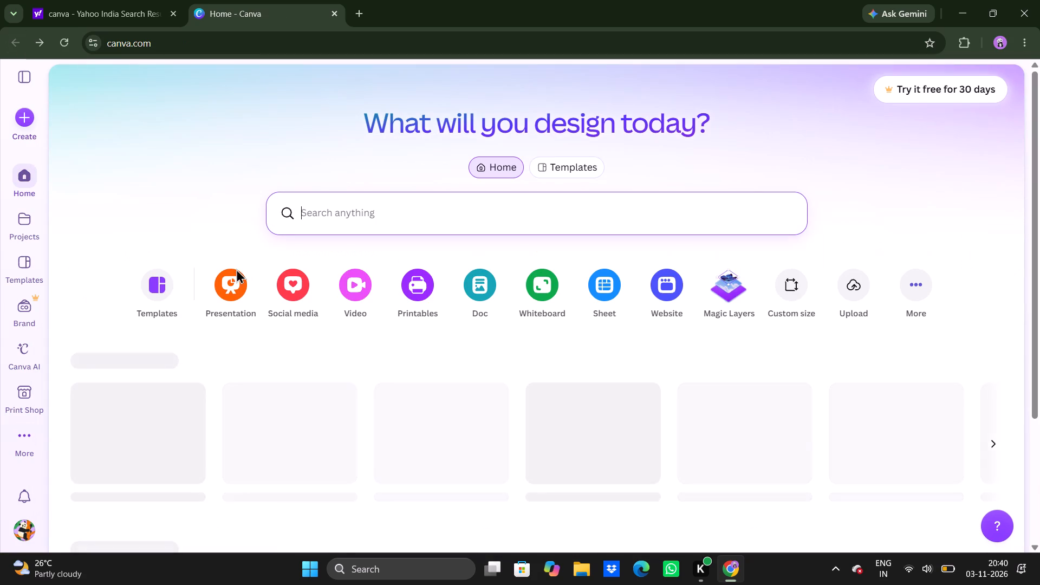
Search Canva for resume template using the matching suggestion.
{"action": "left_click", "coordinate": [324, 215]}
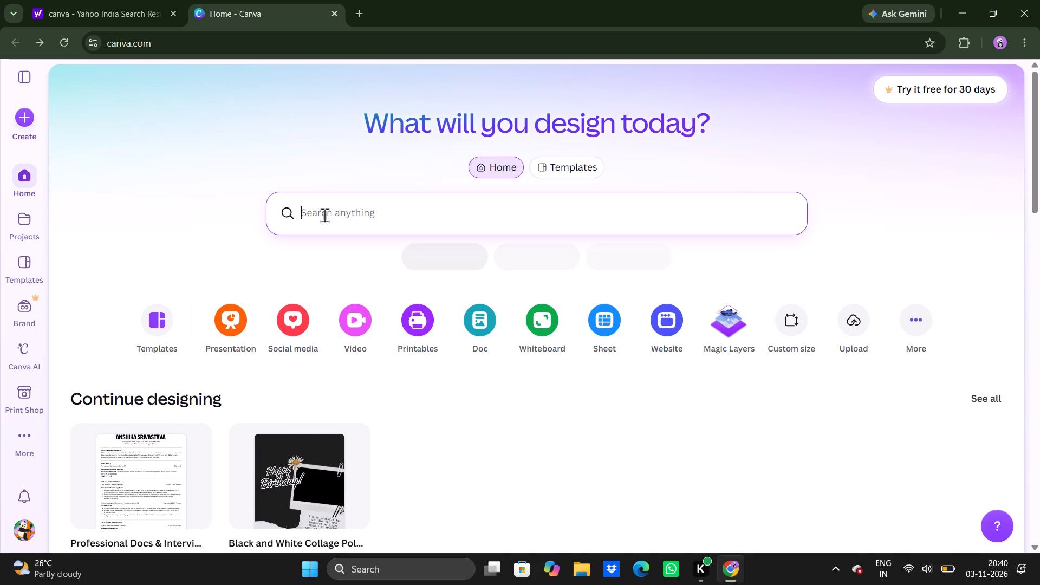
{"action": "type", "text": "resum"}
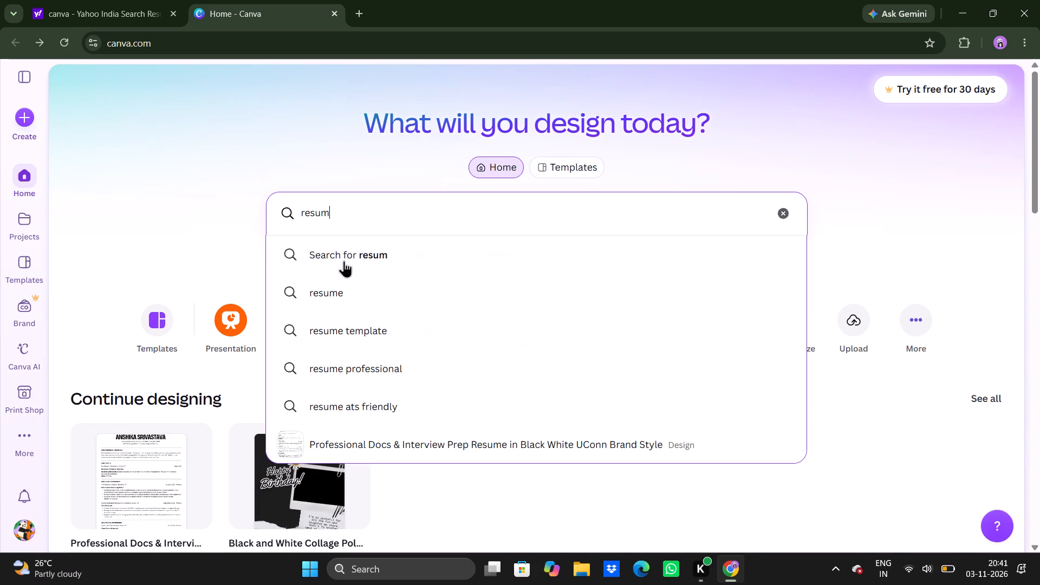
{"action": "left_click", "coordinate": [386, 344]}
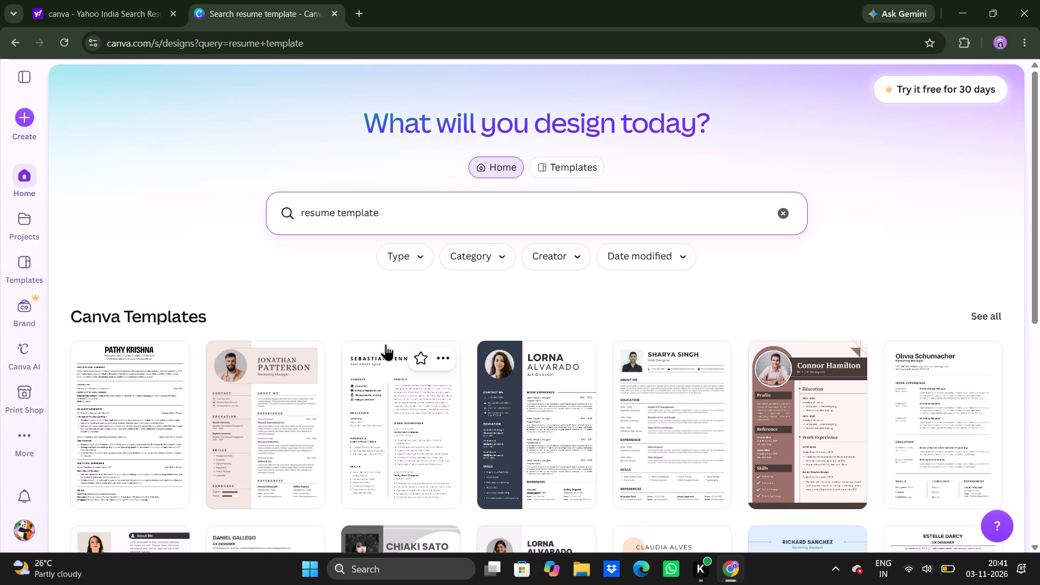
Preview the Professional Docs & Interview Prep Resume in Black White UConn Brand Style template, and close the preview.
{"action": "left_click", "coordinate": [134, 408]}
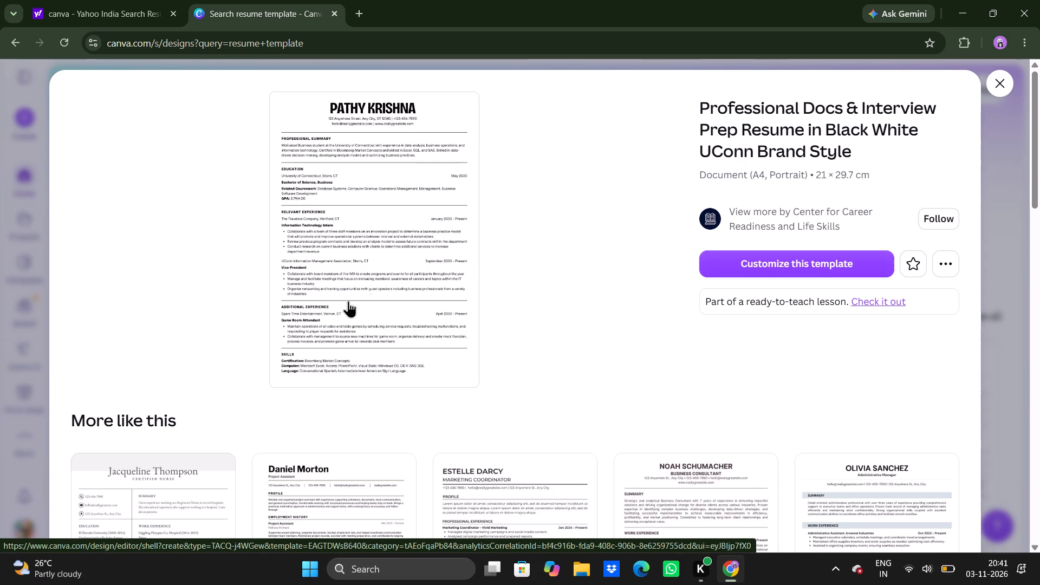
{"action": "left_click", "coordinate": [997, 89]}
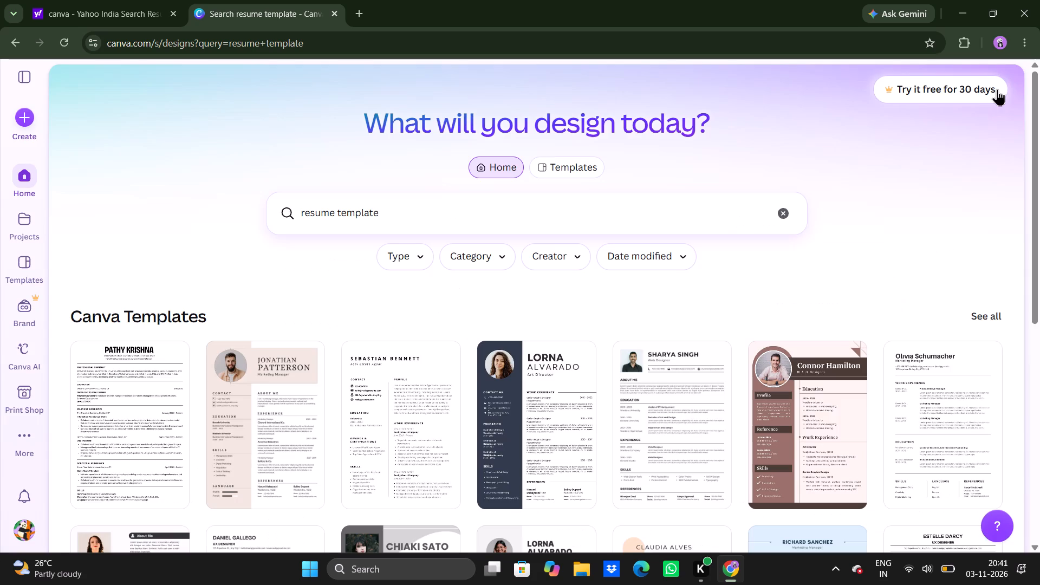
Browse the resume template results, preview the Black and White Simple Infographic Resume, and close the preview.
{"action": "scroll", "coordinate": [701, 343], "scroll_direction": "down", "scroll_amount": 3}
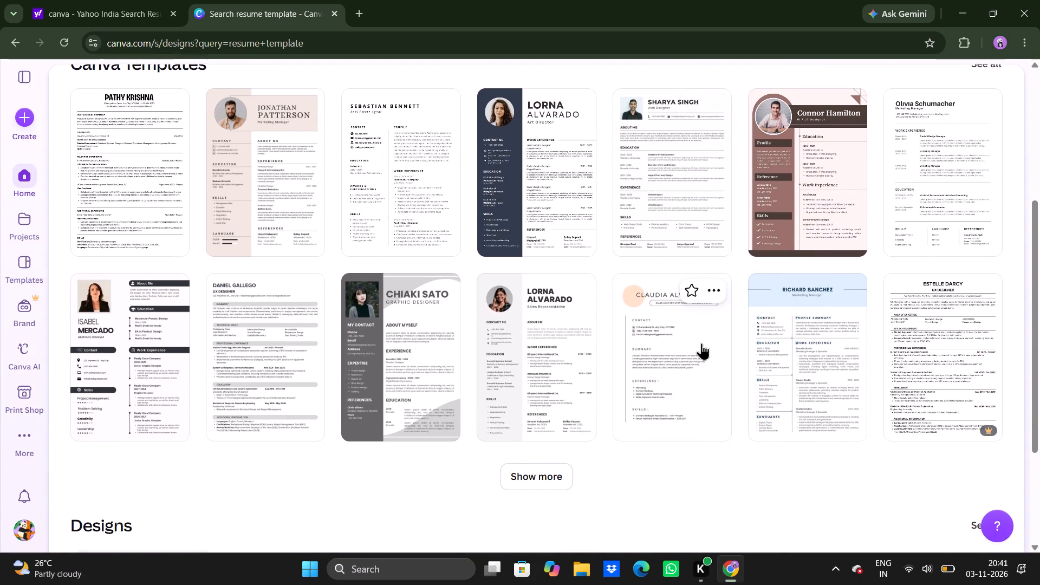
{"action": "scroll", "coordinate": [701, 343], "scroll_direction": "down", "scroll_amount": 2}
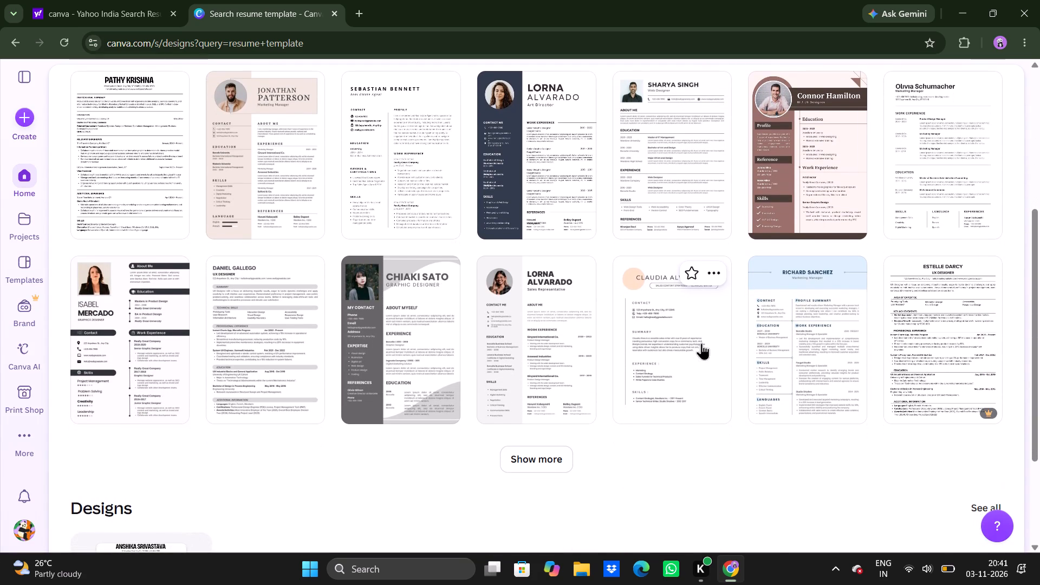
{"action": "scroll", "coordinate": [701, 343], "scroll_direction": "down", "scroll_amount": 2}
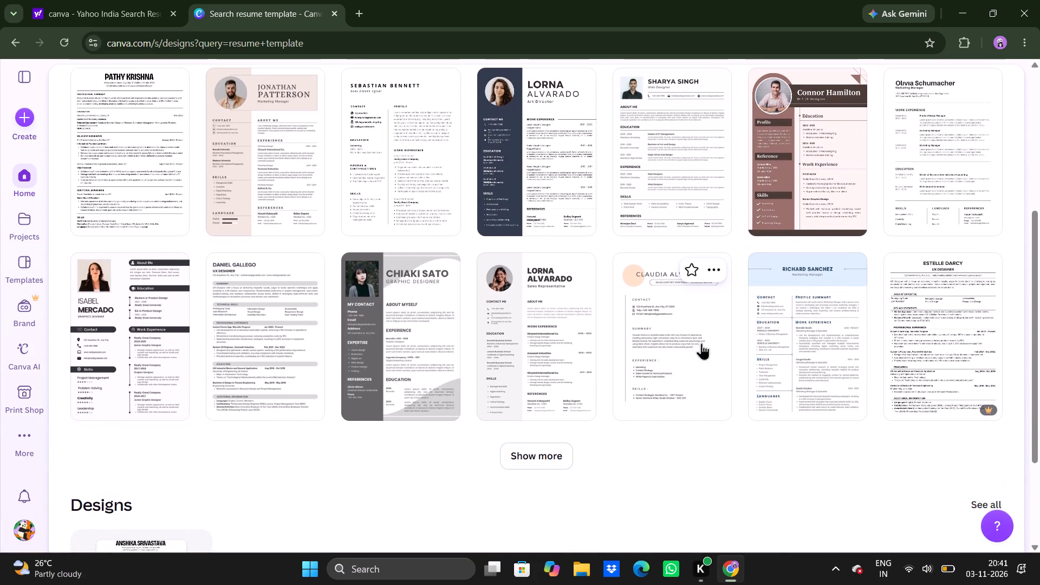
{"action": "scroll", "coordinate": [701, 343], "scroll_direction": "down", "scroll_amount": 1}
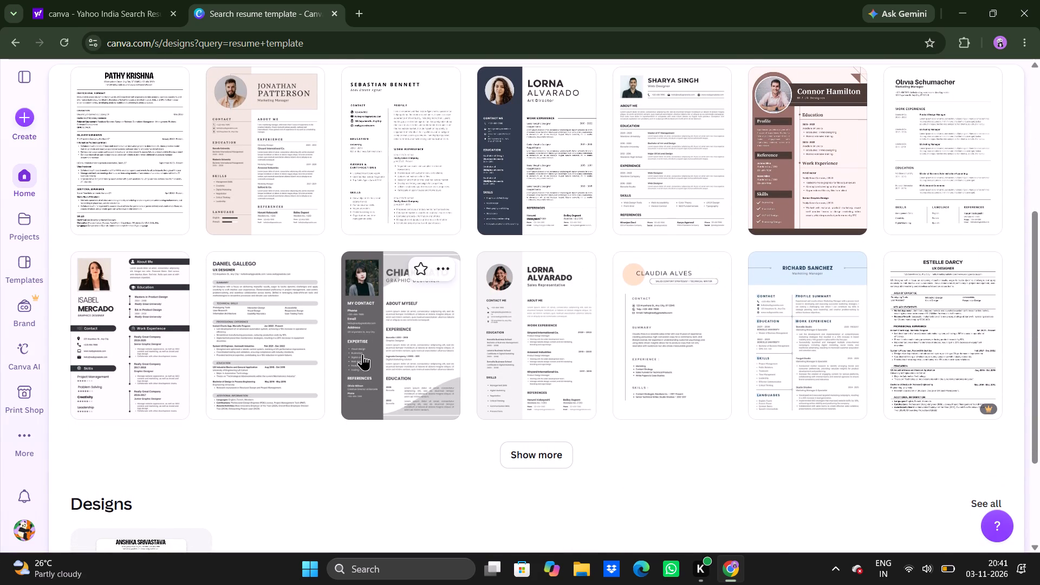
{"action": "left_click", "coordinate": [271, 339]}
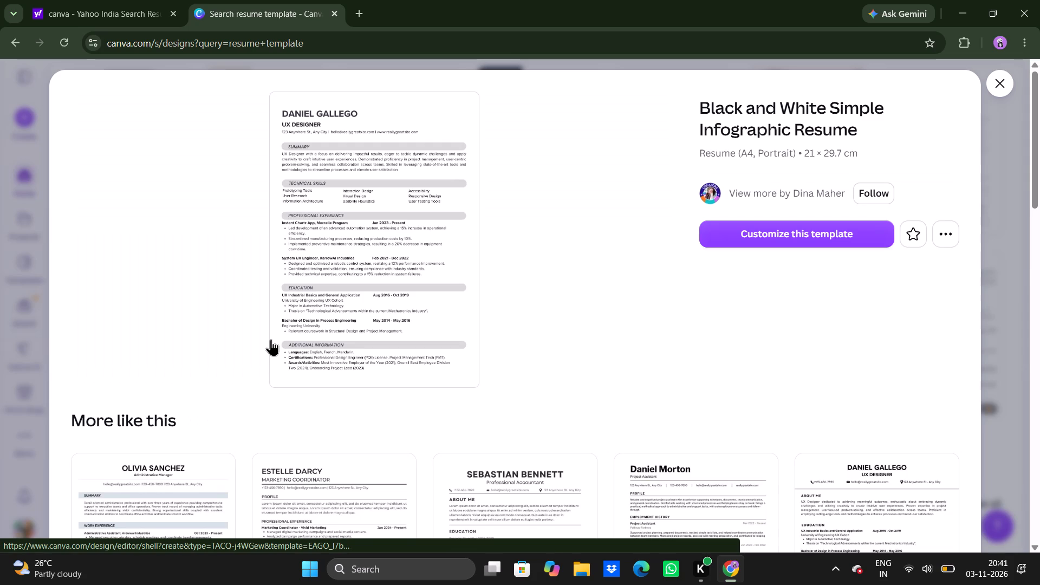
{"action": "left_click", "coordinate": [990, 81]}
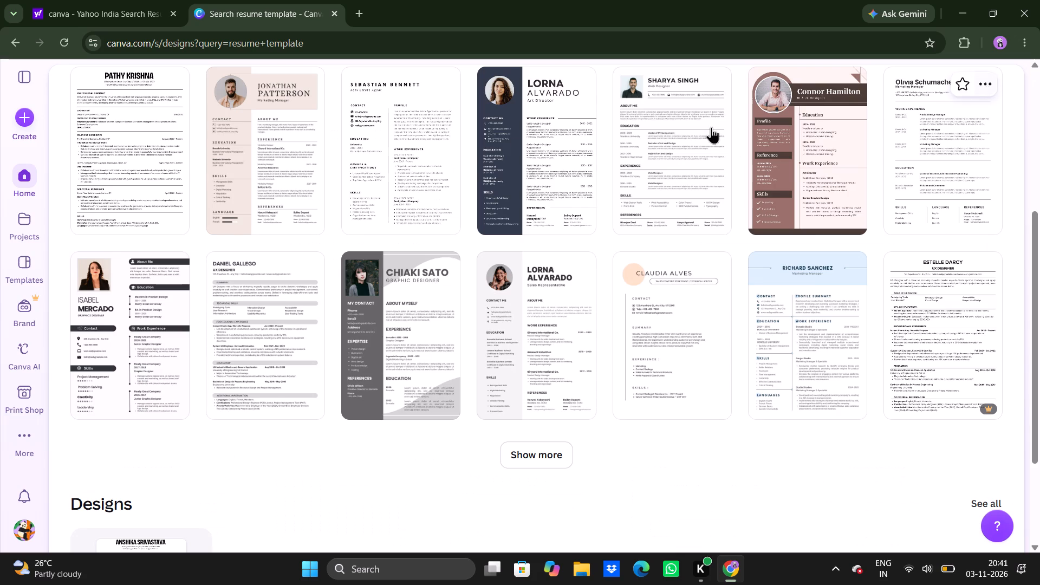
Change the template search to resume for fresher and run it.
{"action": "scroll", "coordinate": [448, 144], "scroll_direction": "up", "scroll_amount": 5}
{"action": "left_click", "coordinate": [408, 218]}
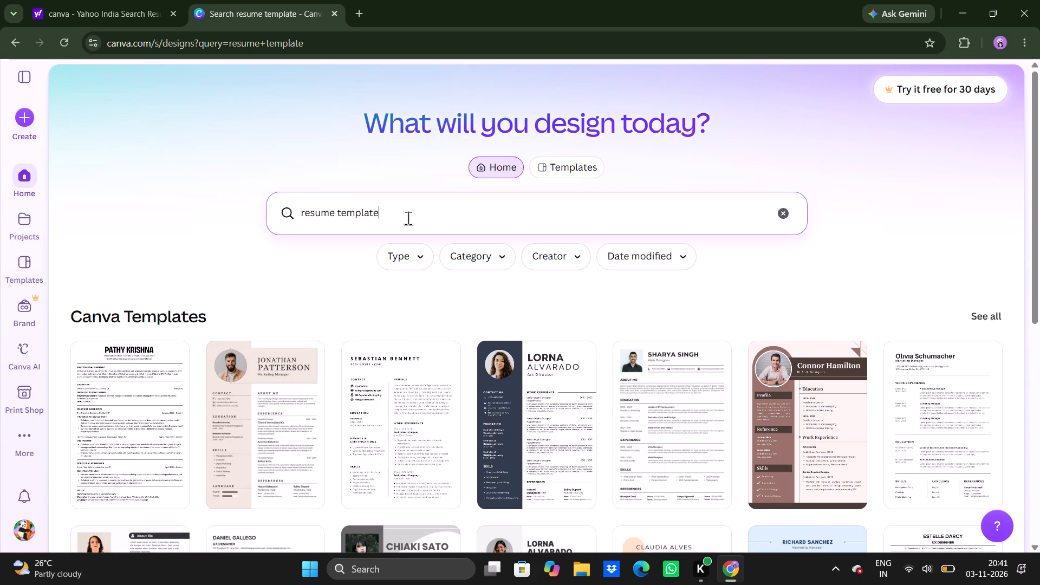
{"action": "key", "text": "ctrl+BackSpace"}
{"action": "key", "text": "f"}
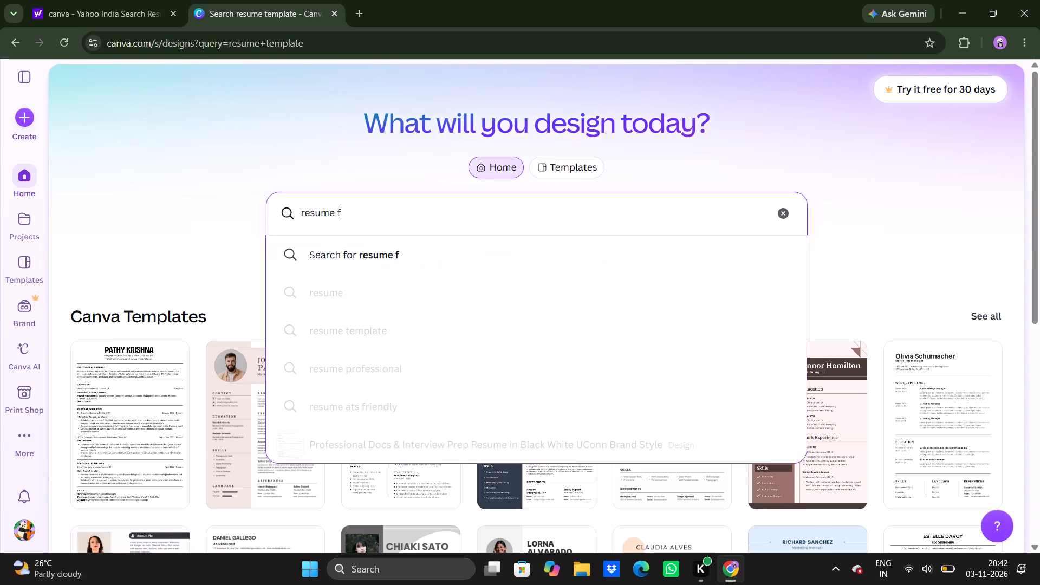
{"action": "type", "text": "or"}
{"action": "key", "text": "space"}
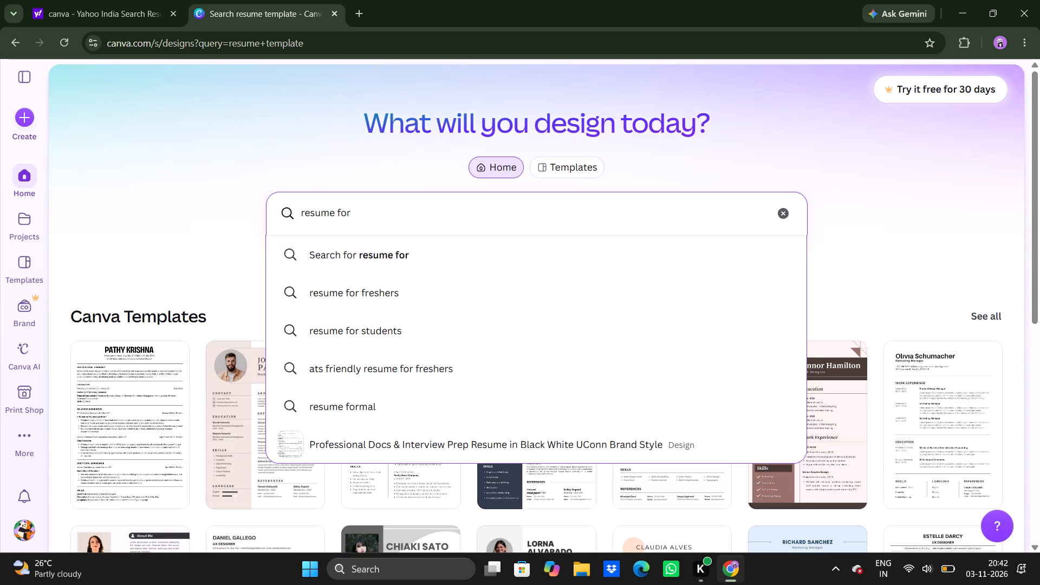
{"action": "type", "text": "fresher"}
{"action": "key", "text": "Return"}
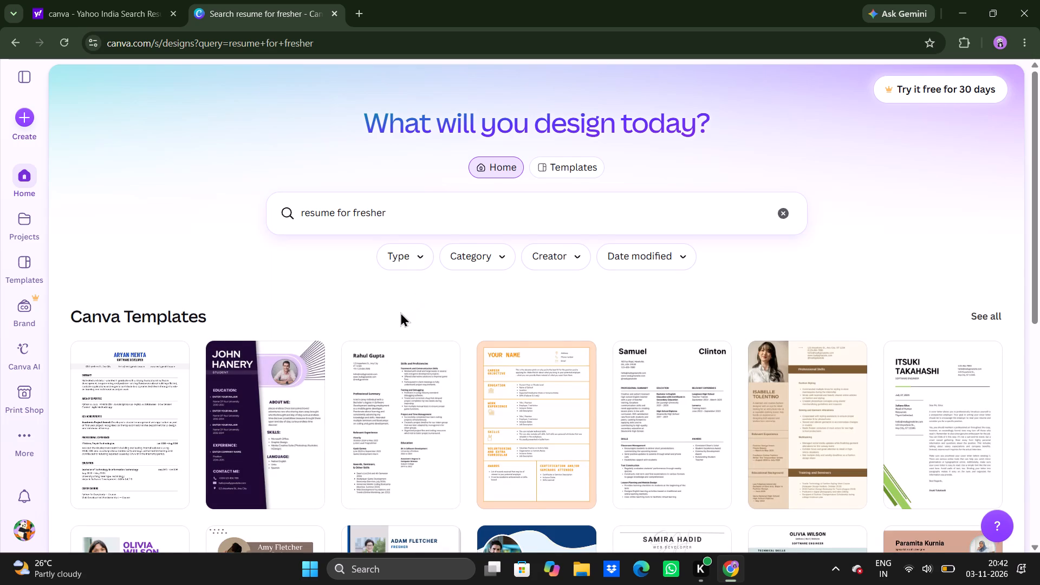
Browse the fresher resume templates, preview the Entry Level Tech Professional Resume, and close the preview.
{"action": "scroll", "coordinate": [400, 312], "scroll_direction": "down", "scroll_amount": 1}
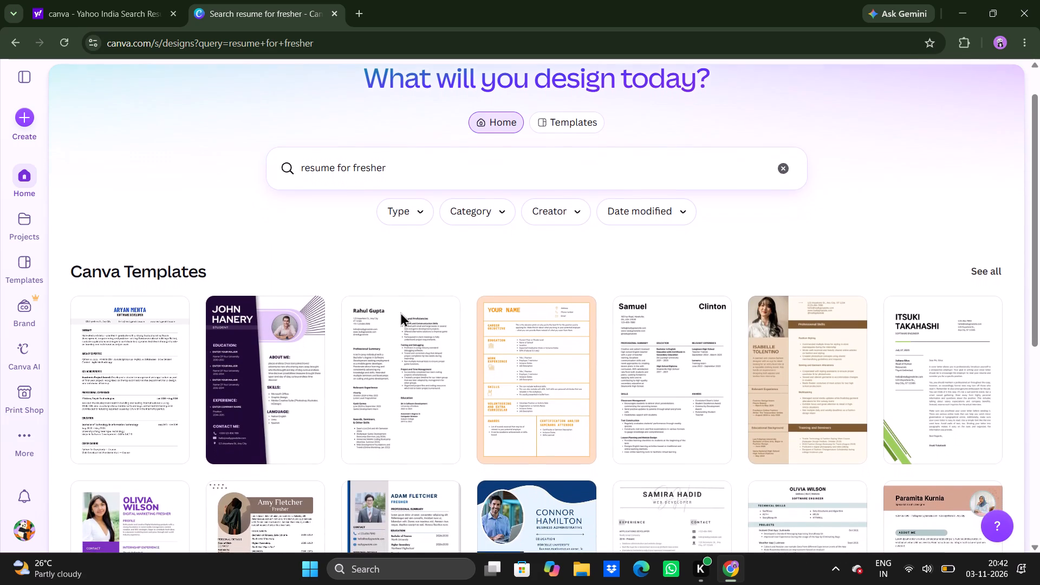
{"action": "scroll", "coordinate": [400, 312], "scroll_direction": "down", "scroll_amount": 2}
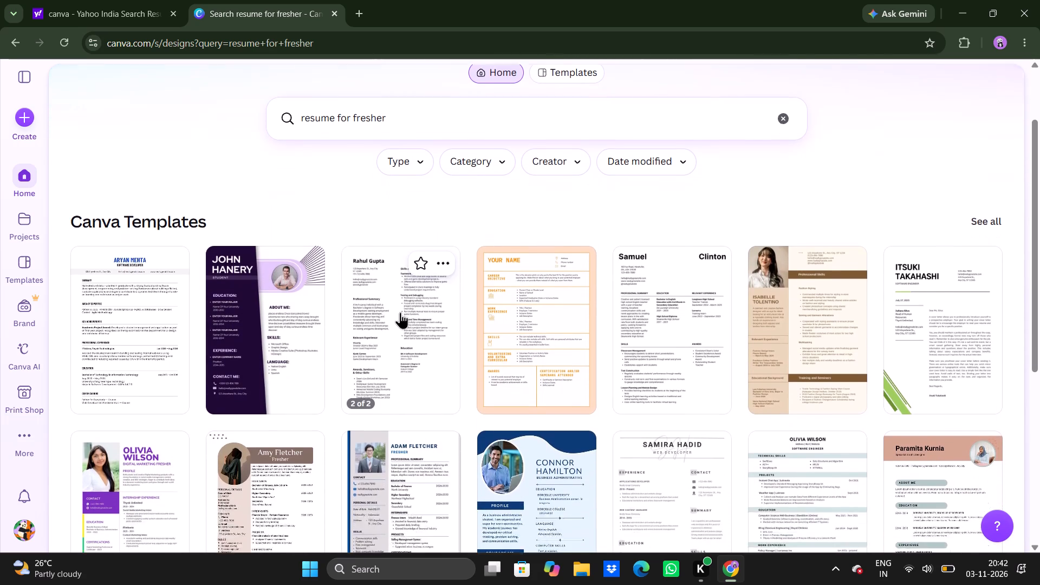
{"action": "scroll", "coordinate": [400, 312], "scroll_direction": "down", "scroll_amount": 3}
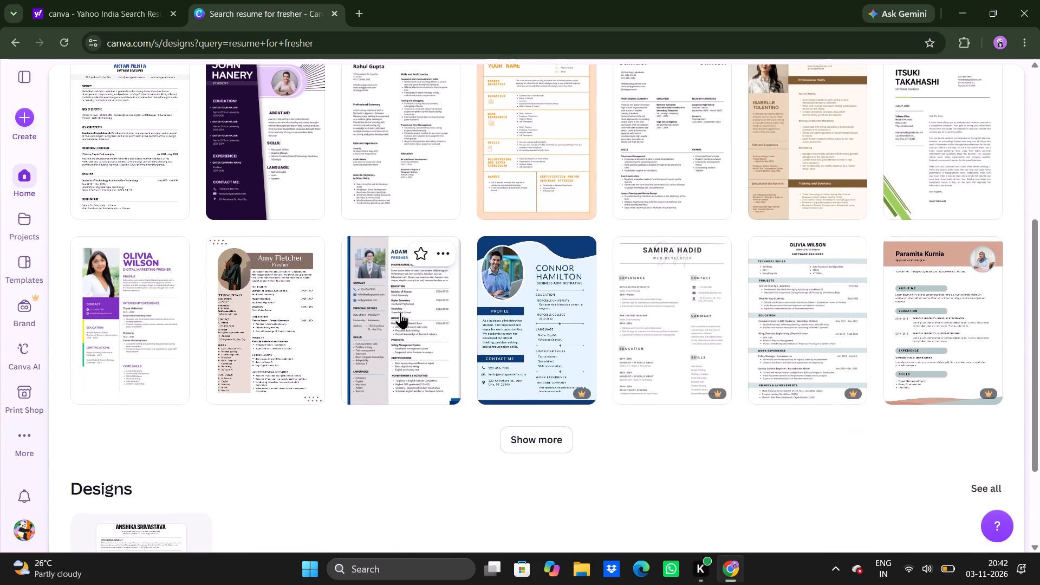
{"action": "scroll", "coordinate": [400, 312], "scroll_direction": "down", "scroll_amount": 2}
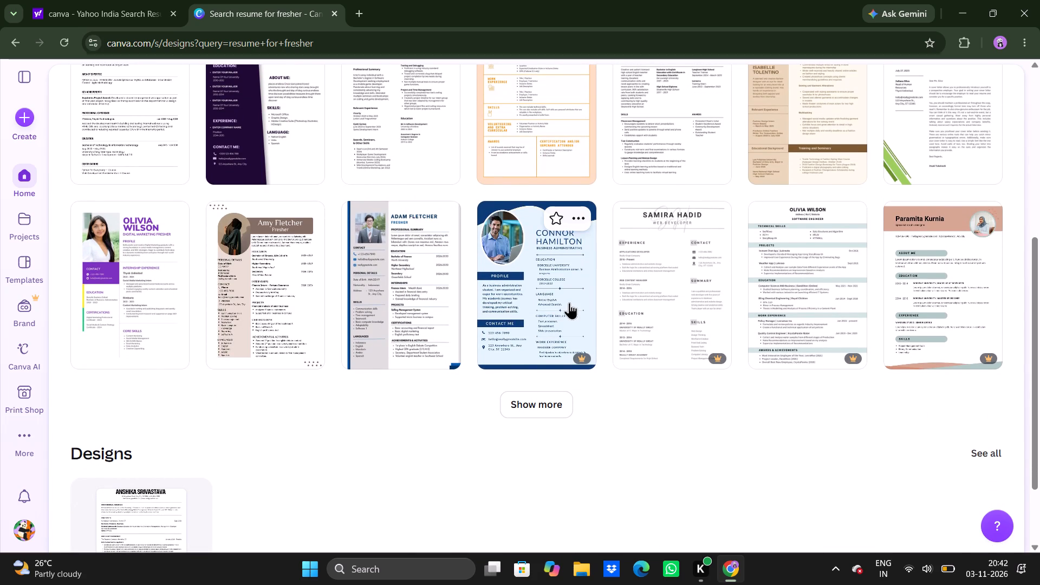
{"action": "scroll", "coordinate": [569, 302], "scroll_direction": "down", "scroll_amount": 1}
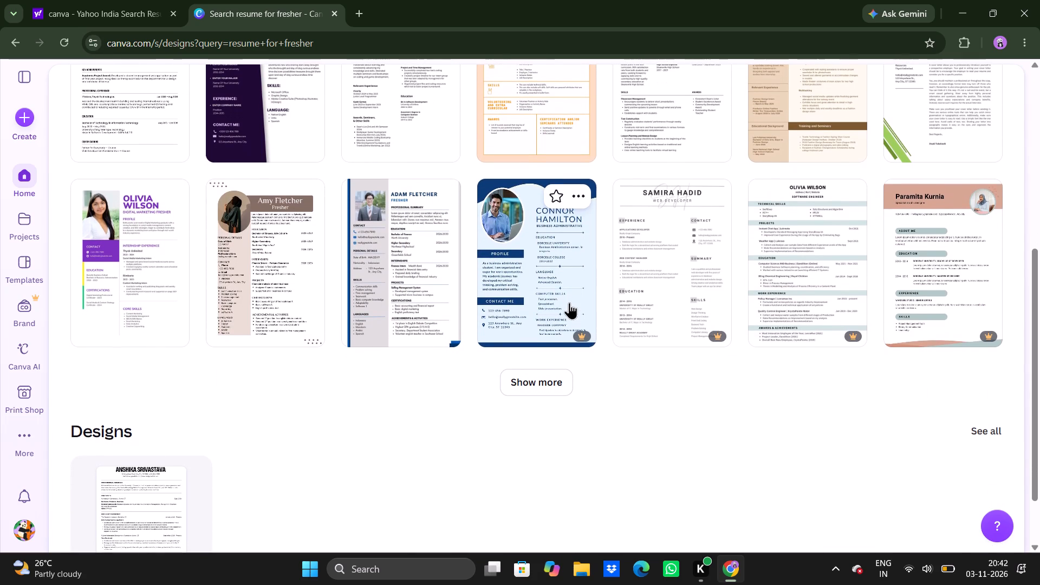
{"action": "left_click", "coordinate": [765, 248]}
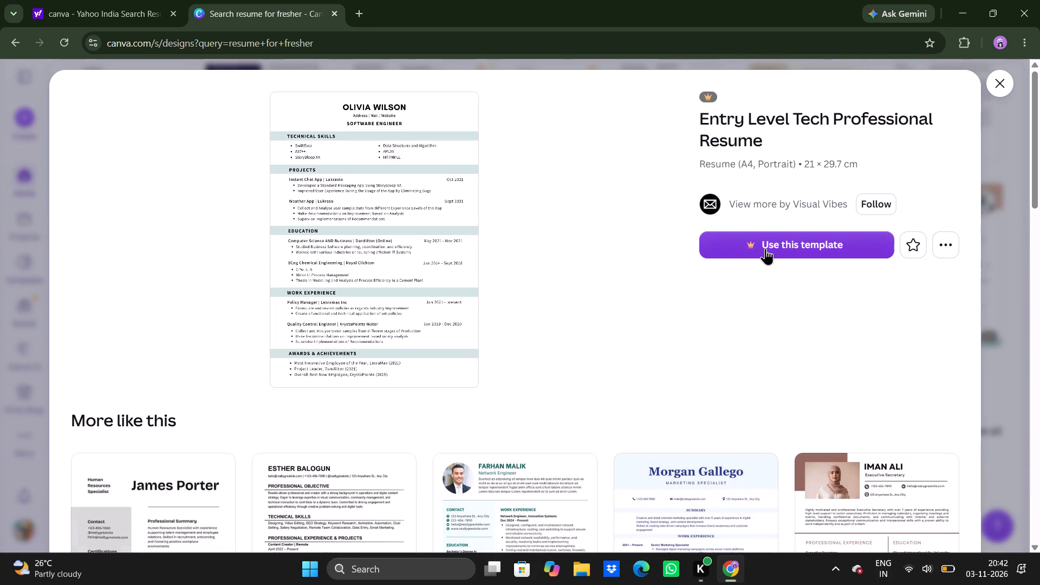
{"action": "left_click", "coordinate": [1003, 78]}
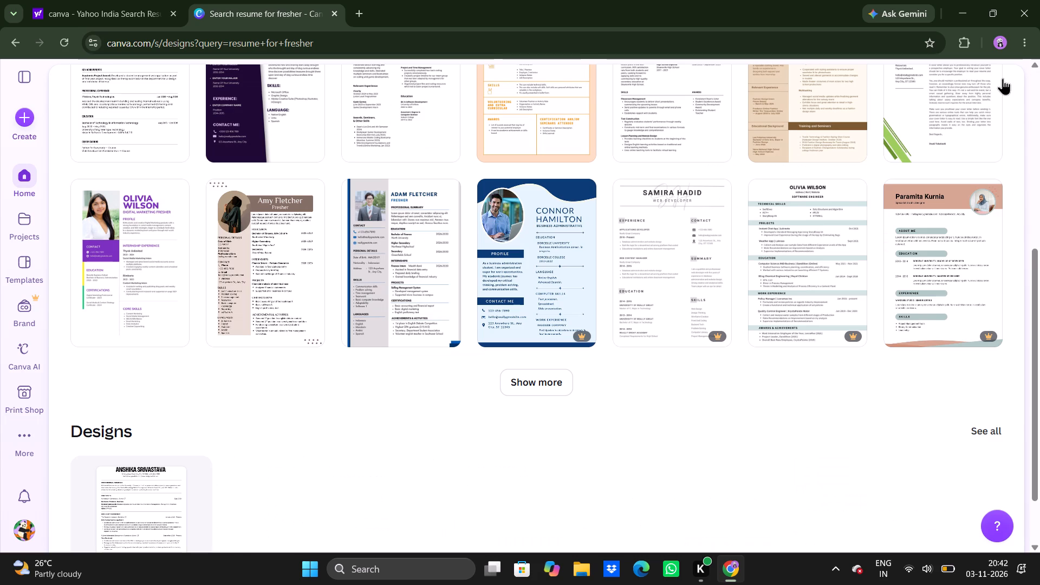
Show more fresher resume templates, preview the Black and White Standard Professional Resume with its similar designs, and close the preview.
{"action": "left_click", "coordinate": [535, 380]}
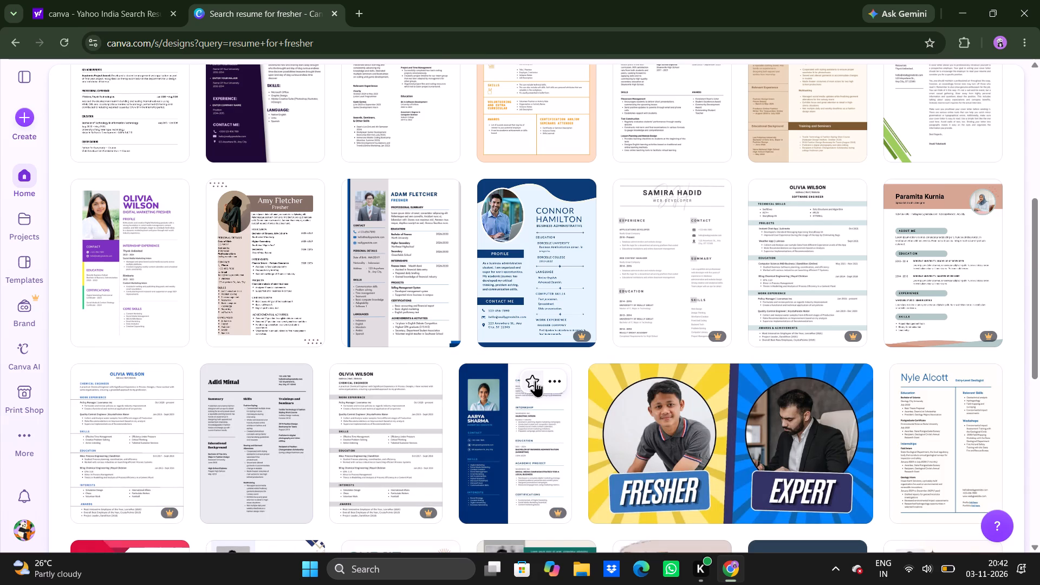
{"action": "scroll", "coordinate": [535, 380], "scroll_direction": "down", "scroll_amount": 1}
{"action": "left_click", "coordinate": [419, 425]}
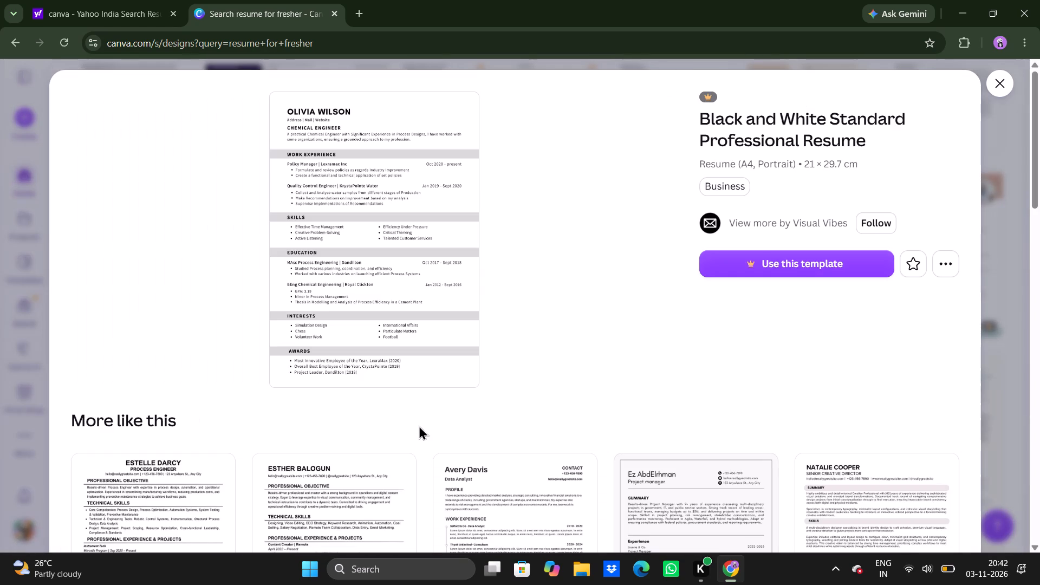
{"action": "scroll", "coordinate": [419, 425], "scroll_direction": "down", "scroll_amount": 1}
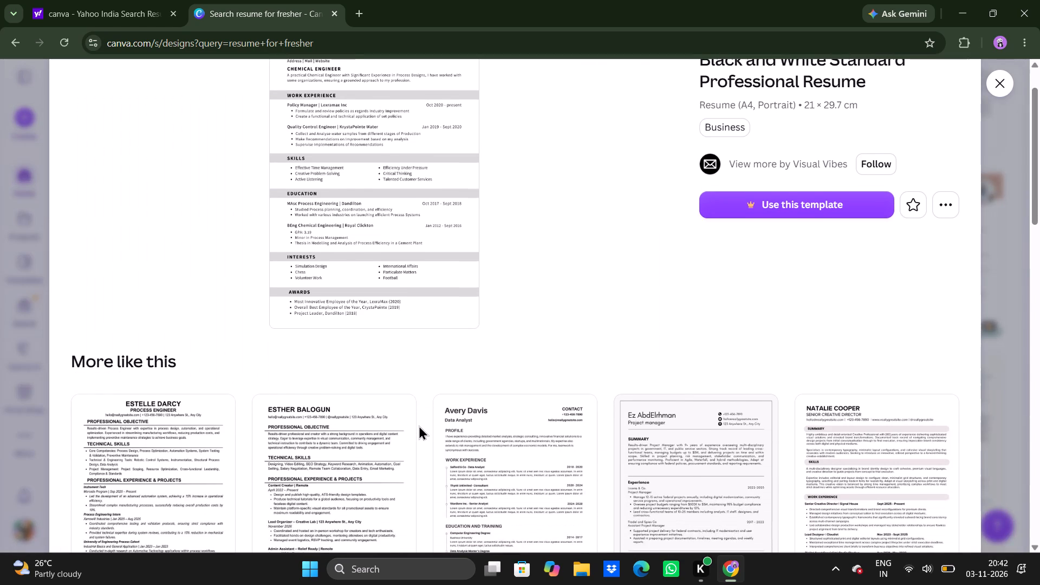
{"action": "scroll", "coordinate": [419, 425], "scroll_direction": "down", "scroll_amount": 1}
{"action": "left_click", "coordinate": [998, 92]}
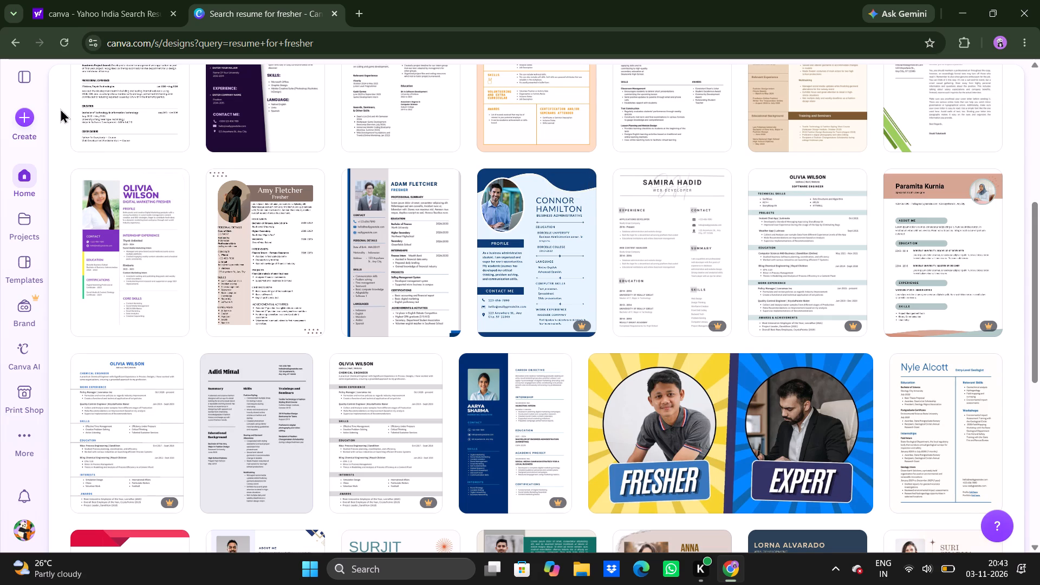
Close the Canva tab and reopen the site from the "Canva: Visual Suite for Everyone" search result.
{"action": "left_click", "coordinate": [331, 18]}
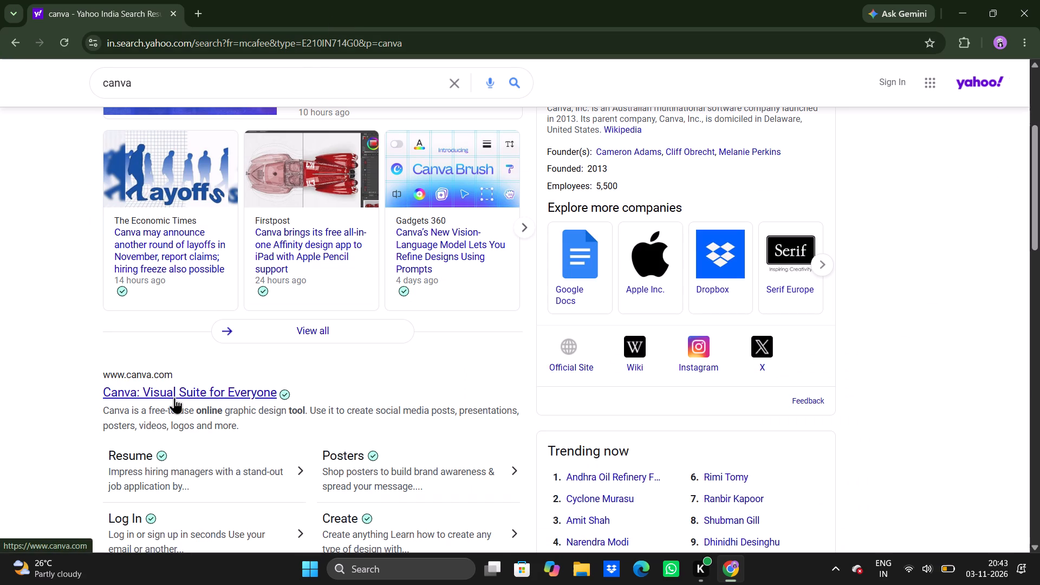
{"action": "left_click", "coordinate": [174, 394]}
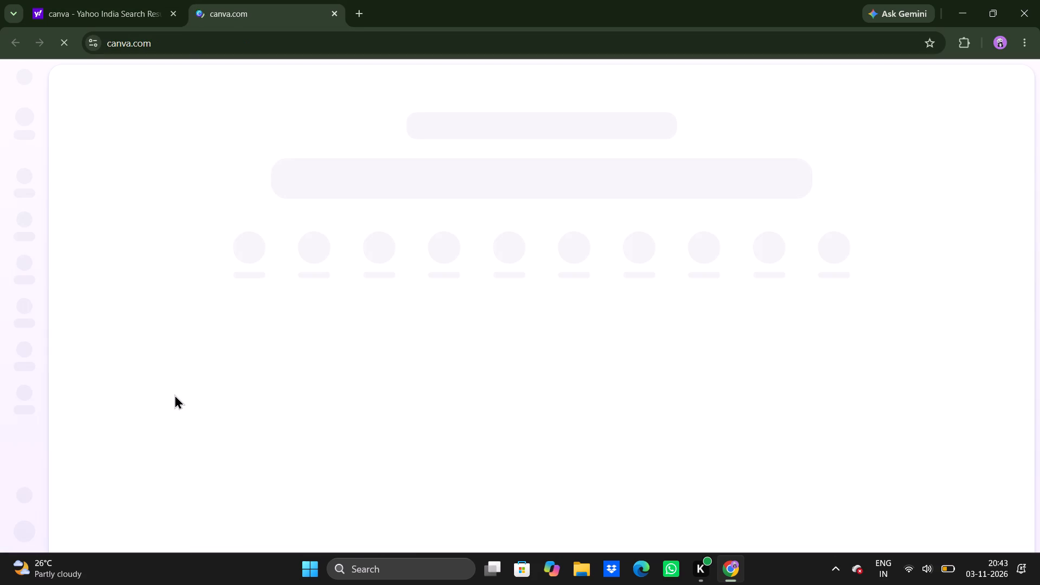
{"action": "scroll", "coordinate": [174, 394], "scroll_direction": "down", "scroll_amount": 1}
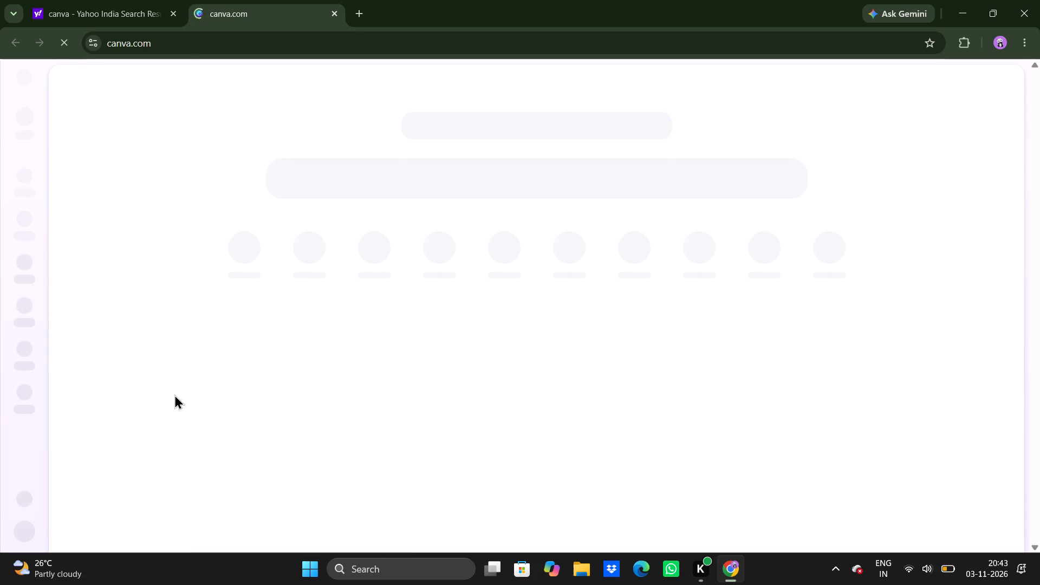
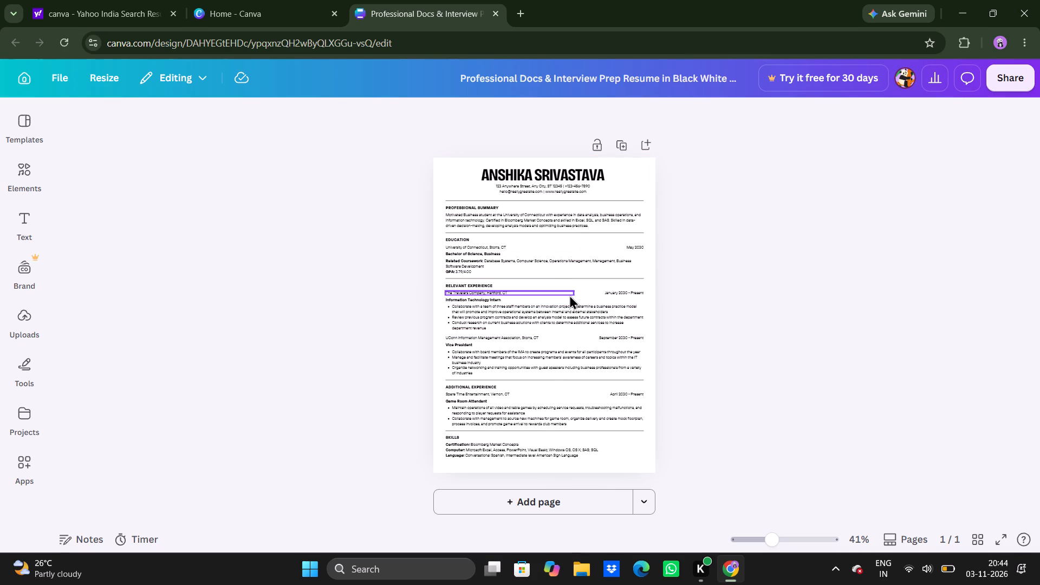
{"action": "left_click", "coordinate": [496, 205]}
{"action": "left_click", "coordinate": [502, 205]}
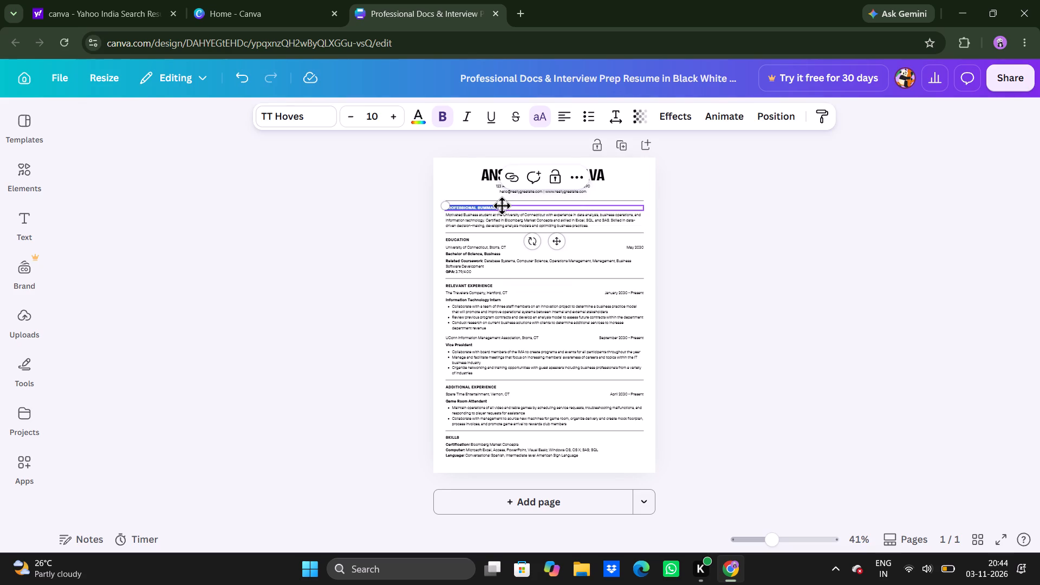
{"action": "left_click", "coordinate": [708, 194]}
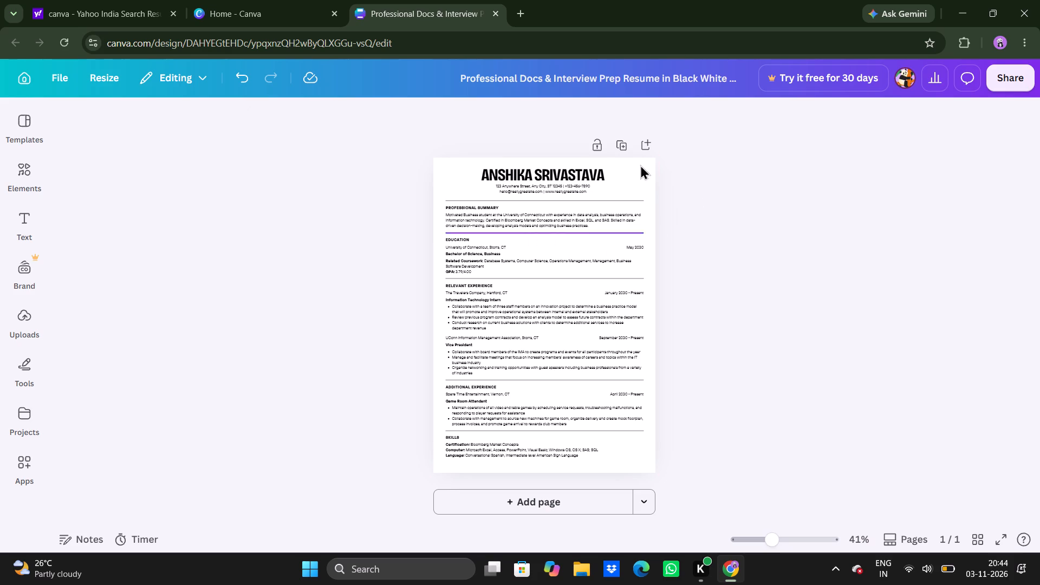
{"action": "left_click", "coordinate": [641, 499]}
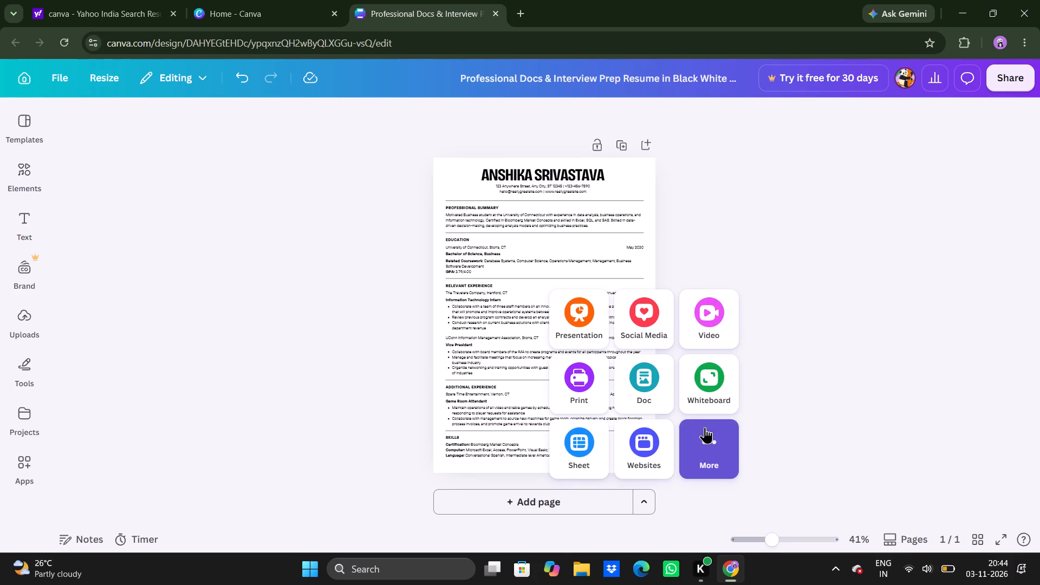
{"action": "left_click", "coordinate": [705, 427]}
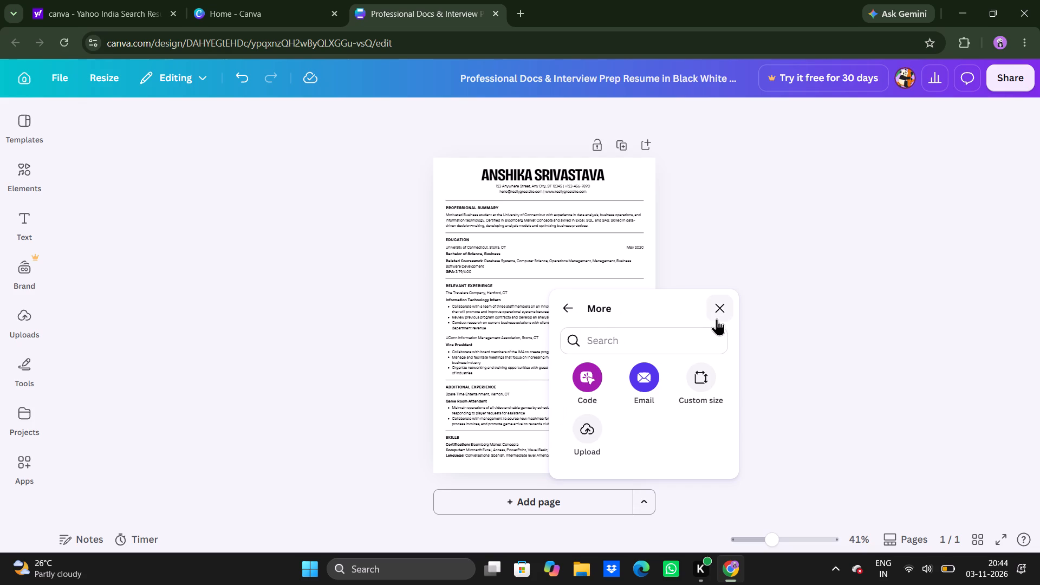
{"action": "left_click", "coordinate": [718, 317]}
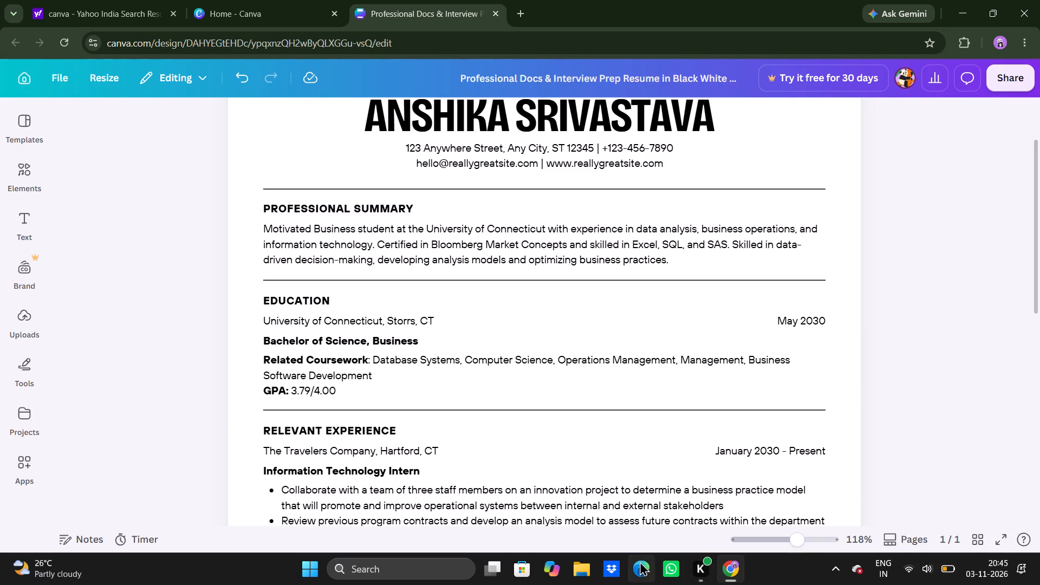
Switch to WhatsApp.
{"action": "left_click", "coordinate": [667, 567]}
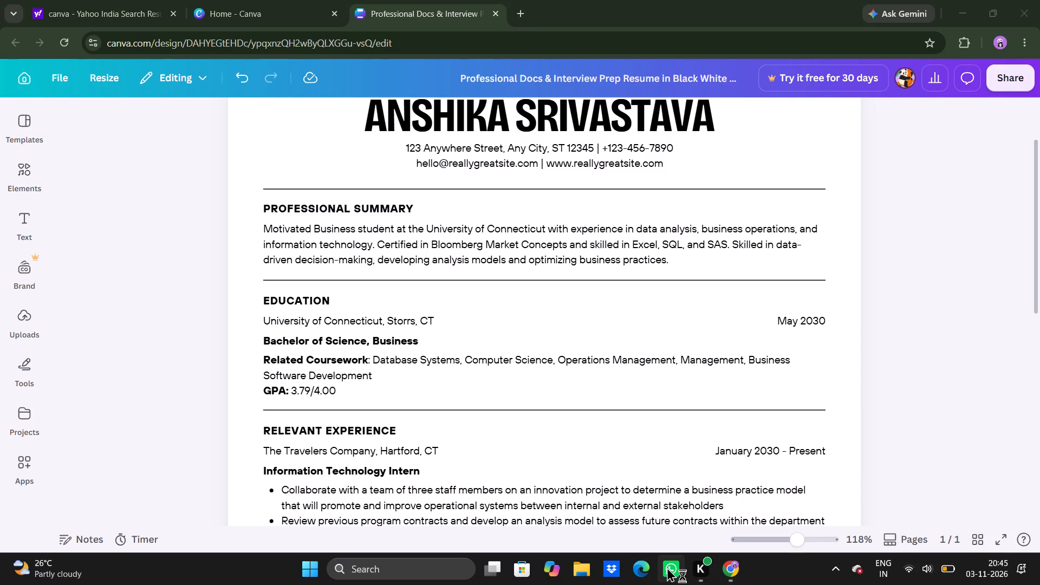
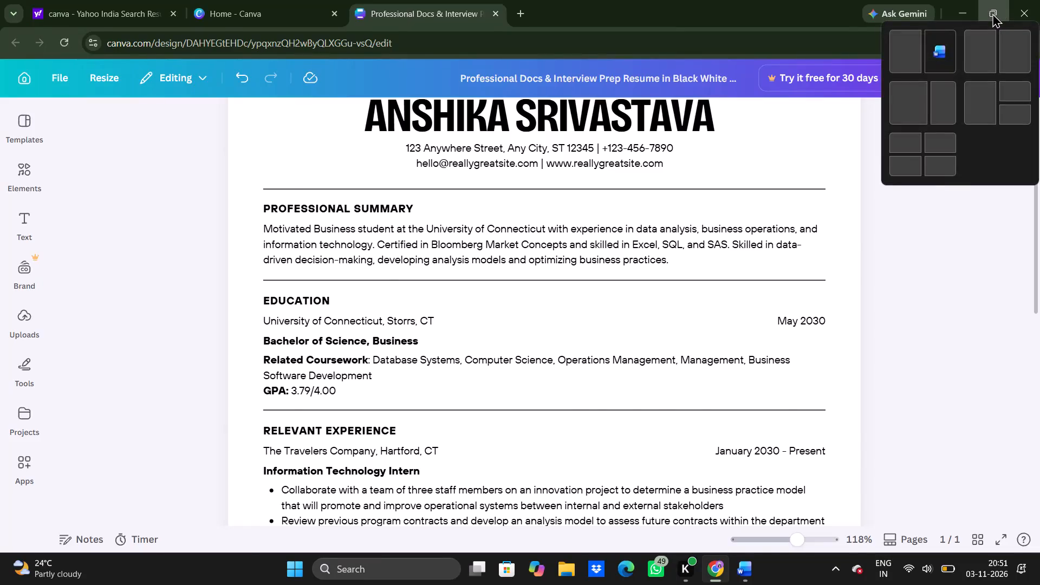
Arrange the resume design and the Word resume document side by side in a split-screen layout.
{"action": "left_click", "coordinate": [876, 25]}
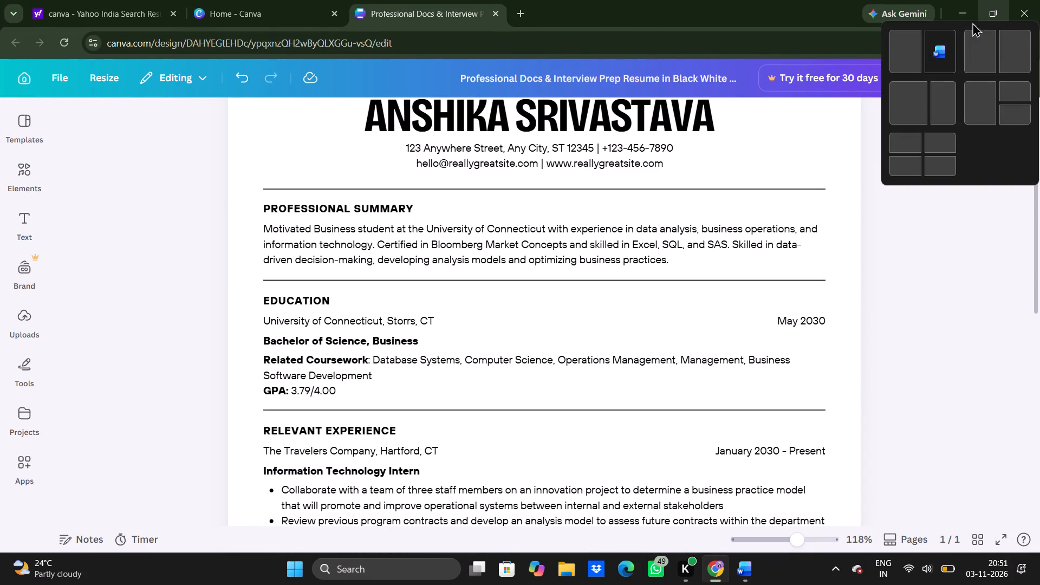
{"action": "left_click", "coordinate": [936, 42]}
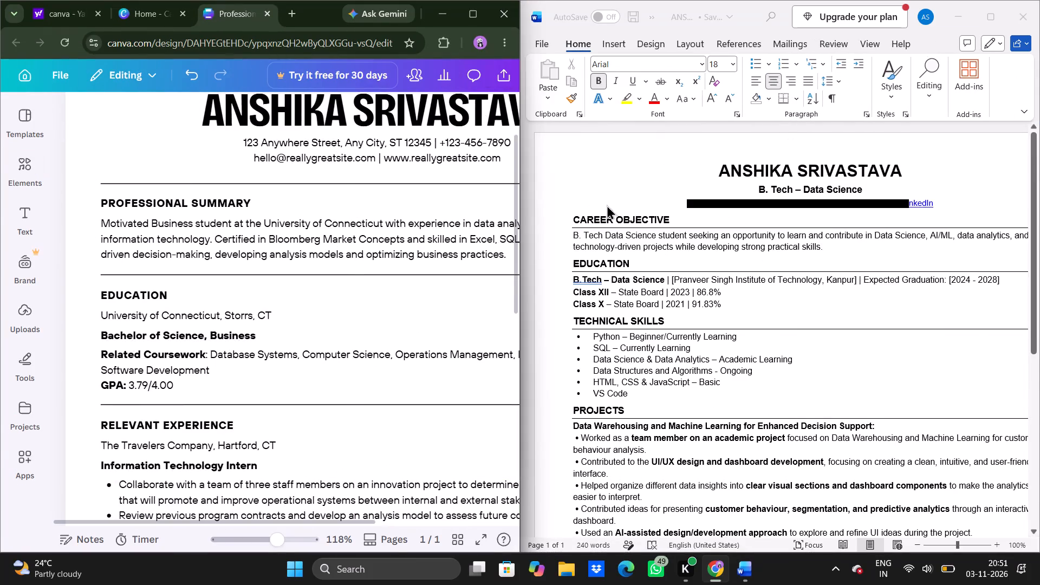
Delete both placeholder contact lines with the address, phone, email and website below the resume name.
{"action": "scroll", "coordinate": [364, 277], "scroll_direction": "left", "scroll_amount": 1}
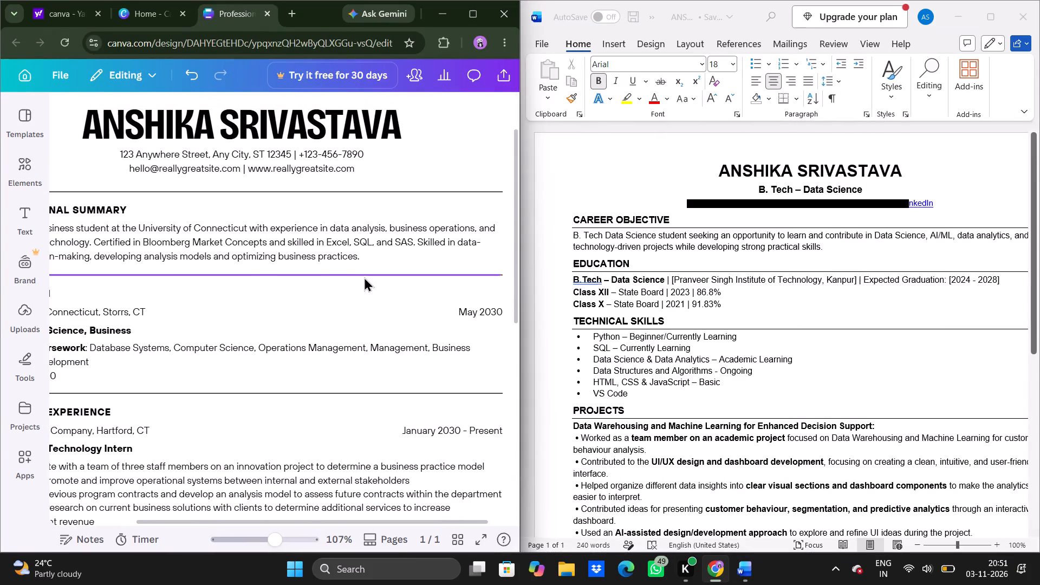
{"action": "left_click", "coordinate": [360, 163]}
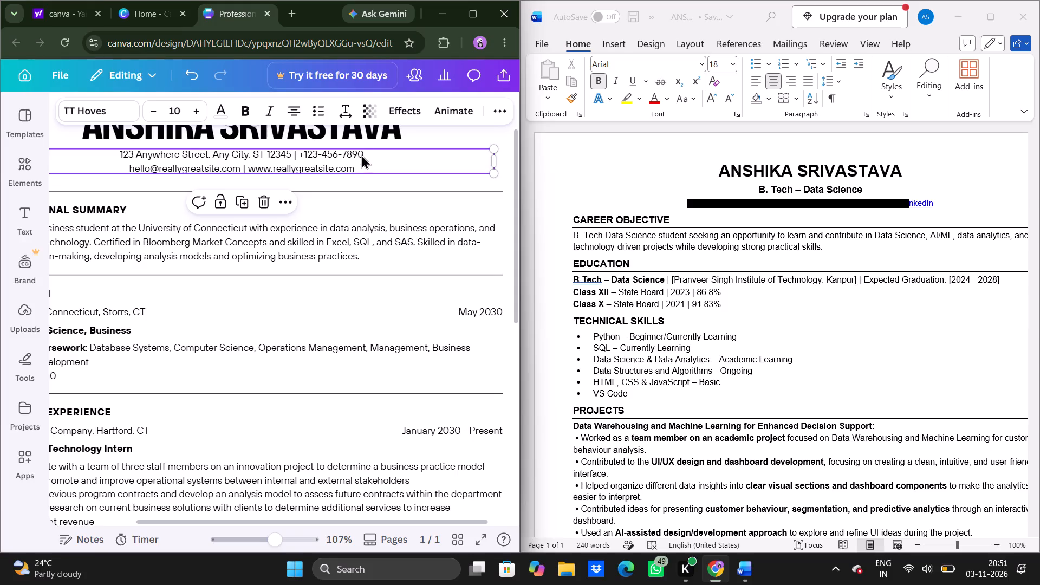
{"action": "left_click", "coordinate": [366, 150]}
{"action": "left_click", "coordinate": [366, 150]}
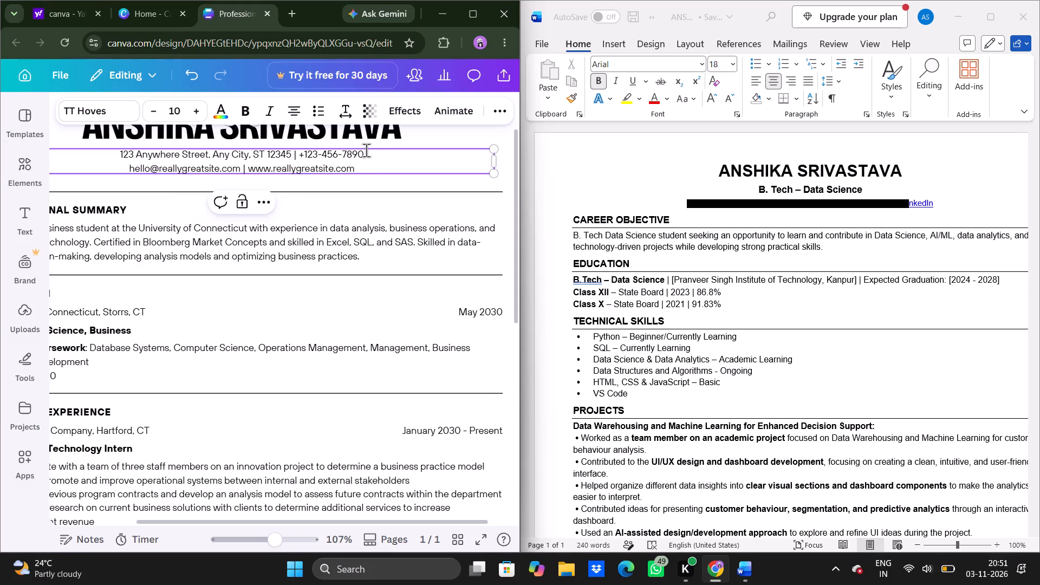
{"action": "left_click_drag", "start_coordinate": [366, 152], "coordinate": [357, 164]}
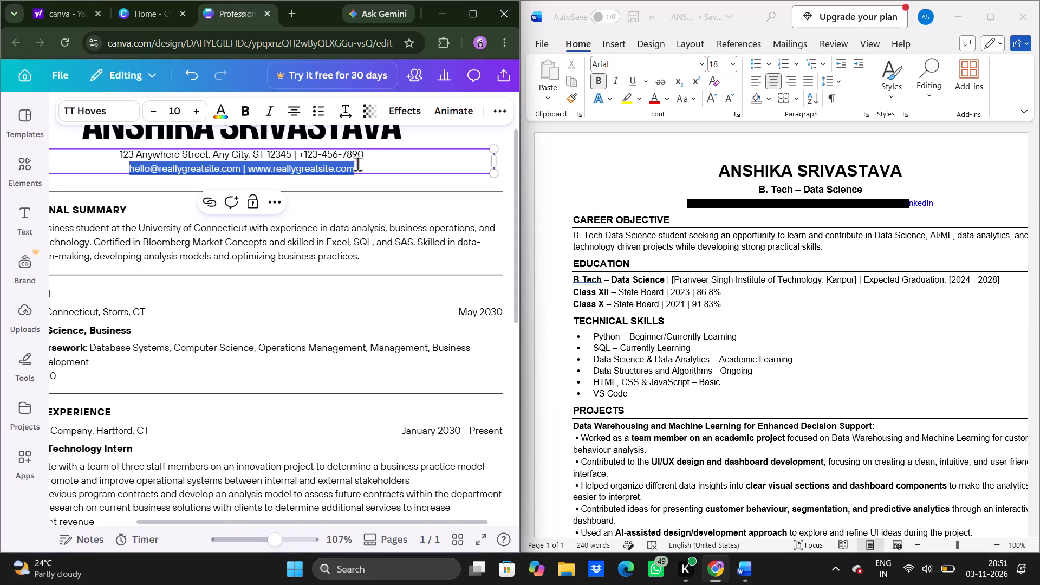
{"action": "key", "text": "BackSpace"}
{"action": "double_click", "coordinate": [357, 164]}
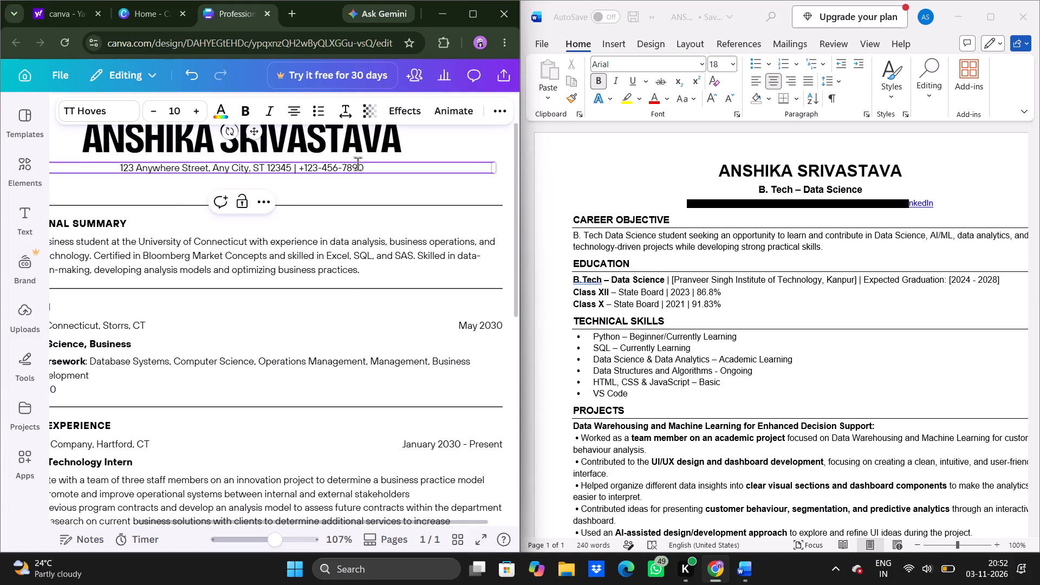
{"action": "triple_click", "coordinate": [122, 168]}
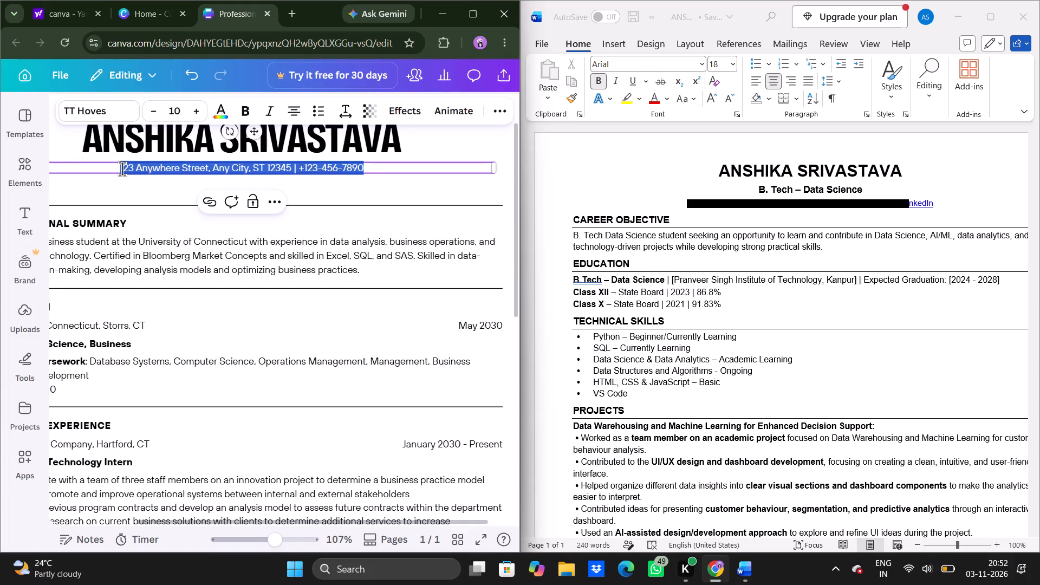
{"action": "key", "text": "BackSpace"}
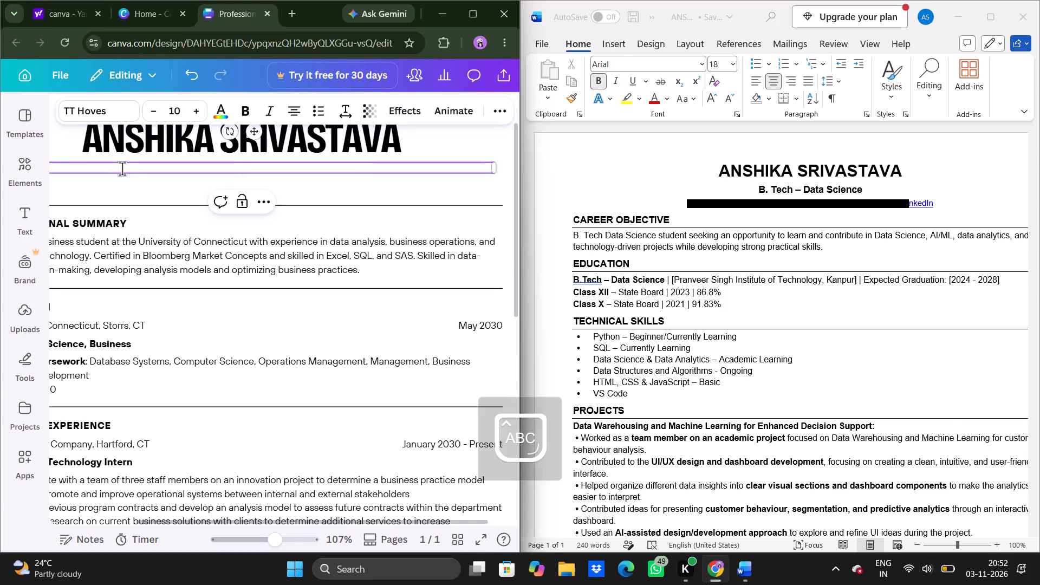
Enter "B. Tech - Data Science" as the subtitle line below the resume name.
{"action": "key", "text": "b"}
{"action": "type", "text": ". T"}
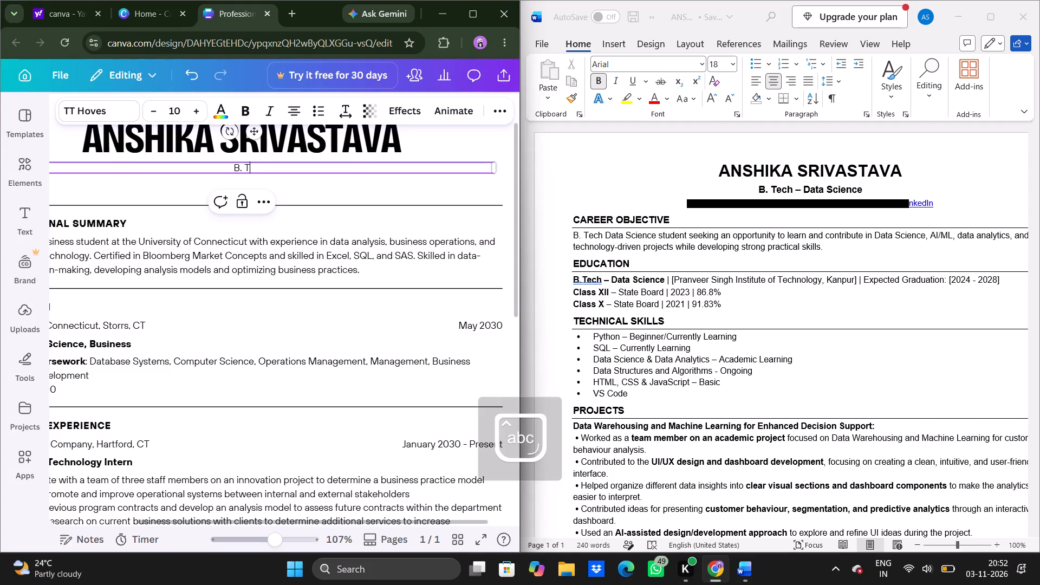
{"action": "type", "text": "ech"}
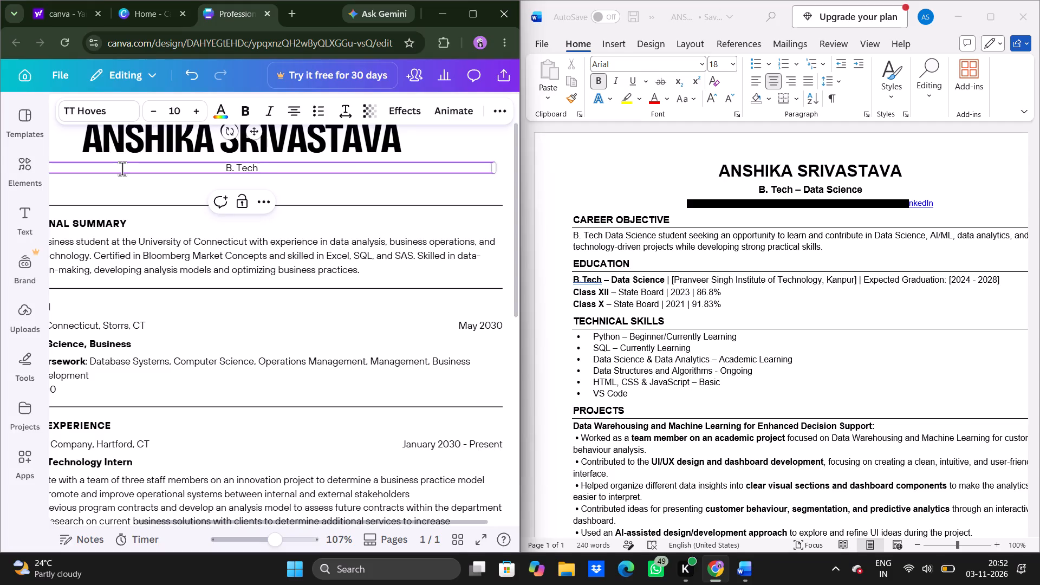
{"action": "key", "text": "space"}
{"action": "type", "text": "-"}
{"action": "key", "text": "space"}
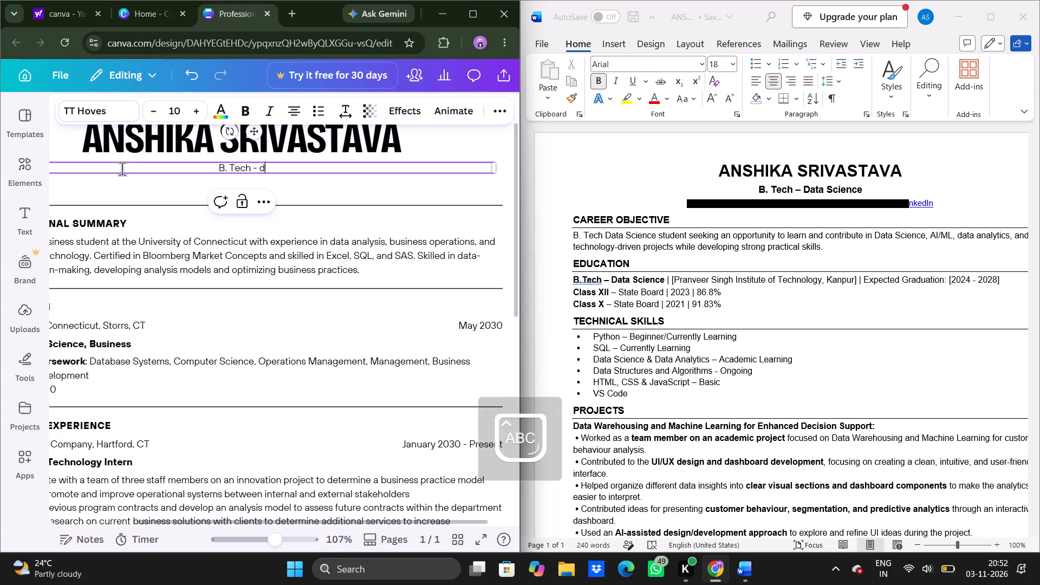
{"action": "key", "text": "BackSpace"}
{"action": "key", "text": "BackSpace"}
{"action": "key", "text": "space"}
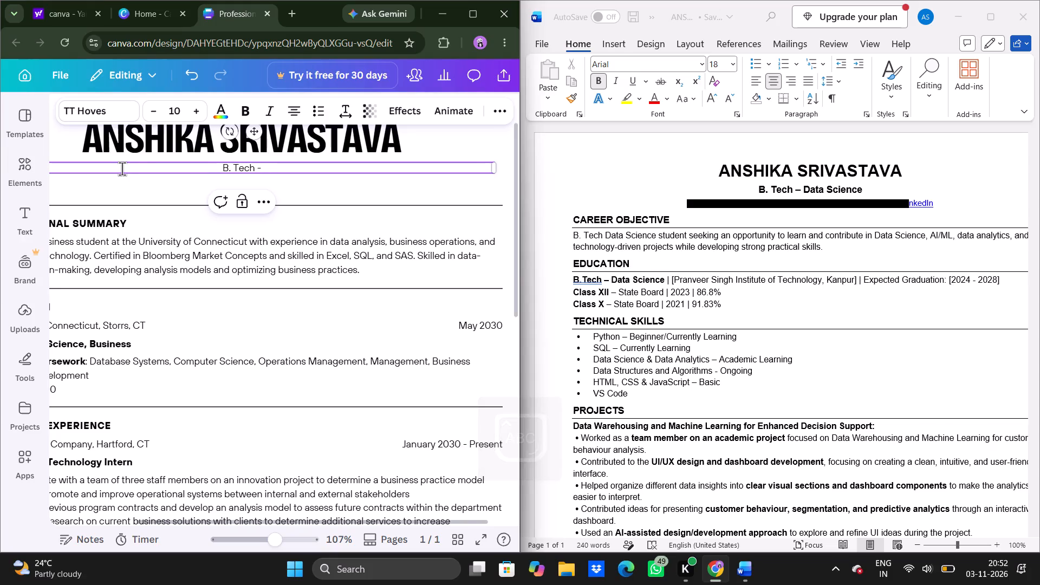
{"action": "key", "text": "d"}
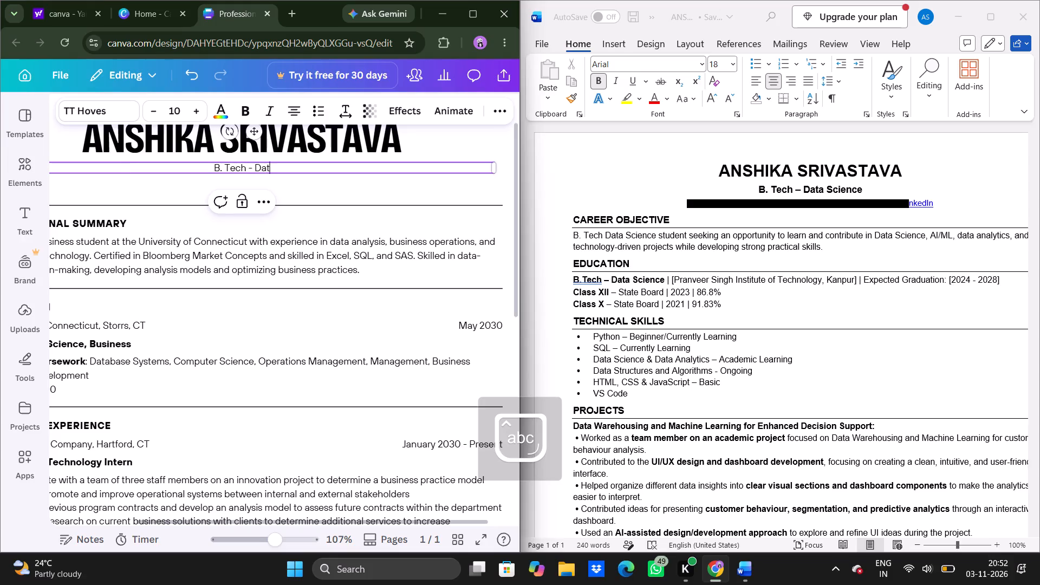
{"action": "key", "text": "s"}
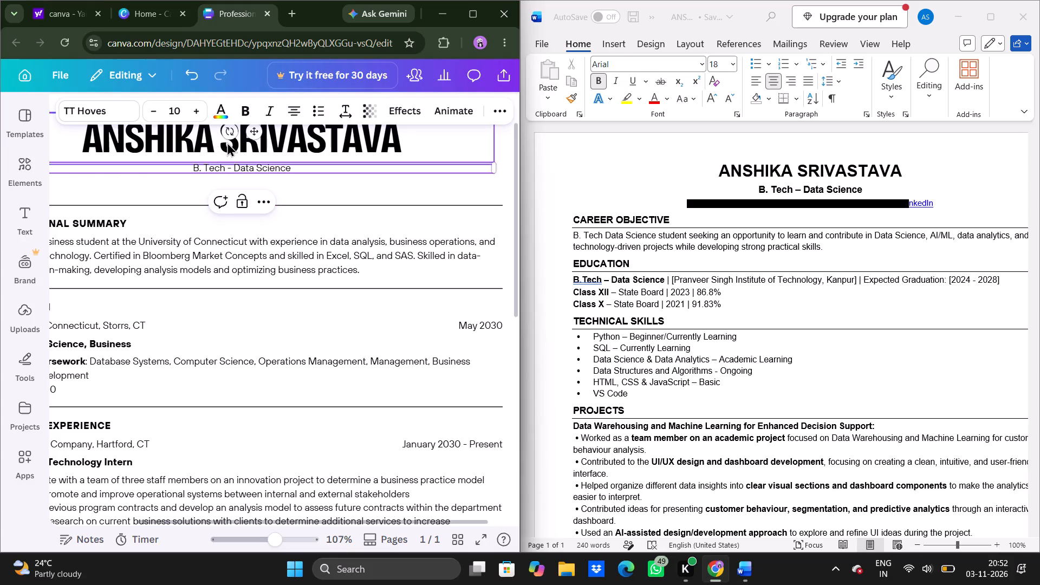
Make the whole "B. Tech - Data Science" subtitle bold.
{"action": "left_click", "coordinate": [244, 113]}
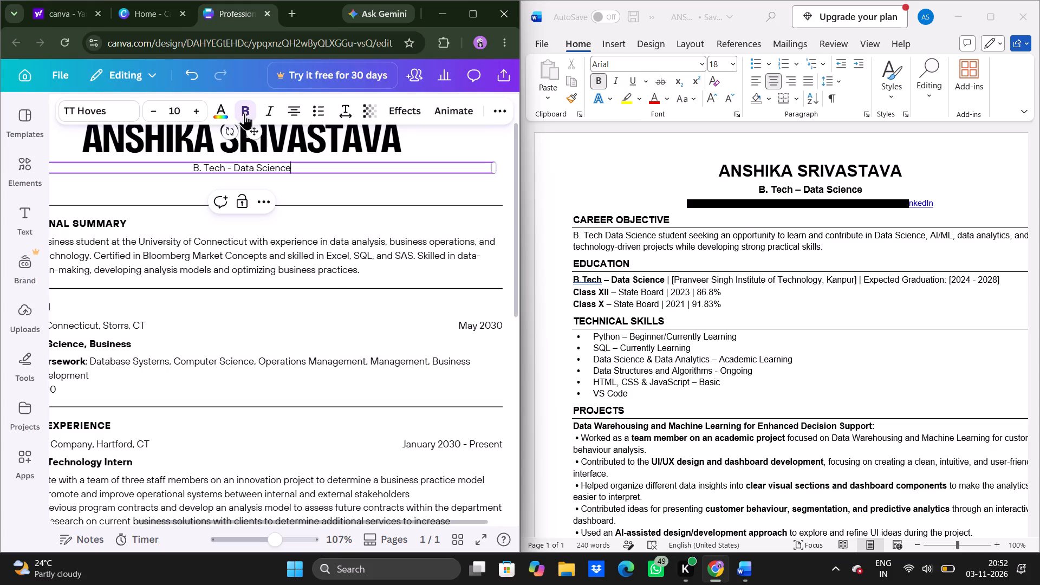
{"action": "left_click_drag", "start_coordinate": [291, 167], "coordinate": [261, 167]}
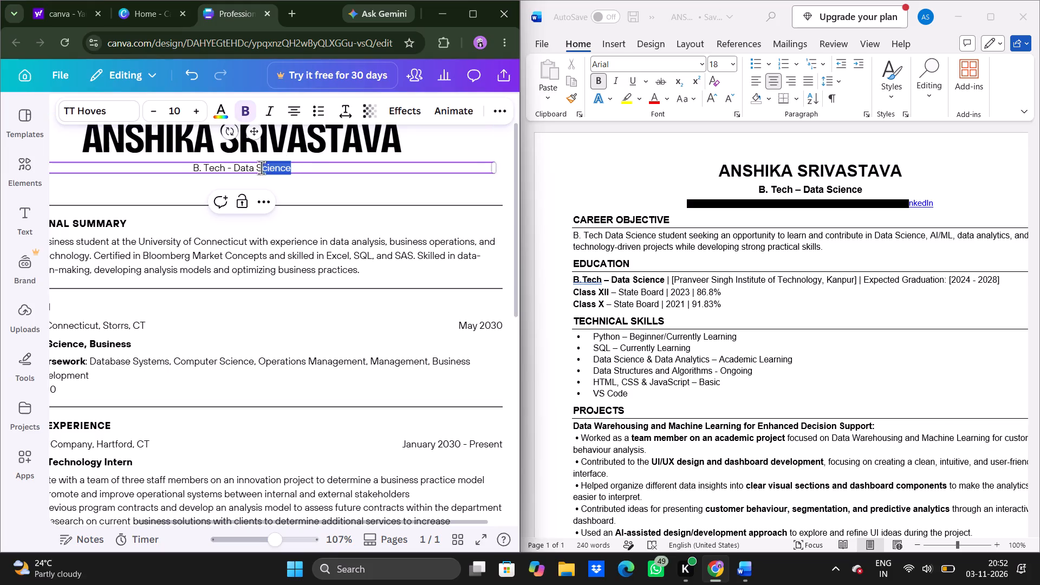
{"action": "left_click_drag", "start_coordinate": [261, 167], "coordinate": [188, 170]}
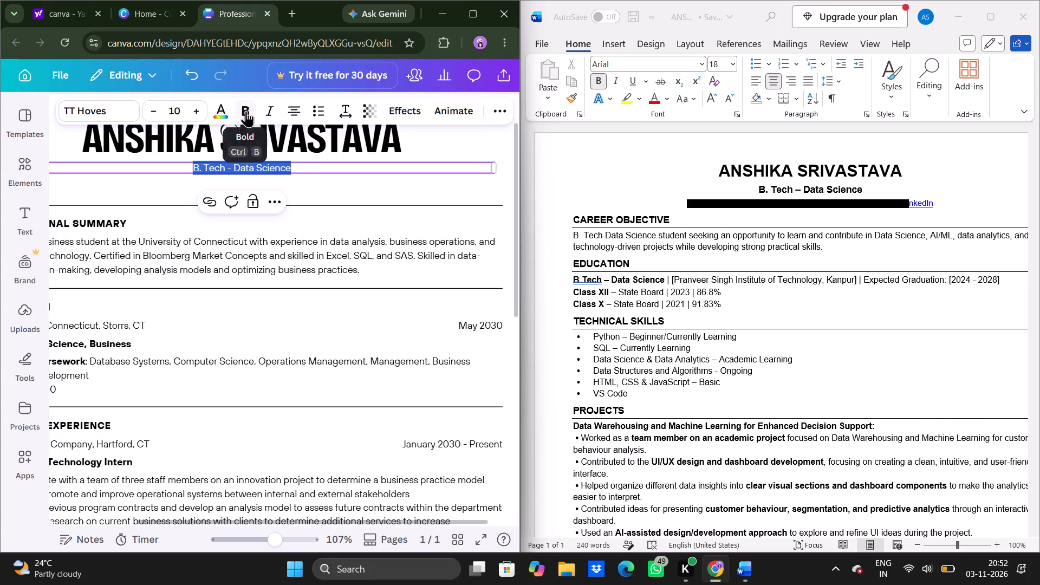
{"action": "left_click", "coordinate": [246, 110]}
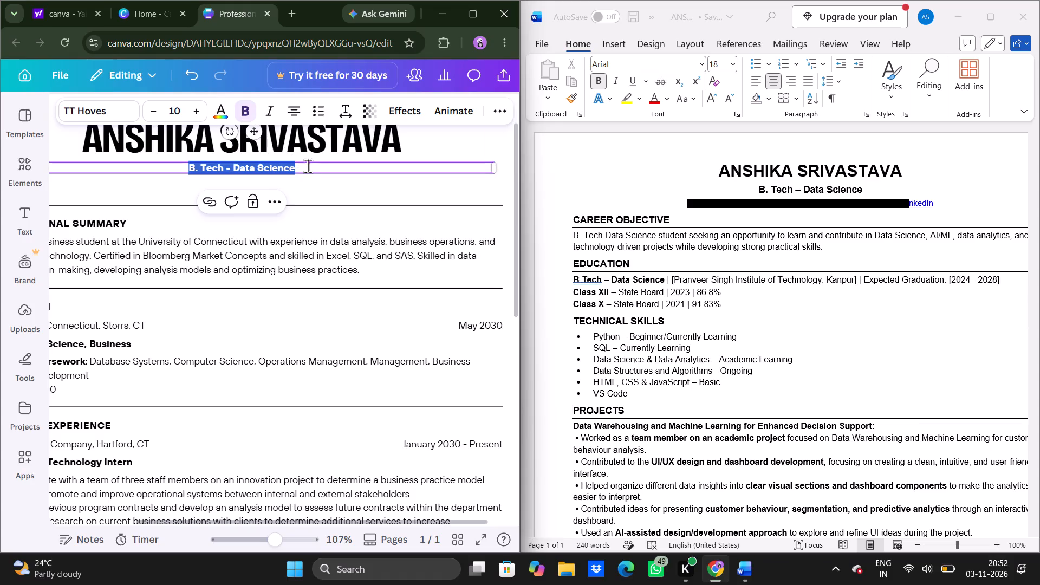
{"action": "left_click", "coordinate": [307, 169]}
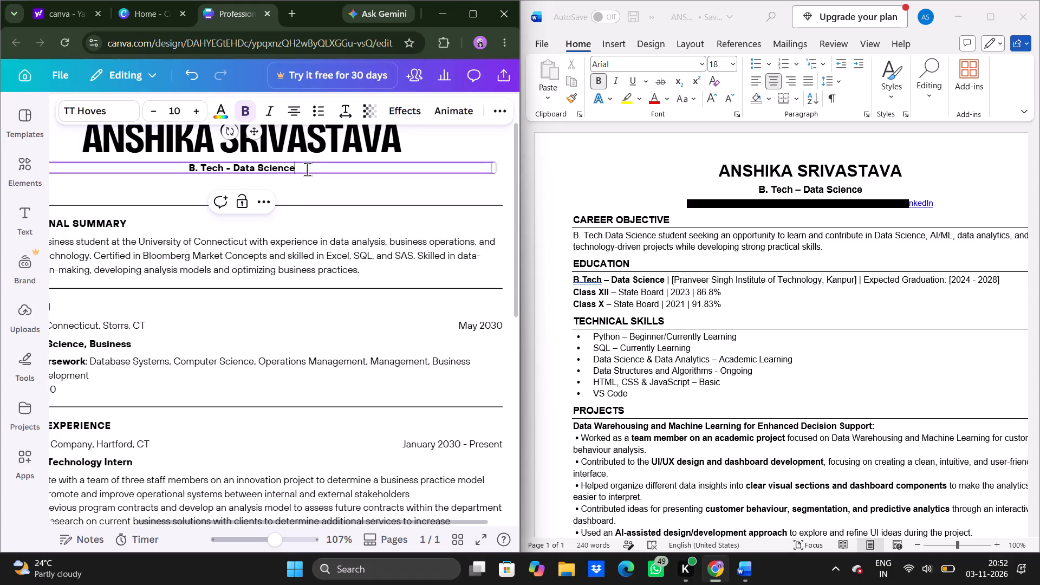
Add an empty line below the "B. Tech - Data Science" subtitle and set its font size to 12.
{"action": "key", "text": "Return"}
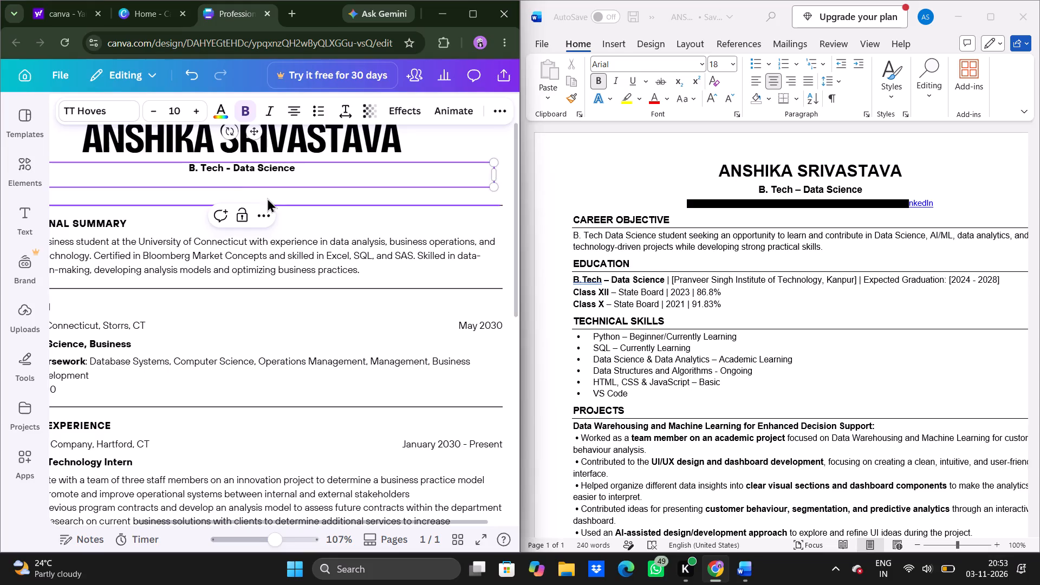
{"action": "left_click", "coordinate": [200, 110]}
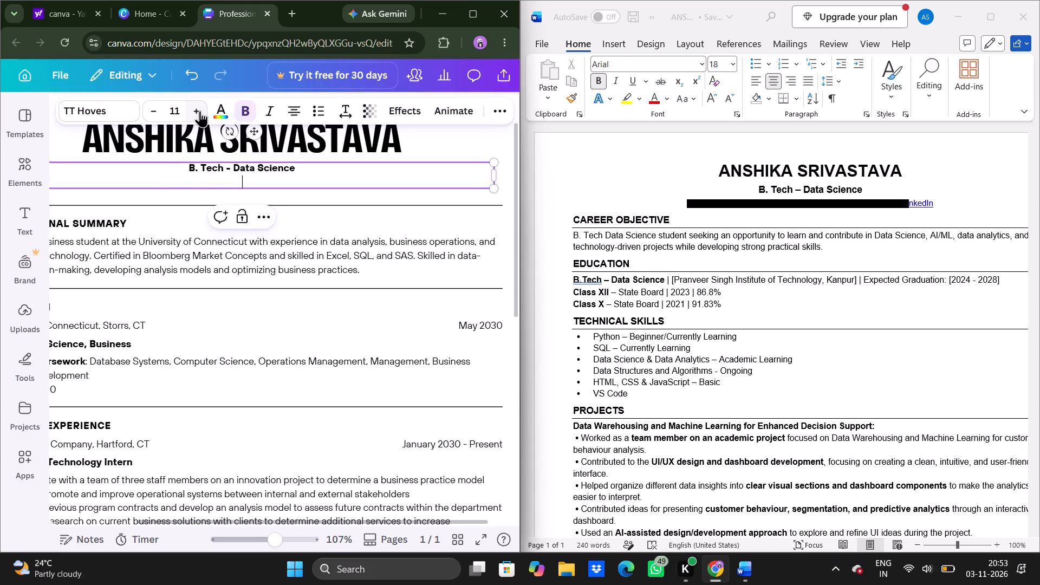
{"action": "left_click", "coordinate": [154, 110]}
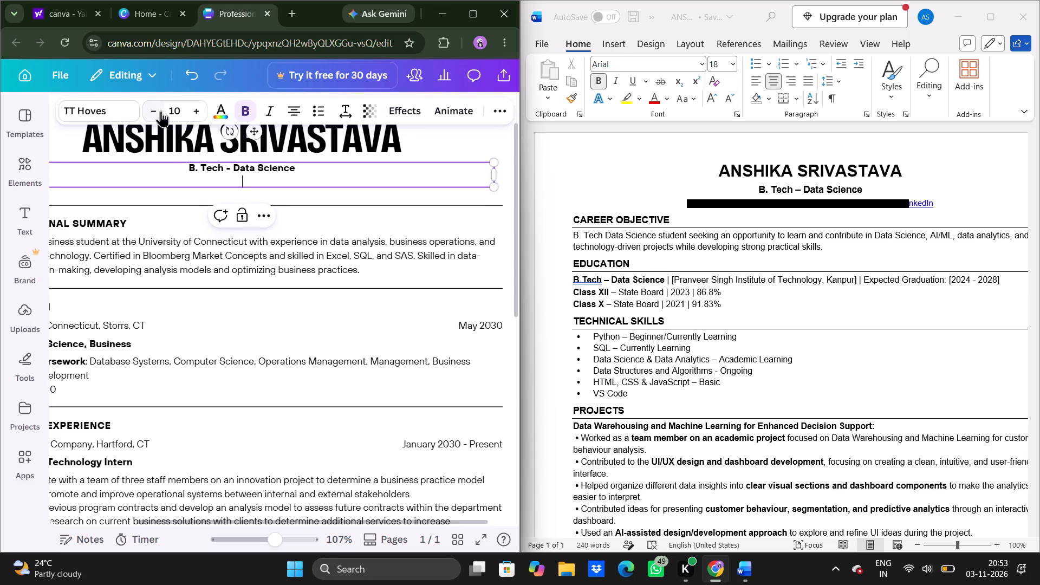
{"action": "left_click", "coordinate": [196, 110]}
{"action": "left_click", "coordinate": [196, 110]}
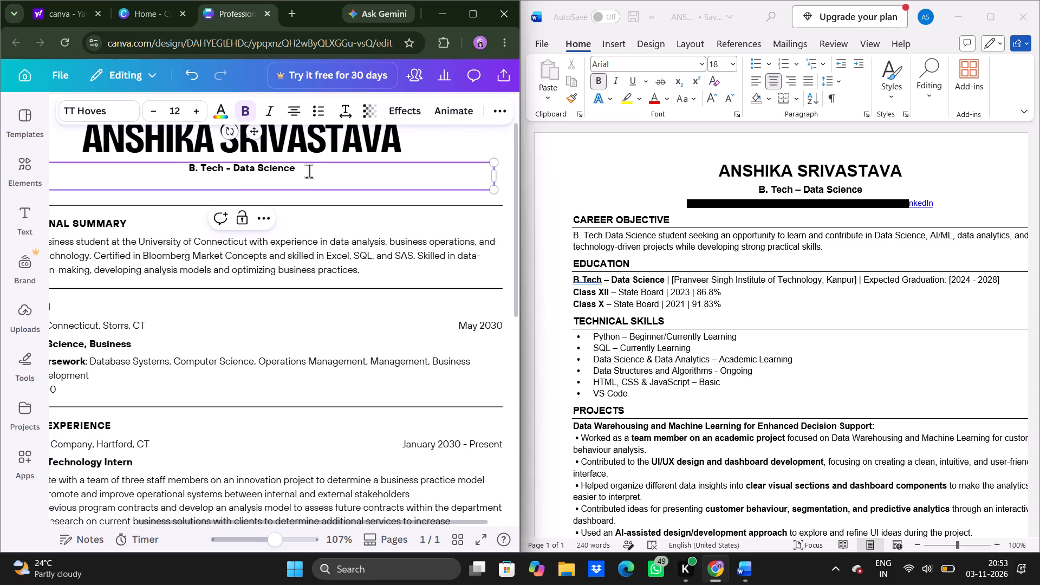
Increase the font size of the "B. Tech - Data Science" subtitle to 19.
{"action": "left_click", "coordinate": [309, 171]}
{"action": "left_click", "coordinate": [194, 112]}
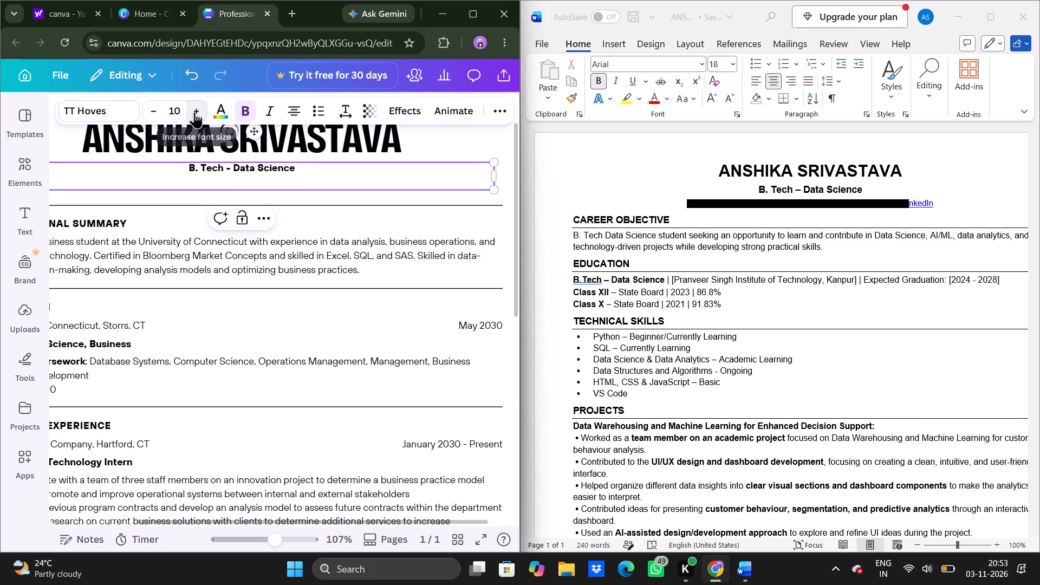
{"action": "left_click", "coordinate": [194, 112]}
{"action": "left_click", "coordinate": [194, 112]}
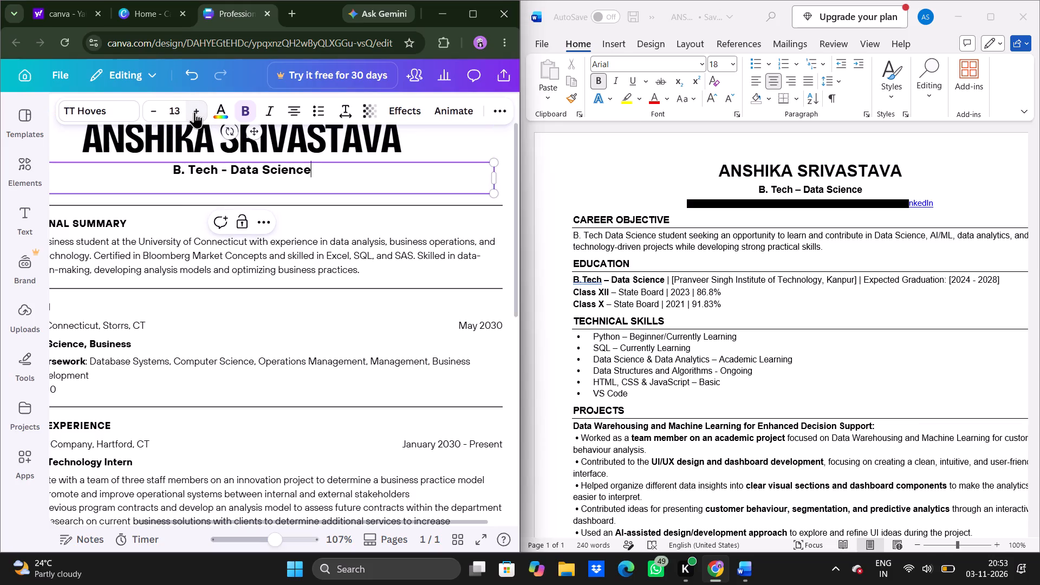
{"action": "left_click", "coordinate": [194, 112]}
{"action": "triple_click", "coordinate": [194, 112]}
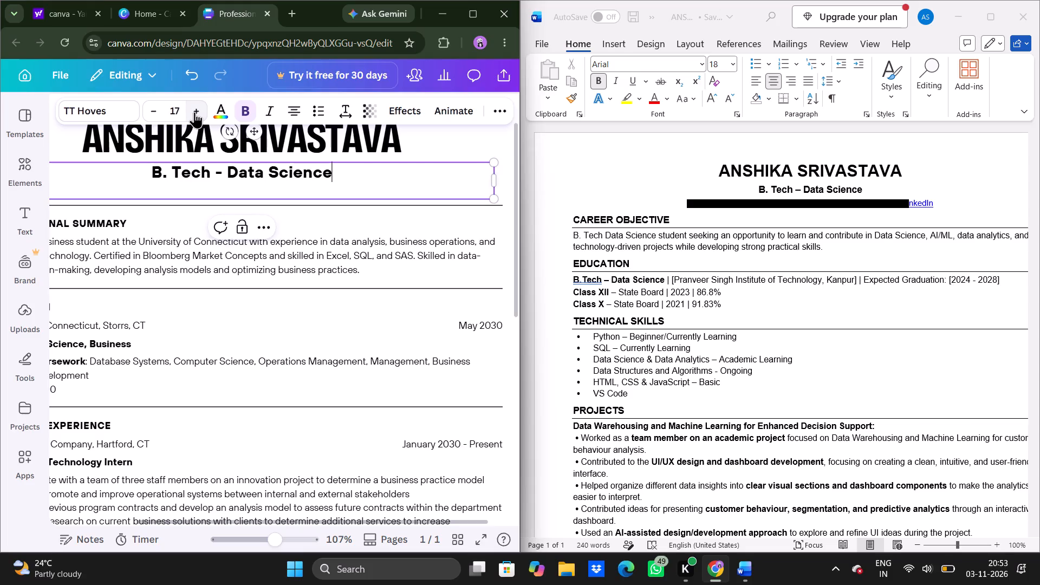
{"action": "double_click", "coordinate": [194, 112]}
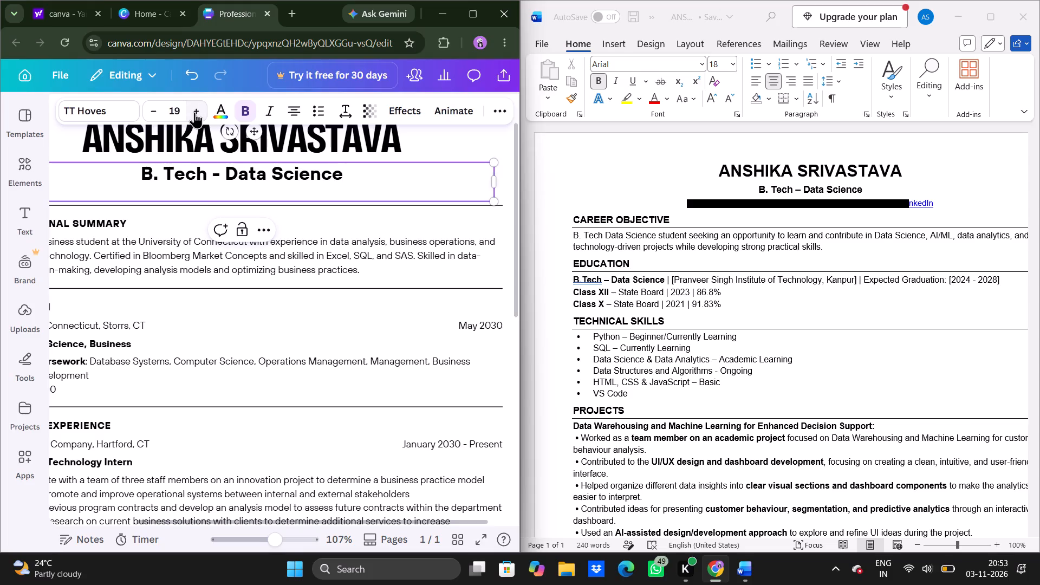
Insert another new line directly below the "B. Tech - Data Science" subtitle and reduce its font size to 14.
{"action": "scroll", "coordinate": [164, 184], "scroll_direction": "right", "scroll_amount": 1}
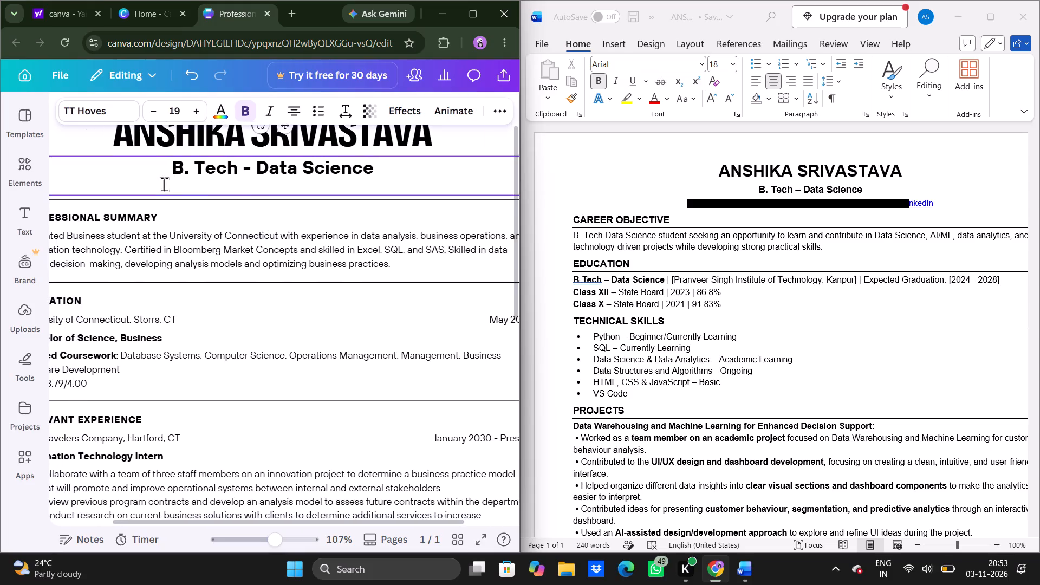
{"action": "scroll", "coordinate": [164, 184], "scroll_direction": "right", "scroll_amount": 1}
{"action": "scroll", "coordinate": [164, 184], "scroll_direction": "down", "scroll_amount": 1}
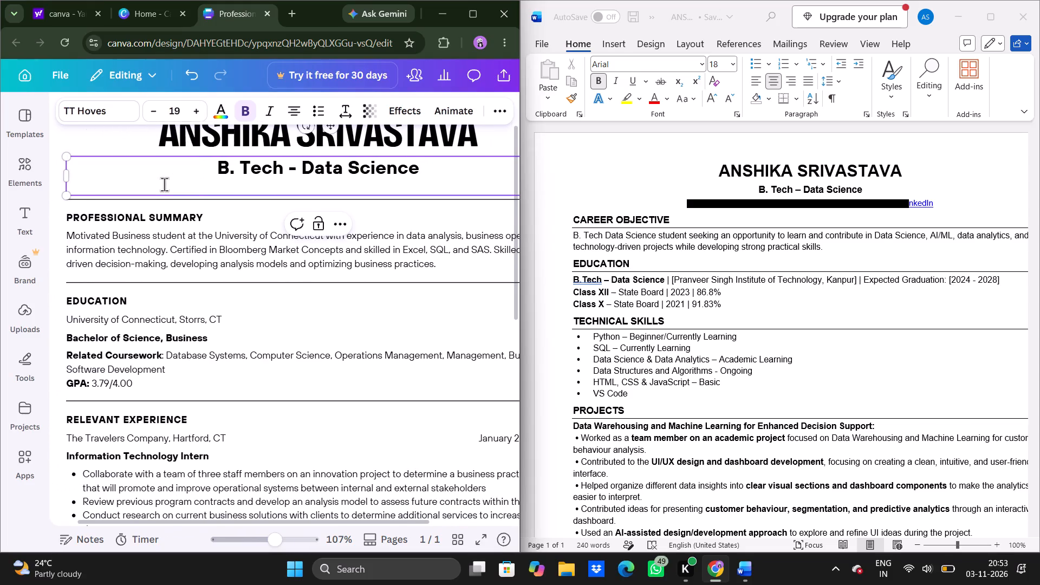
{"action": "key", "text": "Return"}
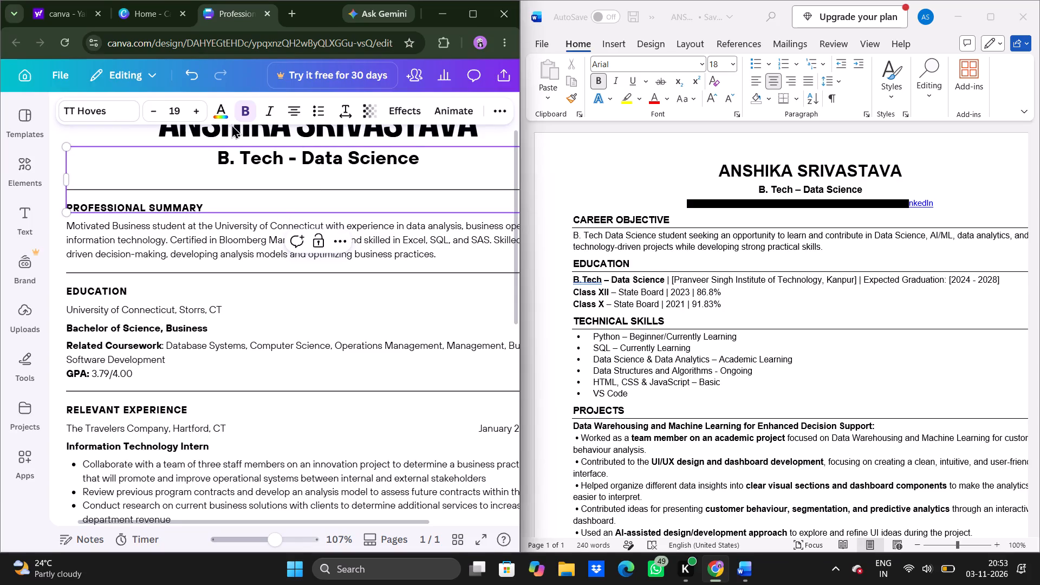
{"action": "left_click", "coordinate": [152, 112]}
{"action": "left_click", "coordinate": [152, 112]}
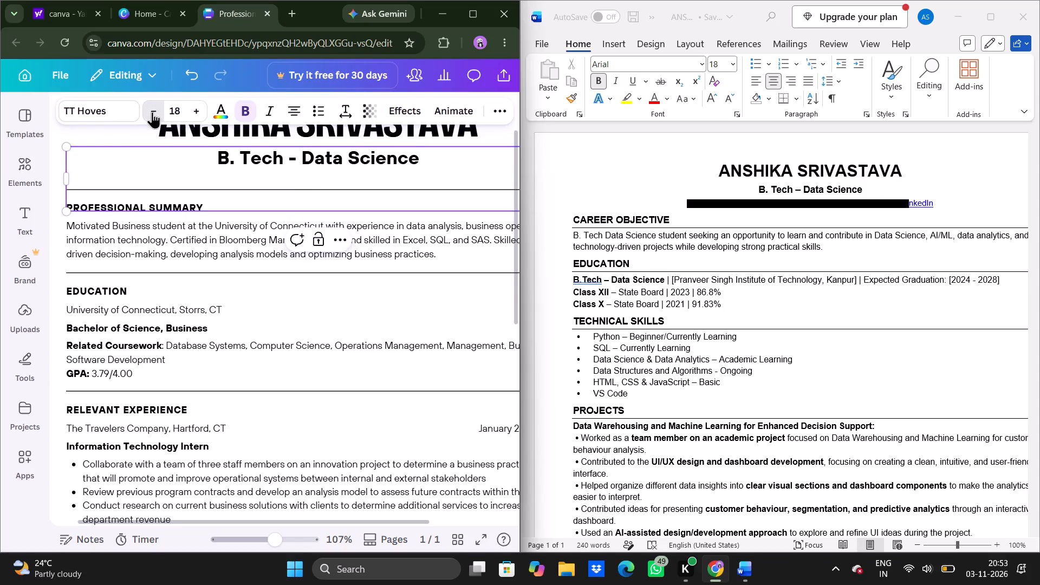
{"action": "double_click", "coordinate": [152, 112]}
{"action": "left_click", "coordinate": [152, 112]}
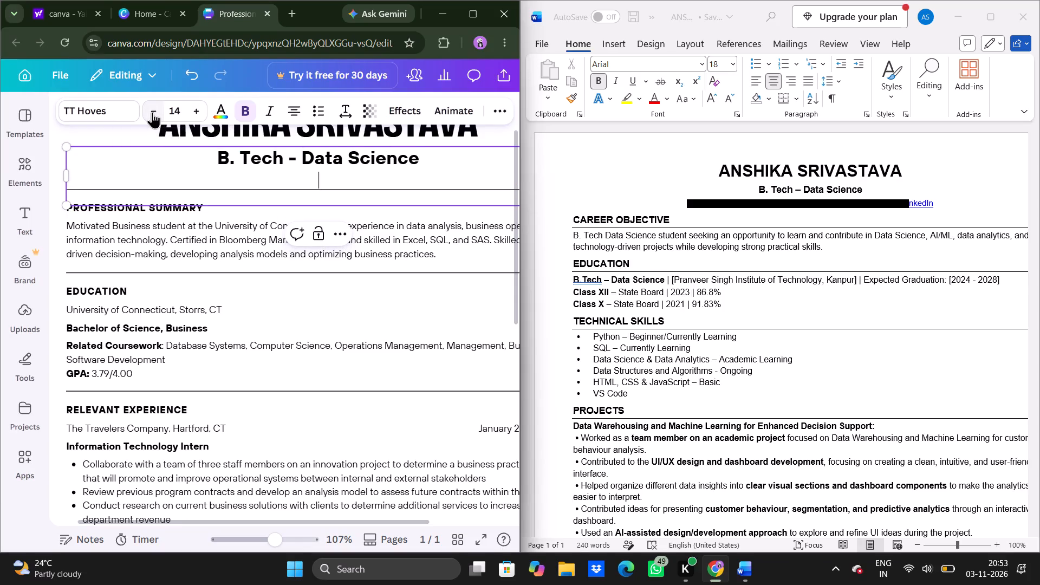
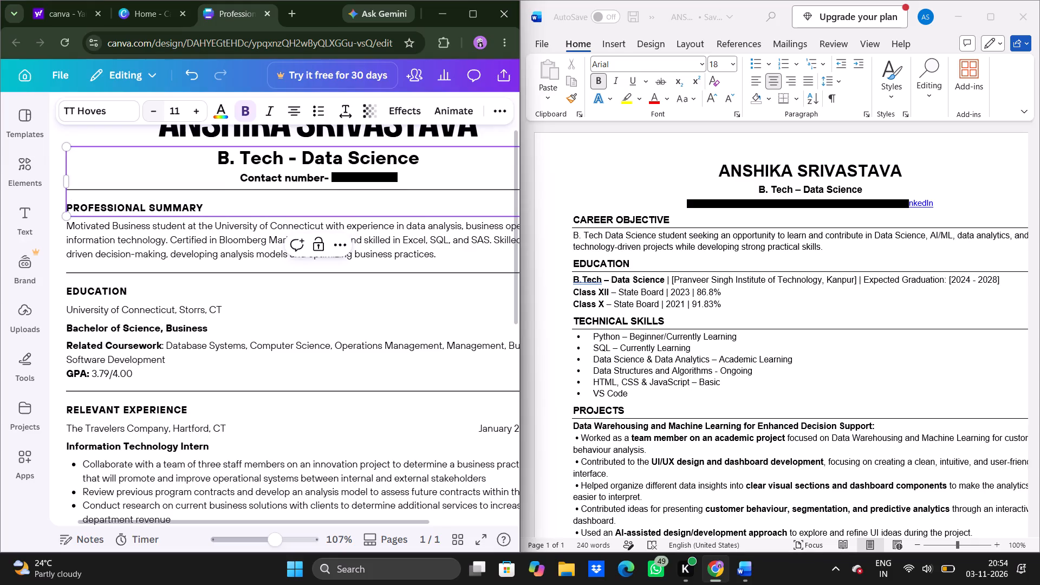
Enter the e-mail label followed by a hyphen on a new line below the contact number in the resume header.
{"action": "key", "text": "e"}
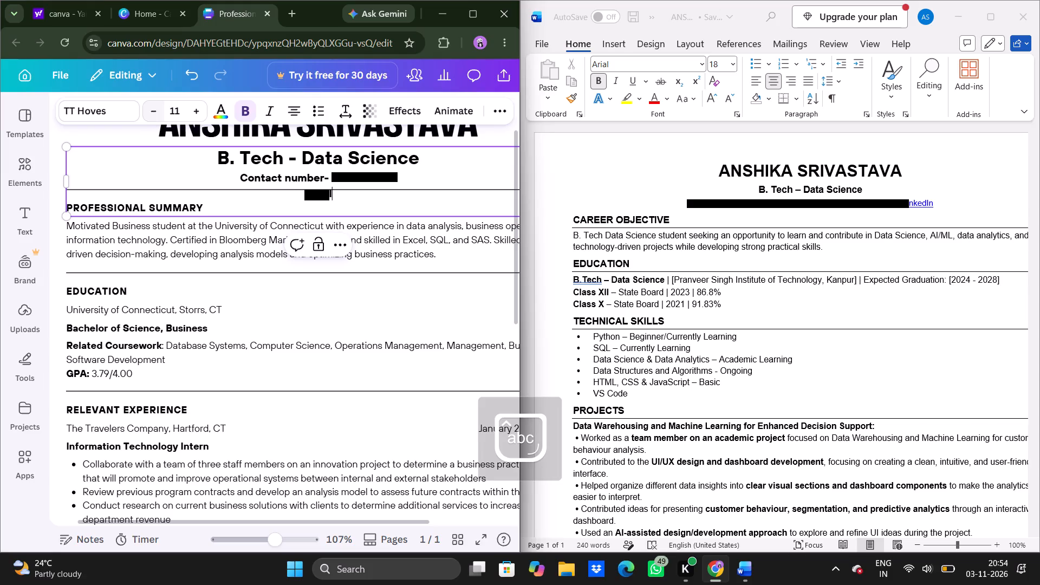
{"action": "type", "text": "-"}
{"action": "key", "text": "space"}
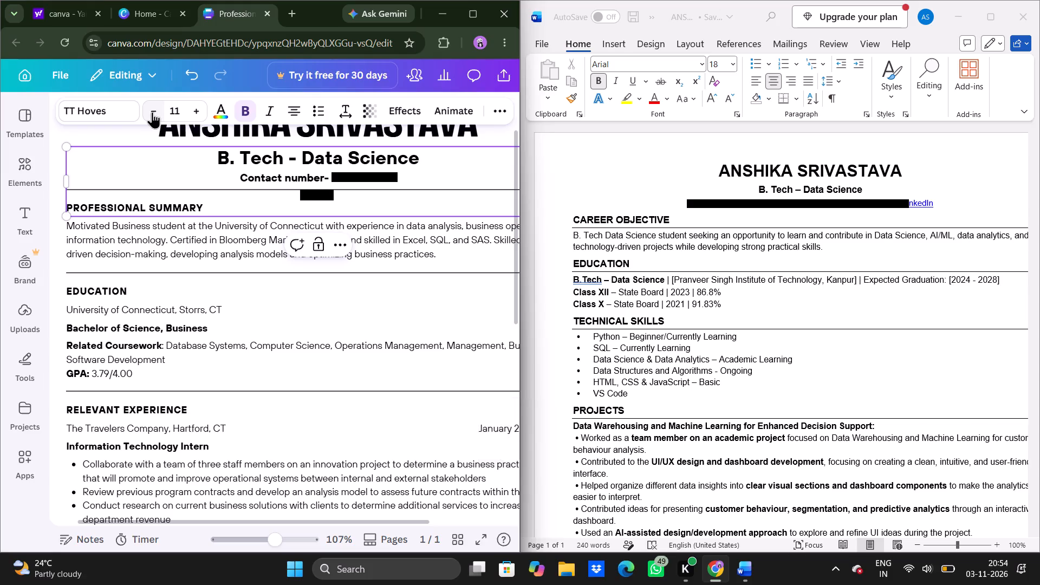
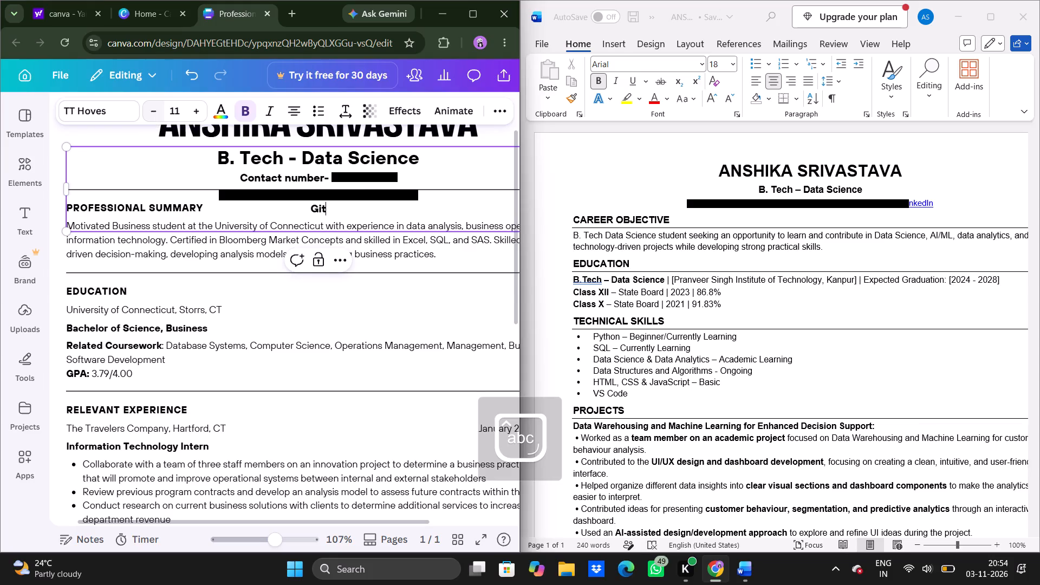
Complete the "Github-" label on the line below the e-mail in the resume header.
{"action": "type", "text": "hu"}
{"action": "key", "text": "b"}
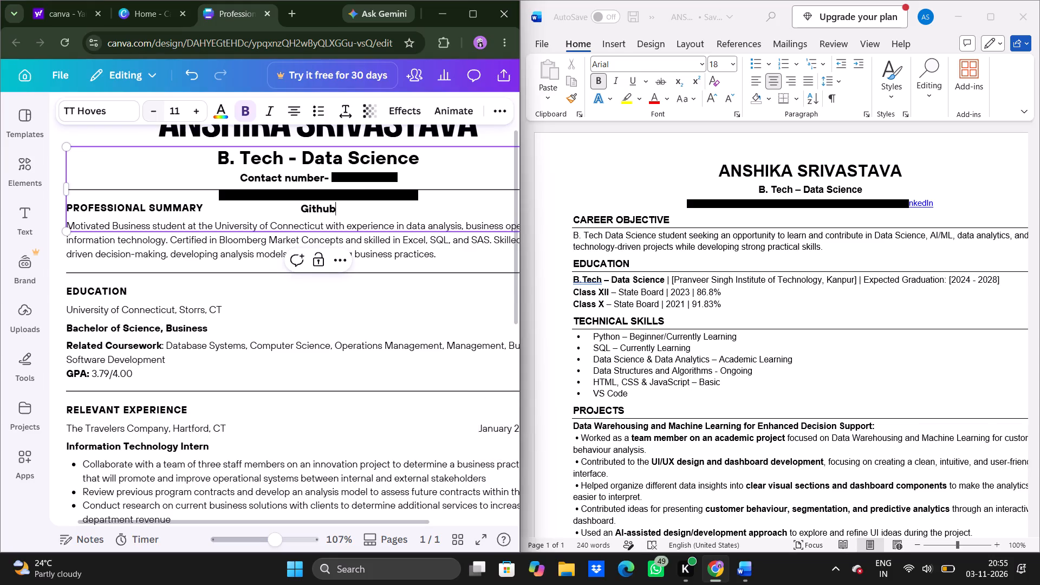
{"action": "key", "text": "minus"}
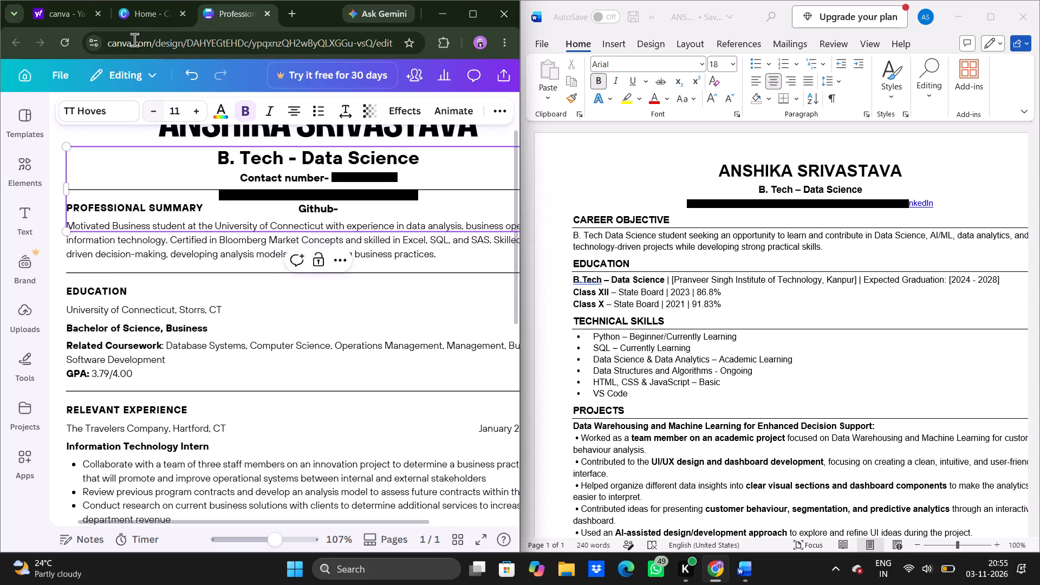
Search the web for "git" in a new browser tab to find the GitHub site.
{"action": "left_click", "coordinate": [293, 11]}
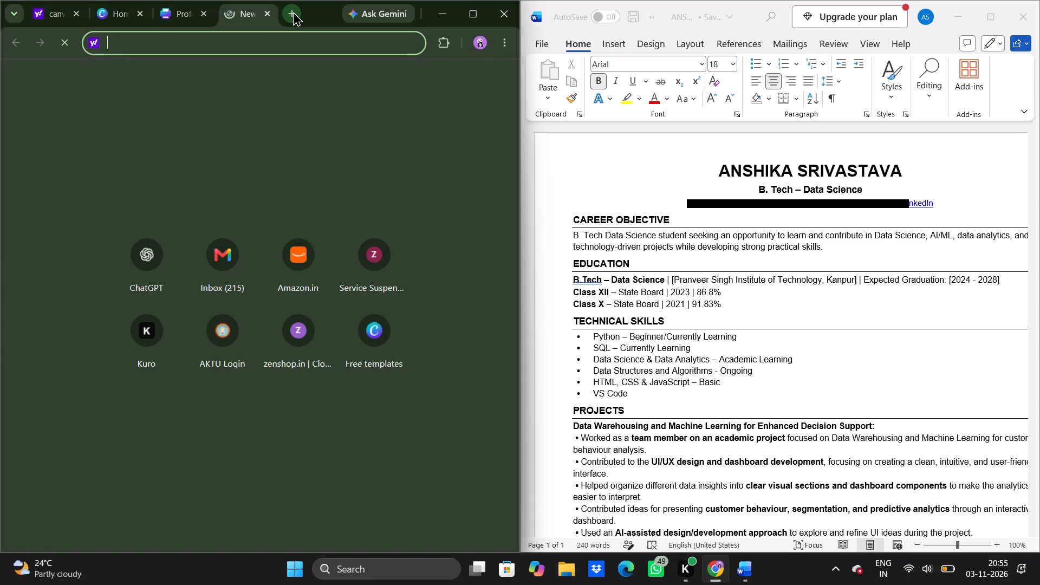
{"action": "left_click", "coordinate": [286, 41]}
{"action": "type", "text": "git"}
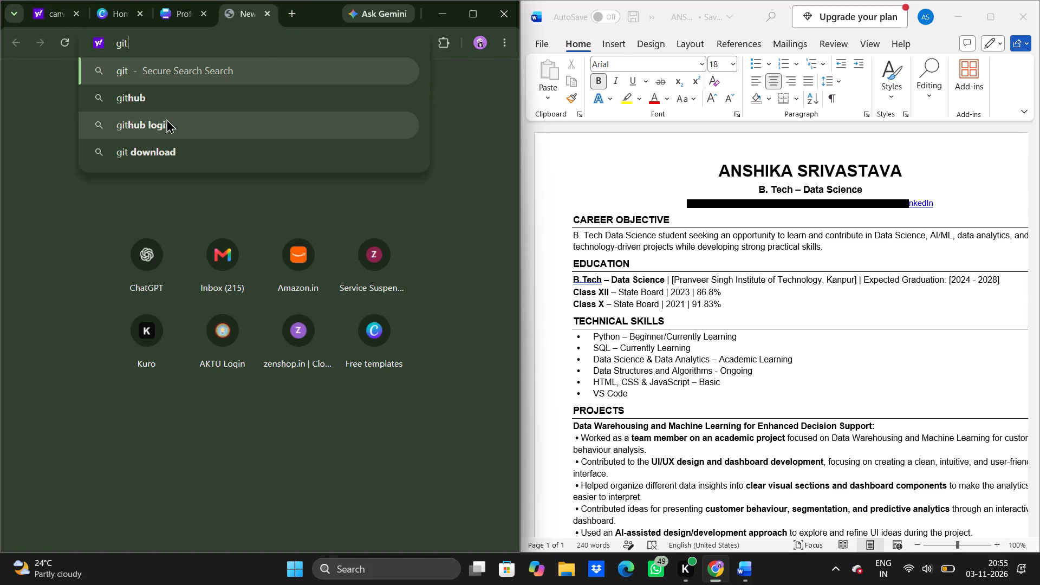
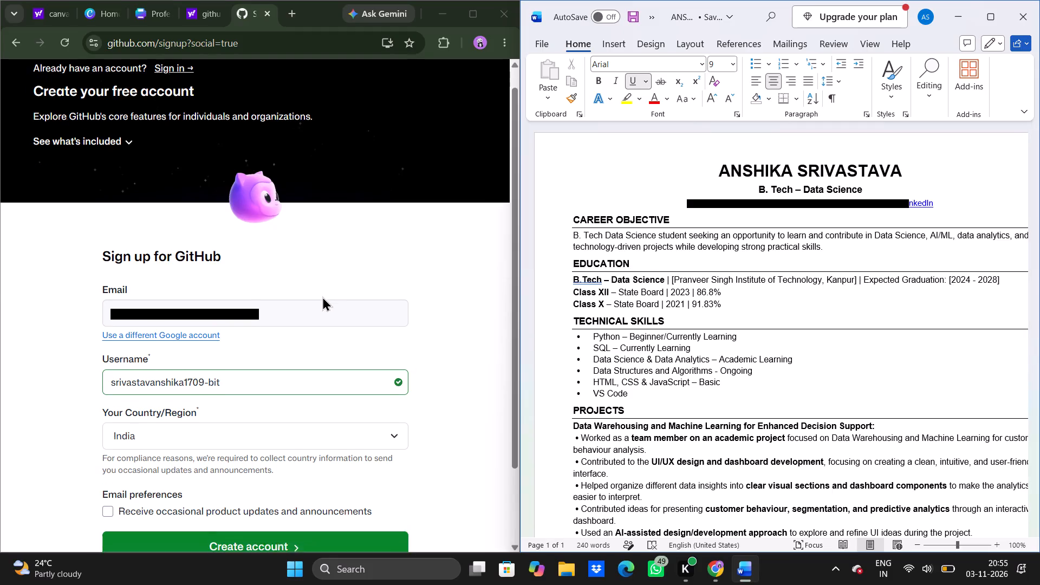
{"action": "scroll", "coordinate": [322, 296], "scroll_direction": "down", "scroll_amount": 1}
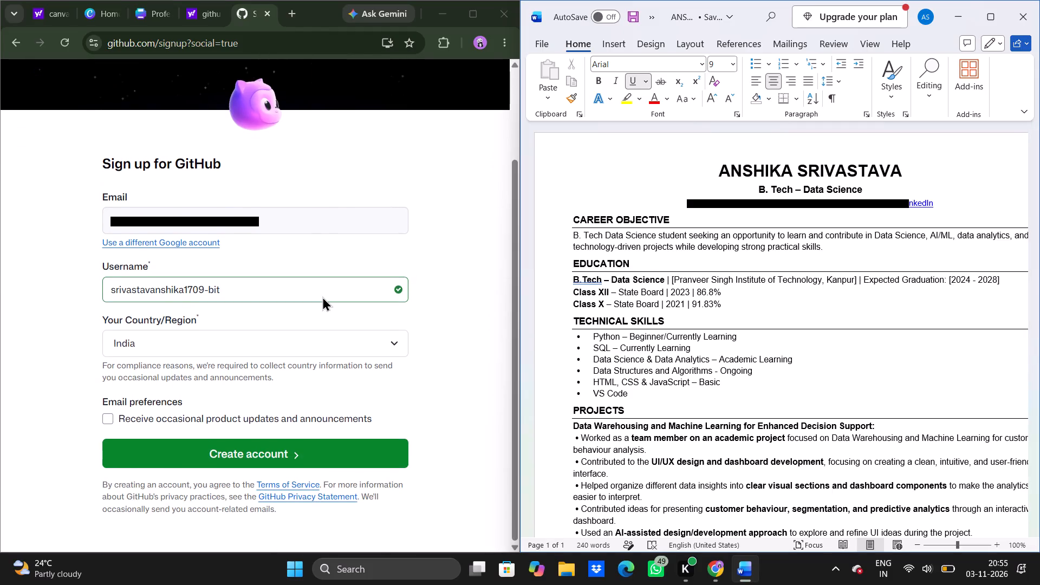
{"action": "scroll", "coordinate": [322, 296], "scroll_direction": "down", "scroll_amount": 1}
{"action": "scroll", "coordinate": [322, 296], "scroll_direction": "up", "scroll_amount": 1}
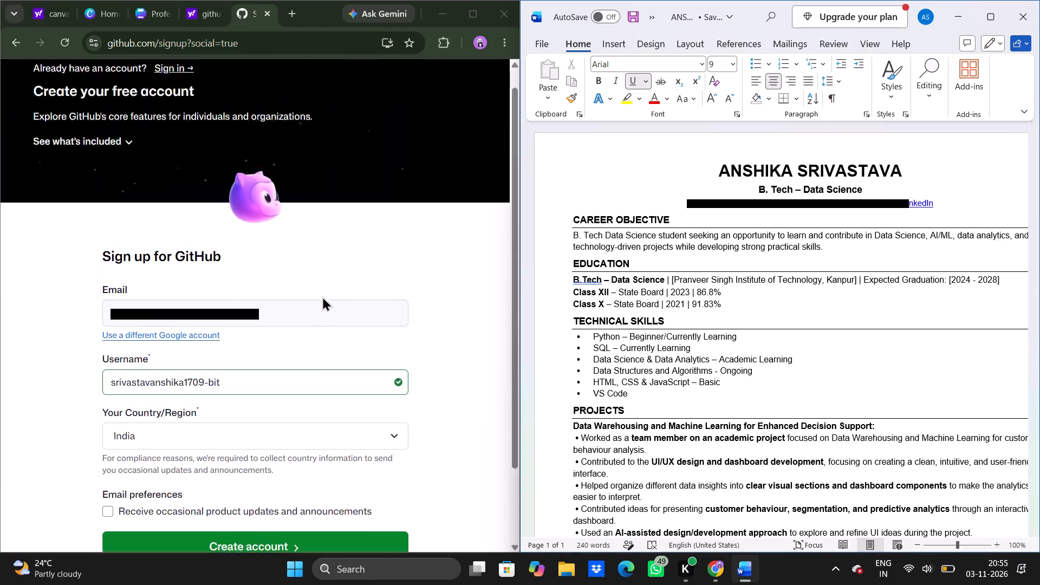
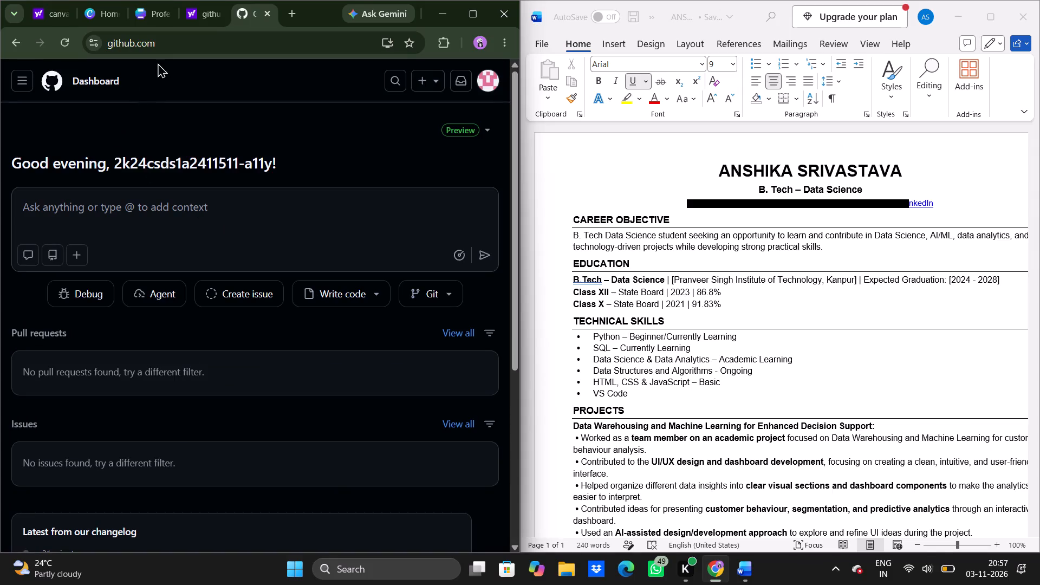
{"action": "left_click", "coordinate": [168, 42]}
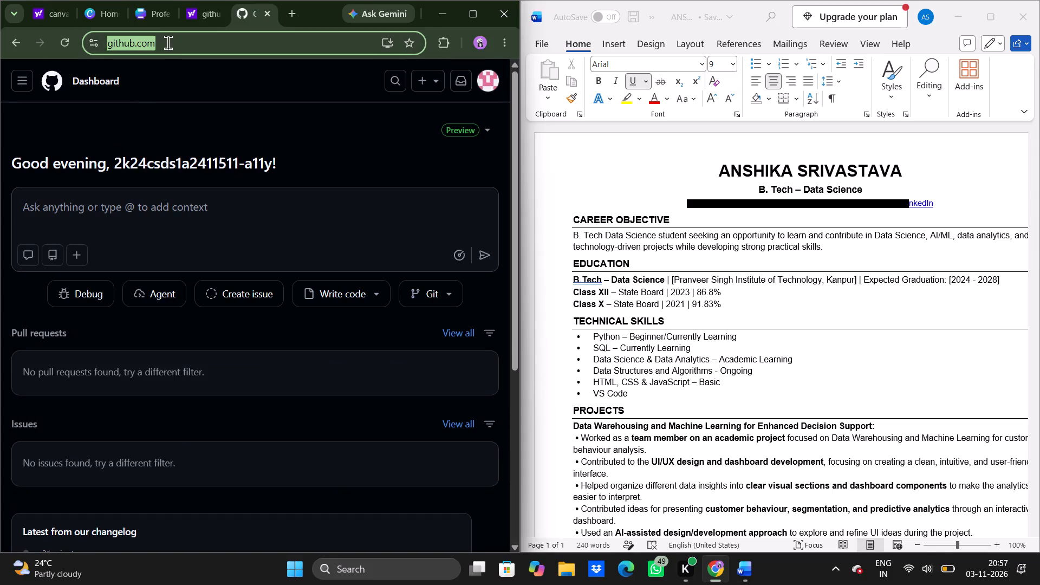
{"action": "key", "text": "ctrl+c"}
{"action": "left_click", "coordinate": [160, 13]}
{"action": "key", "text": "ctrl+v"}
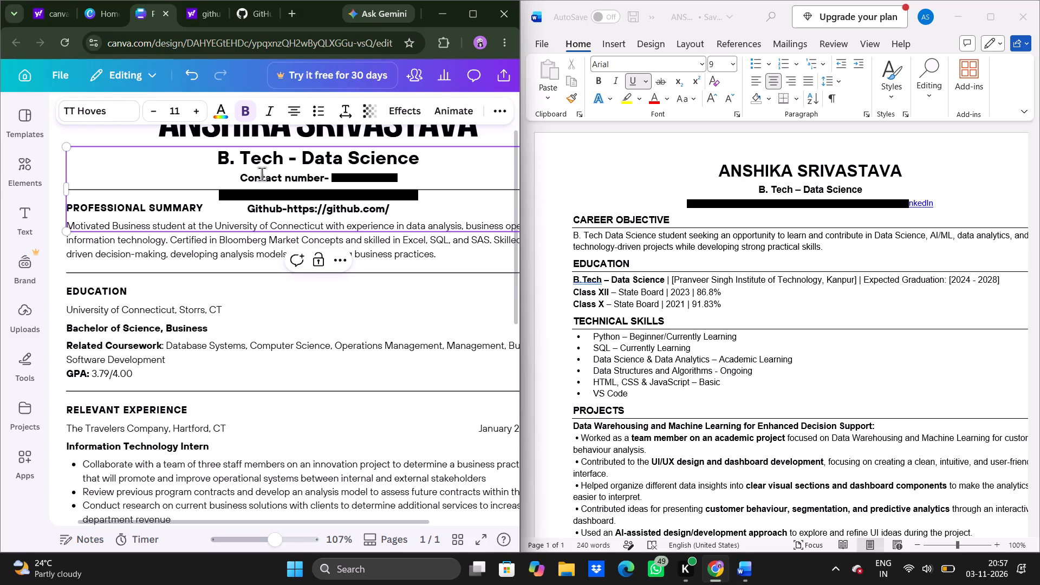
{"action": "key", "text": "shift+Return"}
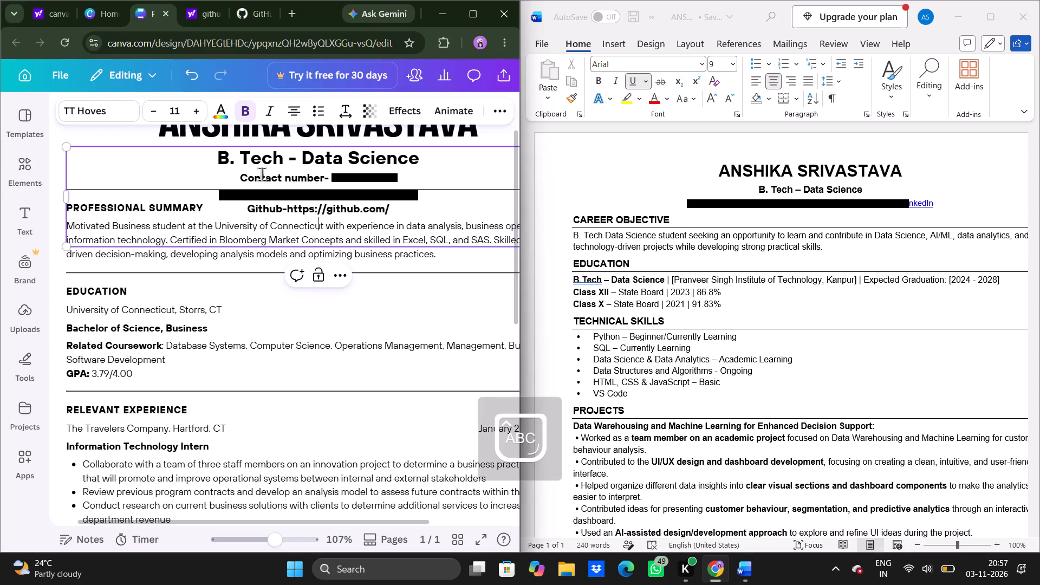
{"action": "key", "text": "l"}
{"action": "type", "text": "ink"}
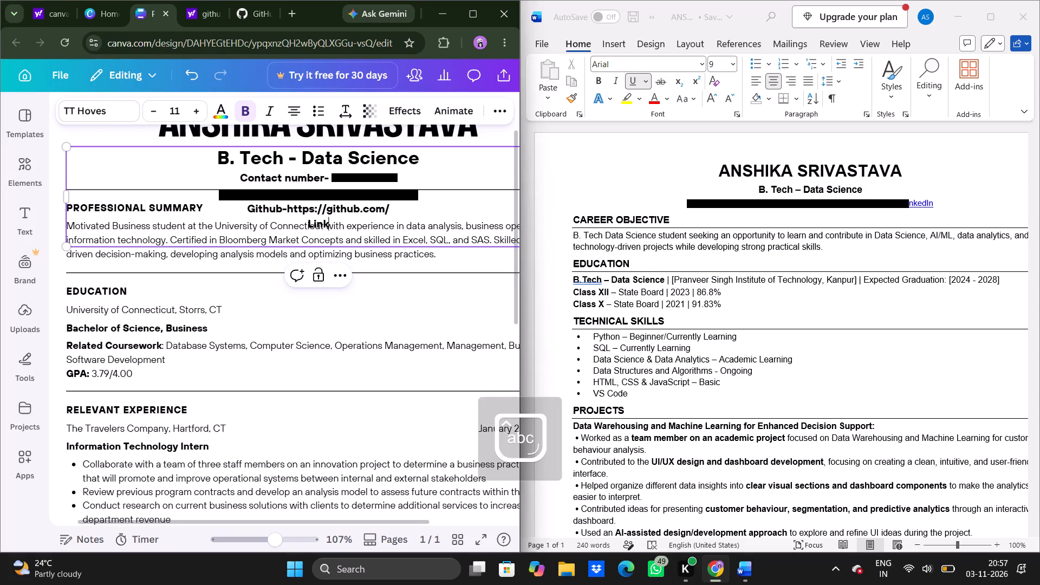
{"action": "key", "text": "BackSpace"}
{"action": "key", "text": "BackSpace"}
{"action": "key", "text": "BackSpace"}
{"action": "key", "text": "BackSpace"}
Add the label "Hackerrank-" on the new line below the GitHub link in the resume header.
{"action": "key", "text": "c"}
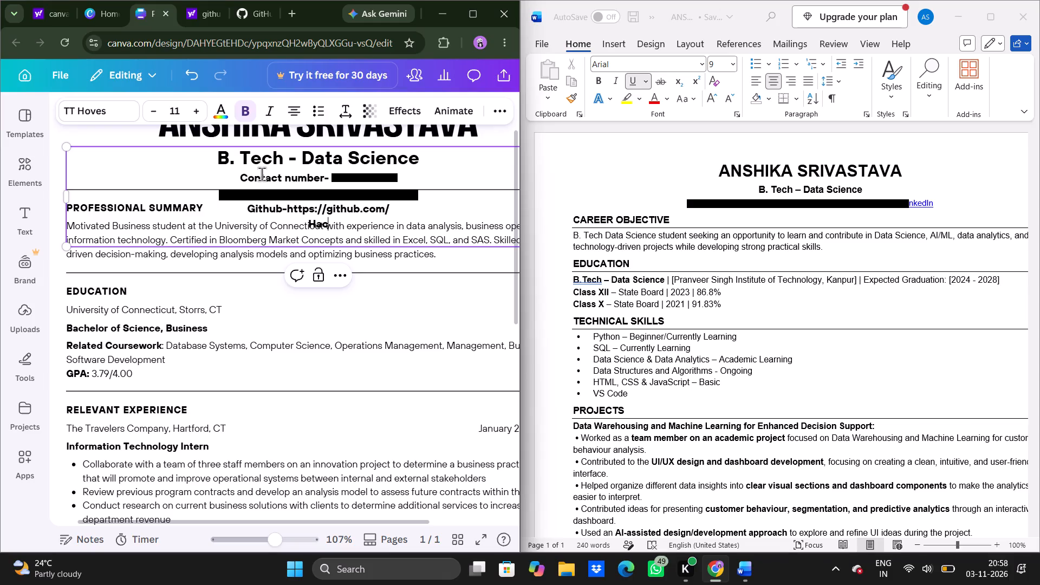
{"action": "type", "text": "kerra"}
{"action": "type", "text": "nk"}
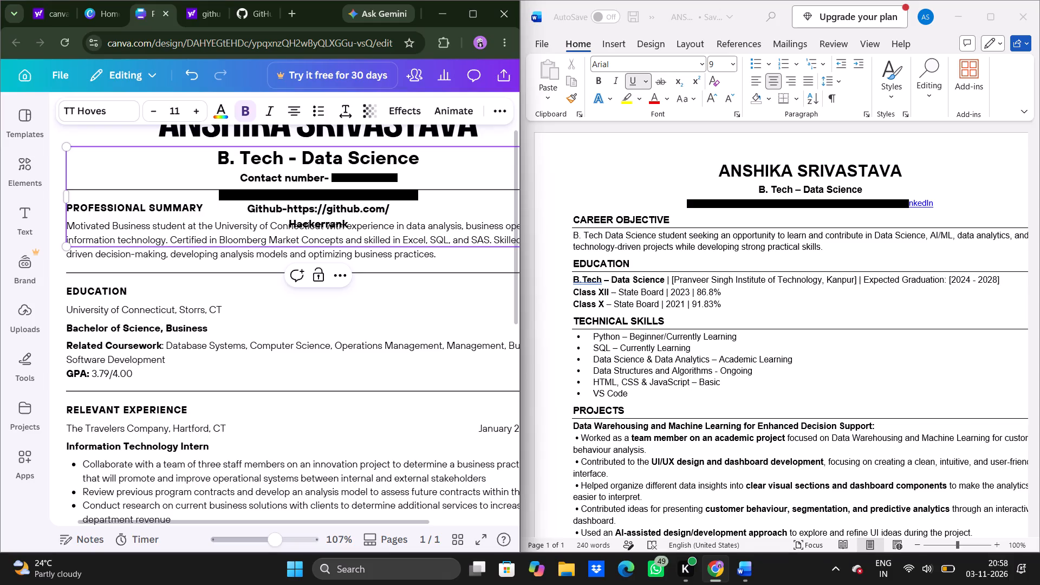
{"action": "key", "text": "minus"}
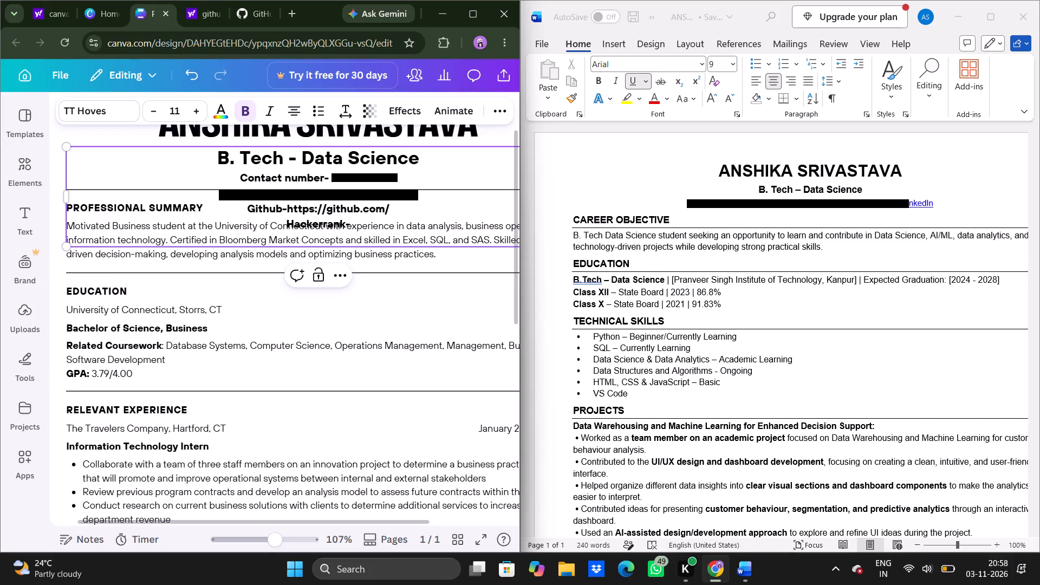
Search the web for hackerrank in a new browser tab.
{"action": "left_click", "coordinate": [289, 12]}
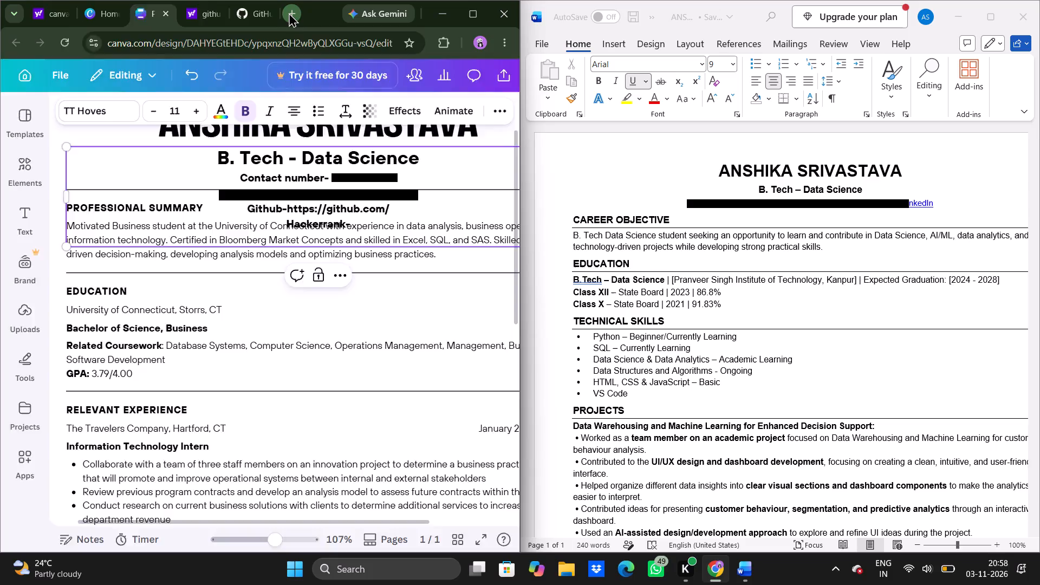
{"action": "left_click", "coordinate": [278, 43]}
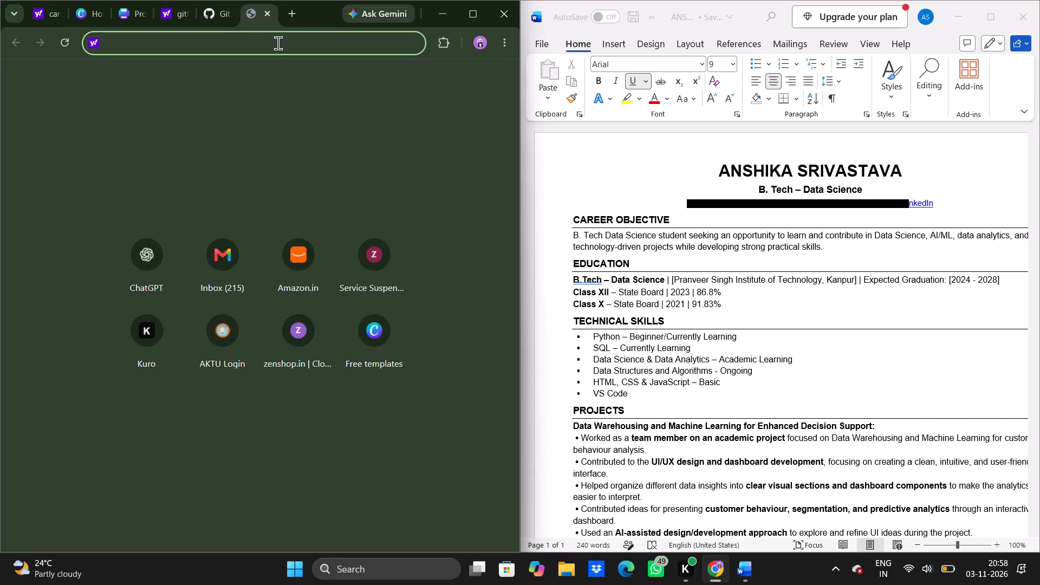
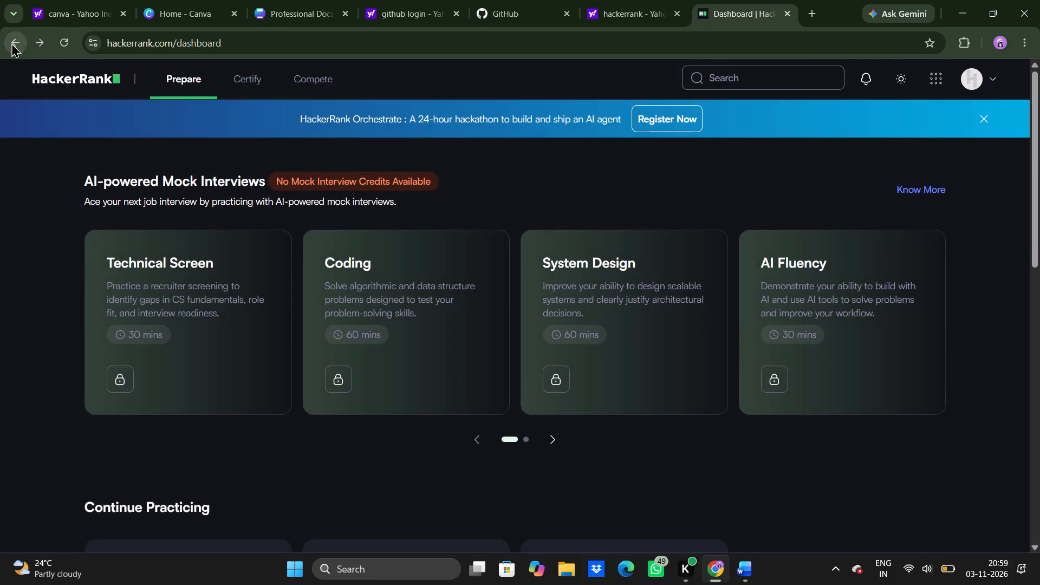
{"action": "scroll", "coordinate": [186, 230], "scroll_direction": "down", "scroll_amount": 2}
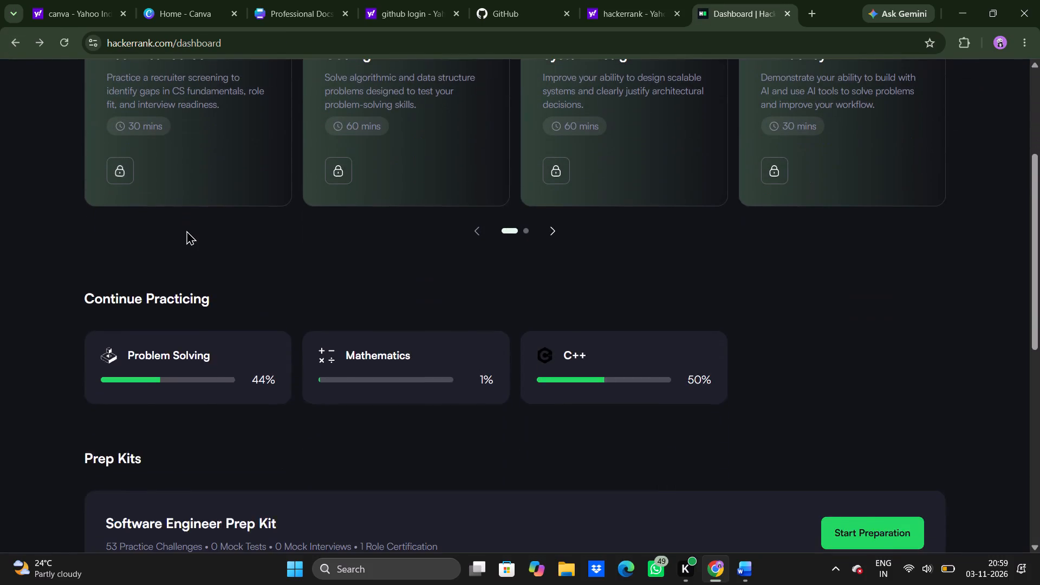
{"action": "scroll", "coordinate": [186, 230], "scroll_direction": "up", "scroll_amount": 4}
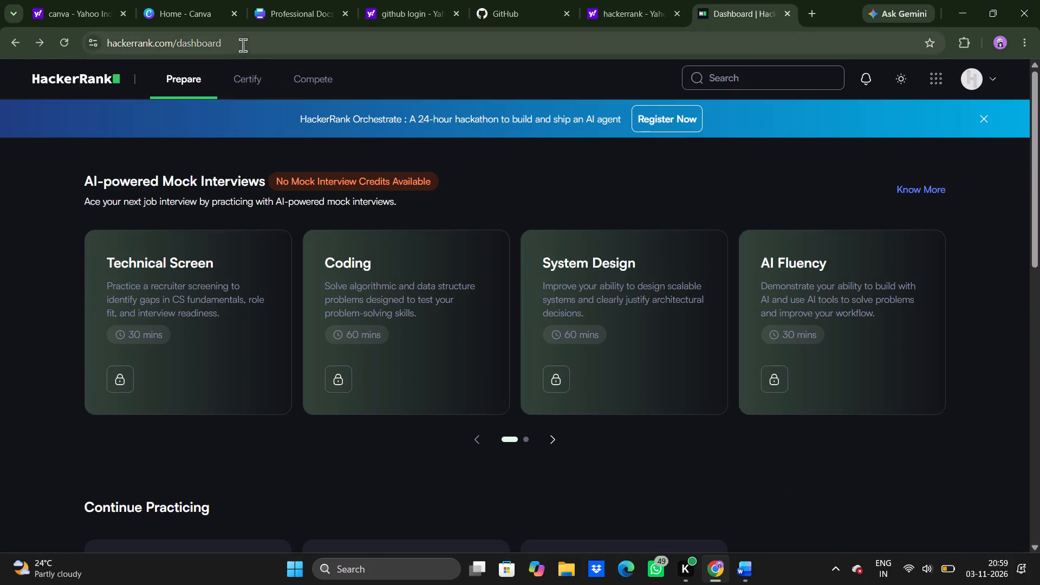
{"action": "left_click_drag", "start_coordinate": [243, 45], "coordinate": [207, 48]}
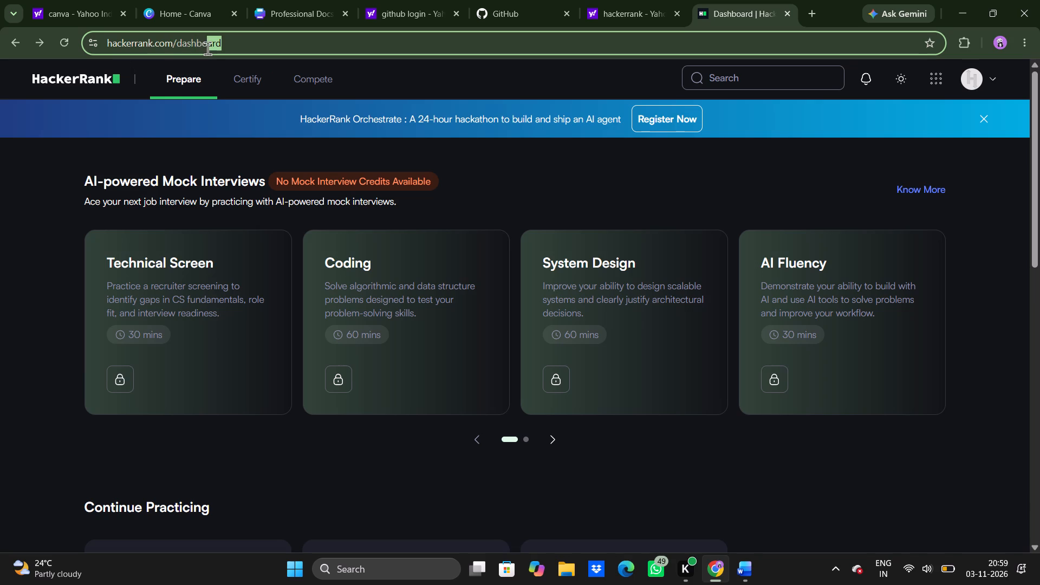
{"action": "left_click_drag", "start_coordinate": [207, 48], "coordinate": [177, 45]}
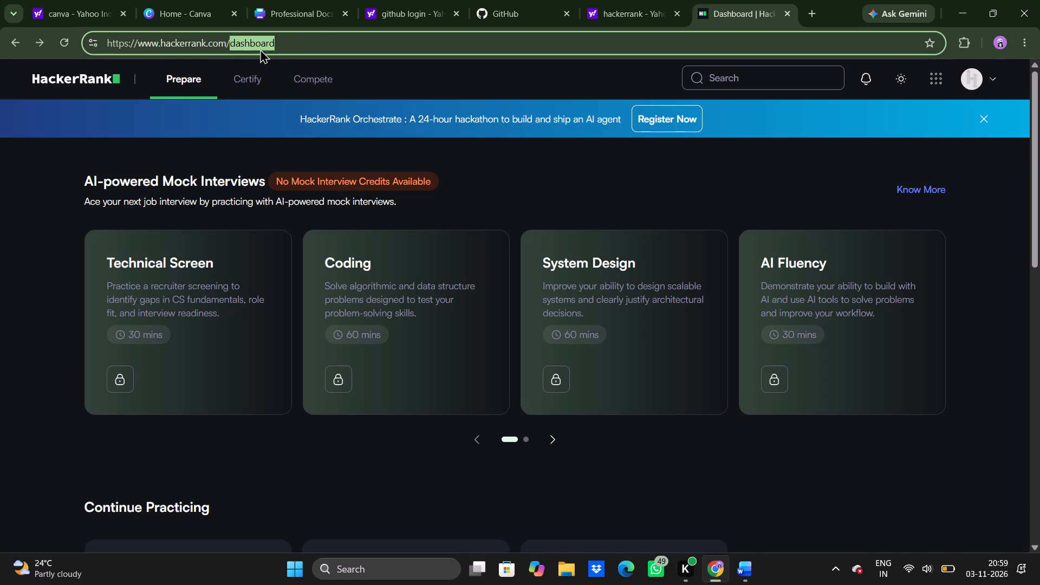
{"action": "left_click", "coordinate": [293, 36]}
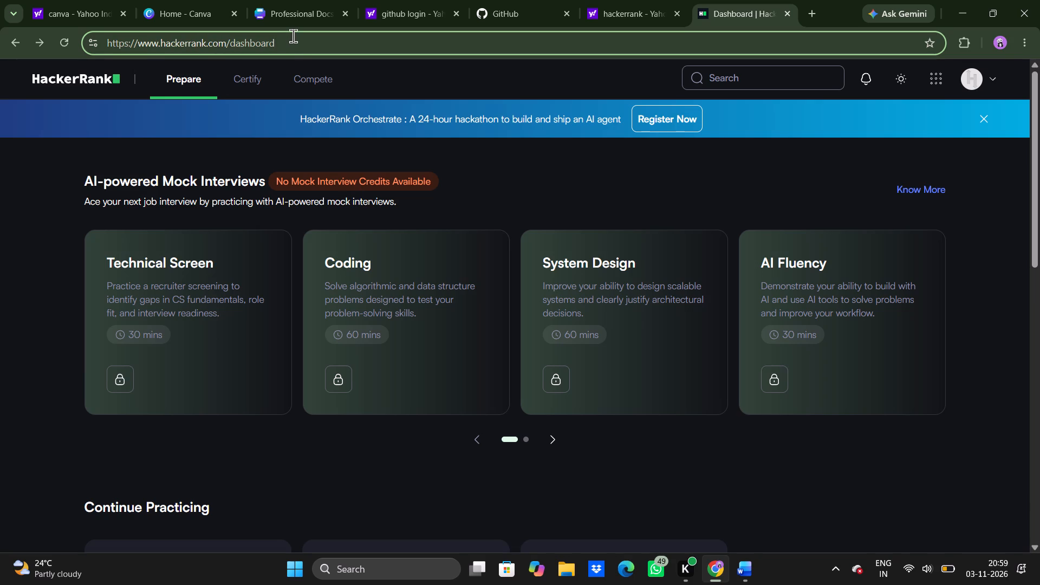
{"action": "key", "text": "ctrl+a"}
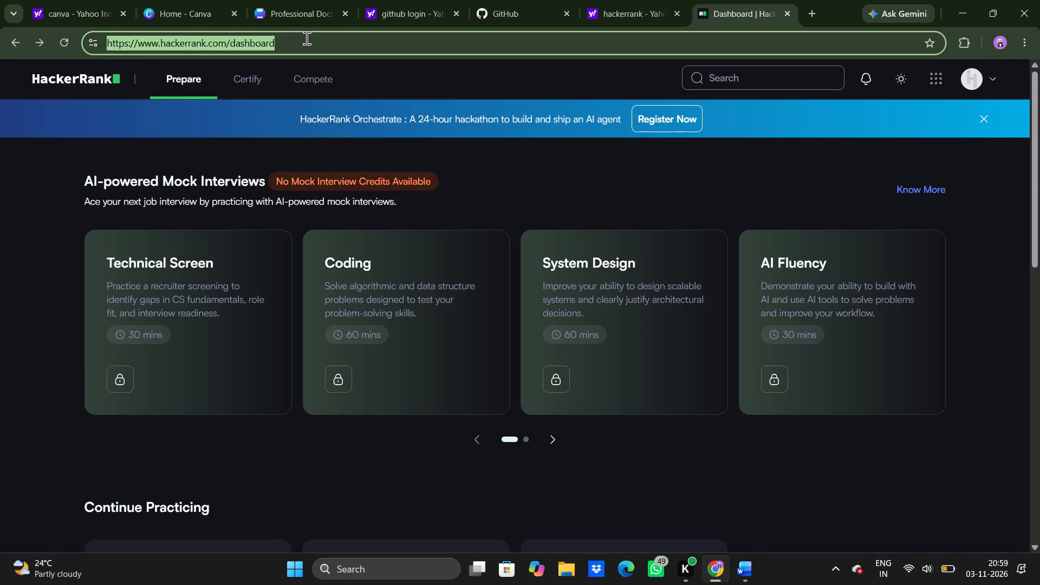
{"action": "key", "text": "ctrl+c"}
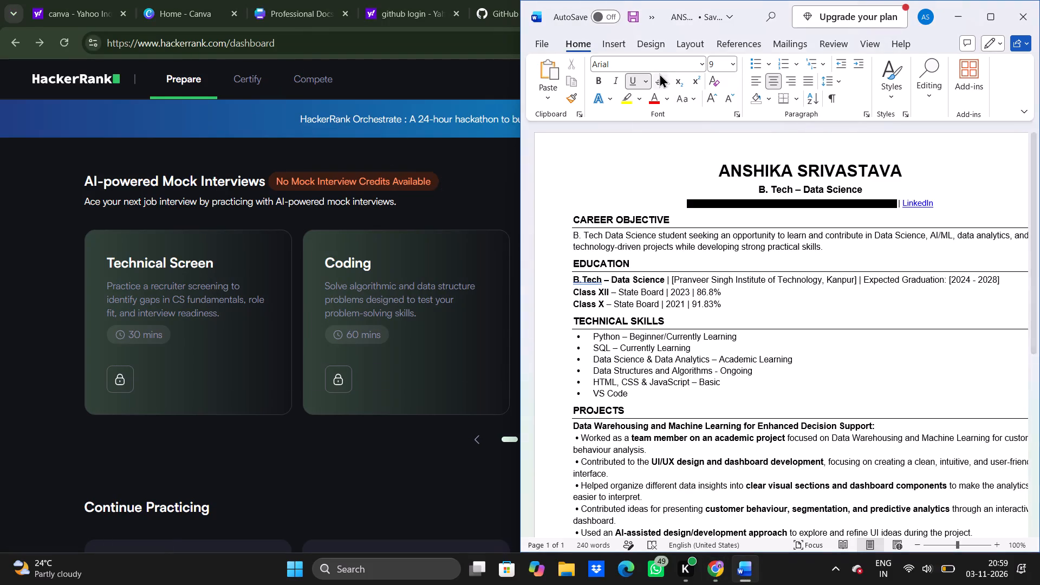
{"action": "left_click", "coordinate": [318, 11]}
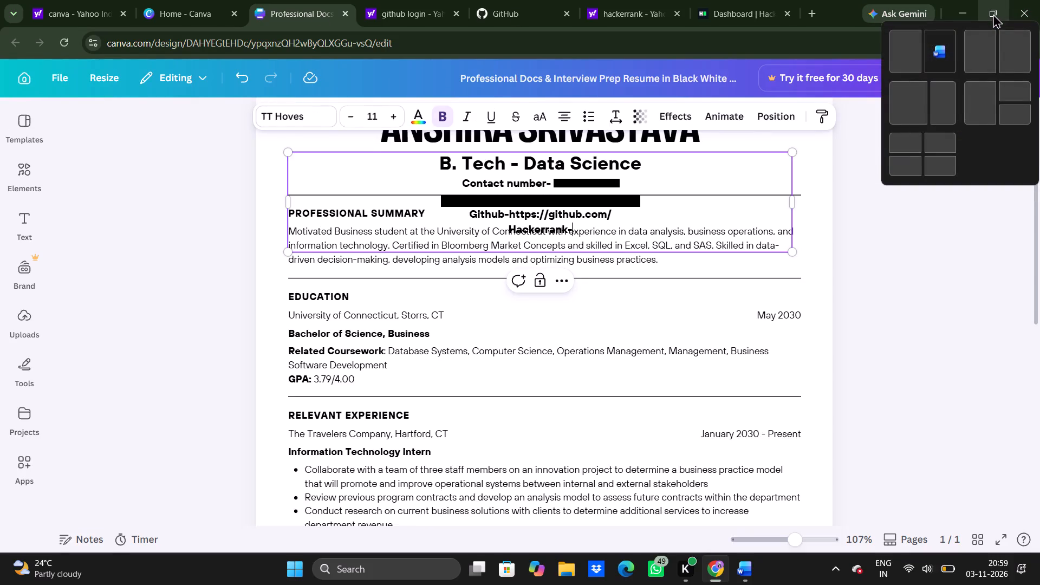
{"action": "left_click", "coordinate": [937, 48]}
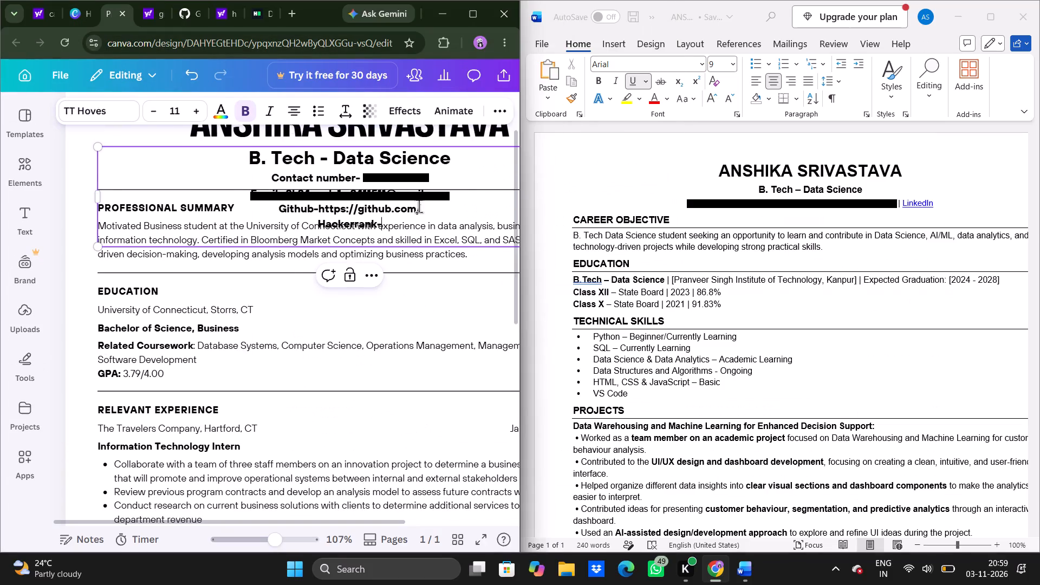
{"action": "key", "text": "ctrl+v"}
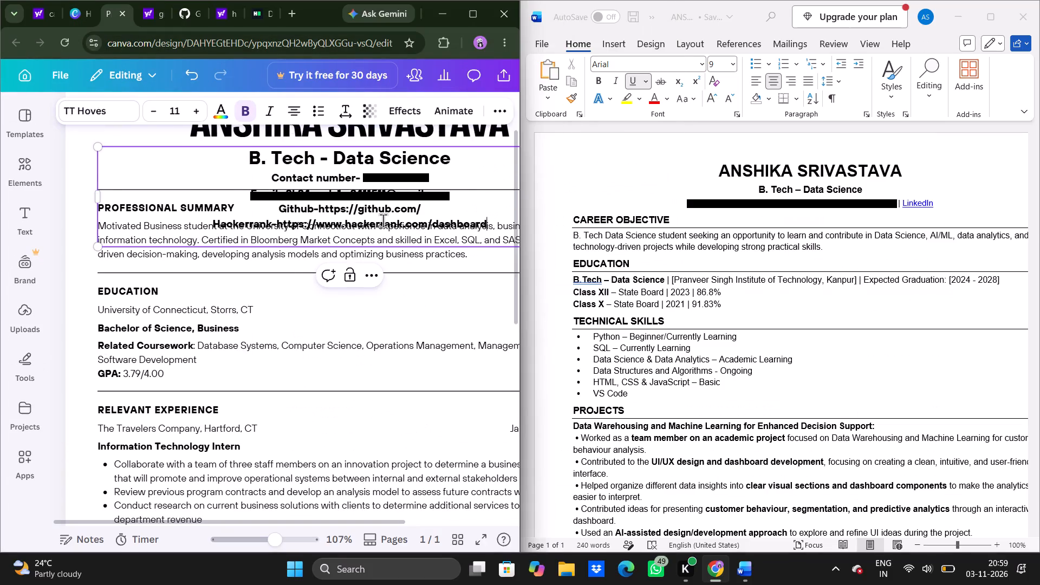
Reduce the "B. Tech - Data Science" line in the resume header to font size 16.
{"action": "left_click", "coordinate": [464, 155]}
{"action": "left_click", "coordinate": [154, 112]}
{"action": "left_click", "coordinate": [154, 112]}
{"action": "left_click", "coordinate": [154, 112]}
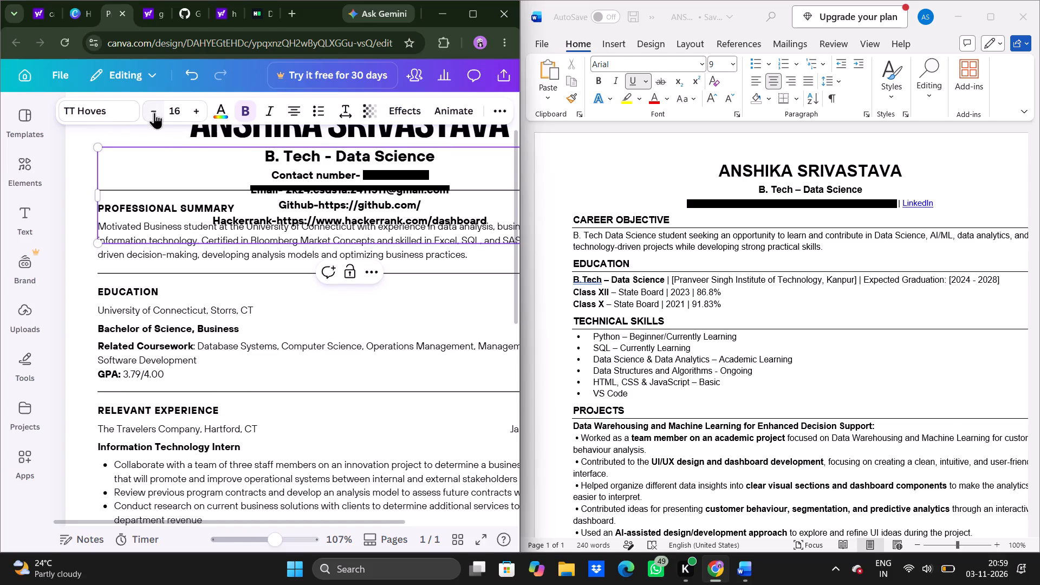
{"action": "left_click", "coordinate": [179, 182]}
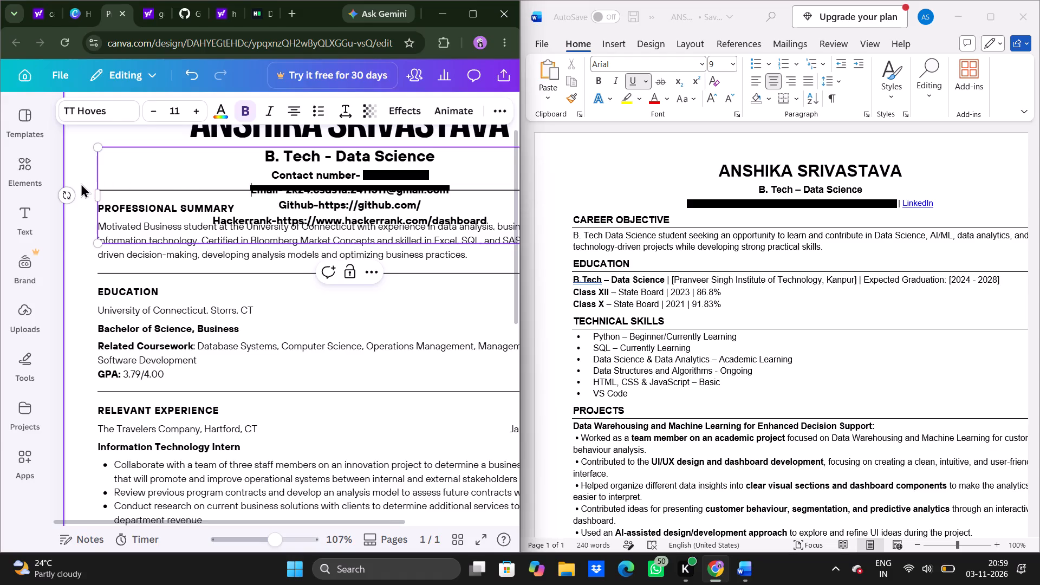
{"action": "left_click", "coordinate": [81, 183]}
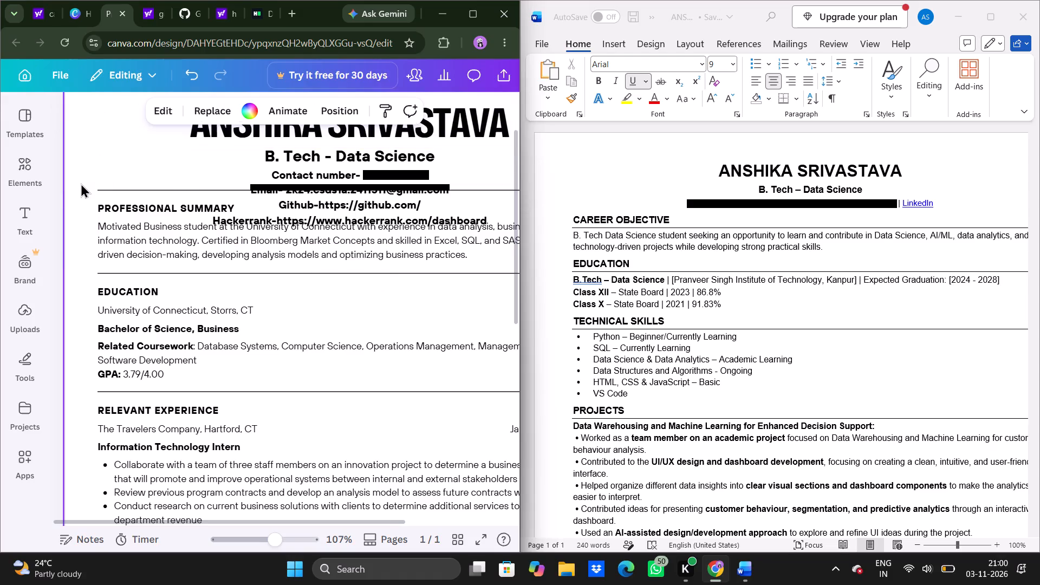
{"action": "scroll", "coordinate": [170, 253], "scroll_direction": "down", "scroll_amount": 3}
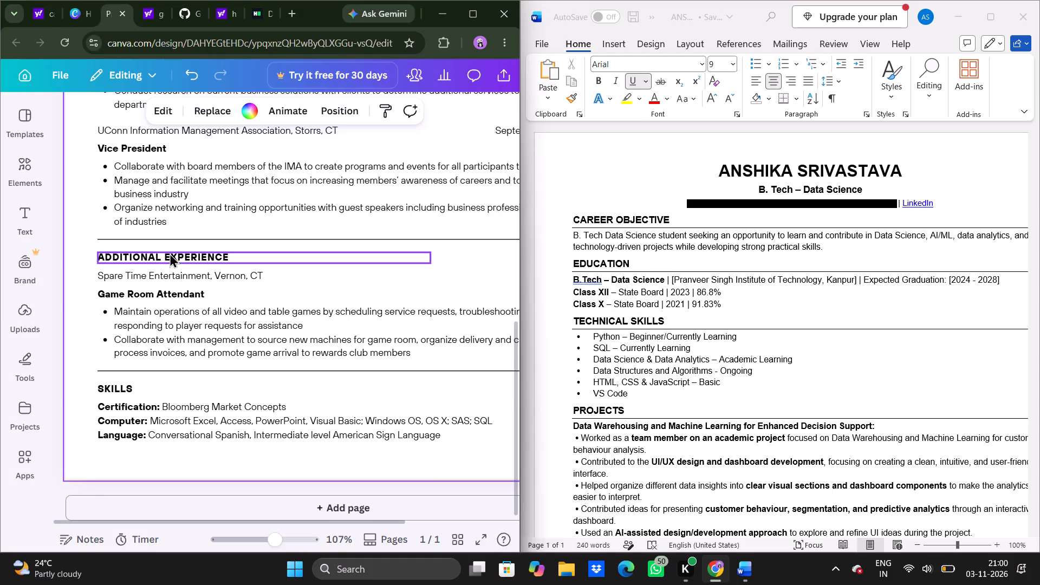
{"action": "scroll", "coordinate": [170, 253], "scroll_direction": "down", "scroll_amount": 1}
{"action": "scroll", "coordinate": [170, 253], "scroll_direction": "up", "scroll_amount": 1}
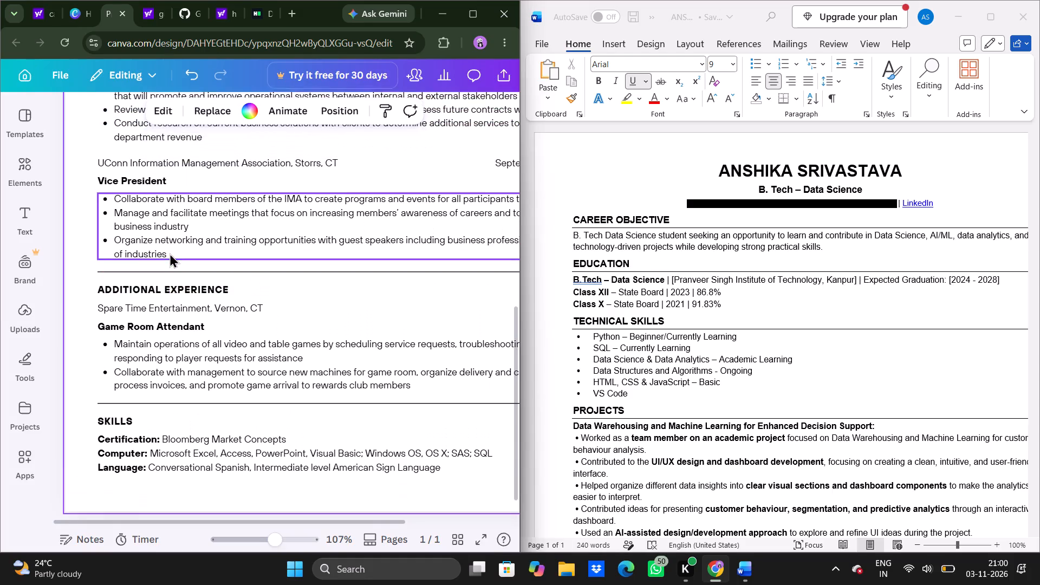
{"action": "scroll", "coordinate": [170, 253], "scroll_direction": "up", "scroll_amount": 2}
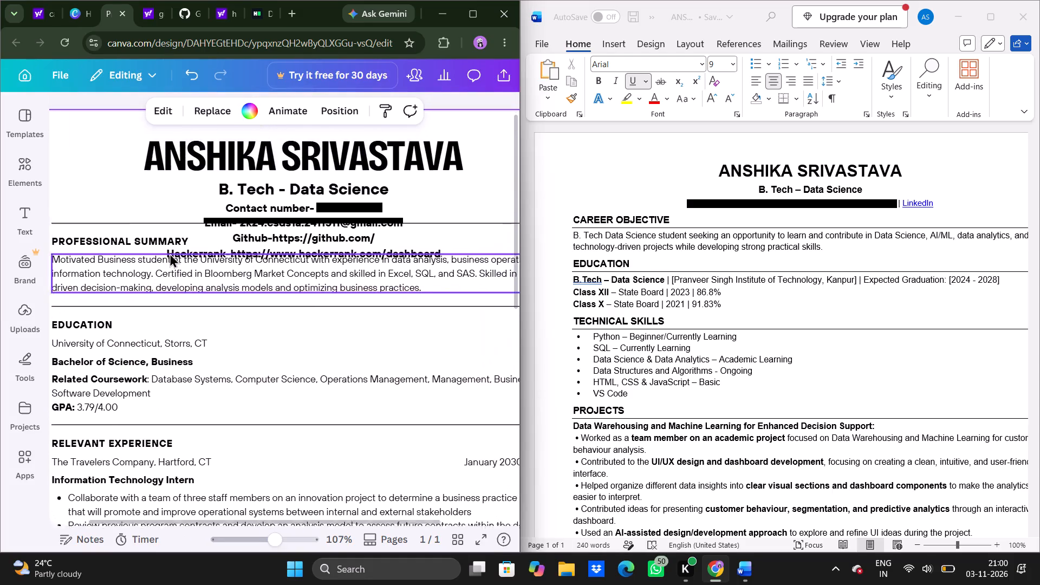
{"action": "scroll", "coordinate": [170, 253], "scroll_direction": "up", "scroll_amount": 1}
Return the Canva window to full screen and reduce the name heading at the top of the resume to font size 30.
{"action": "left_click", "coordinate": [472, 10]}
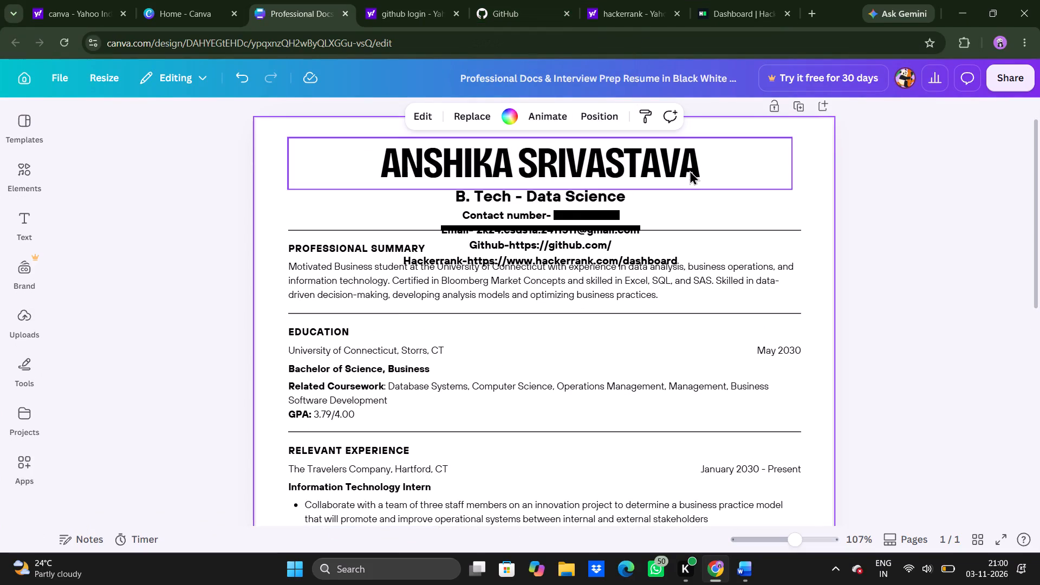
{"action": "left_click", "coordinate": [701, 161]}
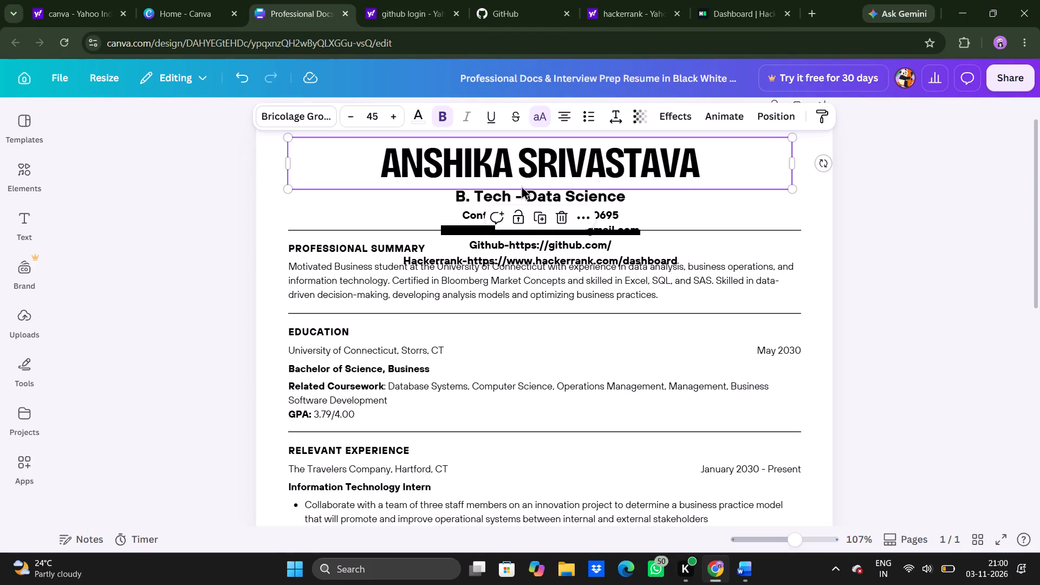
{"action": "left_click", "coordinate": [348, 115]}
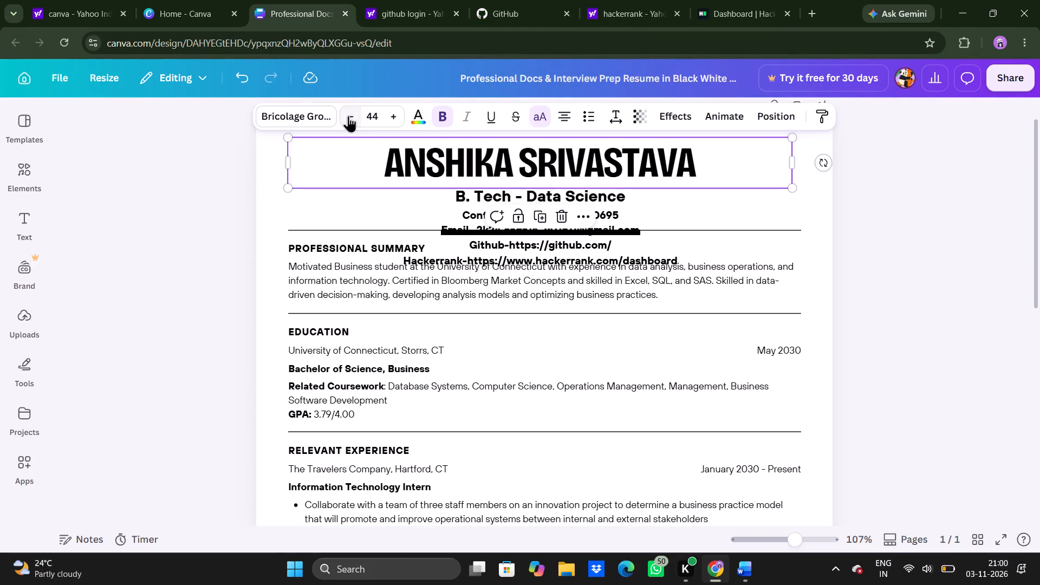
{"action": "triple_click", "coordinate": [348, 115]}
{"action": "triple_click", "coordinate": [348, 115]}
{"action": "triple_click", "coordinate": [348, 115]}
{"action": "double_click", "coordinate": [348, 115]}
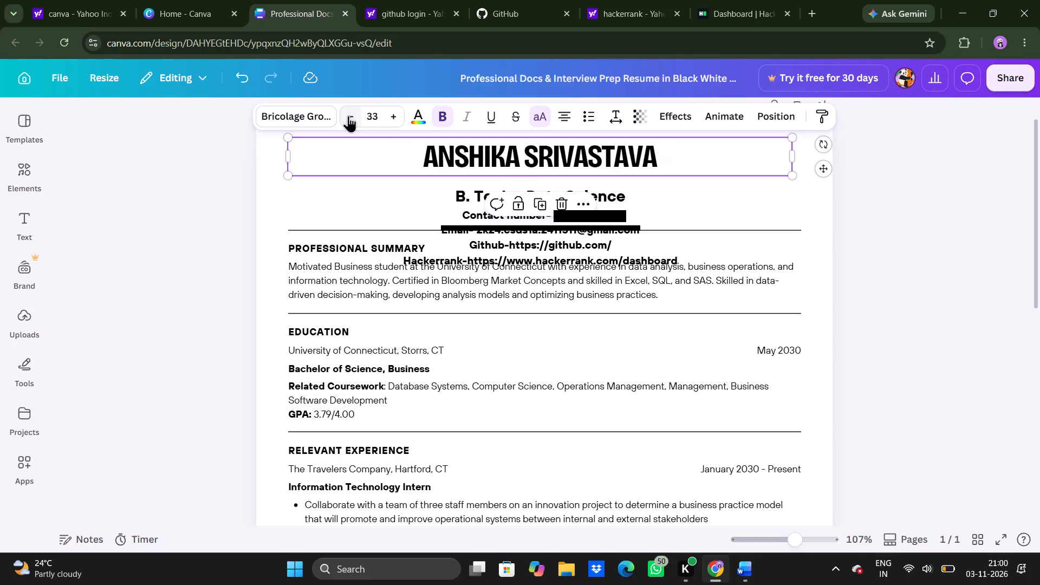
{"action": "left_click", "coordinate": [348, 115]}
{"action": "double_click", "coordinate": [348, 115]}
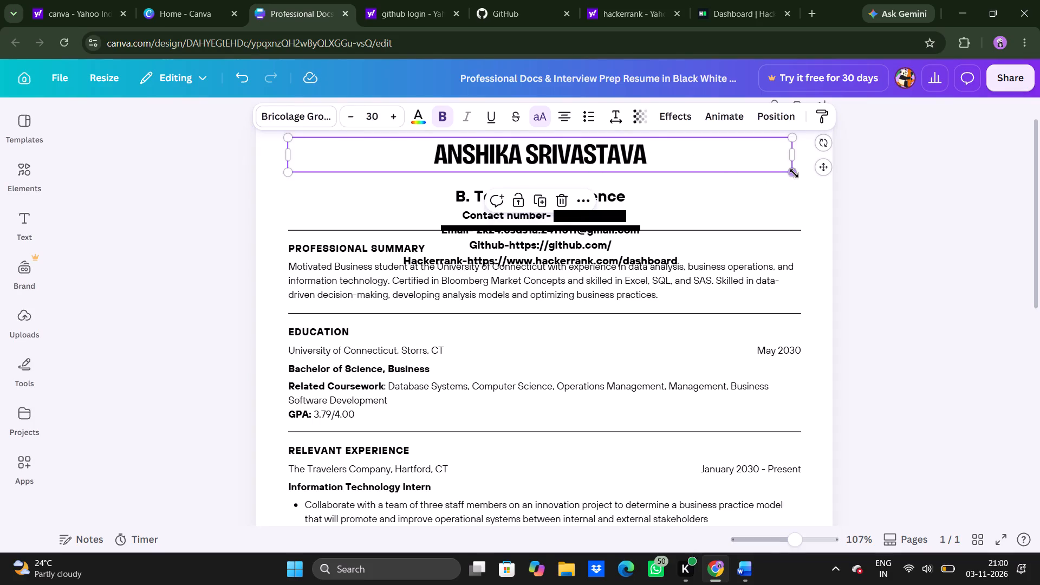
Scale the name heading's text box to about 18.7 wide, level with the end of the divider lines, giving font size 30.5.
{"action": "left_click_drag", "start_coordinate": [794, 173], "coordinate": [801, 196]}
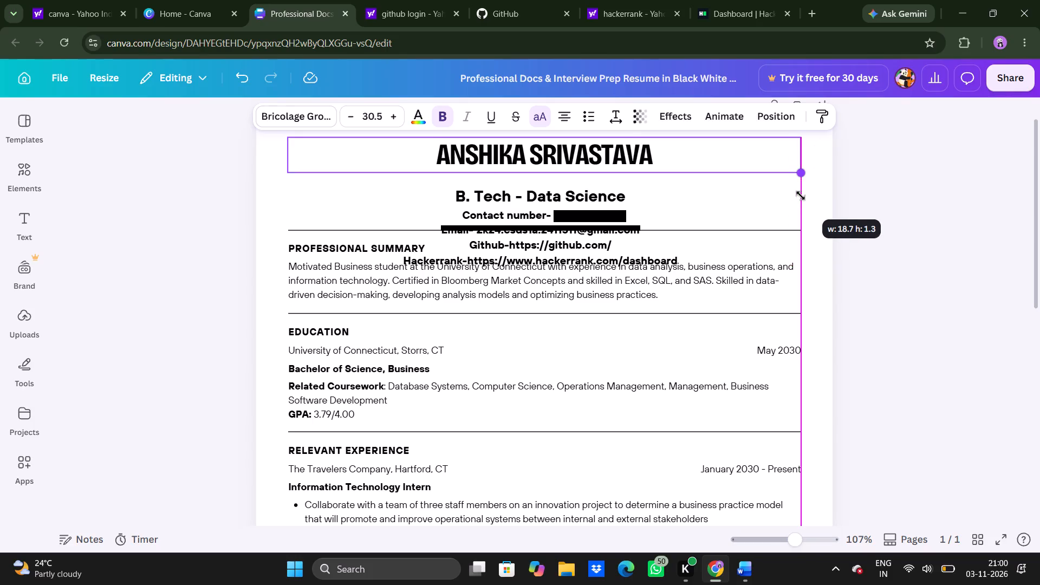
{"action": "left_click_drag", "start_coordinate": [801, 196], "coordinate": [811, 193]}
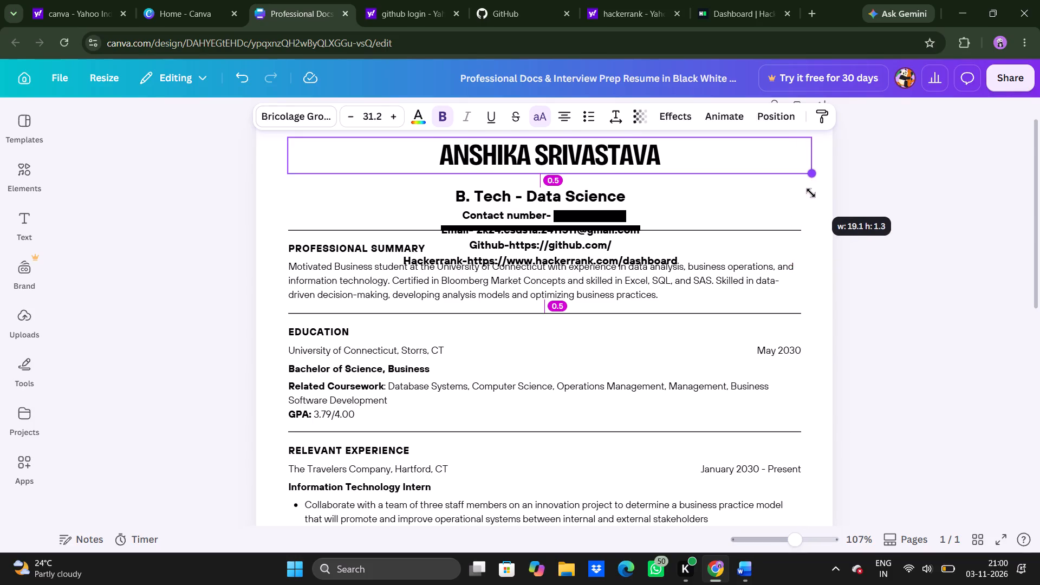
{"action": "left_click_drag", "start_coordinate": [811, 193], "coordinate": [805, 193]}
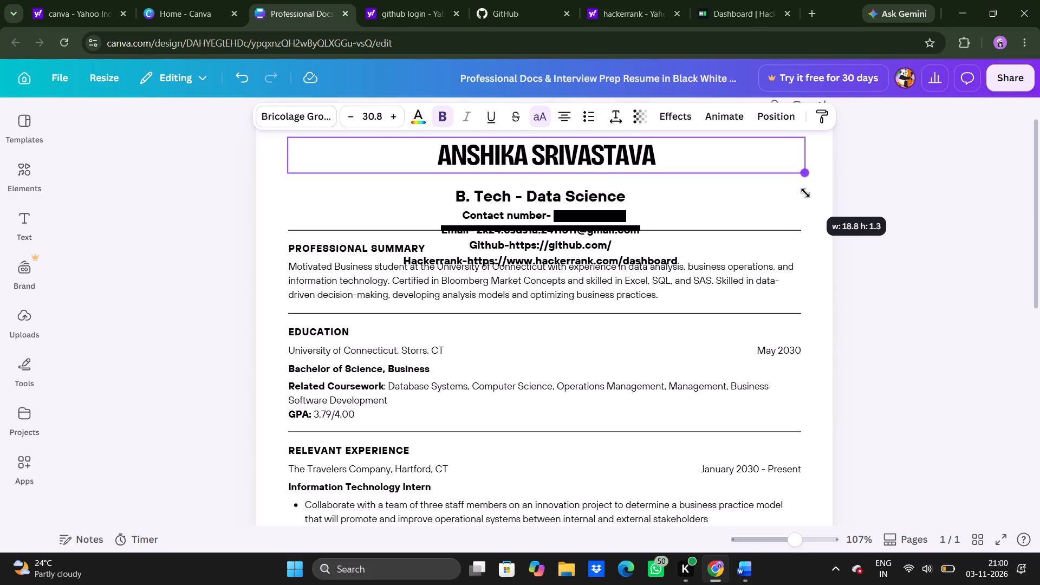
{"action": "left_click_drag", "start_coordinate": [805, 193], "coordinate": [804, 193]}
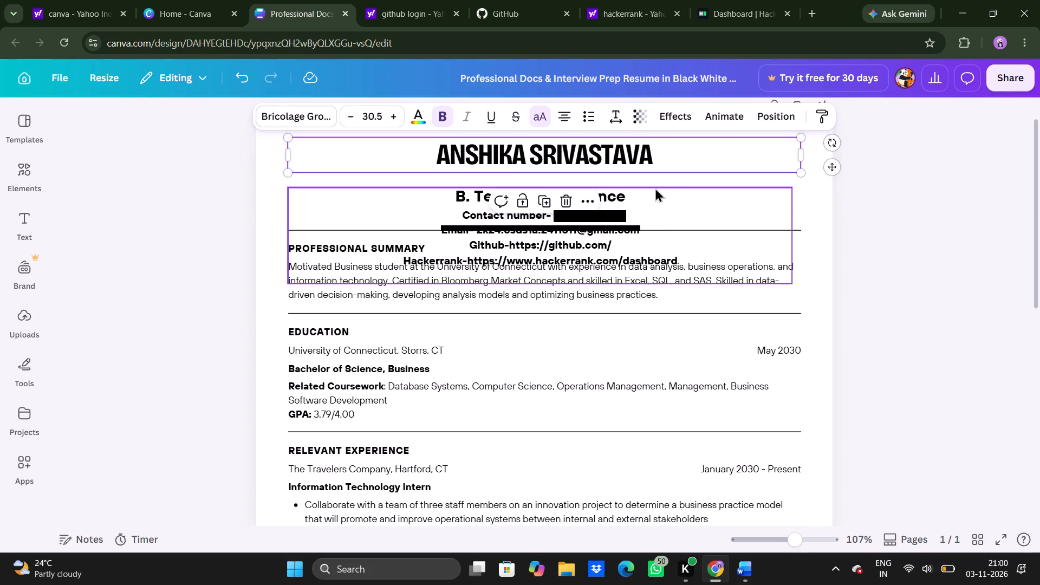
Move the degree and contact details text box up so it sits directly beneath the name heading.
{"action": "left_click_drag", "start_coordinate": [643, 188], "coordinate": [641, 179]}
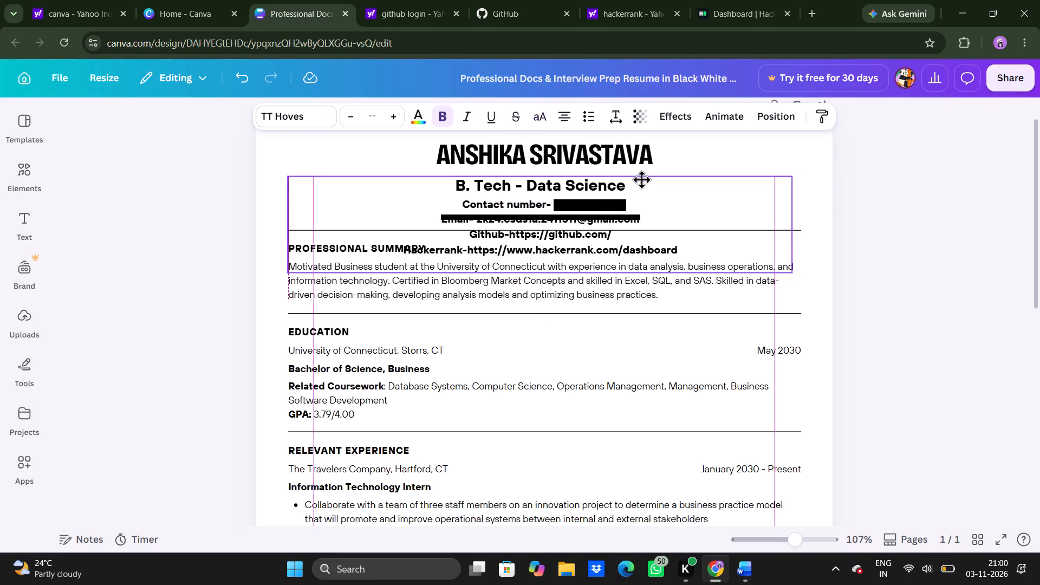
{"action": "left_click_drag", "start_coordinate": [641, 179], "coordinate": [641, 168]}
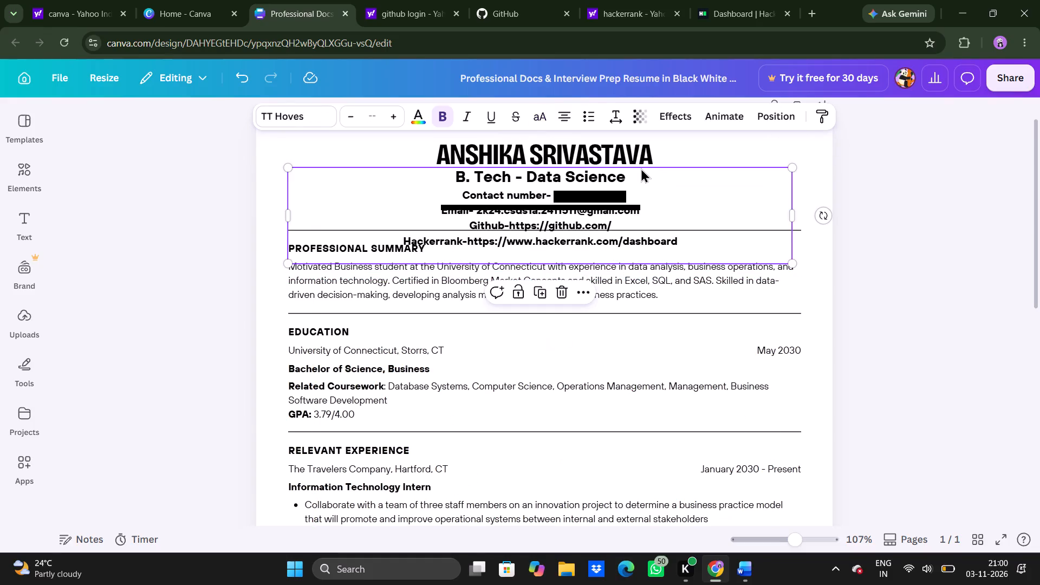
Reduce the "B. Tech - Data Science" line in the resume header to font size 13.
{"action": "left_click", "coordinate": [626, 174]}
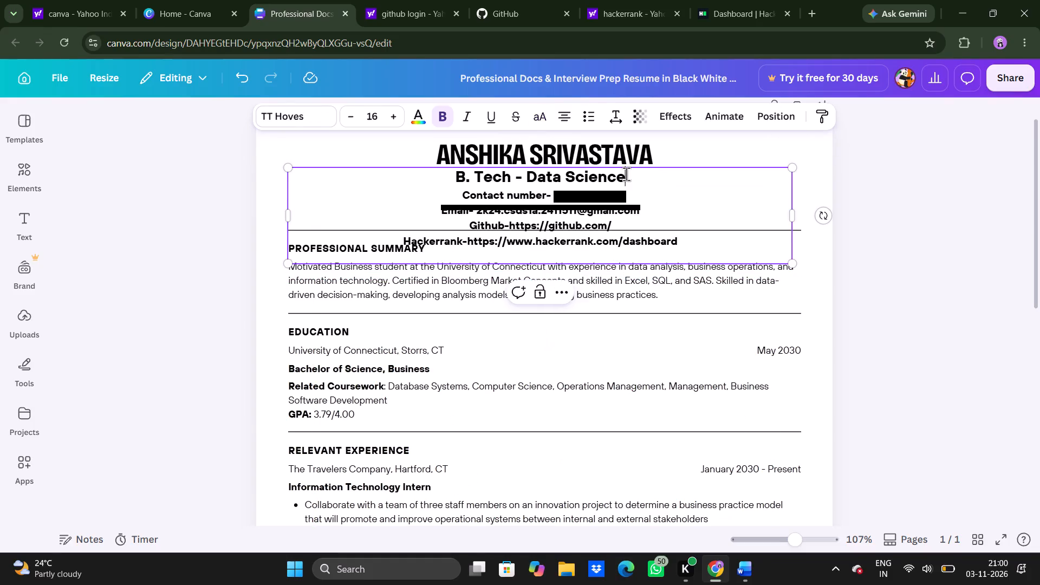
{"action": "left_click", "coordinate": [353, 117]}
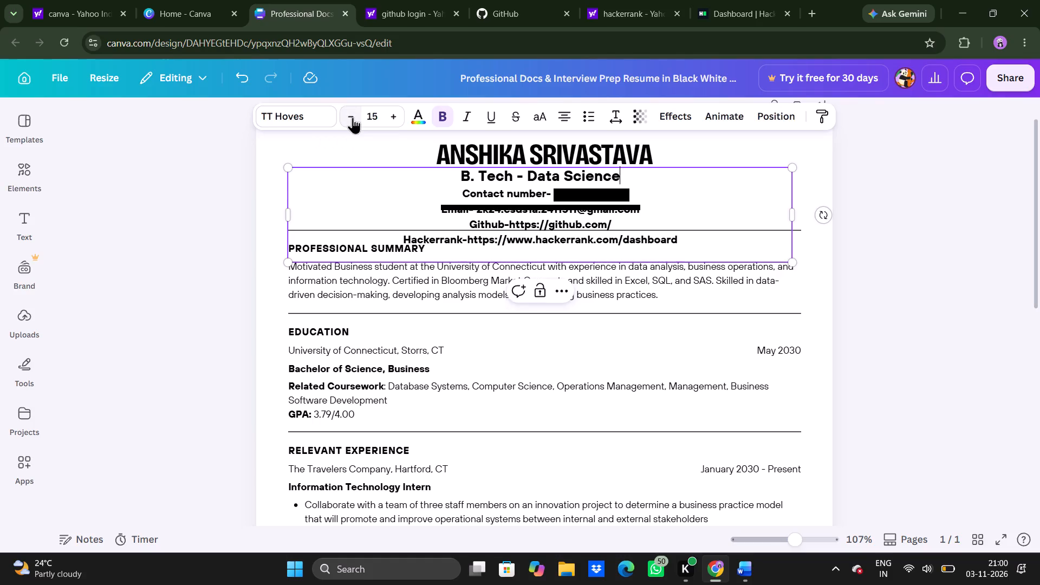
{"action": "left_click", "coordinate": [353, 117]}
{"action": "left_click", "coordinate": [353, 117]}
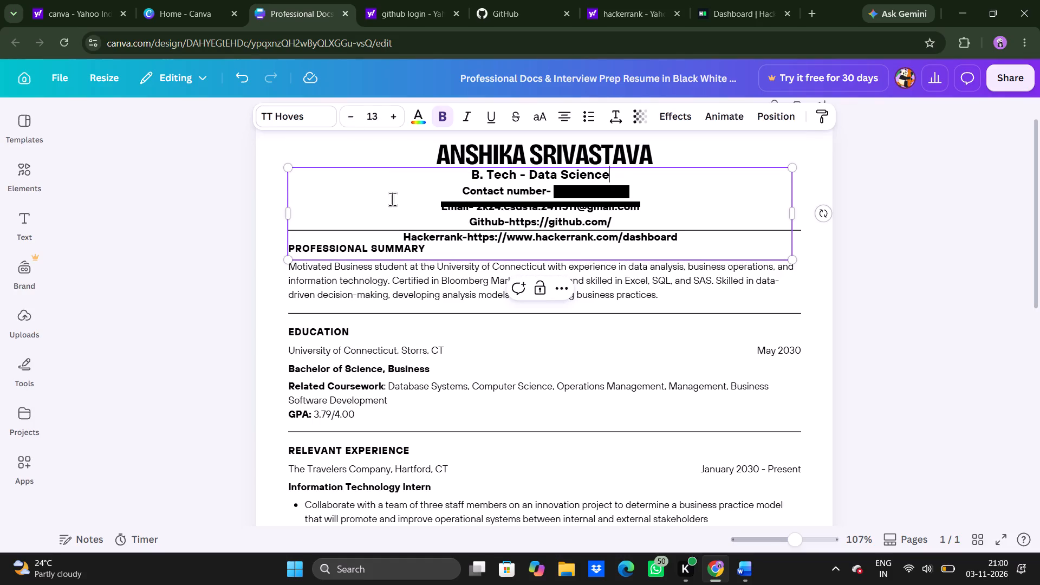
Set the contact number line in the resume header to font size 10.
{"action": "left_click", "coordinate": [629, 190]}
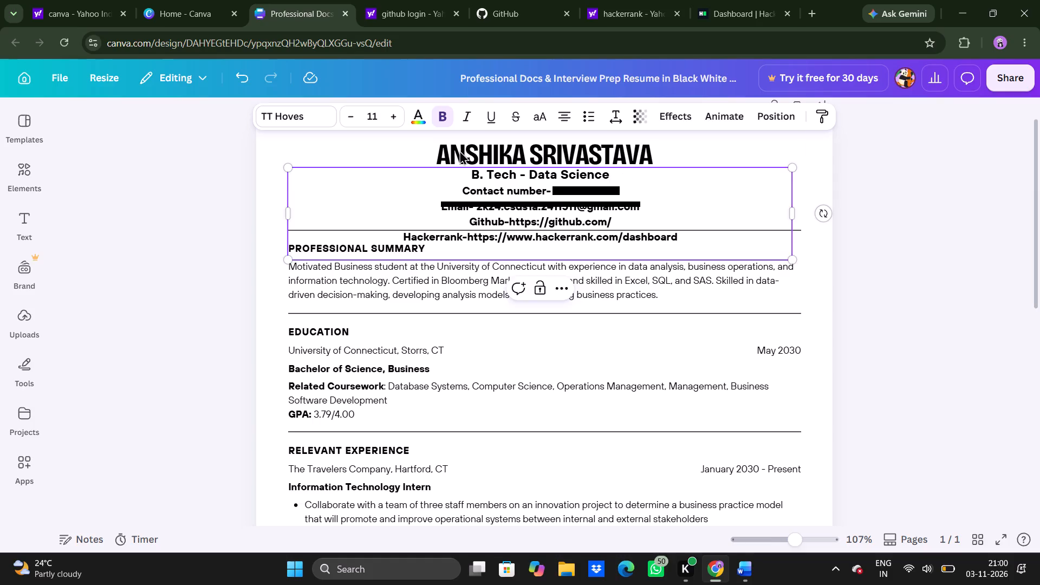
{"action": "left_click", "coordinate": [353, 119]}
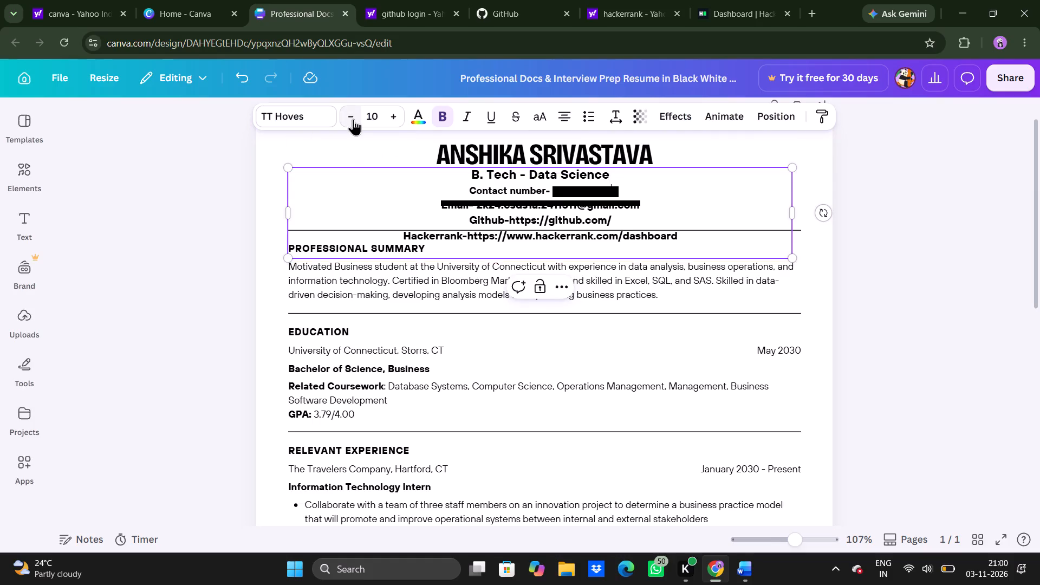
{"action": "left_click", "coordinate": [353, 119]}
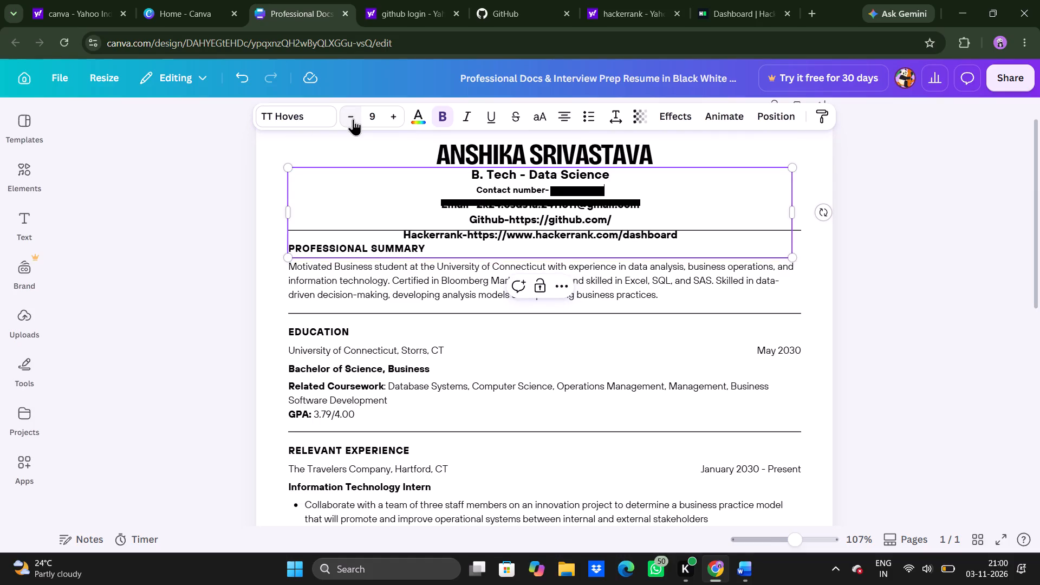
{"action": "left_click", "coordinate": [391, 116]}
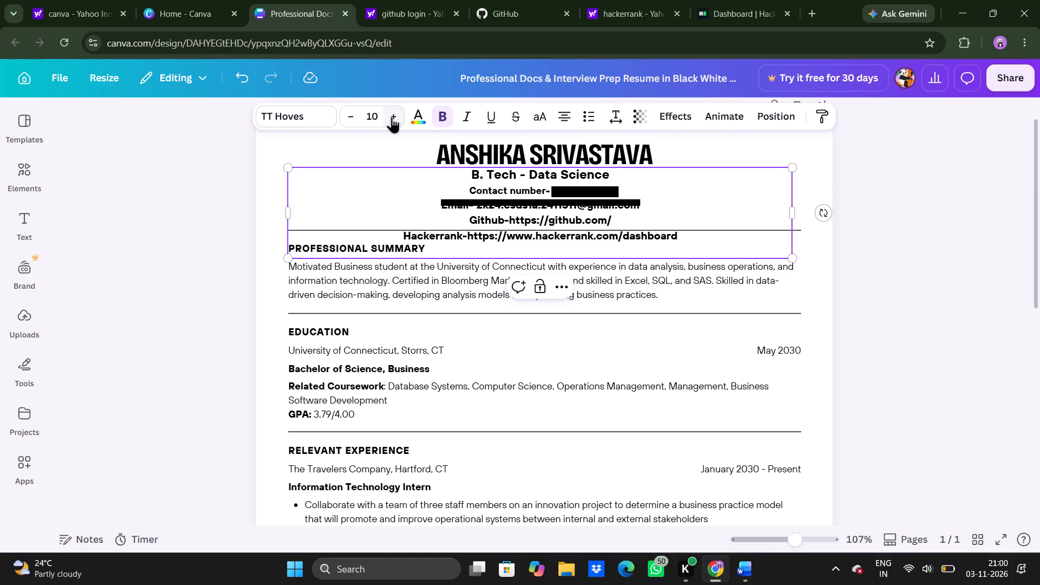
Set the "B. Tech - Data Science" line in the resume header to font size 14.
{"action": "left_click", "coordinate": [615, 175]}
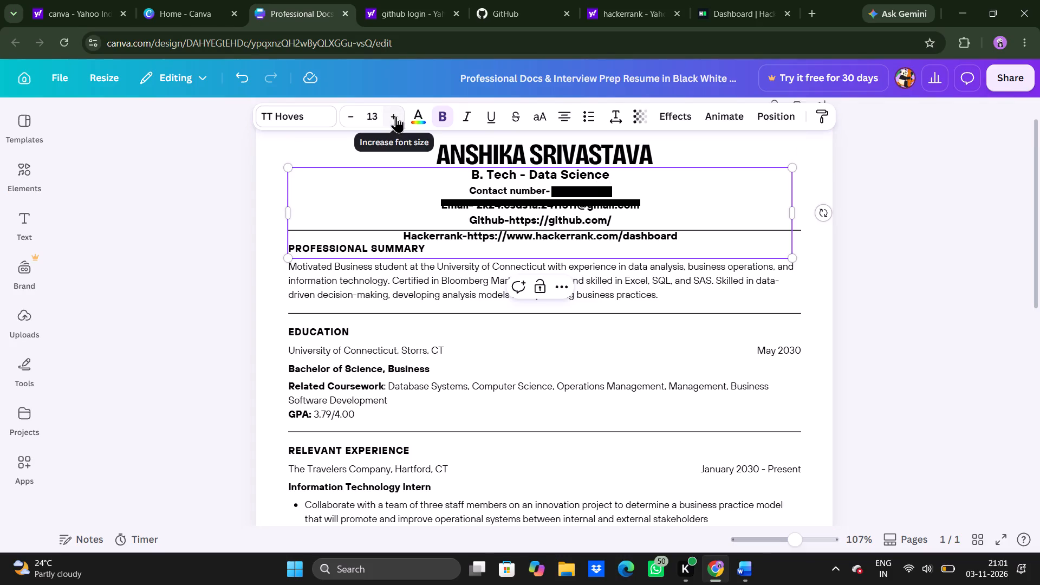
{"action": "left_click", "coordinate": [396, 116]}
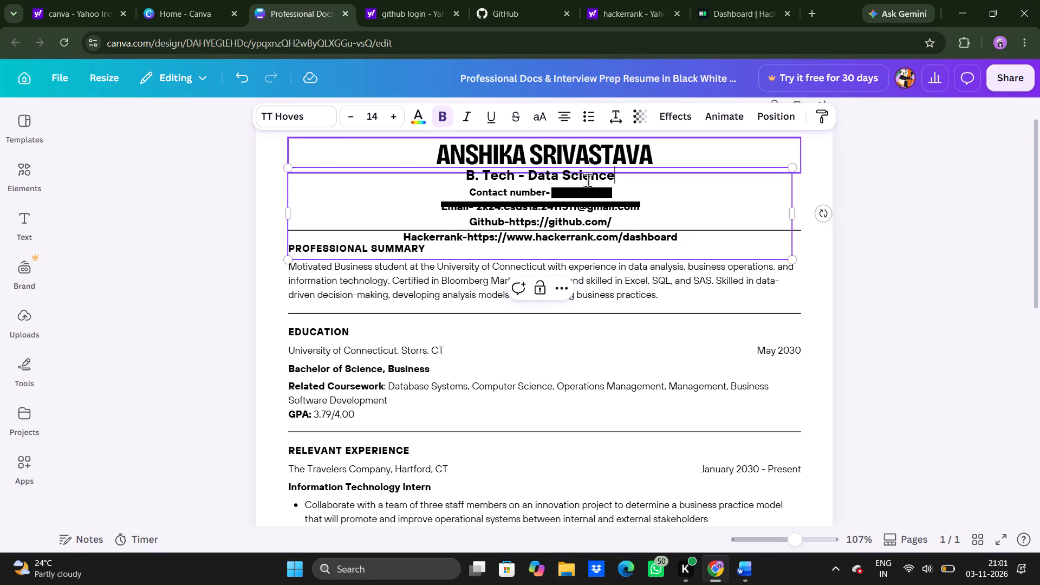
Set the email, Github and Hackerrank lines in the resume header to font size 9.
{"action": "left_click", "coordinate": [646, 209]}
{"action": "left_click", "coordinate": [355, 119]}
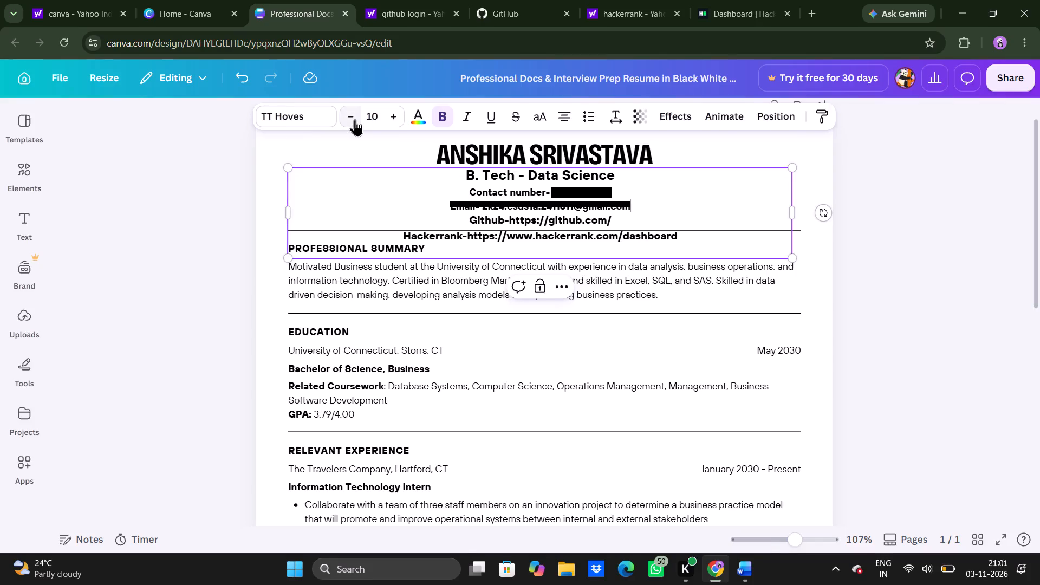
{"action": "left_click", "coordinate": [355, 119]}
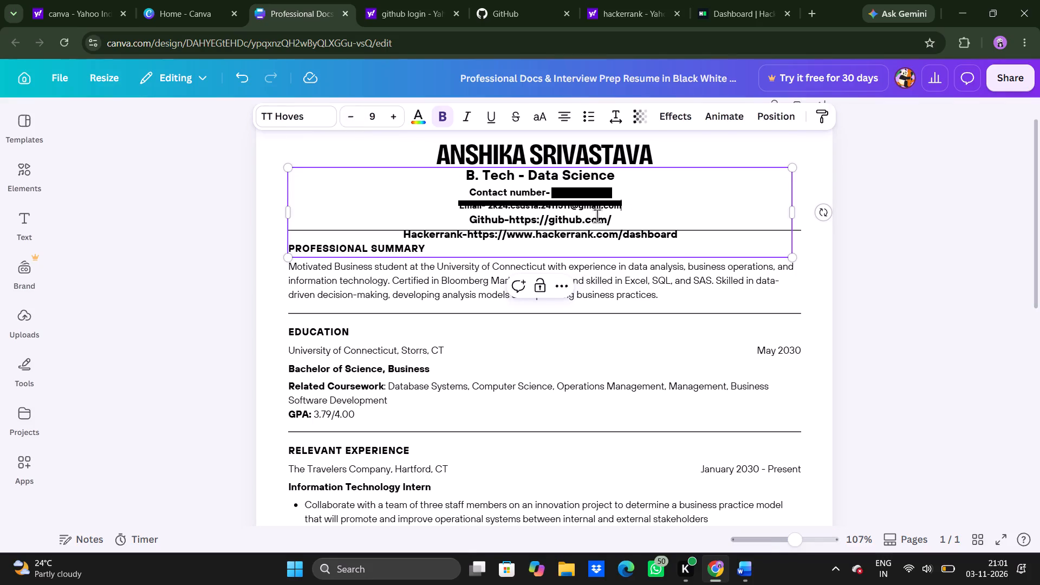
{"action": "left_click", "coordinate": [617, 219]}
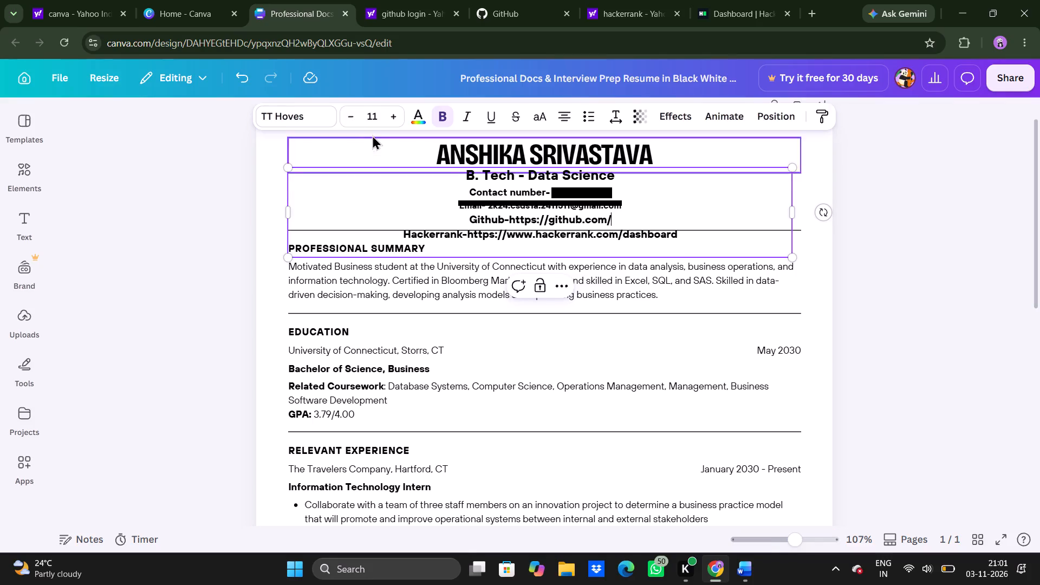
{"action": "left_click", "coordinate": [352, 117]}
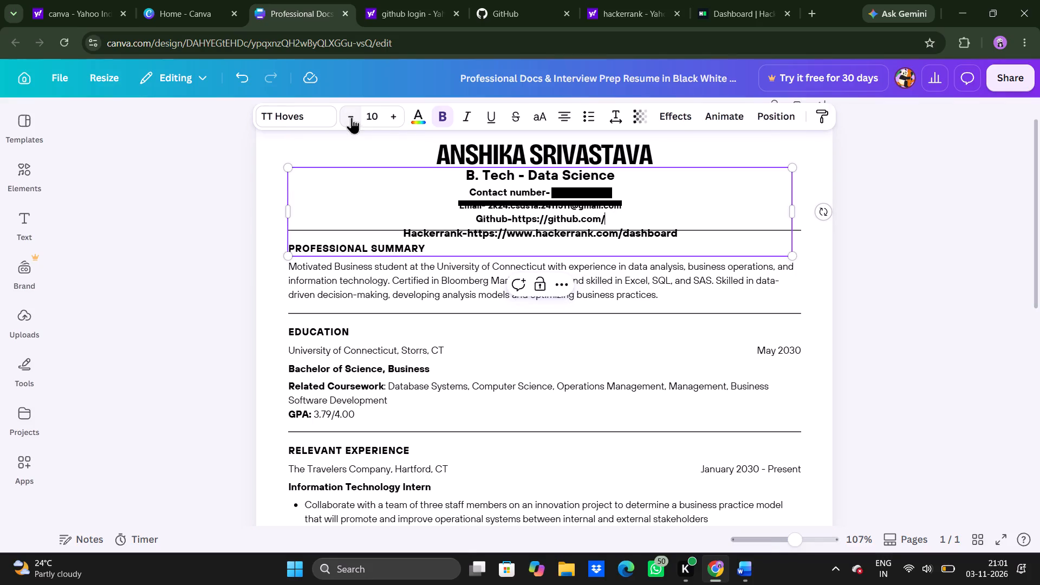
{"action": "left_click", "coordinate": [352, 117]}
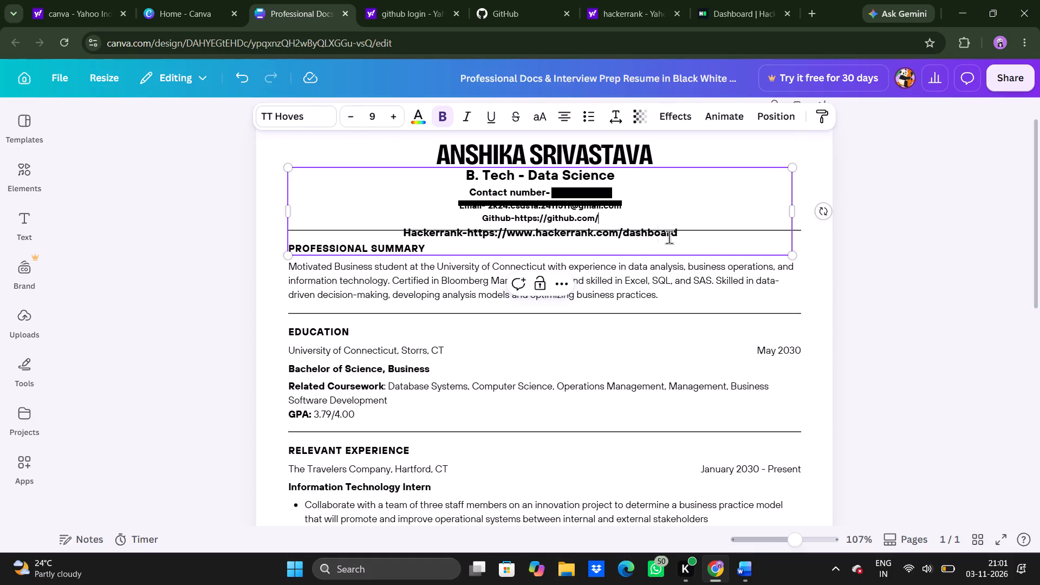
{"action": "left_click", "coordinate": [684, 233]}
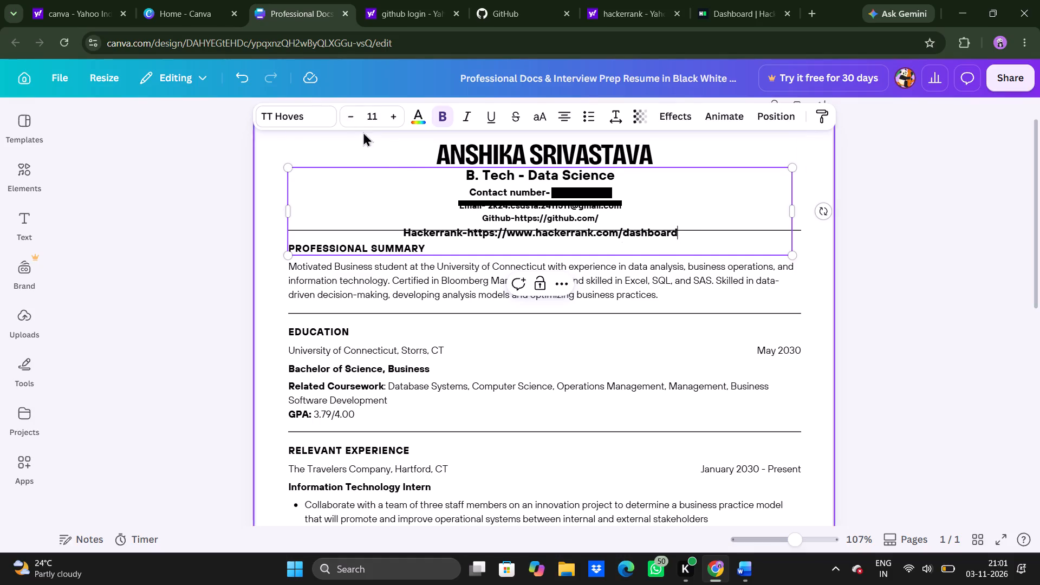
{"action": "left_click", "coordinate": [351, 119]}
{"action": "left_click", "coordinate": [351, 119]}
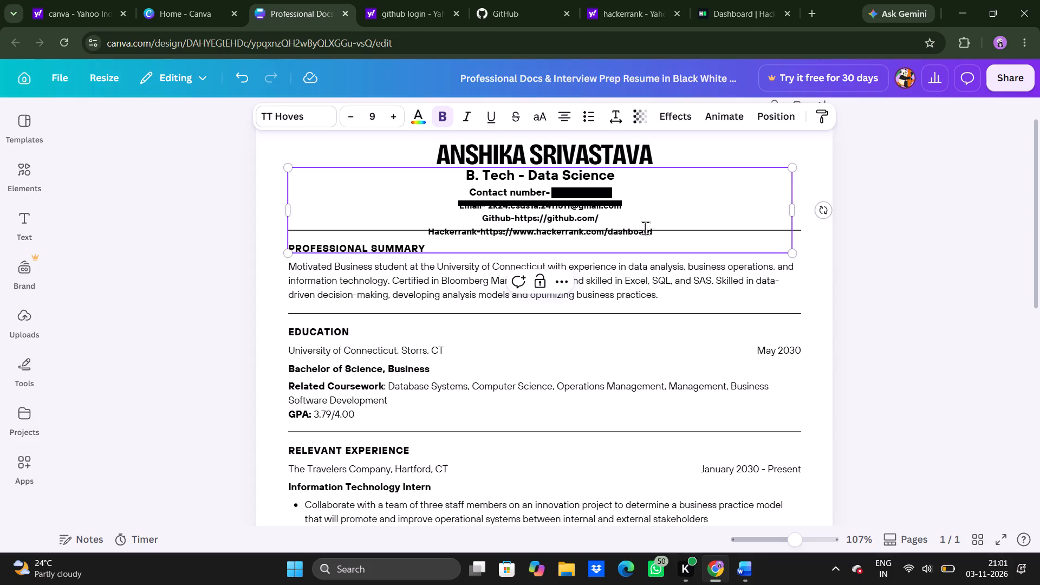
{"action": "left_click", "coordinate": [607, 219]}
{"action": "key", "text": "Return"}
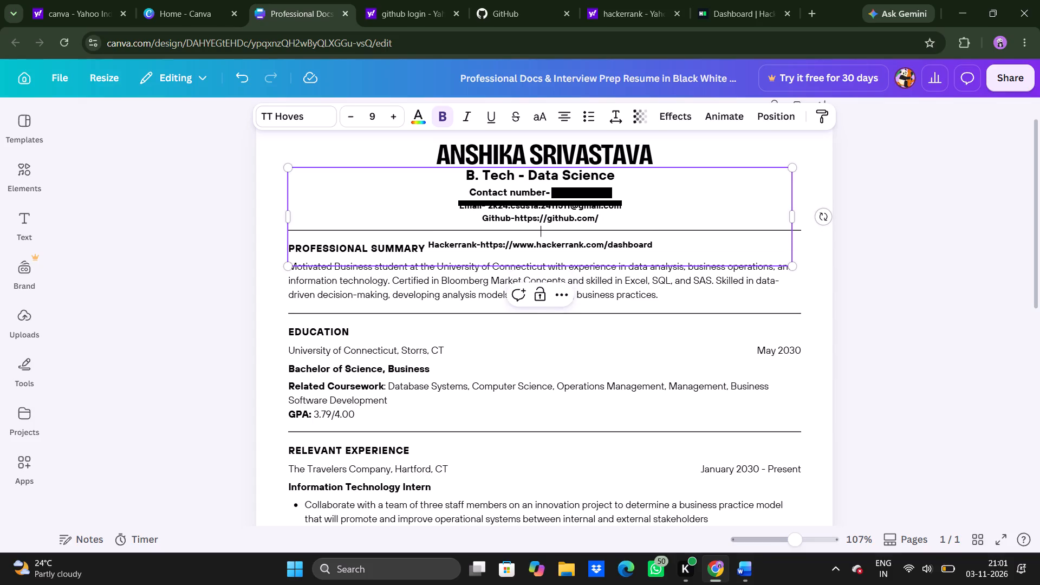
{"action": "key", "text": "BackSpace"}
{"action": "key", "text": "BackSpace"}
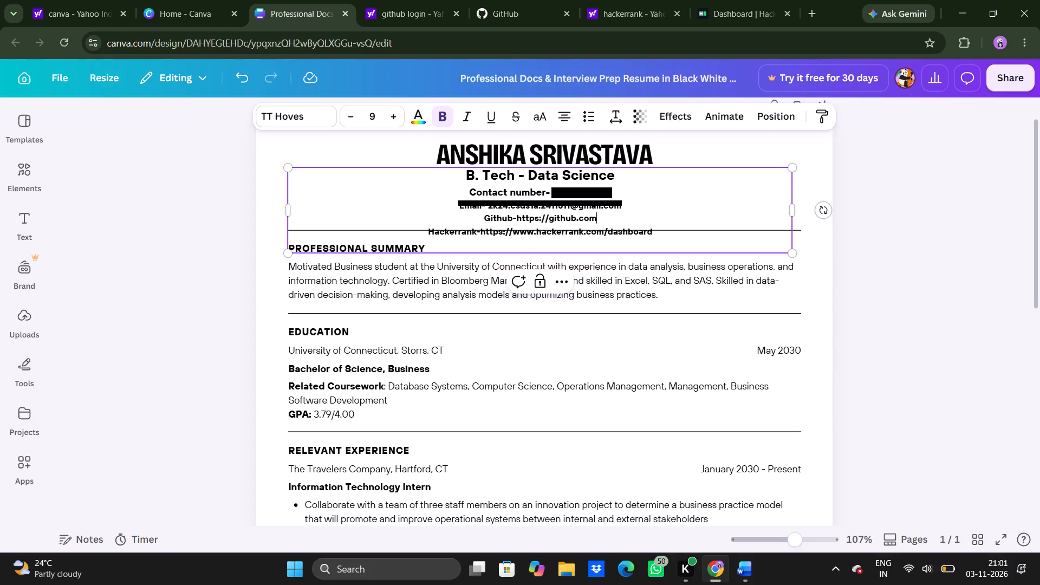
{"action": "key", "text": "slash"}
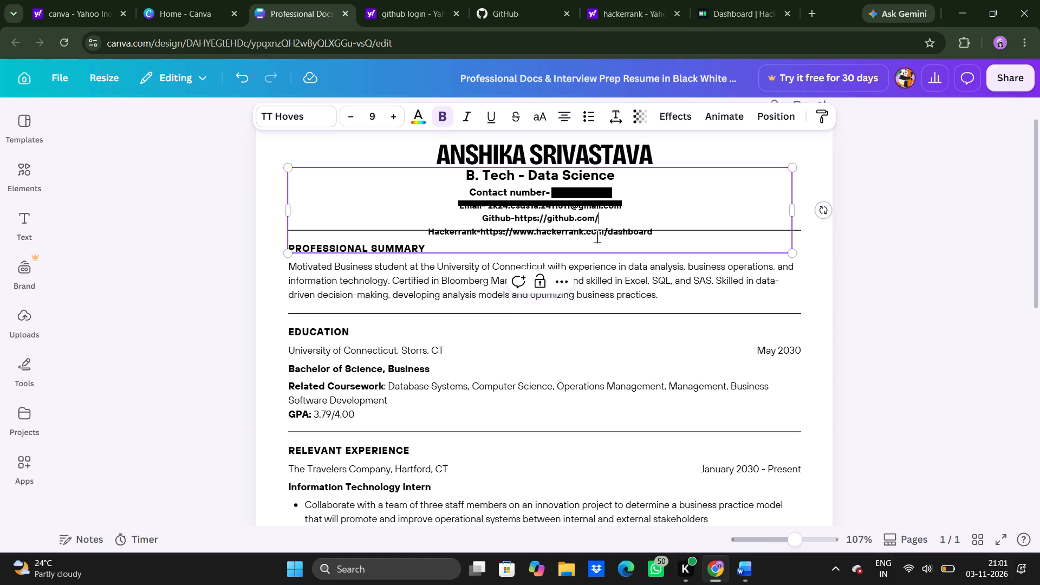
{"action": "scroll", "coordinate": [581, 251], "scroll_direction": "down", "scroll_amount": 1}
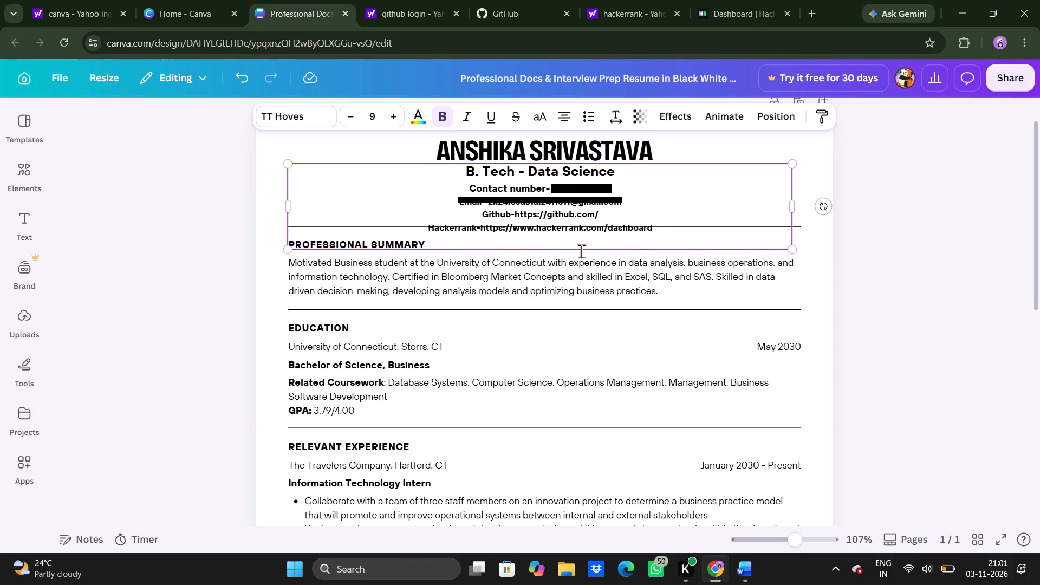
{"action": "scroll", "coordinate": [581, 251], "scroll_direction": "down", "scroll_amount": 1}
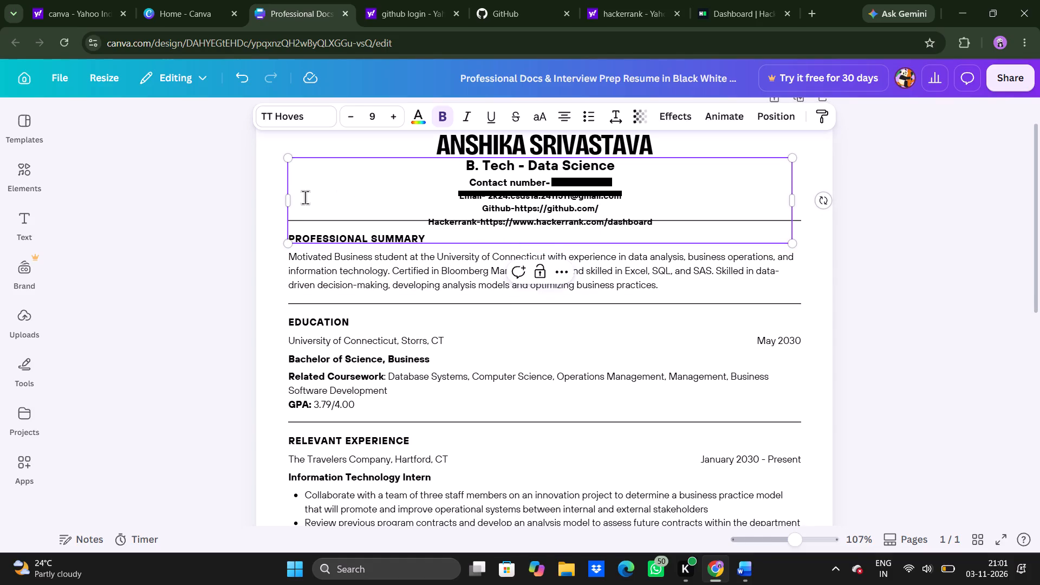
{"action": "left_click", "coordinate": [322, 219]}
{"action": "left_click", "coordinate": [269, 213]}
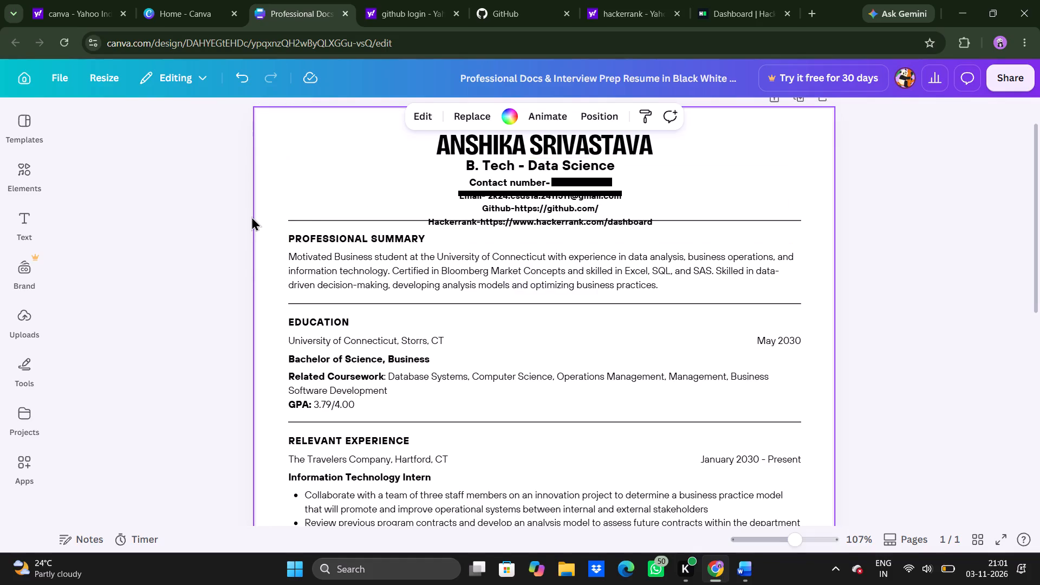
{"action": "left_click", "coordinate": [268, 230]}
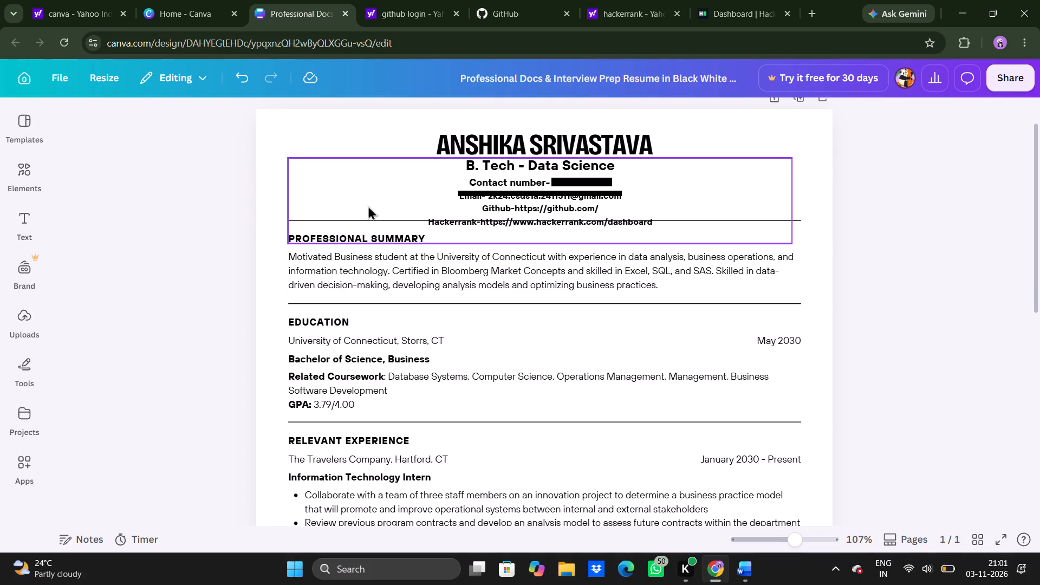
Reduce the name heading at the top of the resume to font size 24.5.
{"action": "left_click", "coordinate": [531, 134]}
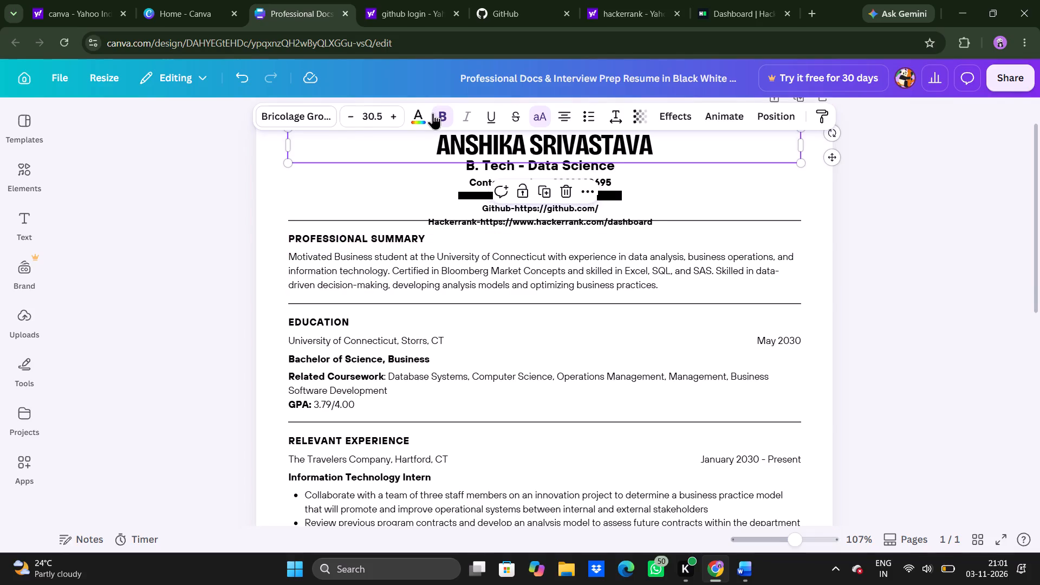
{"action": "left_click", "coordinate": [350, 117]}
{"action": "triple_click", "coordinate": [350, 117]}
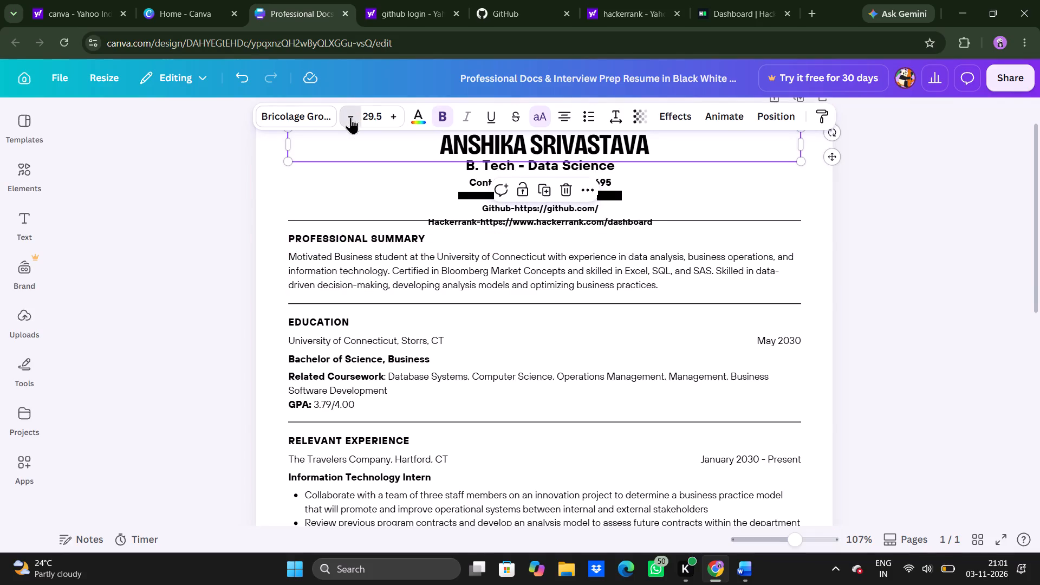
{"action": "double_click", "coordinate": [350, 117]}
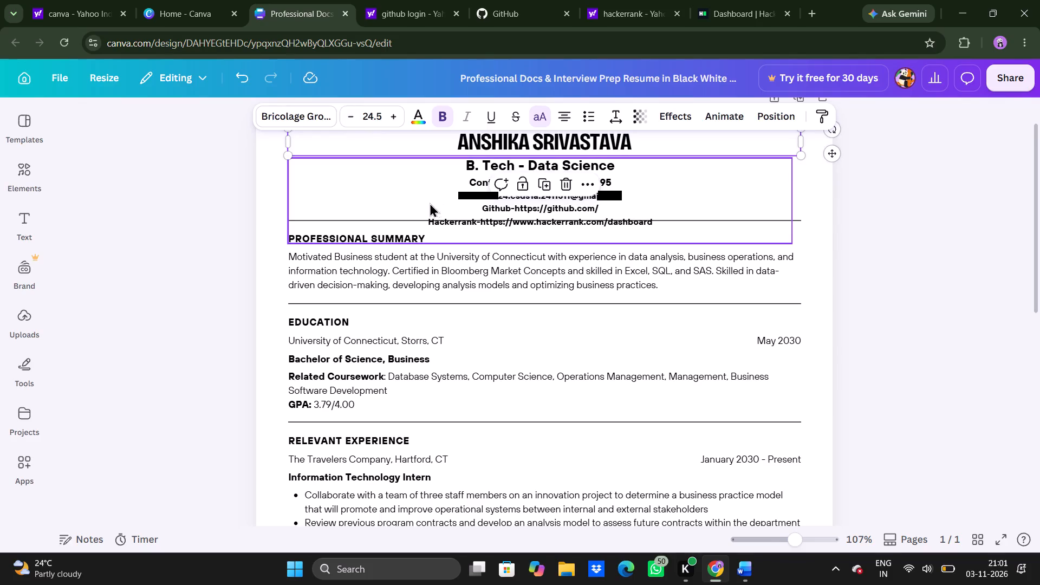
Move the degree and contact details text box up under the name heading so its last line clears the first divider.
{"action": "left_click", "coordinate": [418, 184]}
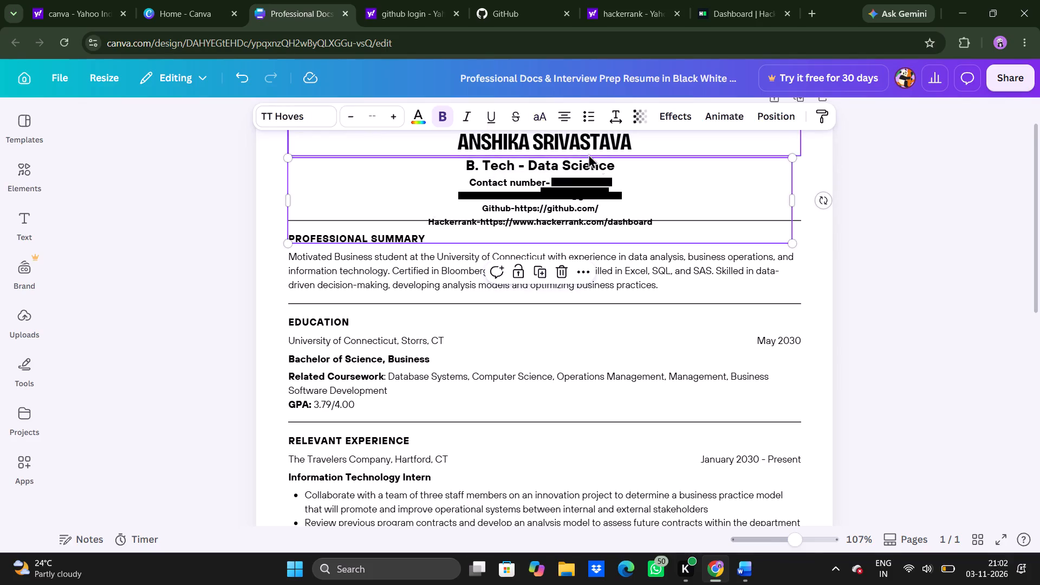
{"action": "left_click", "coordinate": [617, 161]}
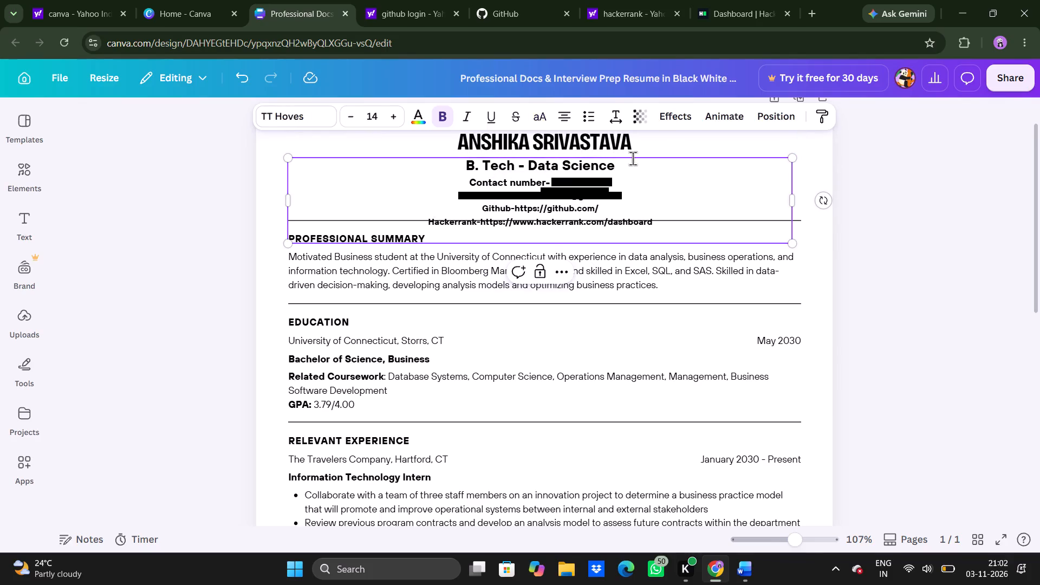
{"action": "left_click_drag", "start_coordinate": [737, 156], "coordinate": [734, 150]}
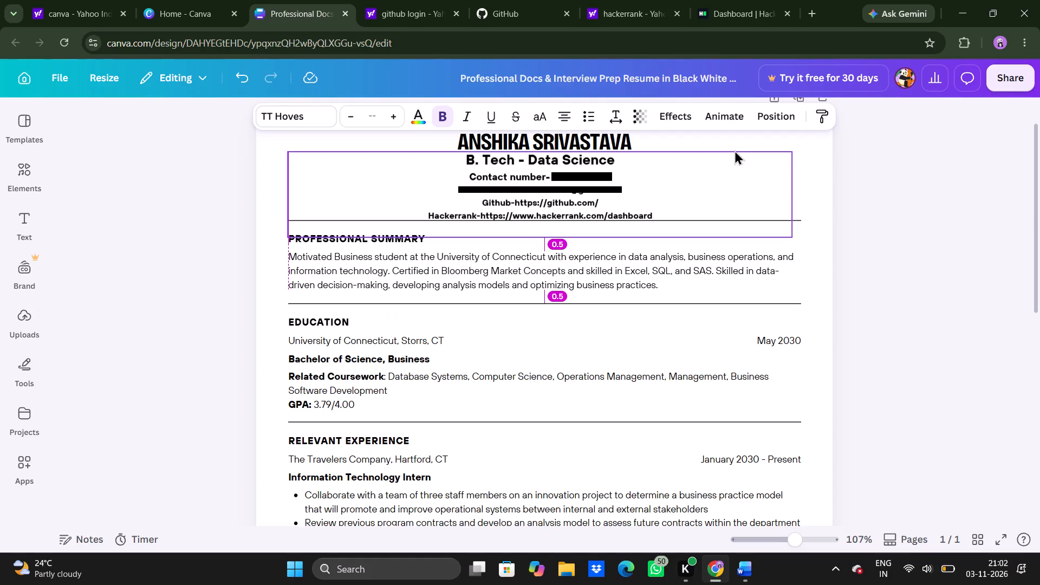
{"action": "left_click_drag", "start_coordinate": [734, 150], "coordinate": [734, 149]}
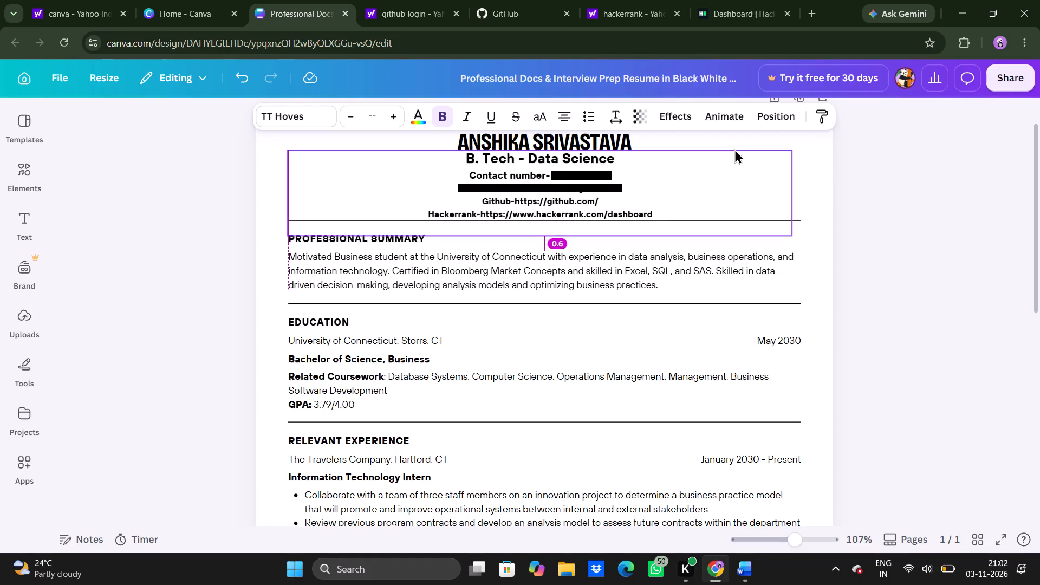
{"action": "left_click_drag", "start_coordinate": [734, 149], "coordinate": [734, 149]}
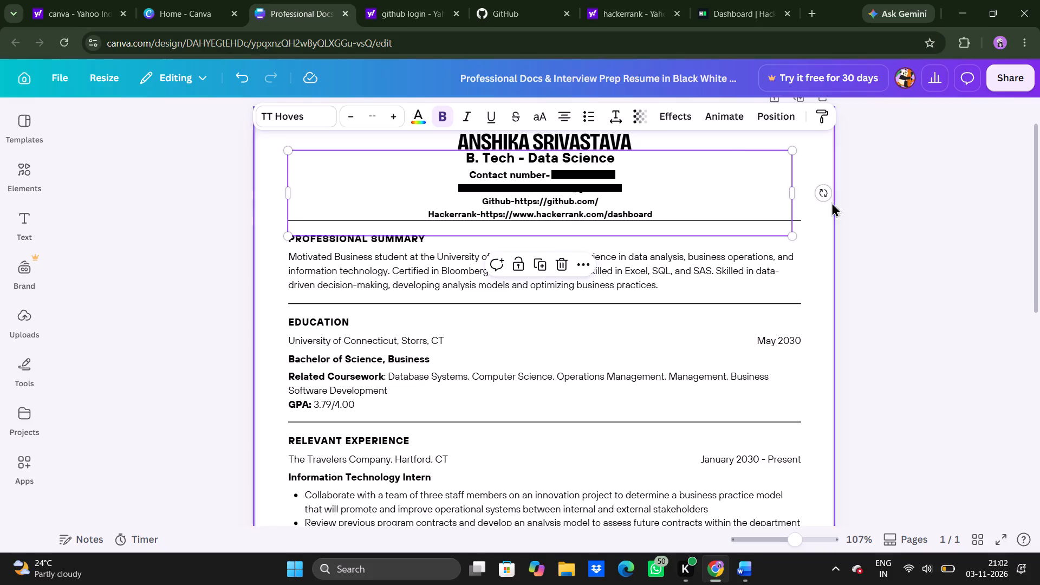
{"action": "left_click", "coordinate": [862, 209]}
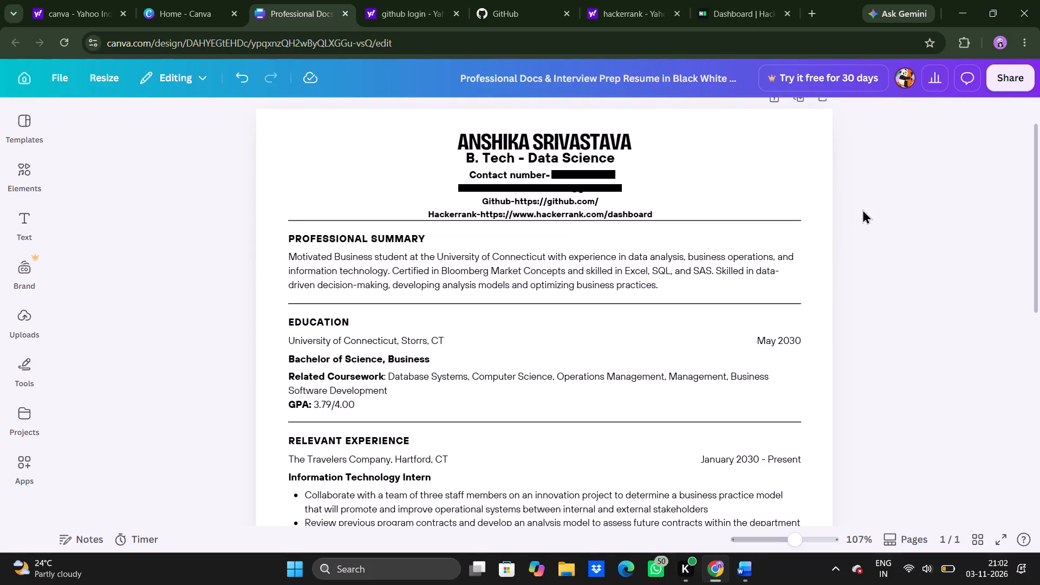
Set the name heading at the top of the resume to font size 26.5.
{"action": "left_click", "coordinate": [593, 141]}
{"action": "left_click", "coordinate": [396, 112]}
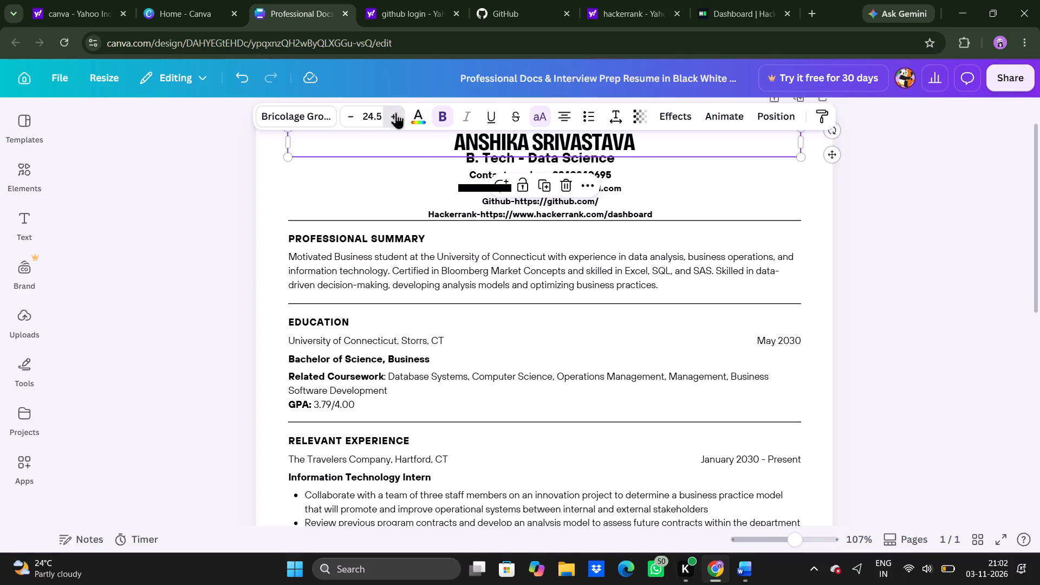
{"action": "left_click", "coordinate": [396, 112]}
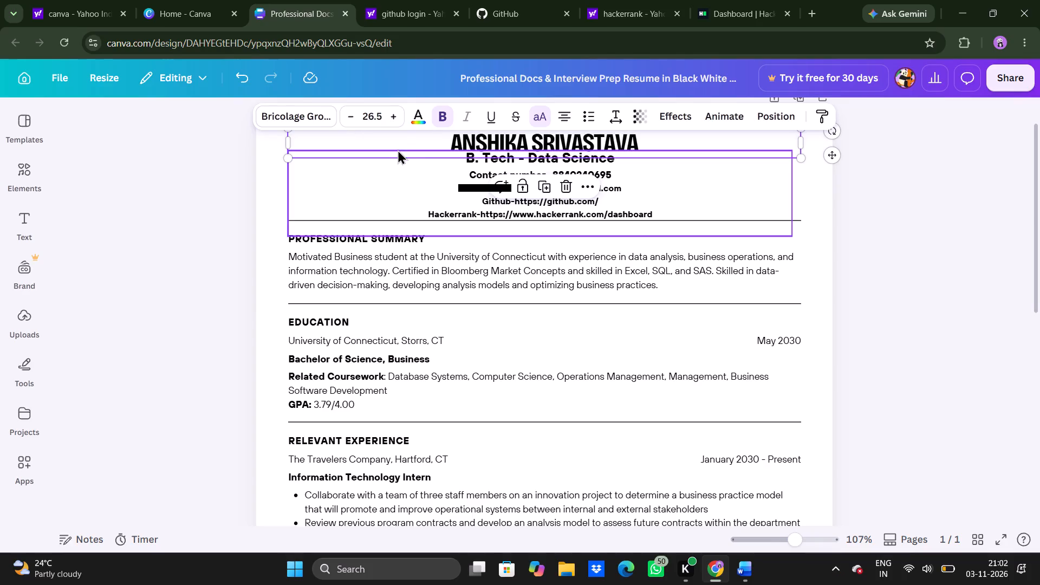
{"action": "left_click", "coordinate": [266, 187]}
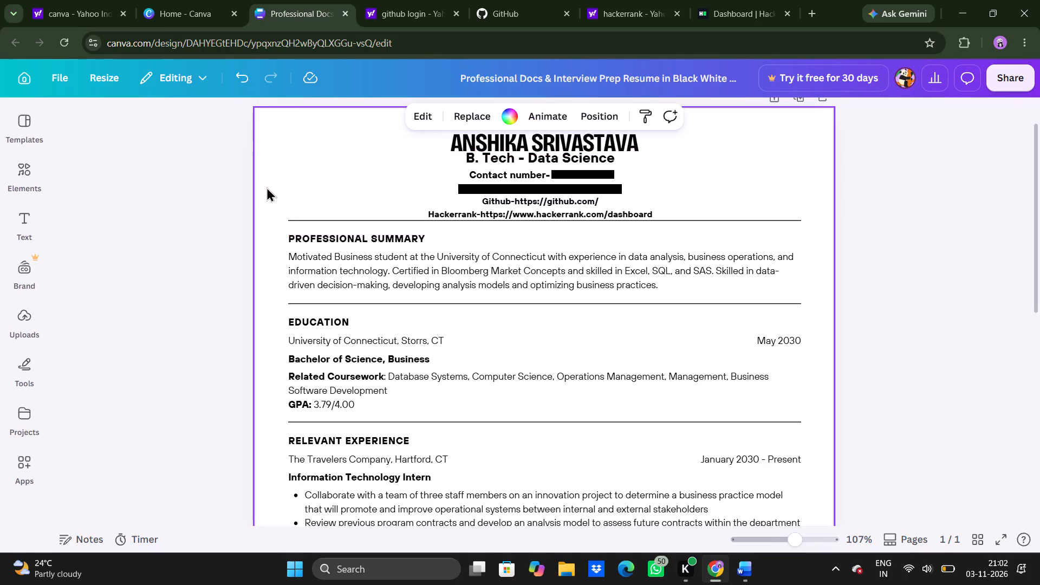
Reduce the whole details text box by one font size, giving 13 for the degree line, 9 for the contact number and 8 for Github.
{"action": "left_click", "coordinate": [610, 157]}
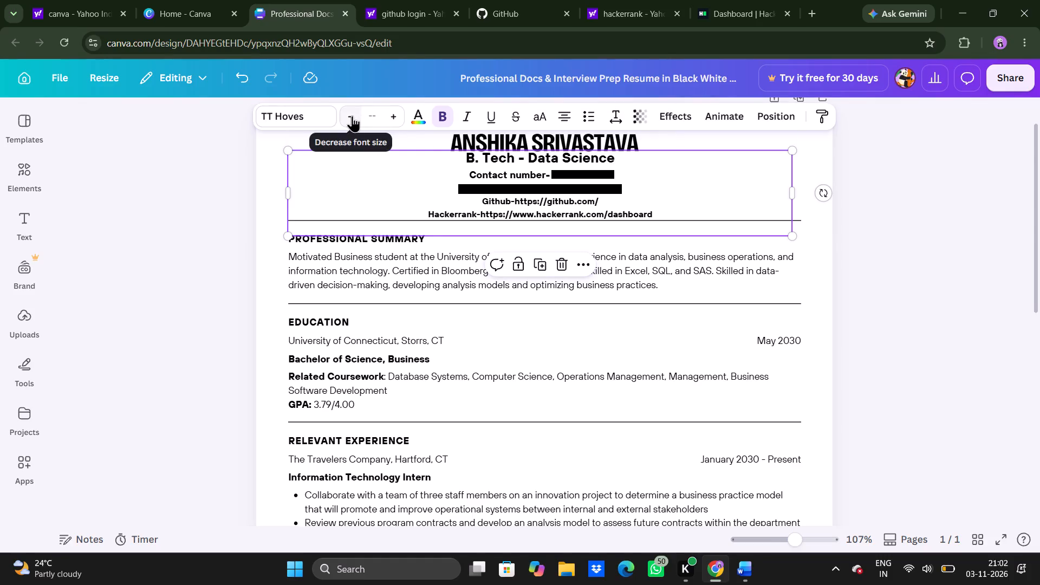
{"action": "left_click", "coordinate": [352, 115]}
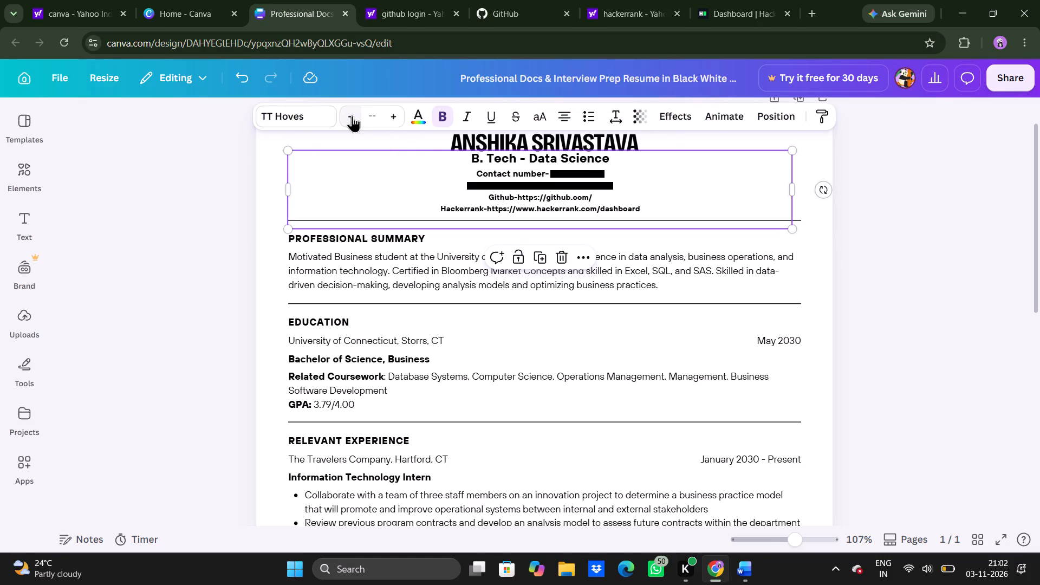
{"action": "left_click", "coordinate": [355, 164]}
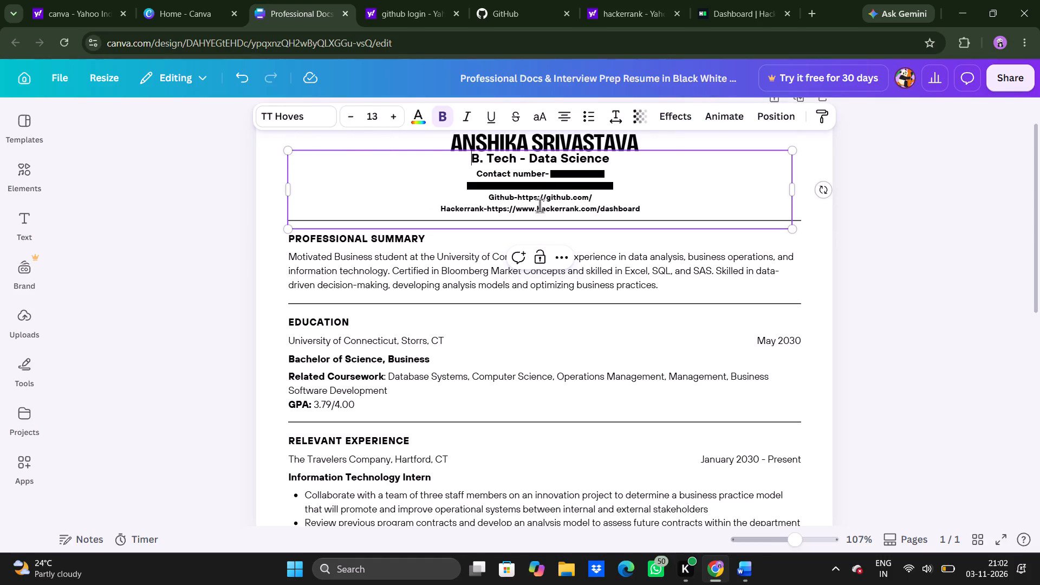
{"action": "left_click", "coordinate": [664, 198]}
{"action": "left_click", "coordinate": [692, 151]}
{"action": "left_click", "coordinate": [685, 171]}
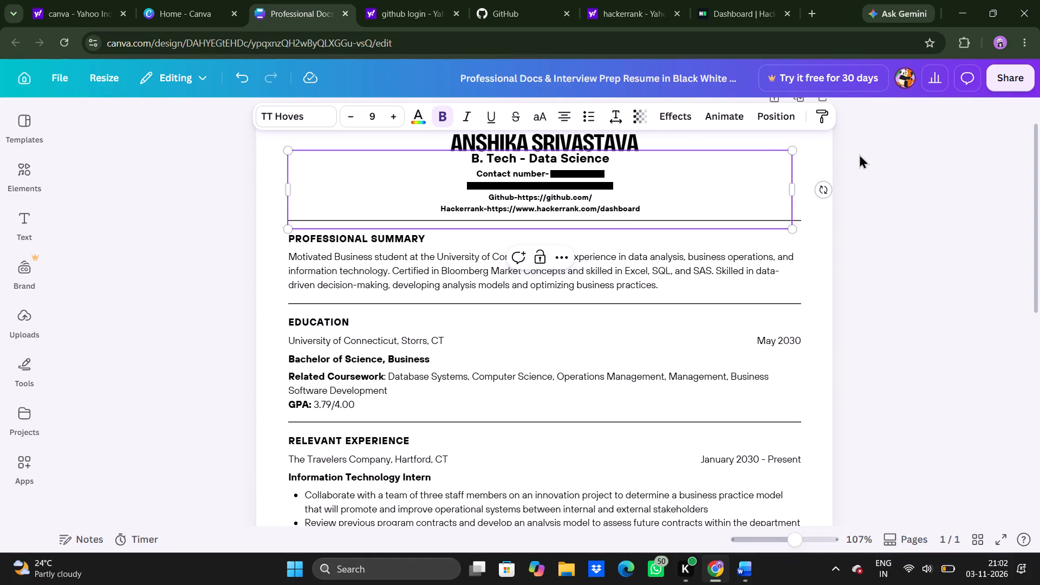
Move the degree and contact details text box slightly down so it clears the name heading and its last line stays above the first divider.
{"action": "left_click", "coordinate": [868, 154]}
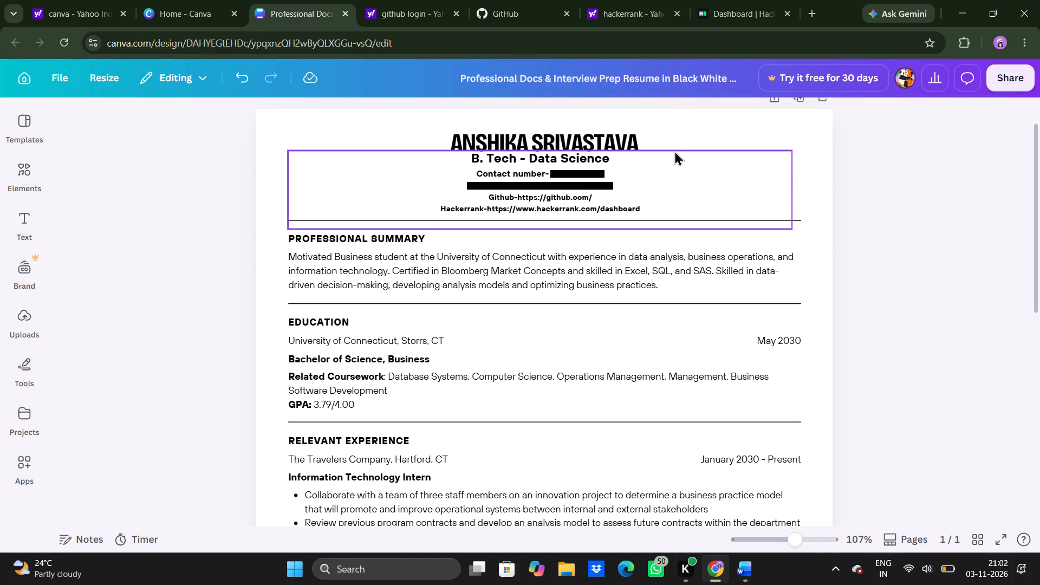
{"action": "left_click_drag", "start_coordinate": [674, 151], "coordinate": [674, 157]}
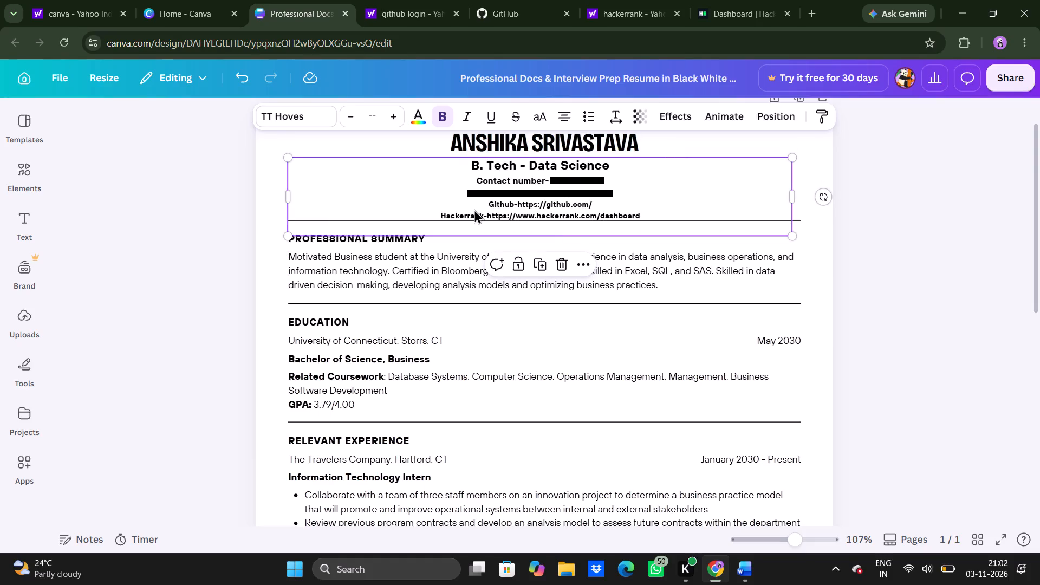
{"action": "left_click", "coordinate": [265, 194]}
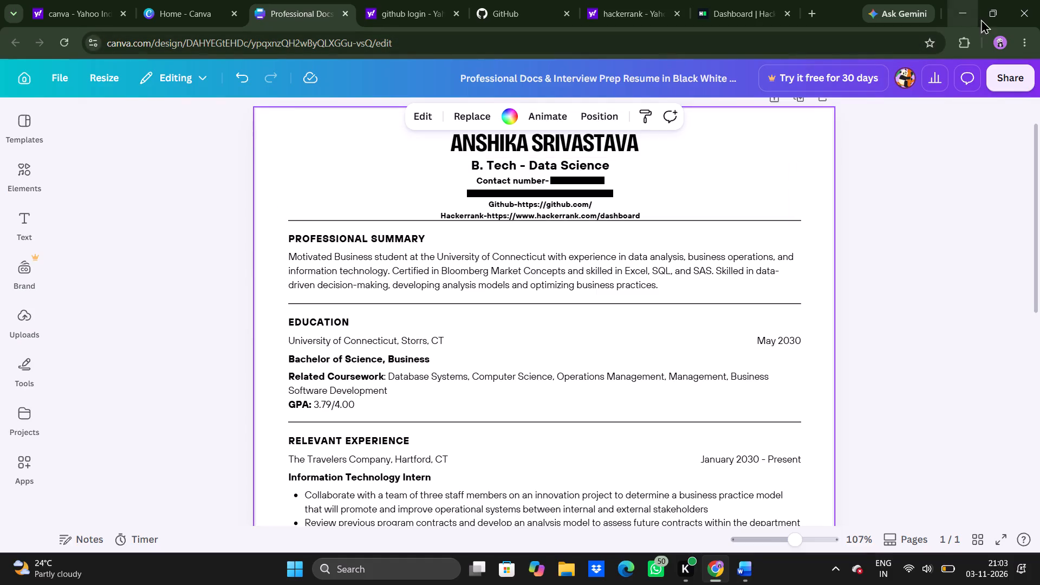
Arrange the browser with the Canva resume and the existing Word resume side by side in two equal halves.
{"action": "left_click", "coordinate": [993, 12]}
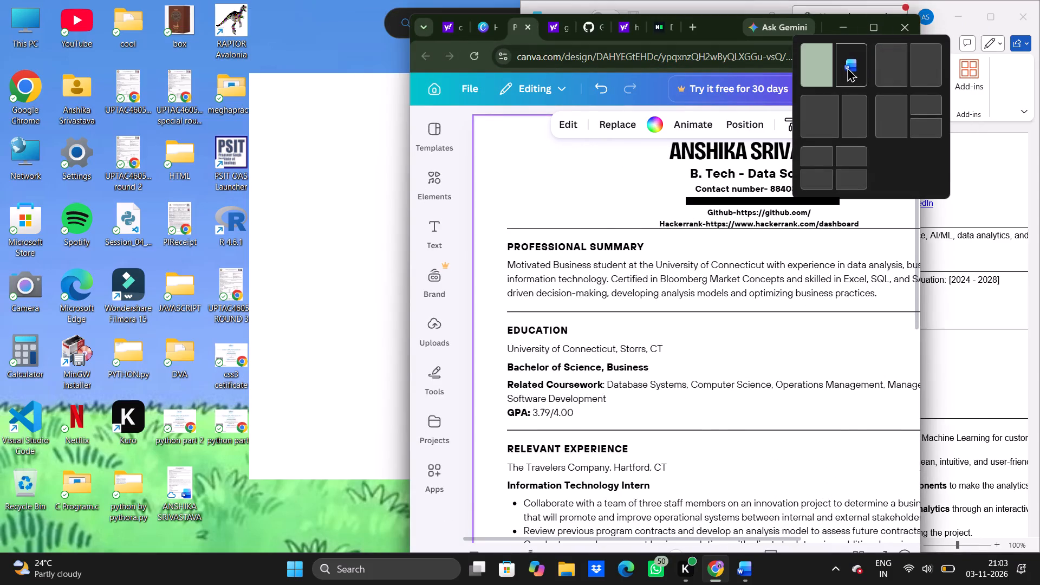
{"action": "left_click", "coordinate": [847, 67]}
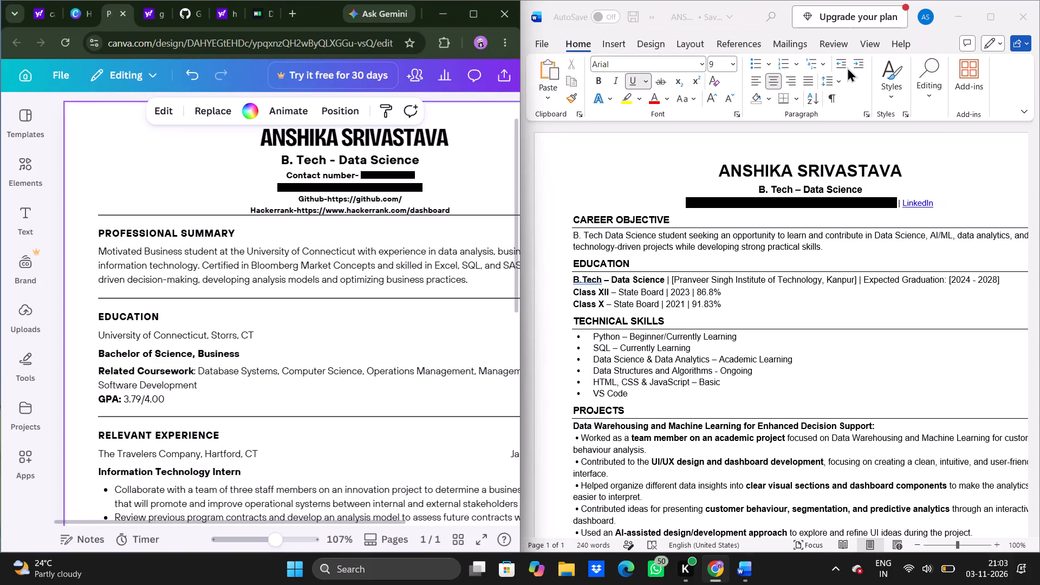
{"action": "scroll", "coordinate": [360, 290], "scroll_direction": "left", "scroll_amount": 1}
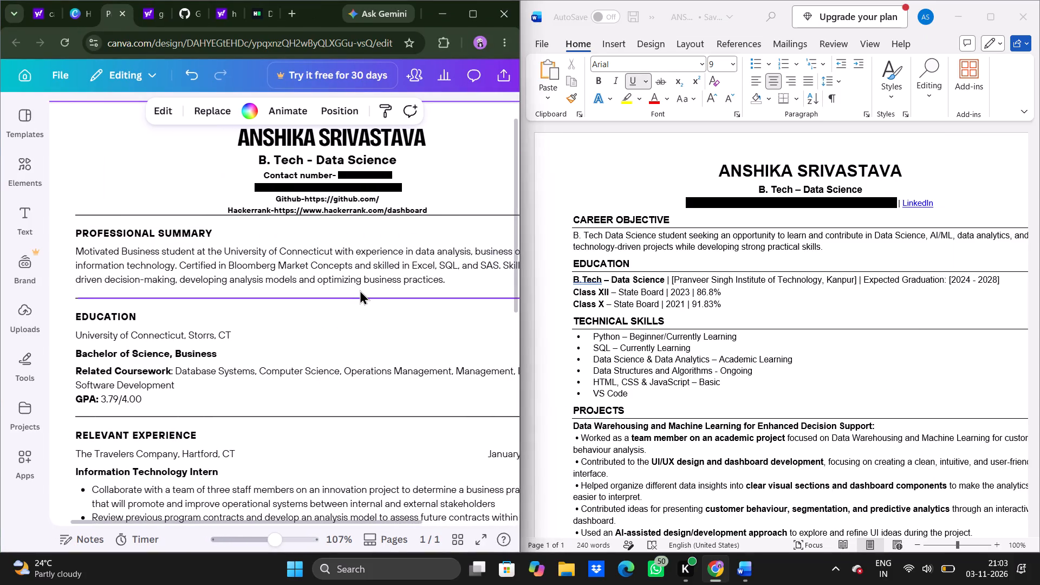
{"action": "scroll", "coordinate": [360, 290], "scroll_direction": "left", "scroll_amount": 3}
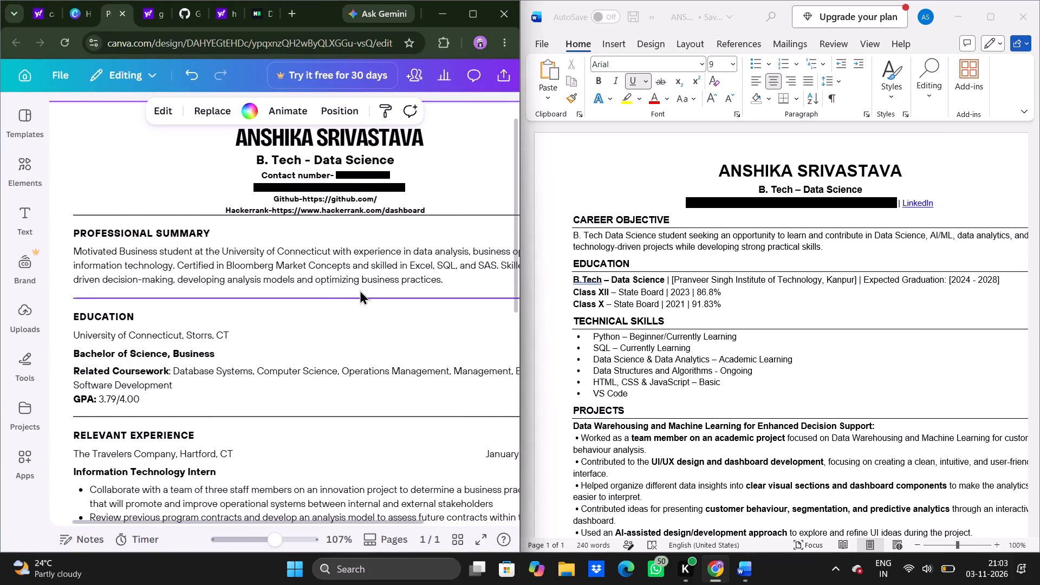
{"action": "scroll", "coordinate": [360, 290], "scroll_direction": "left", "scroll_amount": 1}
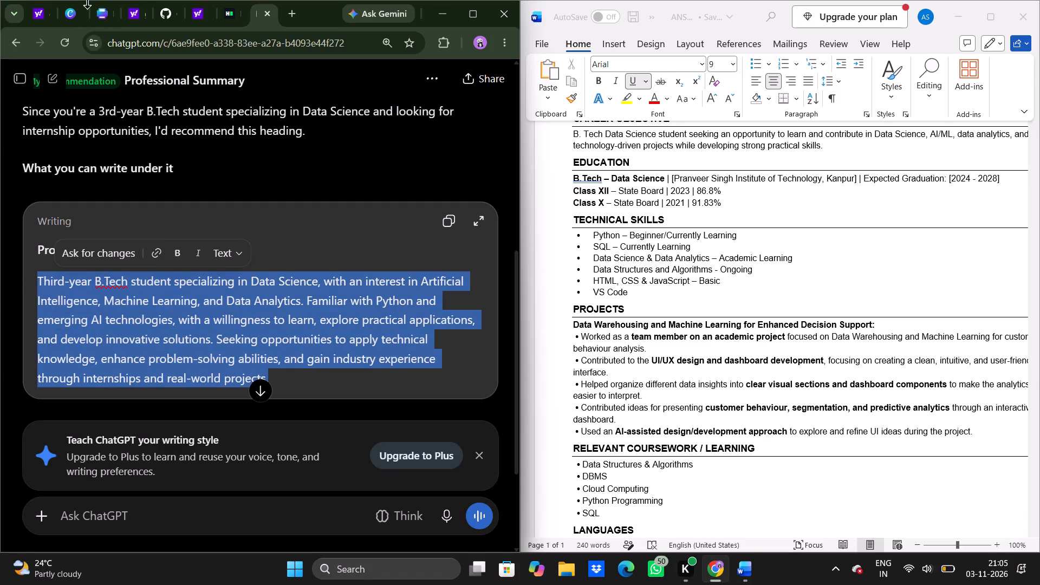
{"action": "left_click", "coordinate": [97, 15]}
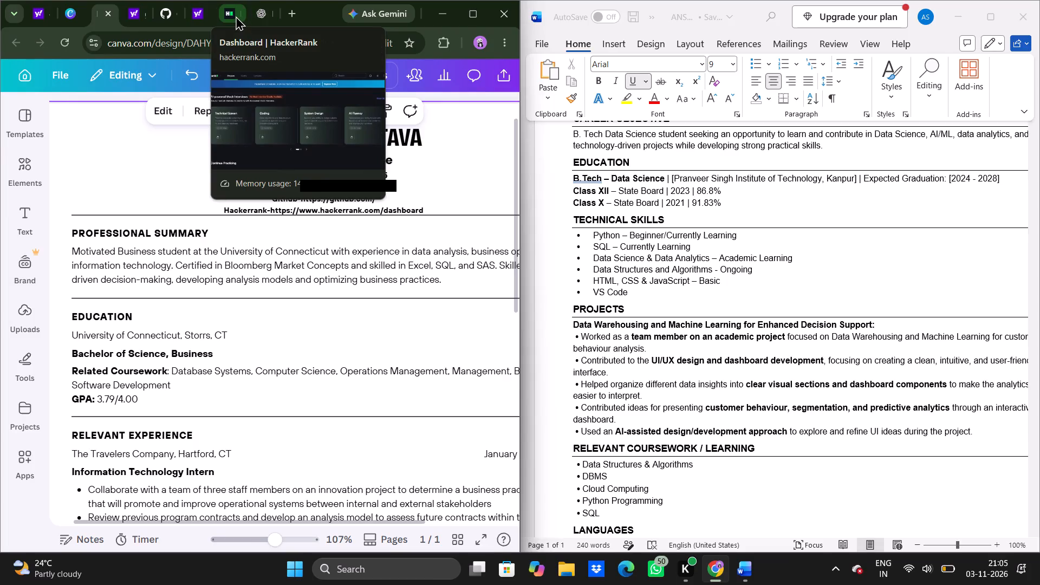
{"action": "left_click", "coordinate": [76, 251]}
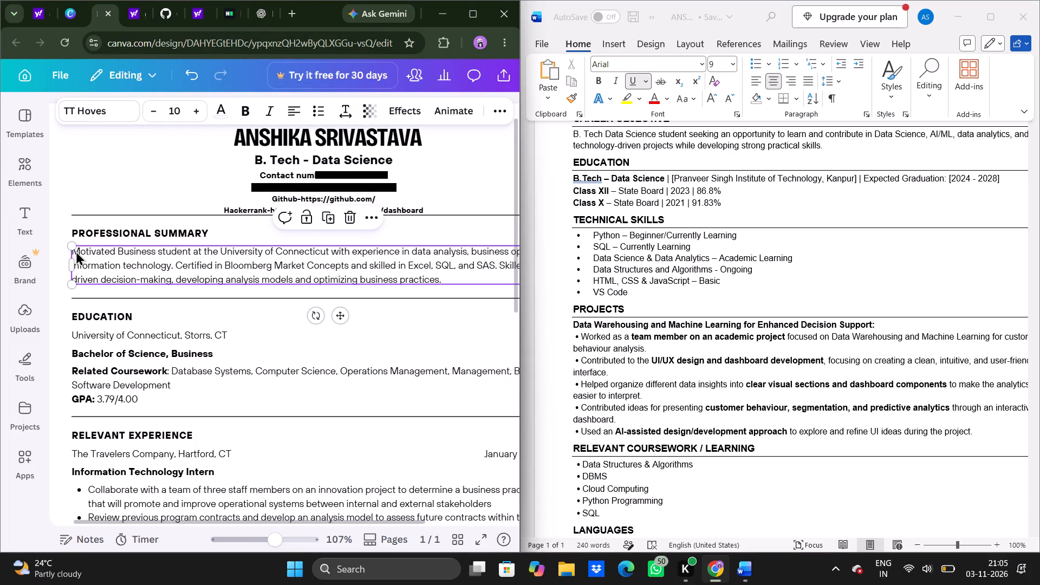
{"action": "triple_click", "coordinate": [76, 251]}
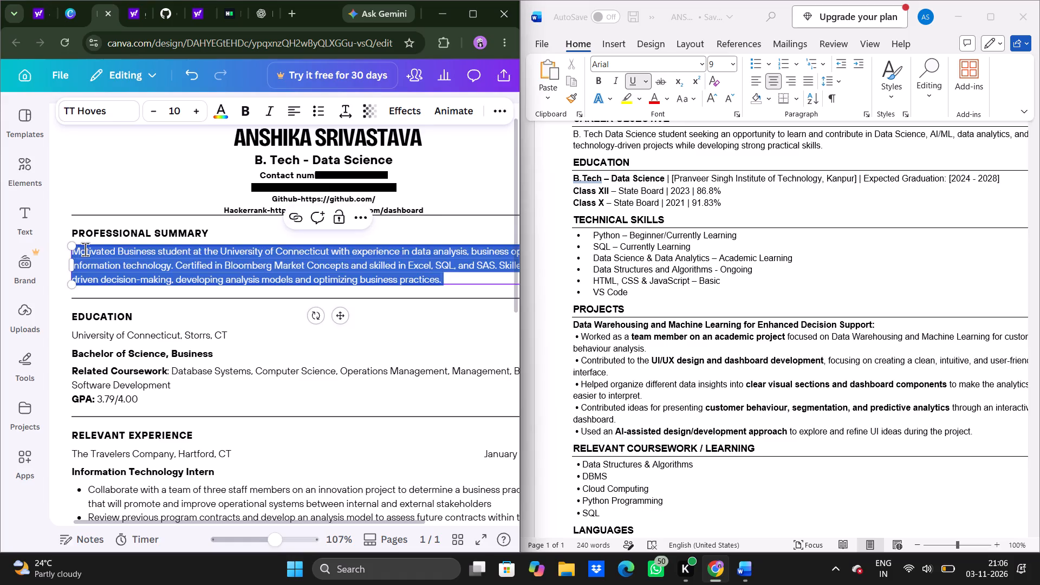
{"action": "key", "text": "BackSpace"}
{"action": "key", "text": "ctrl+v"}
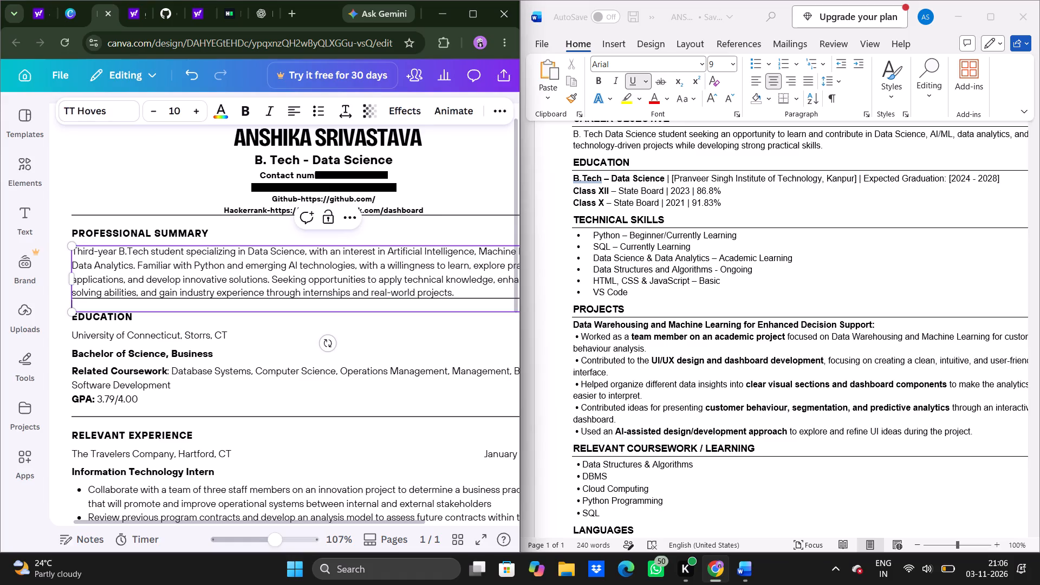
Remove the words "Third-year" from the start of the Professional Summary paragraph so it begins with "B.Tech student".
{"action": "left_click", "coordinate": [116, 251]}
{"action": "key", "text": "BackSpace"}
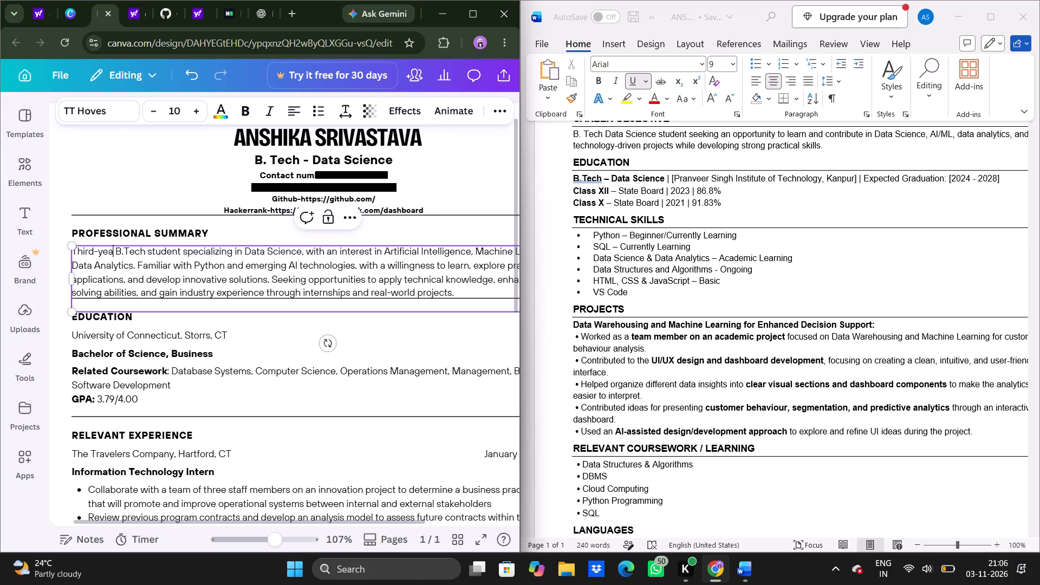
{"action": "key", "text": "BackSpace"}
{"action": "key", "text": "BackSpace"}
{"action": "key", "text": "BackSpace"}
{"action": "key", "text": "BackSpace"}
{"action": "key", "text": "BackSpace"}
{"action": "key", "text": "BackSpace"}
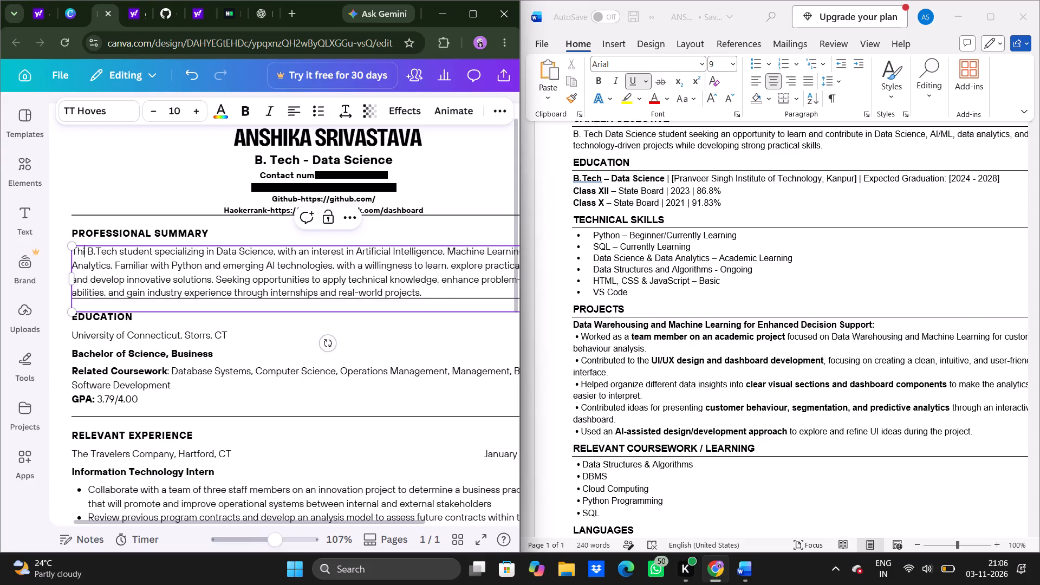
{"action": "key", "text": "BackSpace"}
{"action": "key", "text": "BackSpace"}
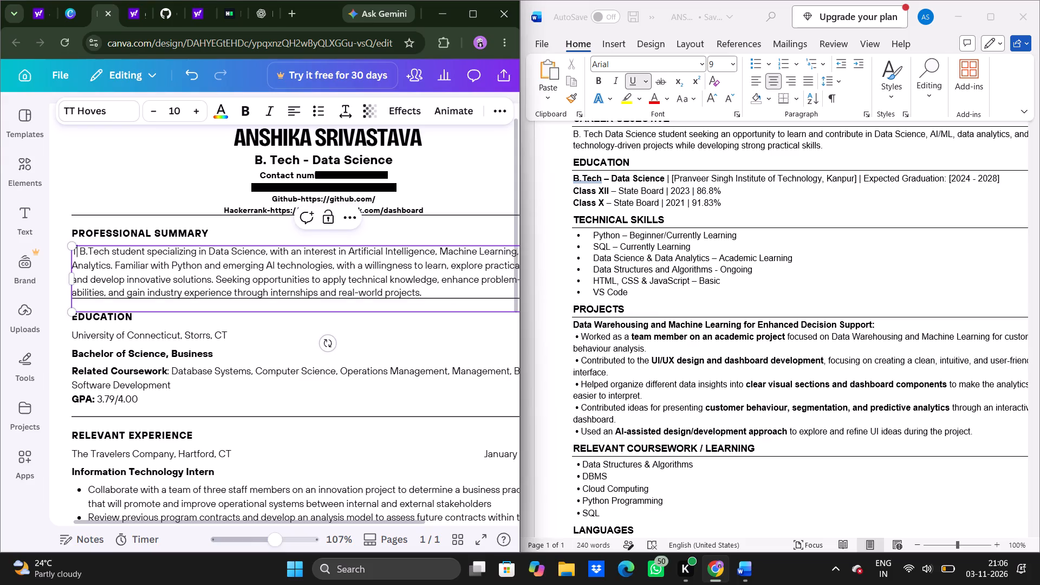
{"action": "key", "text": "Right"}
{"action": "key", "text": "BackSpace"}
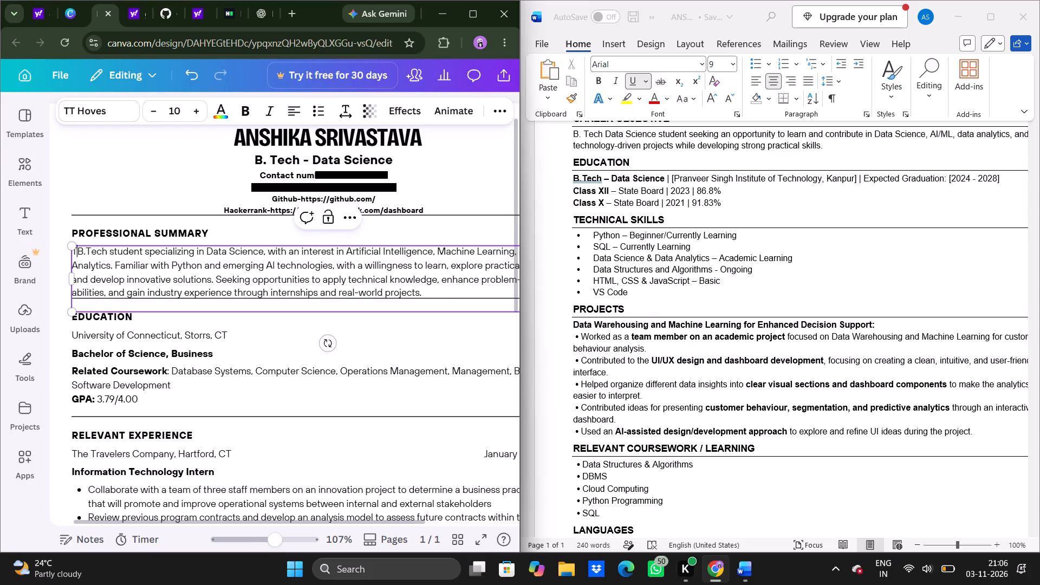
{"action": "key", "text": "BackSpace"}
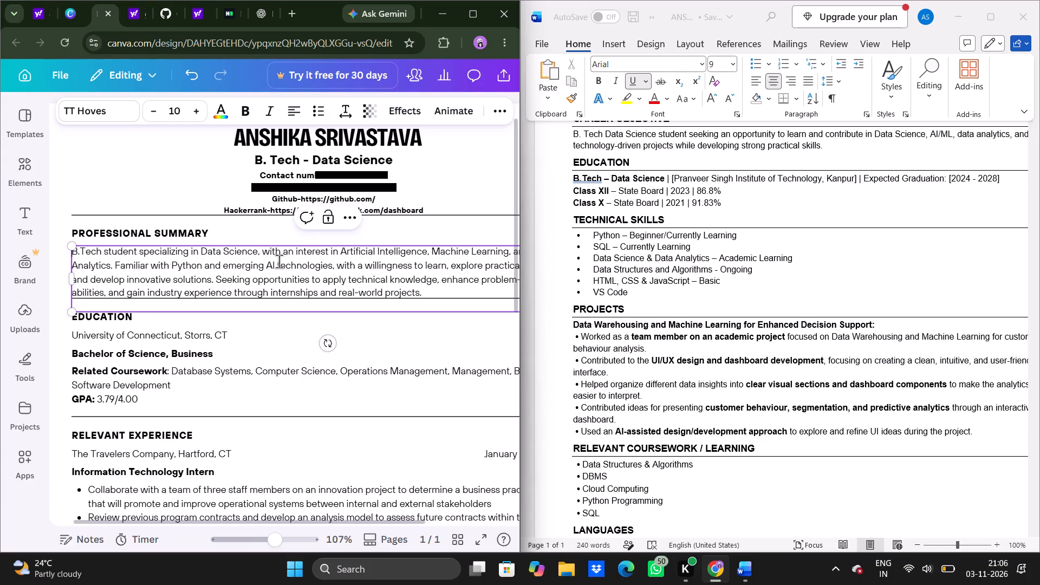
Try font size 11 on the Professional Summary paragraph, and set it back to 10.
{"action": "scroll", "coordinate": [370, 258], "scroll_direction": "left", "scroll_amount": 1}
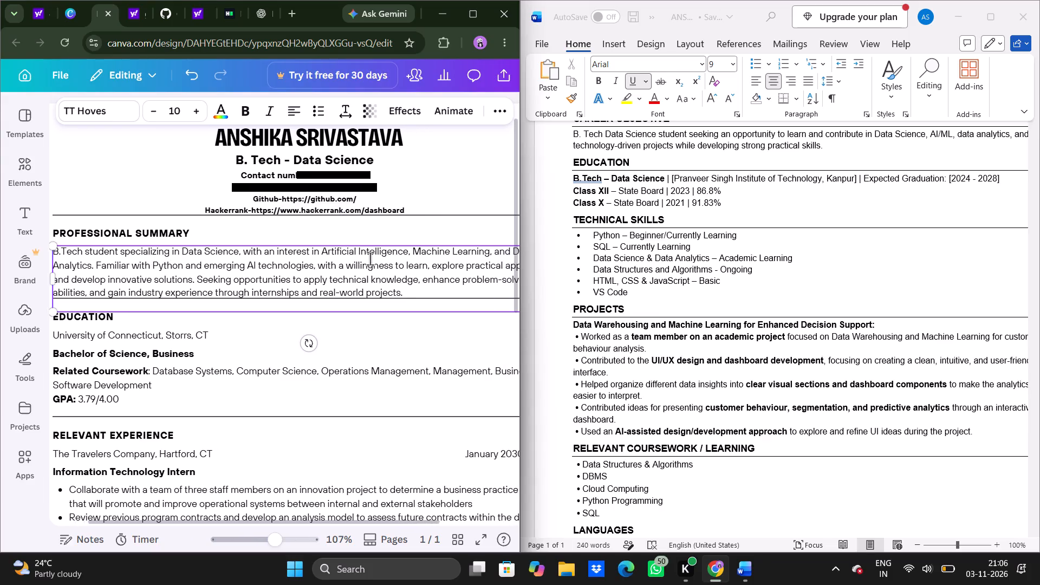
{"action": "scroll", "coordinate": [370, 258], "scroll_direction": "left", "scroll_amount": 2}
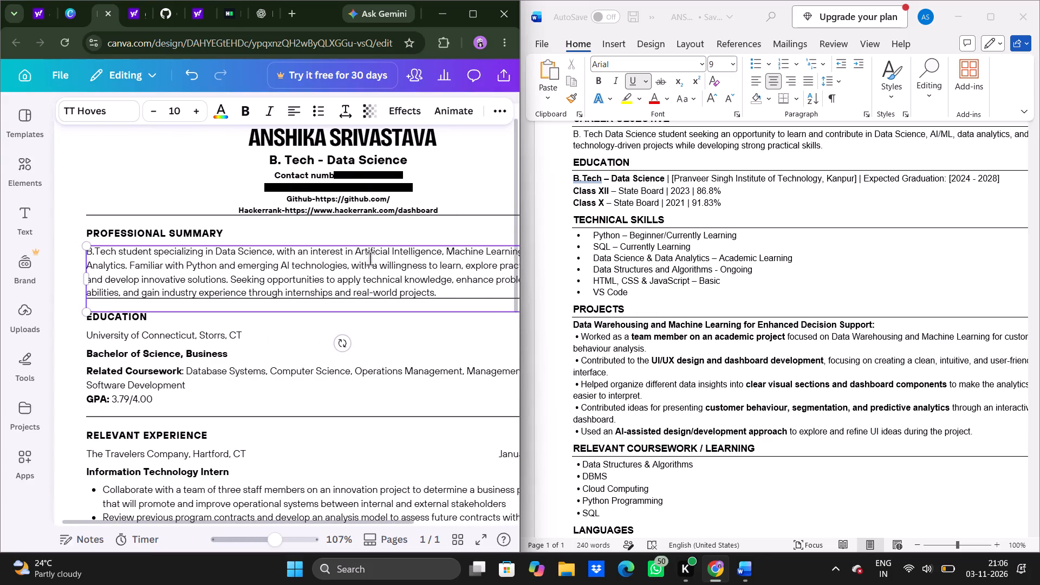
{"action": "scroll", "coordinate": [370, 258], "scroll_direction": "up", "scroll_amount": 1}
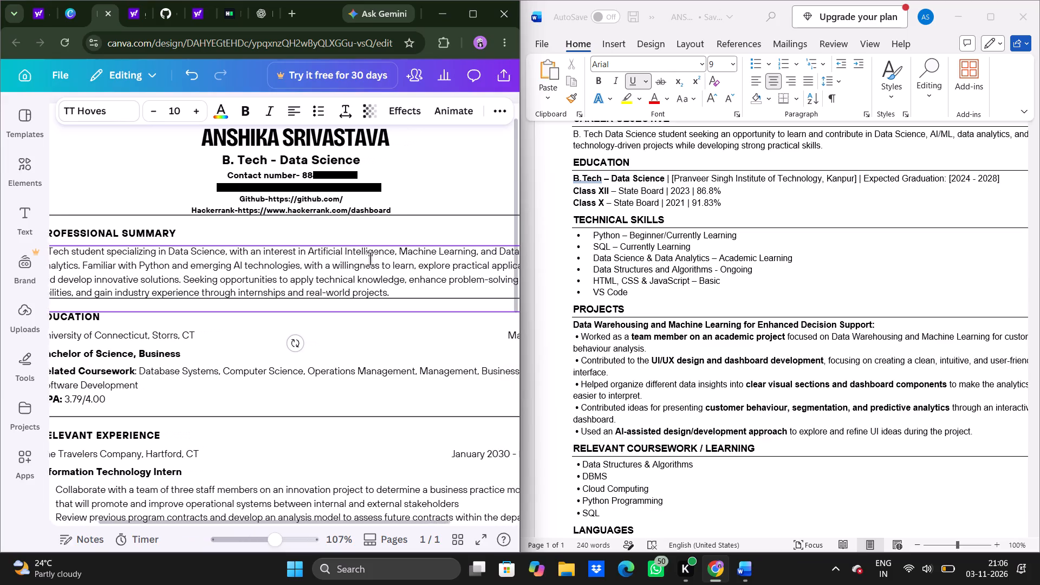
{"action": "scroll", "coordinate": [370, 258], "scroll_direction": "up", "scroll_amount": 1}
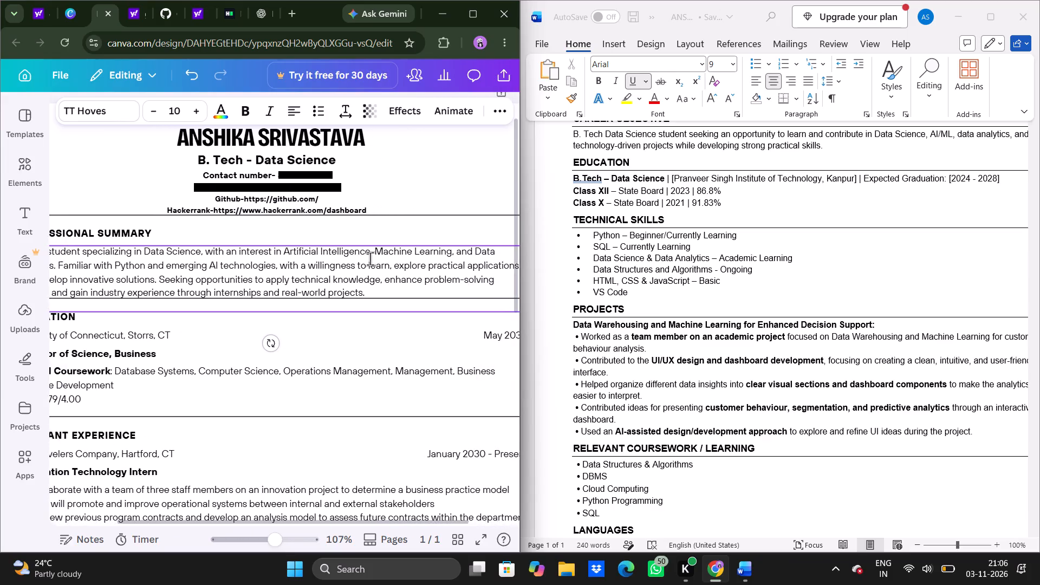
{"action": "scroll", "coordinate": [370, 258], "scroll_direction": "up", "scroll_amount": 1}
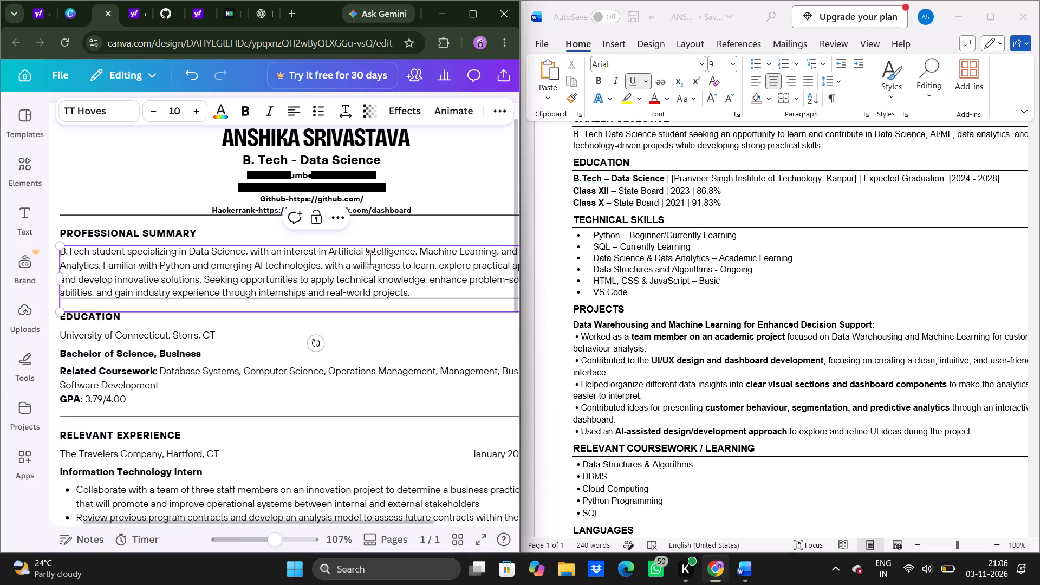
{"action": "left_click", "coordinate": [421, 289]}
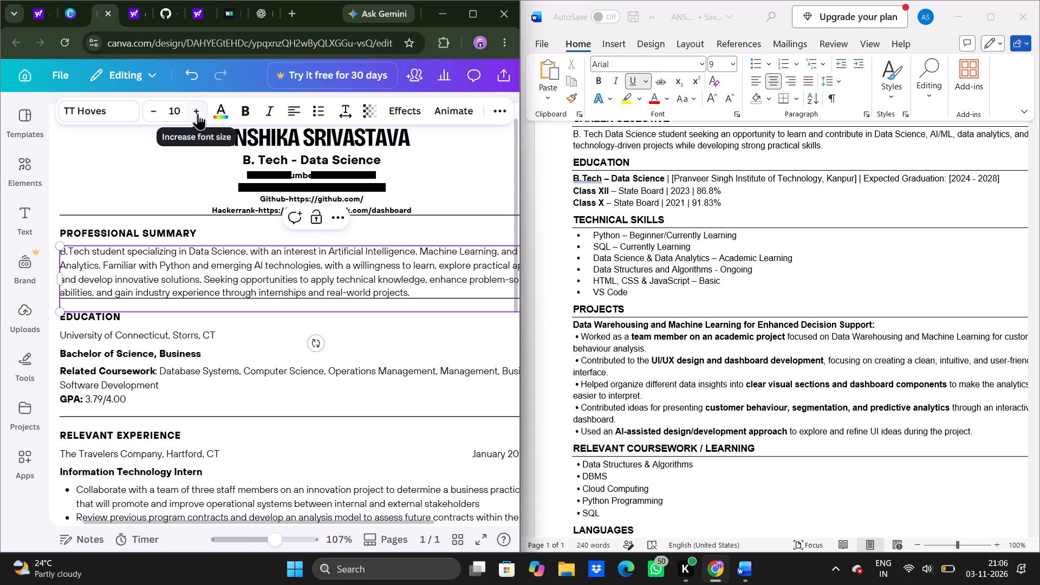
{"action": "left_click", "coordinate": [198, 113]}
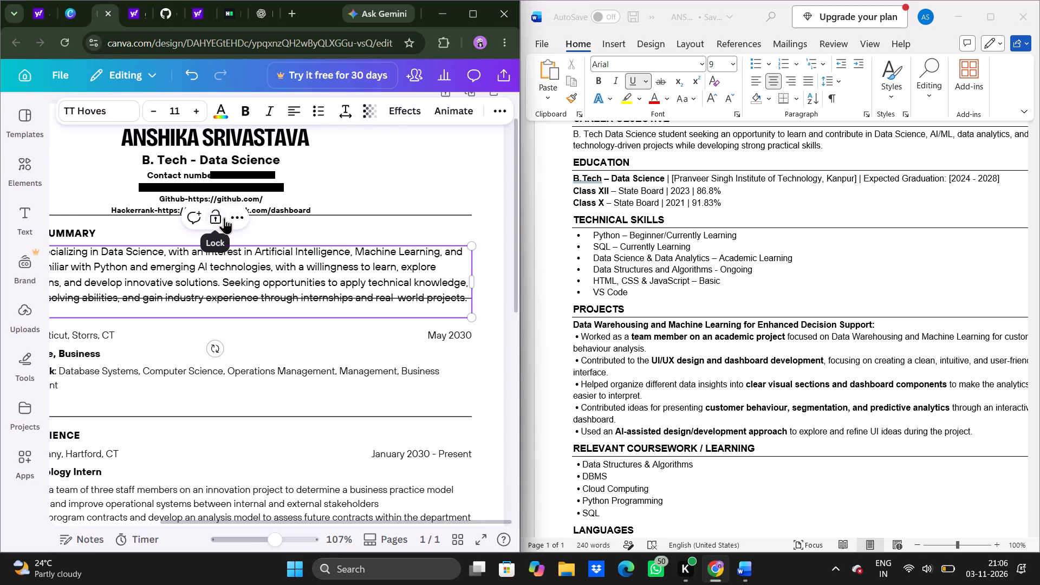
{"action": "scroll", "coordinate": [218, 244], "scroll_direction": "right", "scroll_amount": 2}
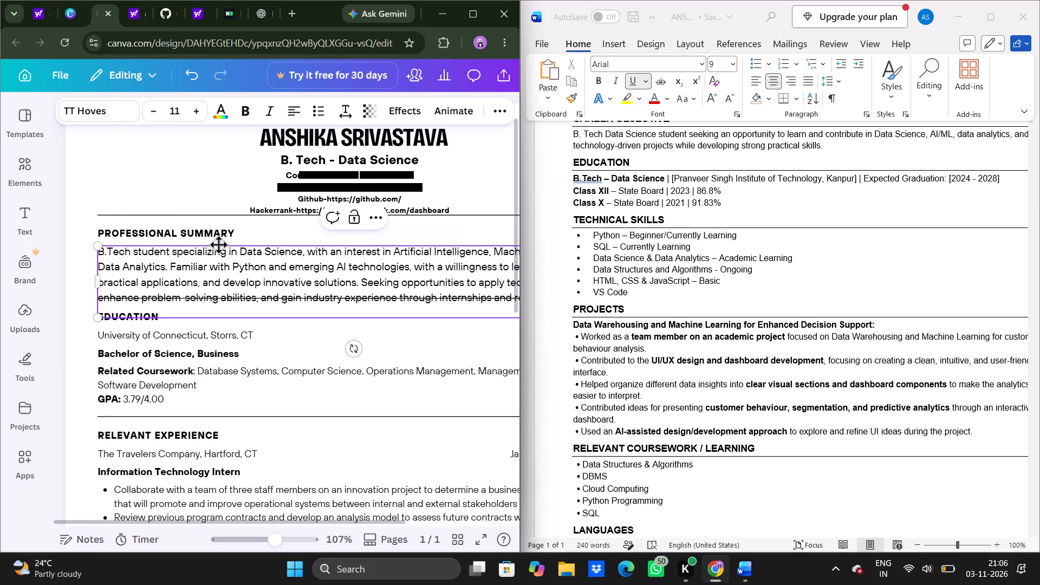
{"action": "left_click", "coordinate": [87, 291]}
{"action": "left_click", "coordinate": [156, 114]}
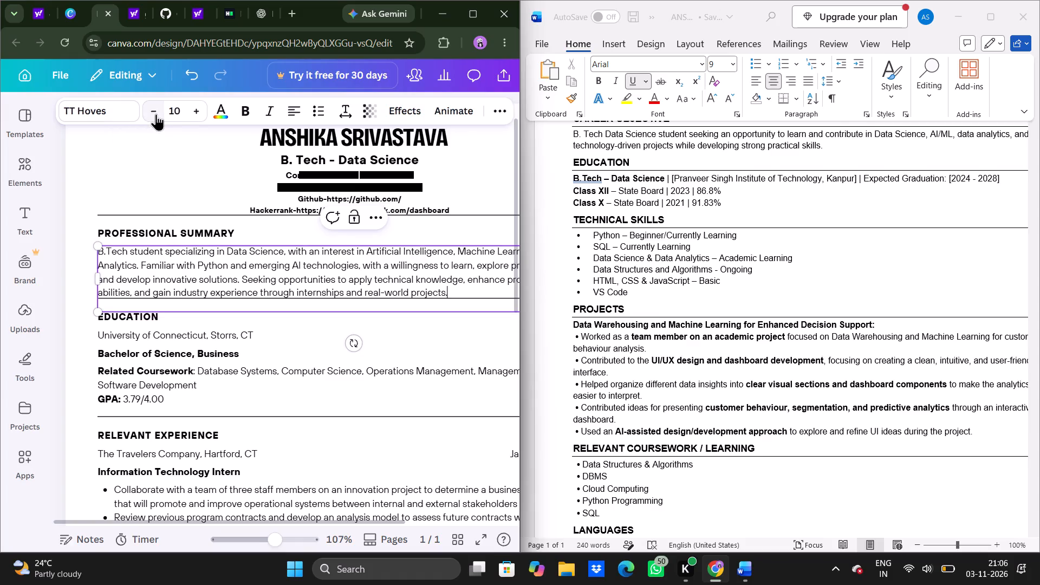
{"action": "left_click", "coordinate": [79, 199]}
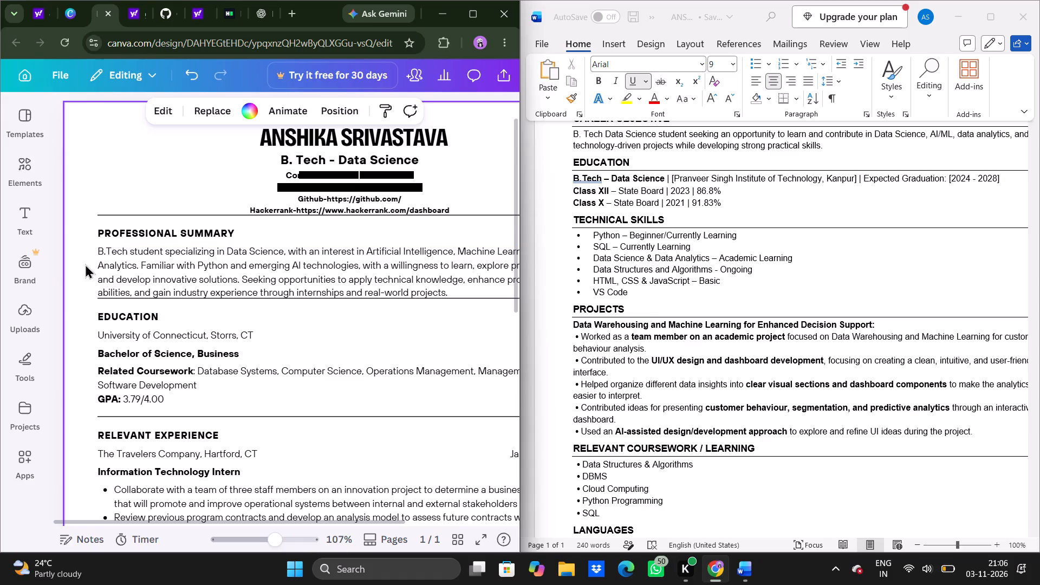
{"action": "scroll", "coordinate": [123, 320], "scroll_direction": "down", "scroll_amount": 1}
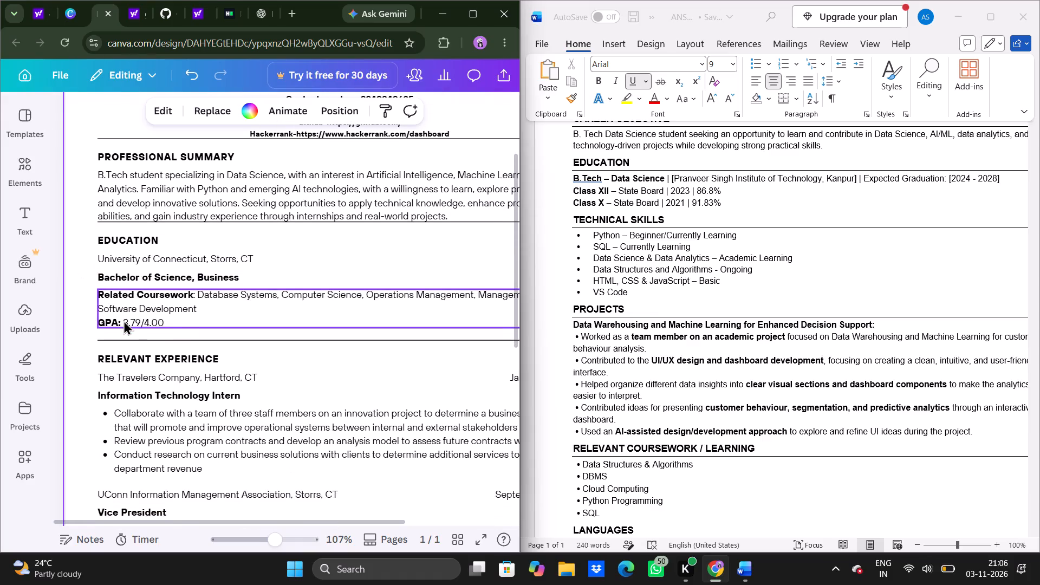
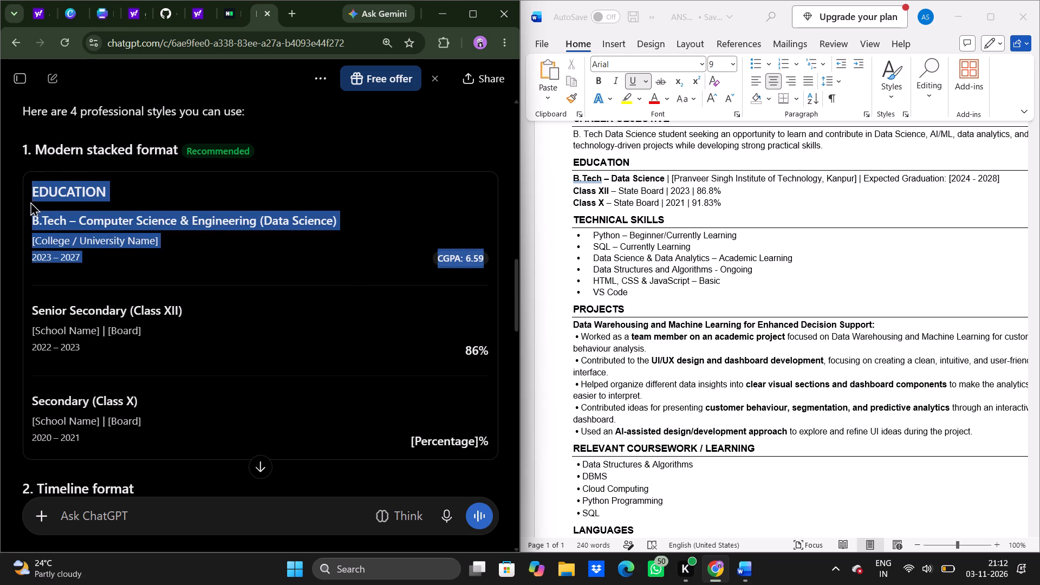
{"action": "left_click_drag", "start_coordinate": [30, 201], "coordinate": [27, 217]}
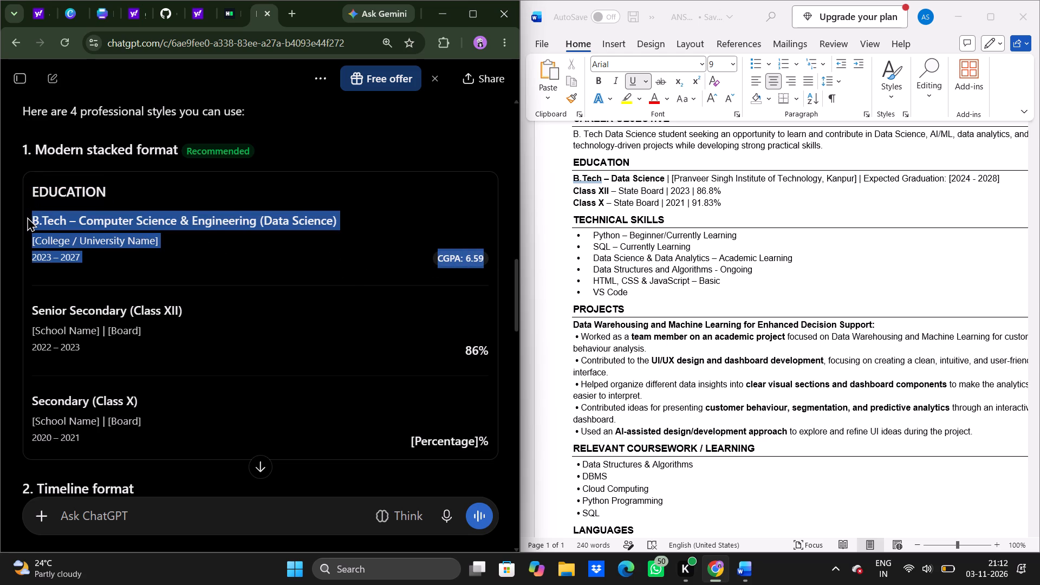
{"action": "key", "text": "ctrl+c"}
Switch to the Canva resume and delete the "University of Connecticut, Storrs, CT" line from the Education section.
{"action": "left_click", "coordinate": [97, 14]}
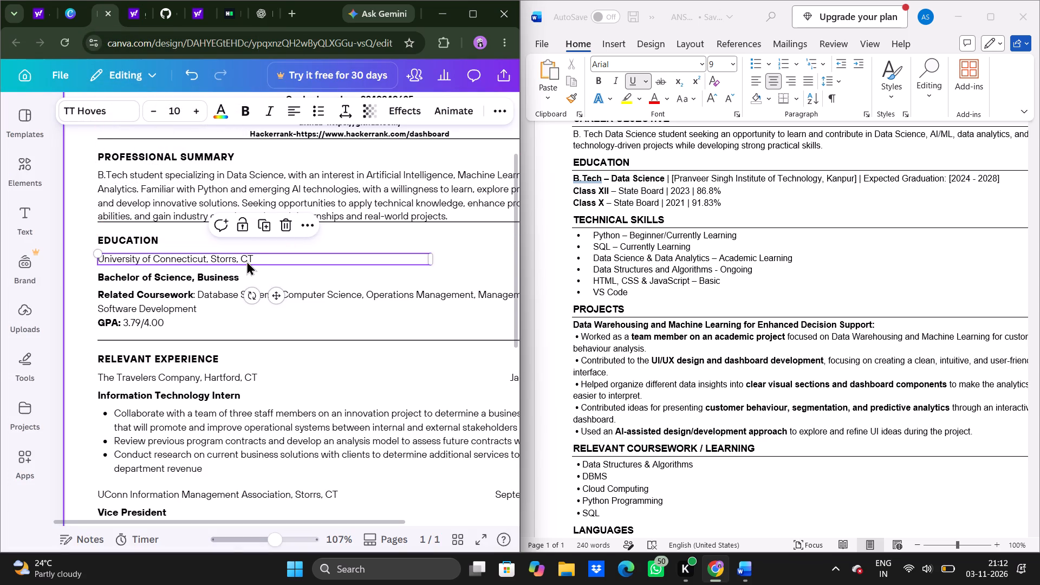
{"action": "left_click_drag", "start_coordinate": [248, 259], "coordinate": [251, 296]}
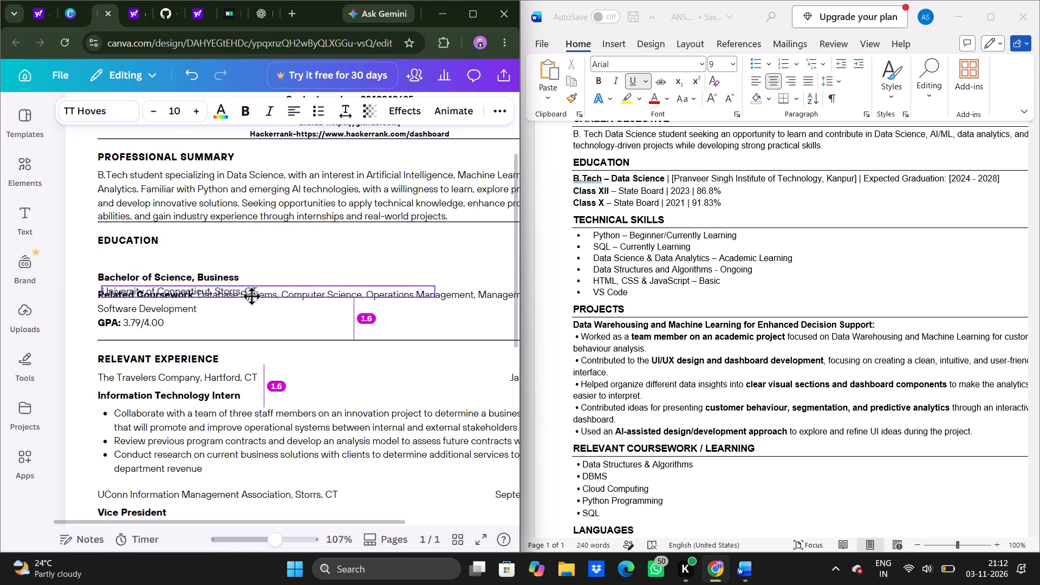
{"action": "left_click_drag", "start_coordinate": [251, 296], "coordinate": [249, 297]}
{"action": "key", "text": "BackSpace"}
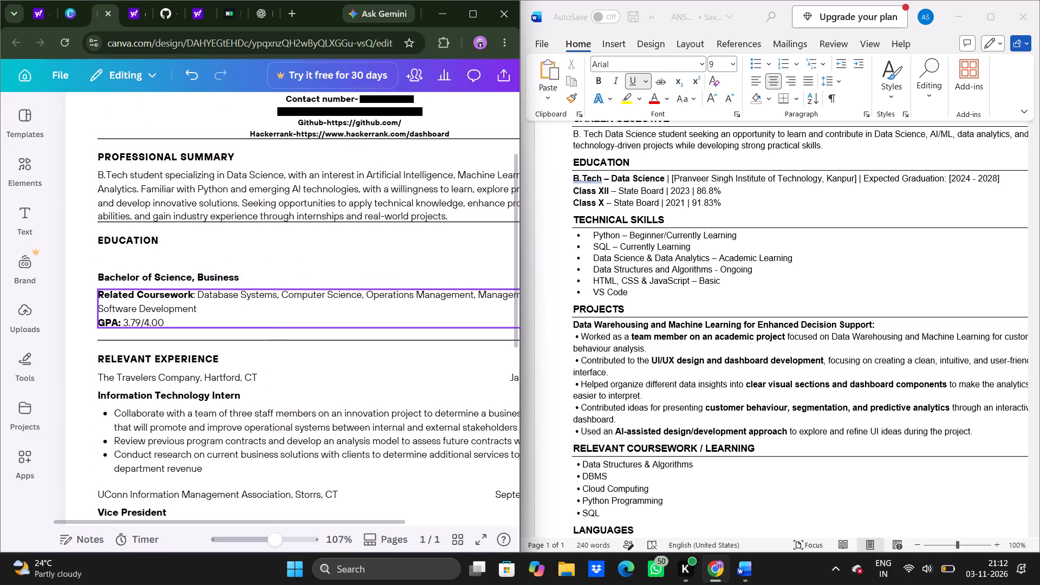
{"action": "key", "text": "BackSpace"}
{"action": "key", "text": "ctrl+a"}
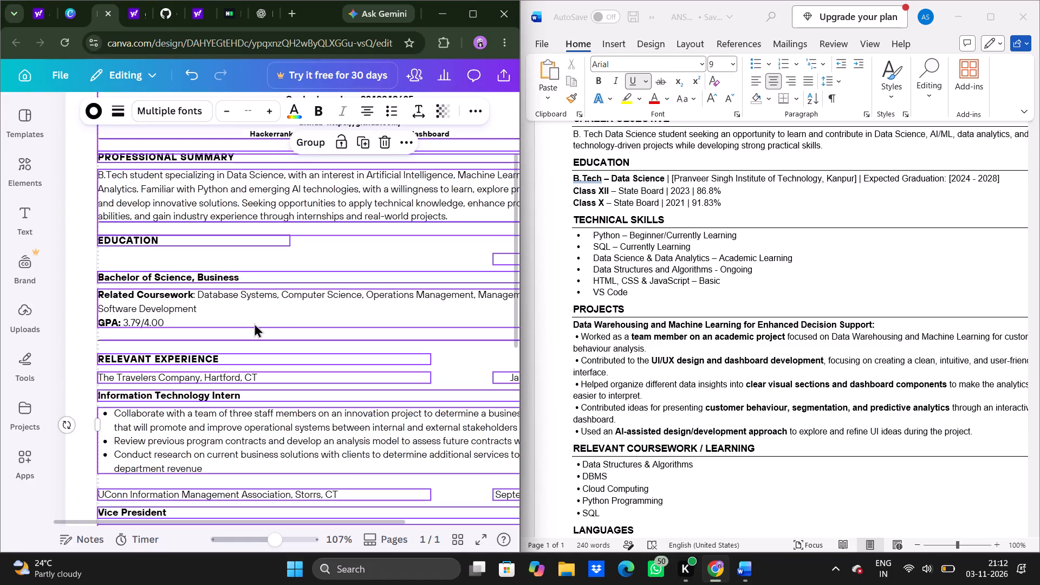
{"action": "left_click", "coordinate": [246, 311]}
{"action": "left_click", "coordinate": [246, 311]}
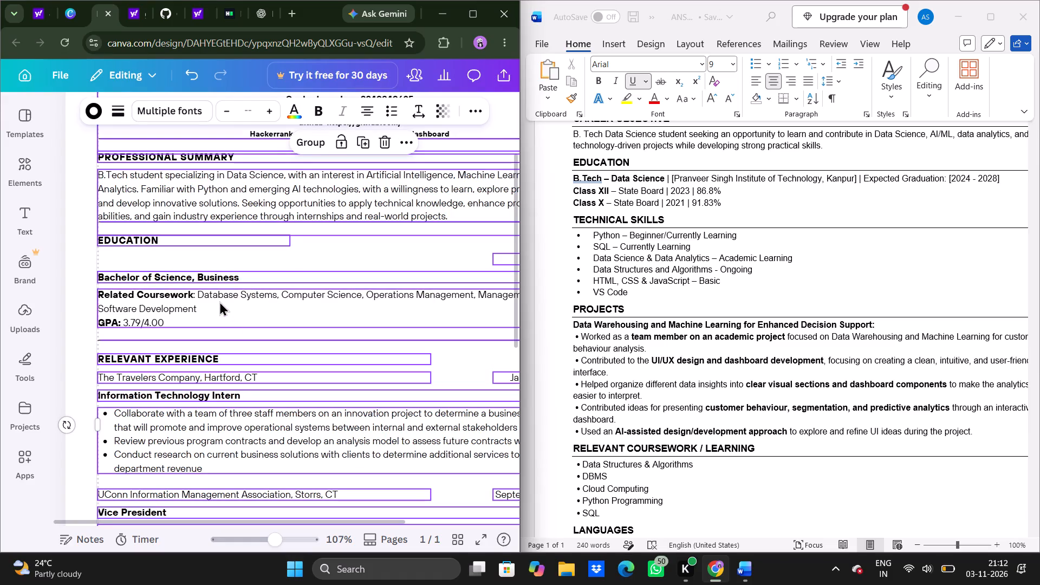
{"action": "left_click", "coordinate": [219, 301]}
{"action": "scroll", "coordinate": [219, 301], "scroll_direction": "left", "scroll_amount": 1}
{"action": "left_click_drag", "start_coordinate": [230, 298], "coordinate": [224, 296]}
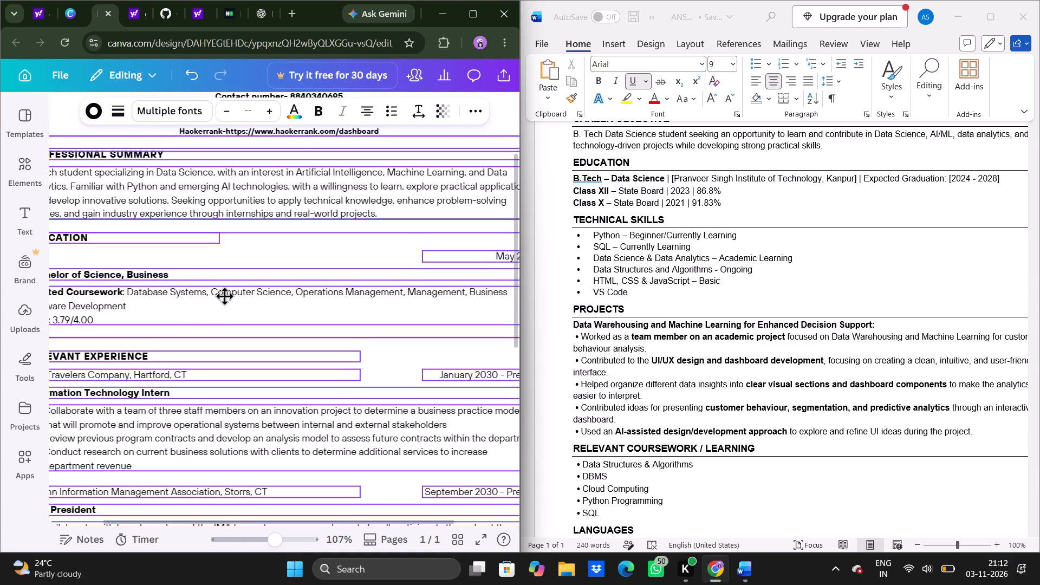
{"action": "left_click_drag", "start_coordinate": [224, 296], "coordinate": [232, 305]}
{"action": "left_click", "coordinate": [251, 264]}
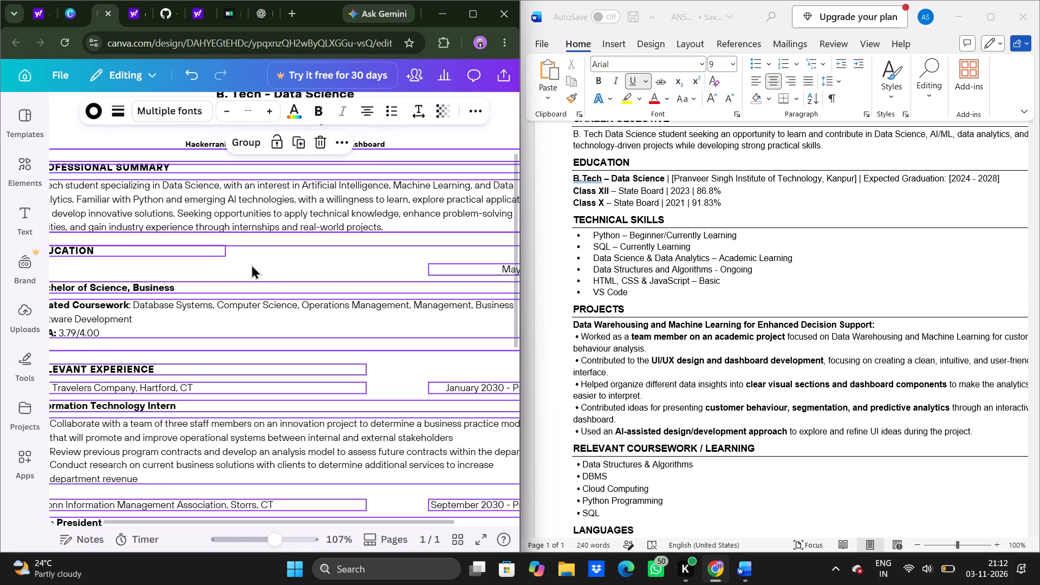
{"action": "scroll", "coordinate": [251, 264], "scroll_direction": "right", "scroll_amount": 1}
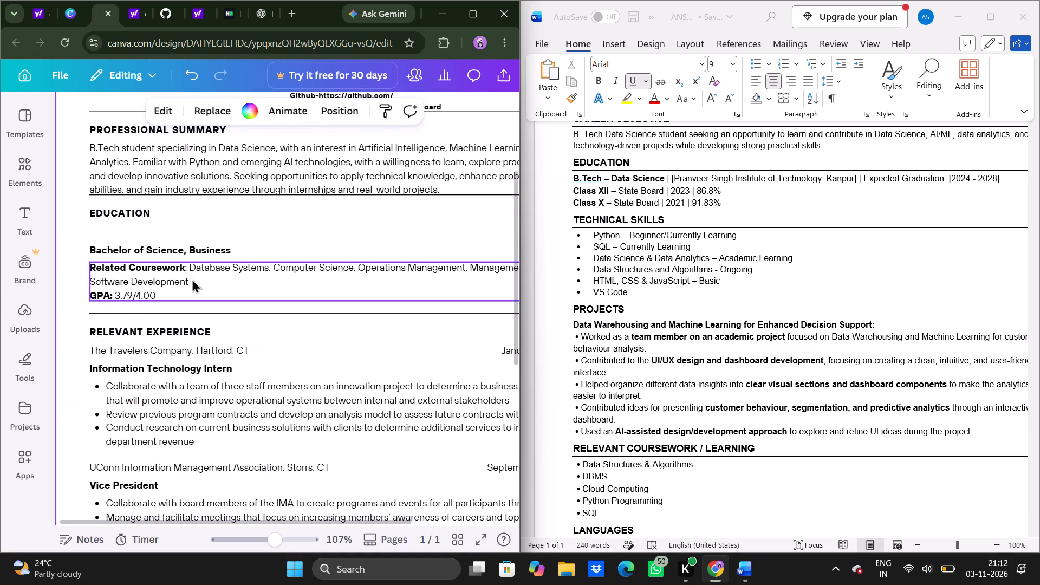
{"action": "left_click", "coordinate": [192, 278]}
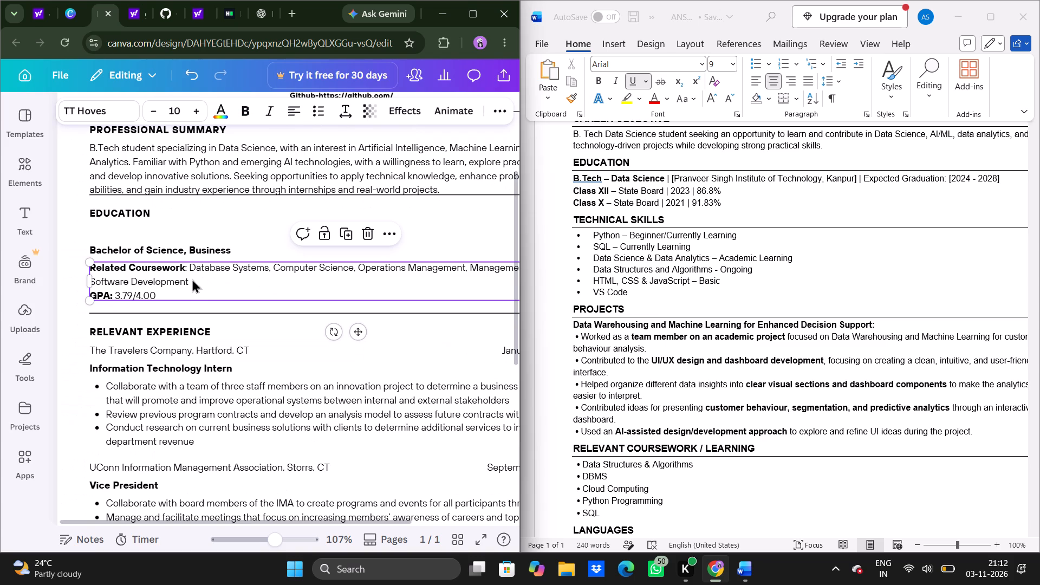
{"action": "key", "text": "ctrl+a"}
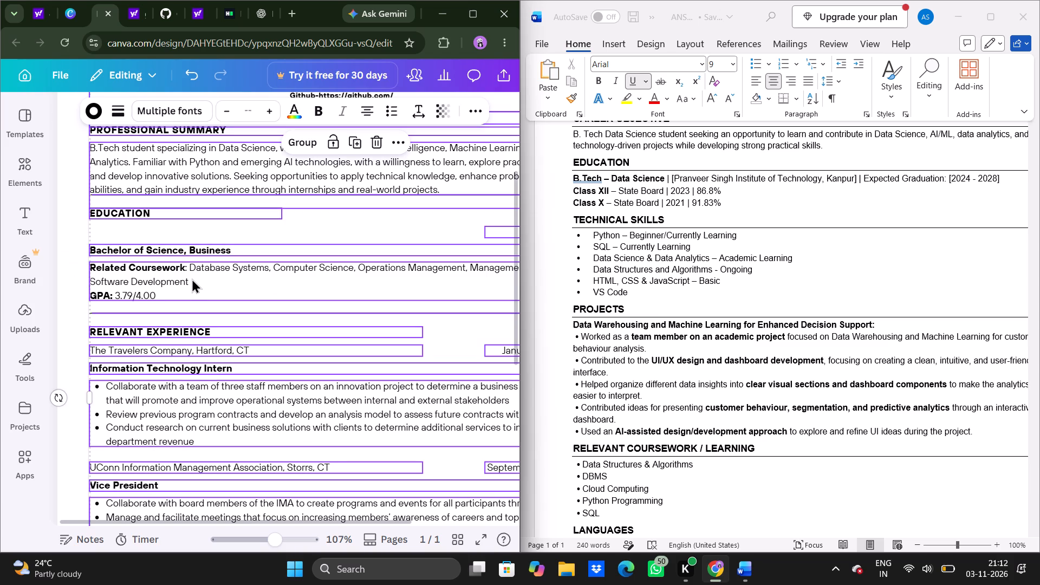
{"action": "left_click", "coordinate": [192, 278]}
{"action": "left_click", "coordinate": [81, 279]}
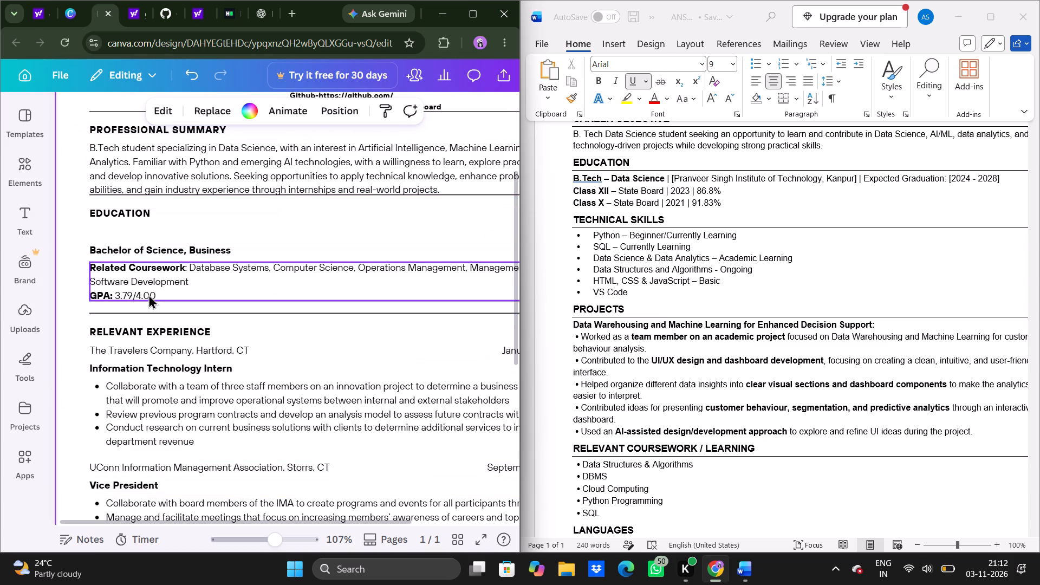
Clear the Related Coursework and GPA text and the "Bachelor of Science, Business" line from the Education section.
{"action": "left_click", "coordinate": [160, 289]}
{"action": "left_click", "coordinate": [160, 289]}
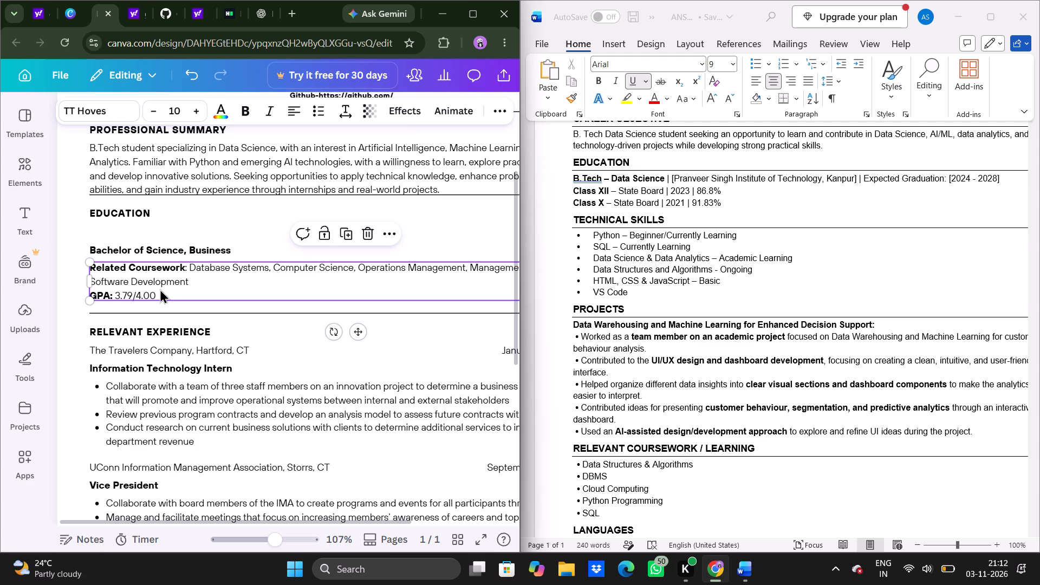
{"action": "key", "text": "BackSpace"}
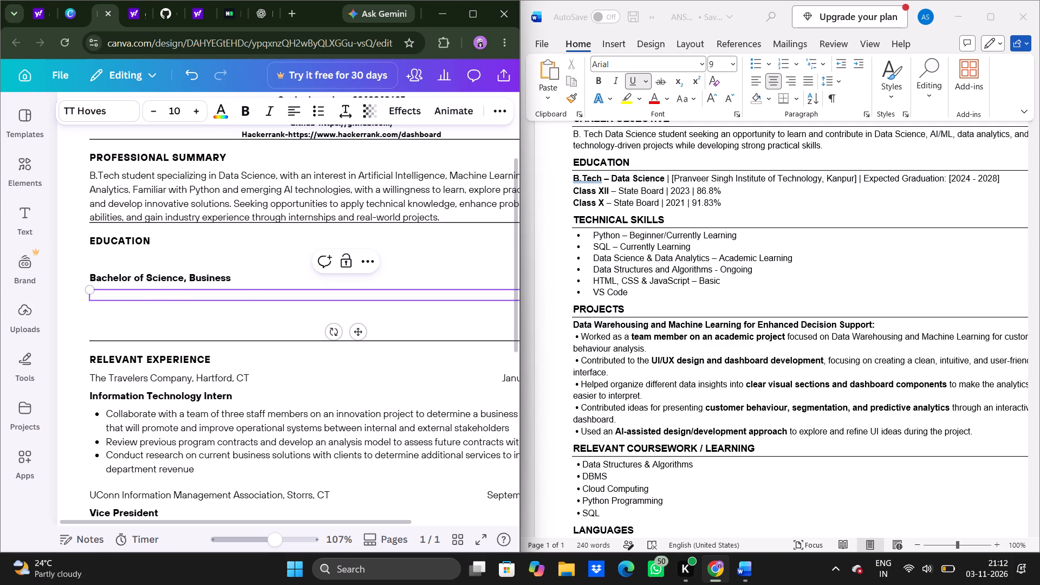
{"action": "left_click", "coordinate": [237, 272]}
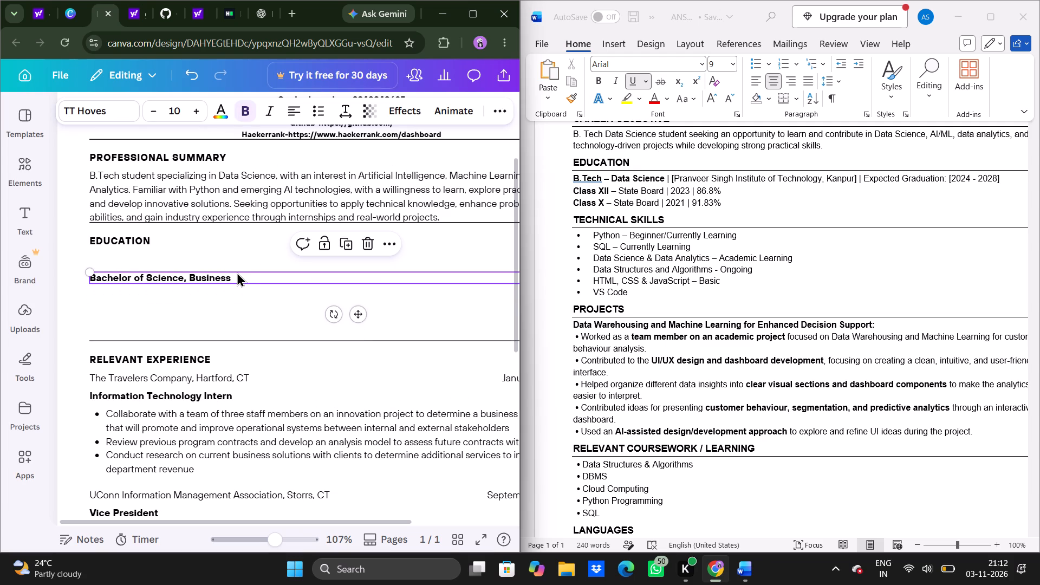
{"action": "left_click", "coordinate": [237, 272]}
{"action": "key", "text": "BackSpace"}
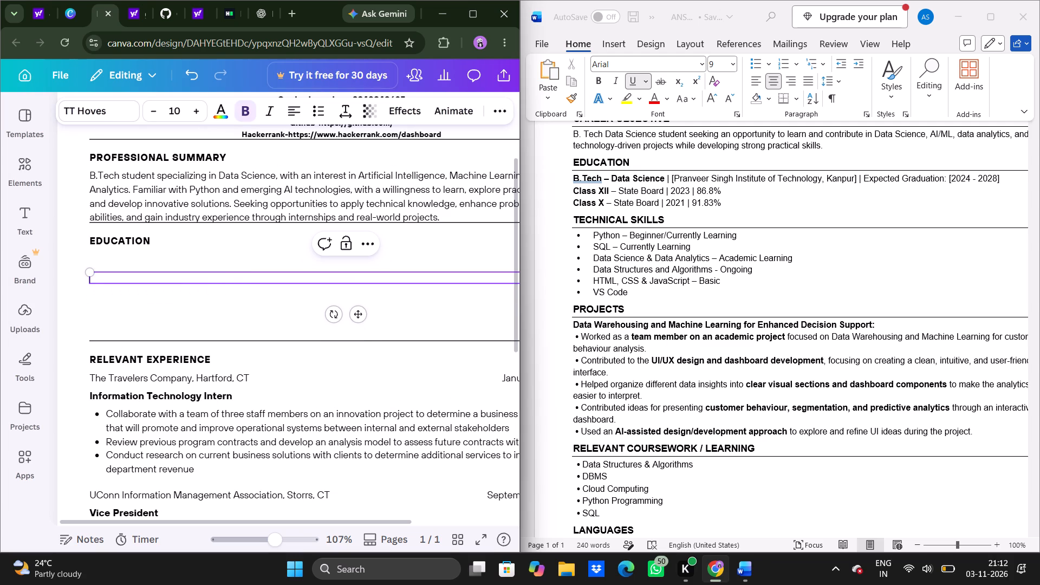
{"action": "left_click", "coordinate": [233, 274]}
Retype the Education section's heading as "EDUCATION" with a leading space.
{"action": "left_click", "coordinate": [162, 236]}
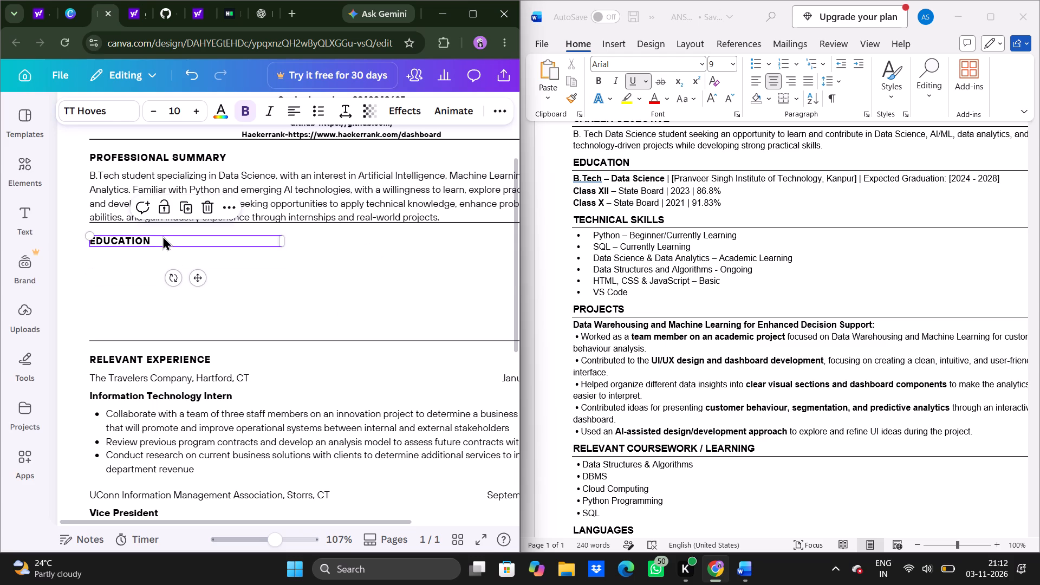
{"action": "key", "text": "Return"}
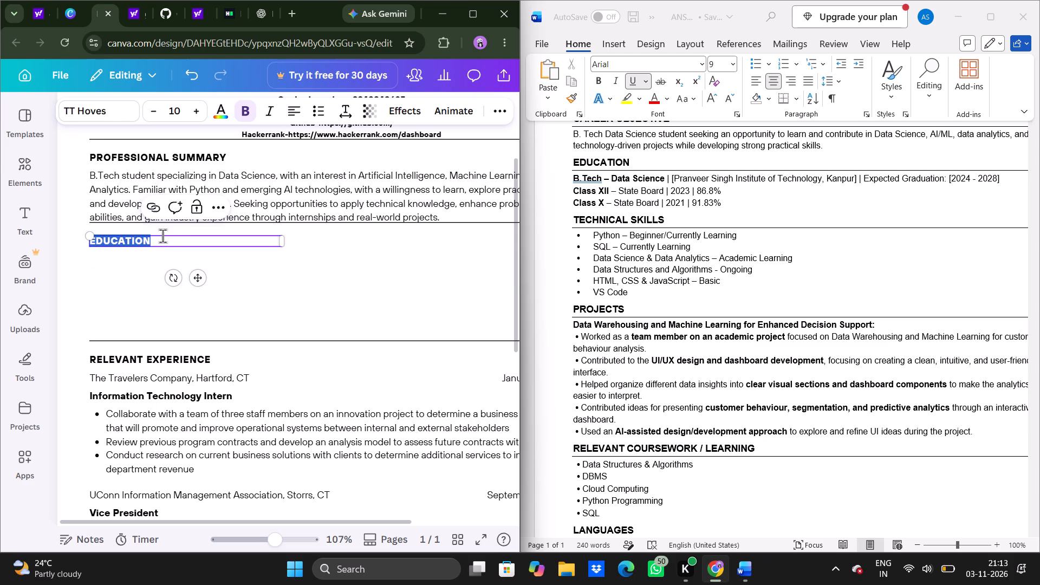
{"action": "key", "text": "space"}
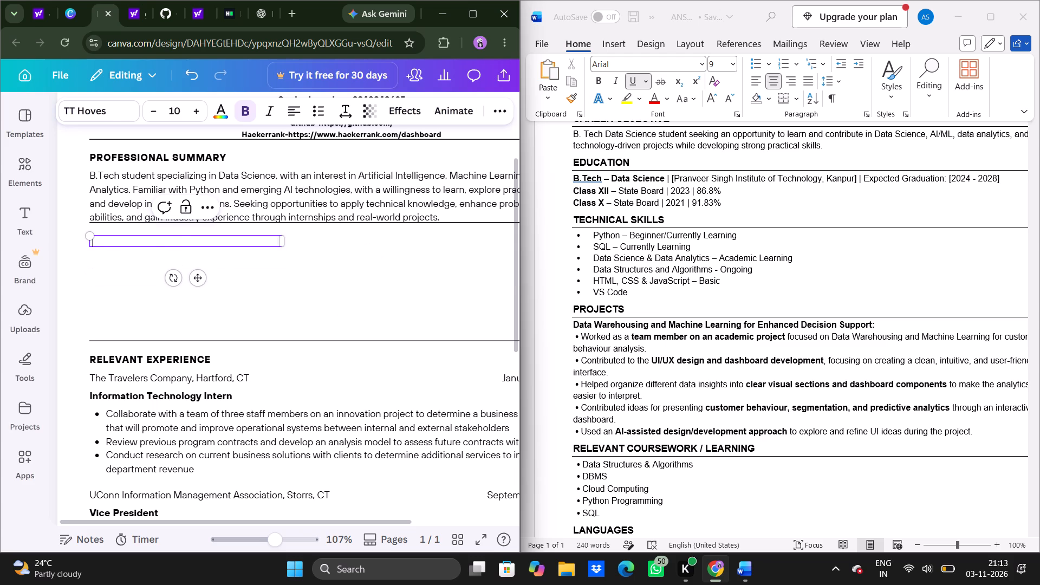
{"action": "type", "text": "ED"}
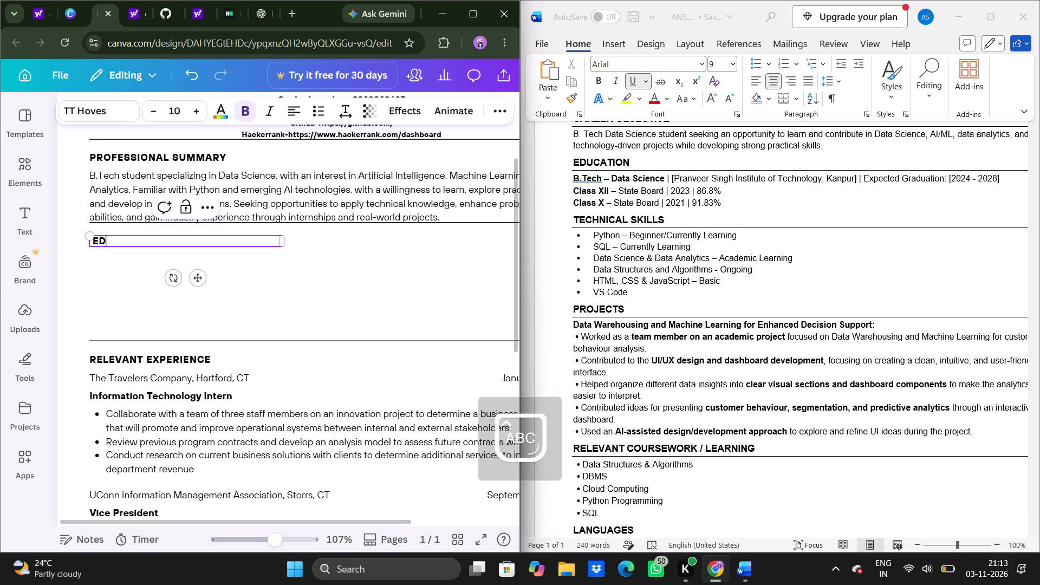
{"action": "type", "text": "UCATION"}
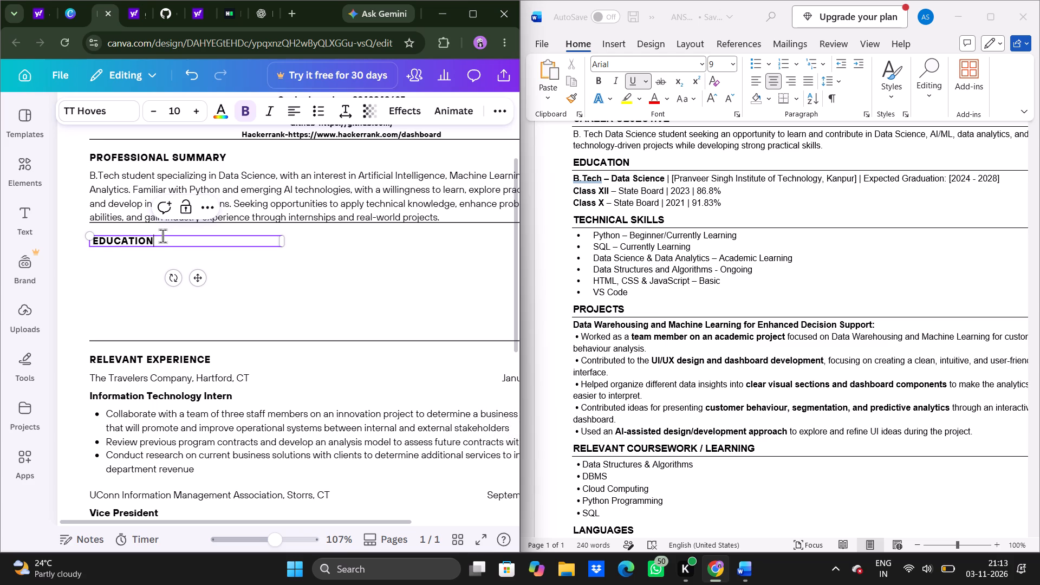
Paste the copied B.Tech entry below the EDUCATION heading in the same text box, leaving a blank line between them.
{"action": "key", "text": "Return"}
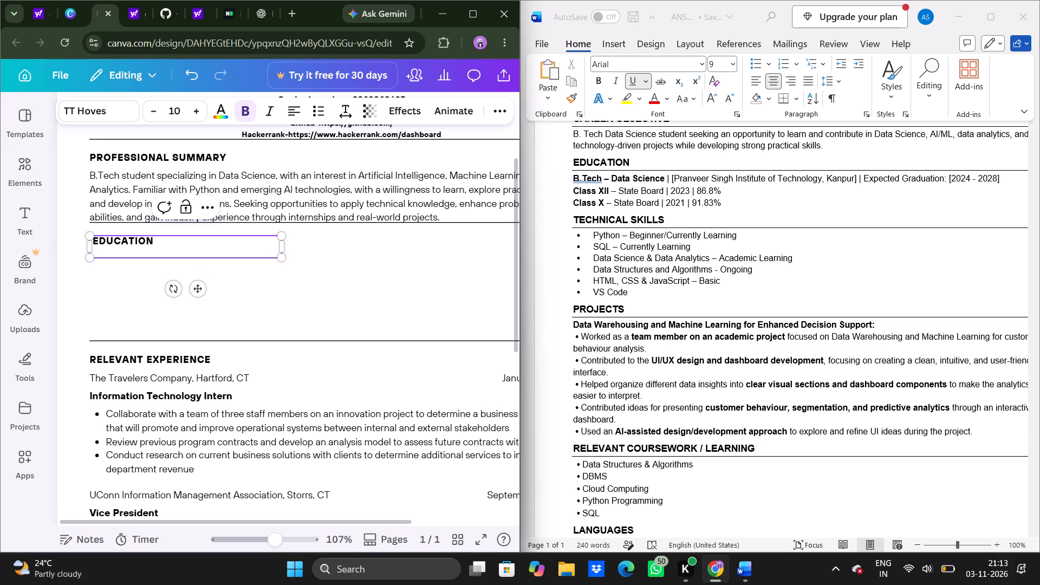
{"action": "key", "text": "Return"}
{"action": "key", "text": "ctrl+v"}
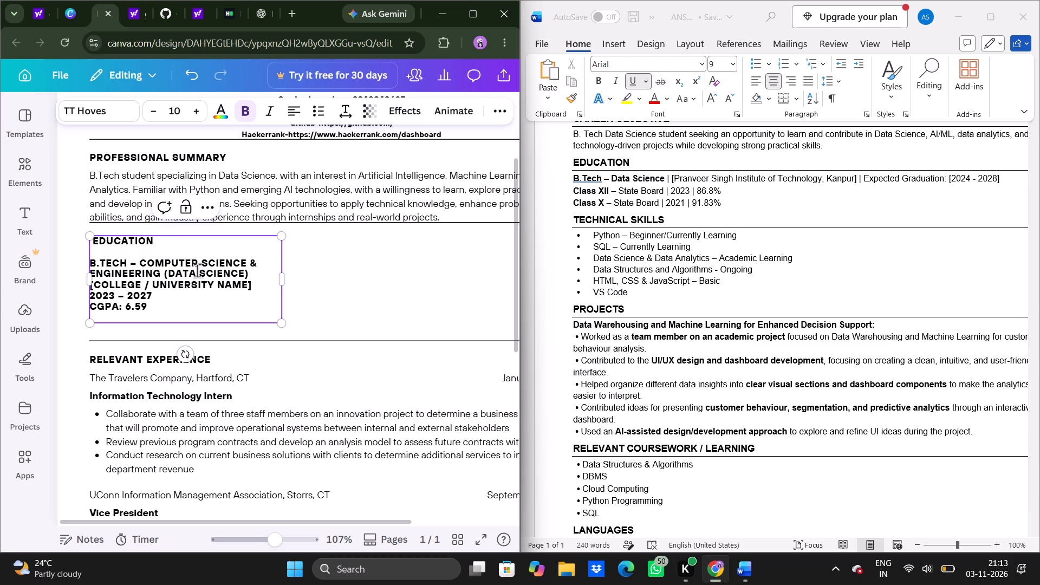
Widen the Education text box so it spans the page's full content width, from the start of the divider lines to their end.
{"action": "left_click_drag", "start_coordinate": [286, 280], "coordinate": [368, 277]}
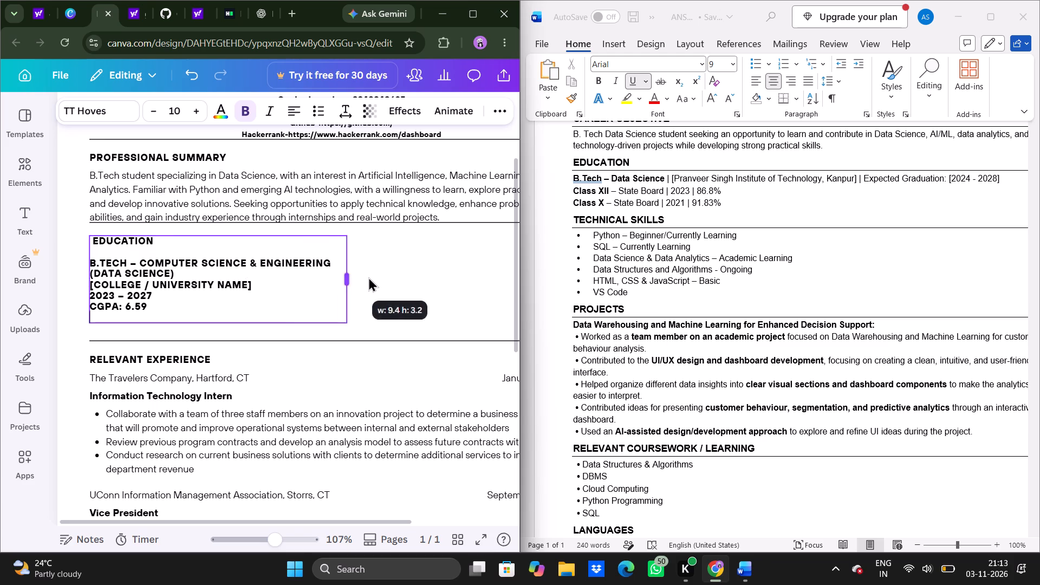
{"action": "left_click_drag", "start_coordinate": [368, 277], "coordinate": [519, 282]}
{"action": "scroll", "coordinate": [419, 284], "scroll_direction": "left", "scroll_amount": 2}
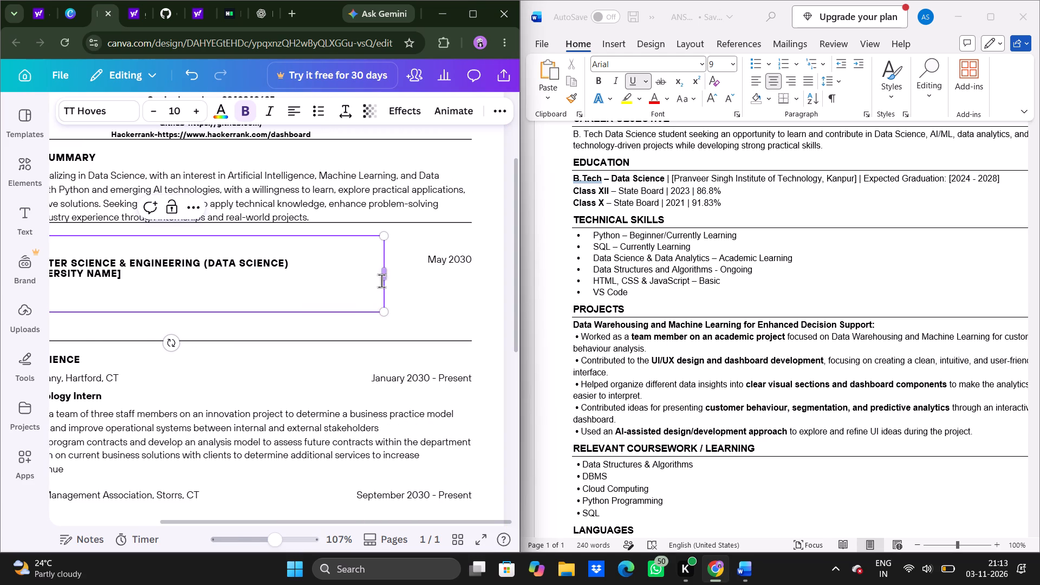
{"action": "left_click_drag", "start_coordinate": [384, 274], "coordinate": [451, 275]}
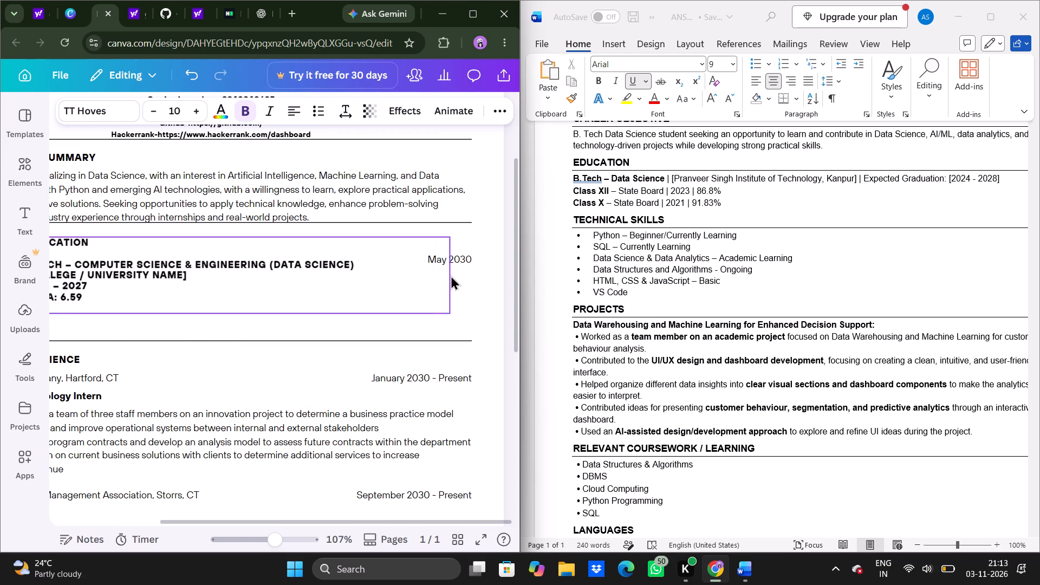
{"action": "left_click_drag", "start_coordinate": [451, 275], "coordinate": [469, 275]}
{"action": "scroll", "coordinate": [332, 268], "scroll_direction": "right", "scroll_amount": 1}
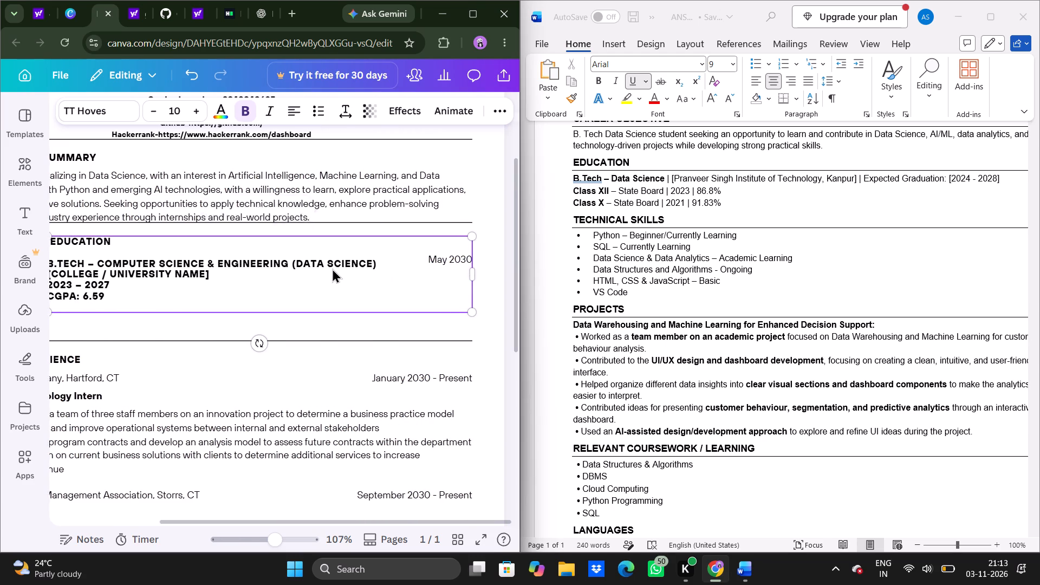
{"action": "scroll", "coordinate": [332, 268], "scroll_direction": "right", "scroll_amount": 1}
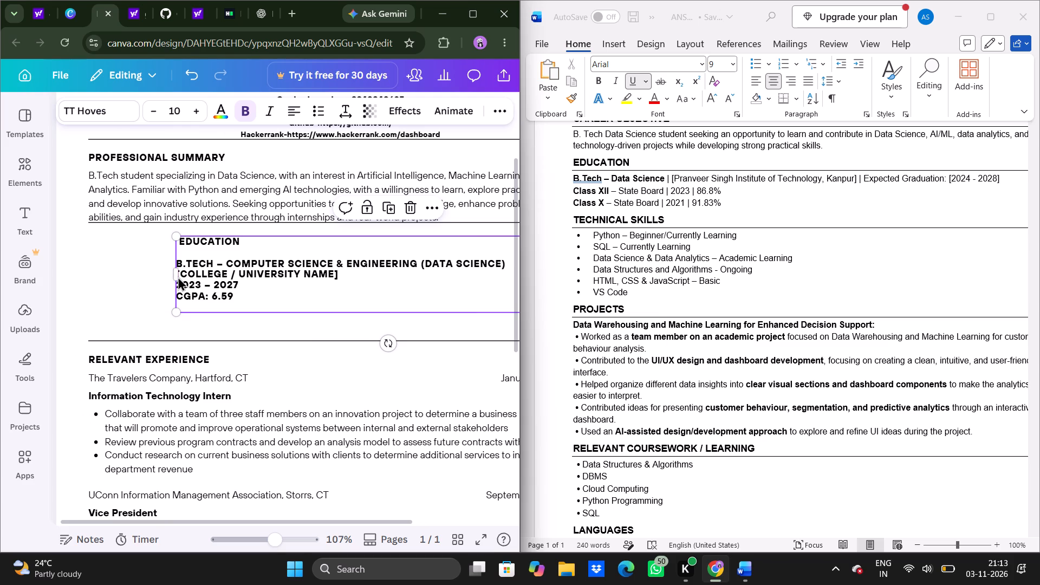
{"action": "left_click_drag", "start_coordinate": [174, 275], "coordinate": [92, 277]}
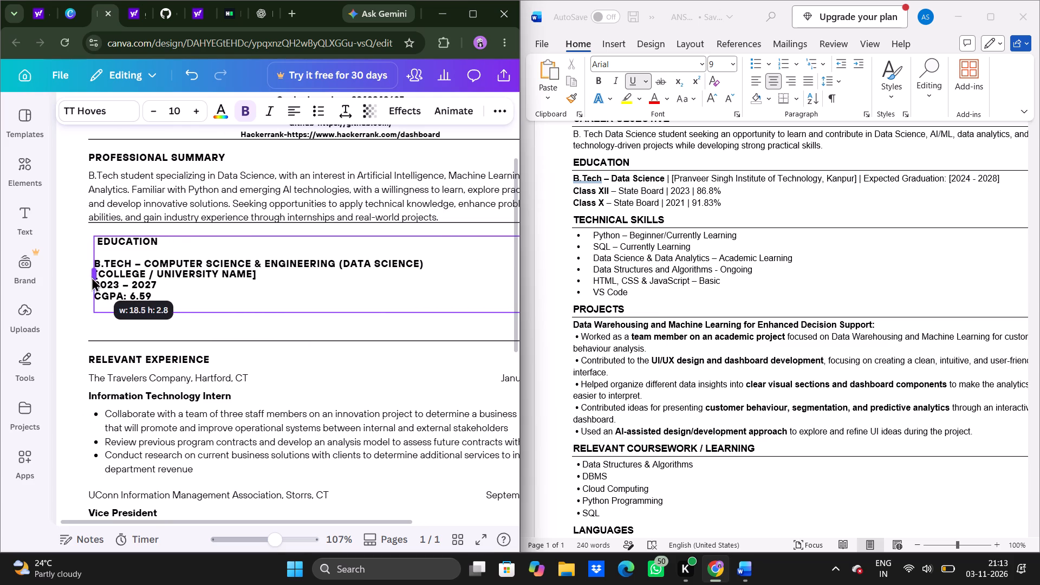
{"action": "left_click_drag", "start_coordinate": [92, 277], "coordinate": [89, 277]}
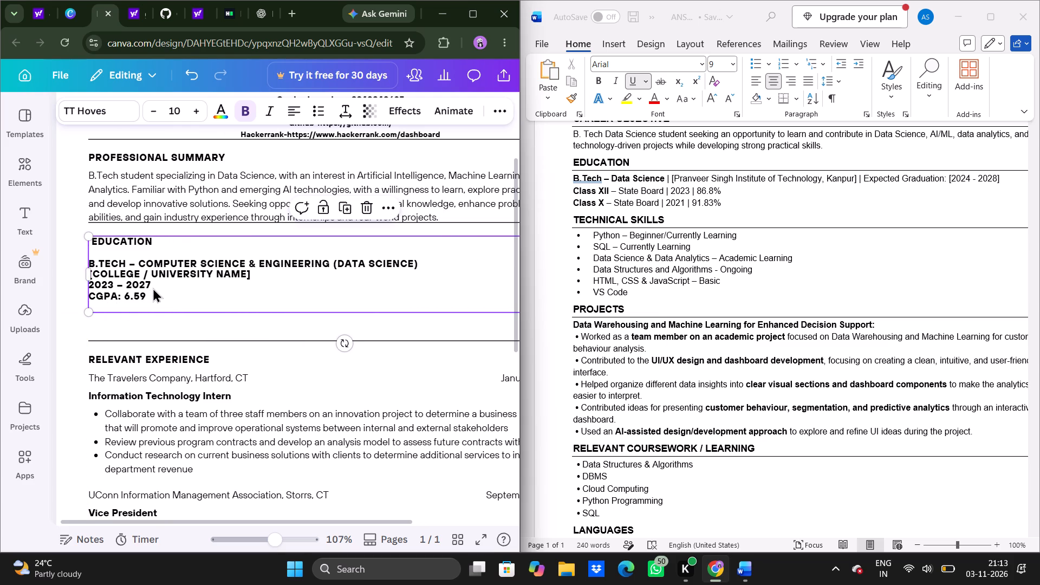
Delete the "[College / University Name]" placeholder from the B.Tech entry, keeping its line empty.
{"action": "left_click", "coordinate": [170, 286]}
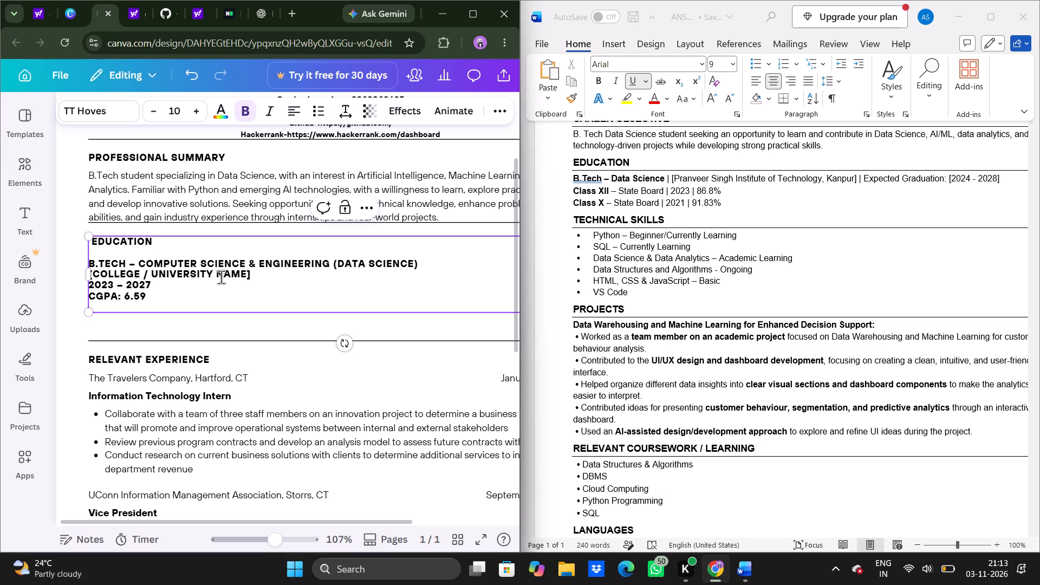
{"action": "left_click", "coordinate": [246, 275]}
{"action": "key", "text": "BackSpace"}
{"action": "key", "text": "BackSpace"}
{"action": "key", "text": "BackSpace"}
{"action": "key", "text": "BackSpace"}
{"action": "key", "text": "BackSpace"}
{"action": "key", "text": "BackSpace"}
{"action": "key", "text": "BackSpace"}
{"action": "key", "text": "BackSpace"}
{"action": "key", "text": "BackSpace"}
{"action": "key", "text": "BackSpace"}
{"action": "key", "text": "BackSpace"}
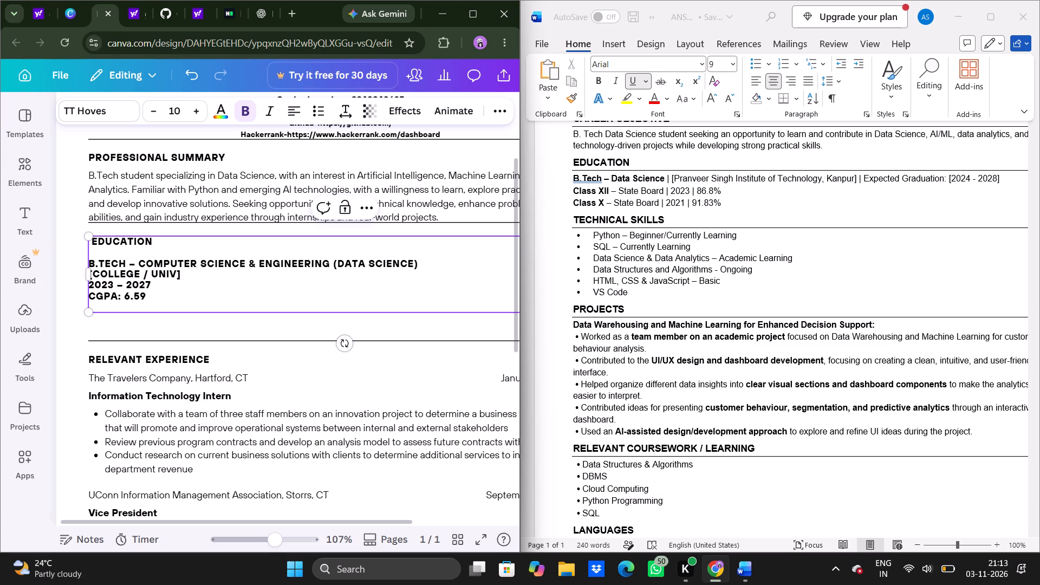
{"action": "key", "text": "BackSpace"}
{"action": "key", "text": "BackSpace"}
{"action": "key", "text": "BackSpace"}
{"action": "key", "text": "BackSpace"}
{"action": "key", "text": "BackSpace"}
{"action": "key", "text": "BackSpace"}
{"action": "key", "text": "BackSpace"}
{"action": "key", "text": "BackSpace"}
{"action": "key", "text": "BackSpace"}
{"action": "key", "text": "BackSpace"}
{"action": "key", "text": "BackSpace"}
{"action": "key", "text": "BackSpace"}
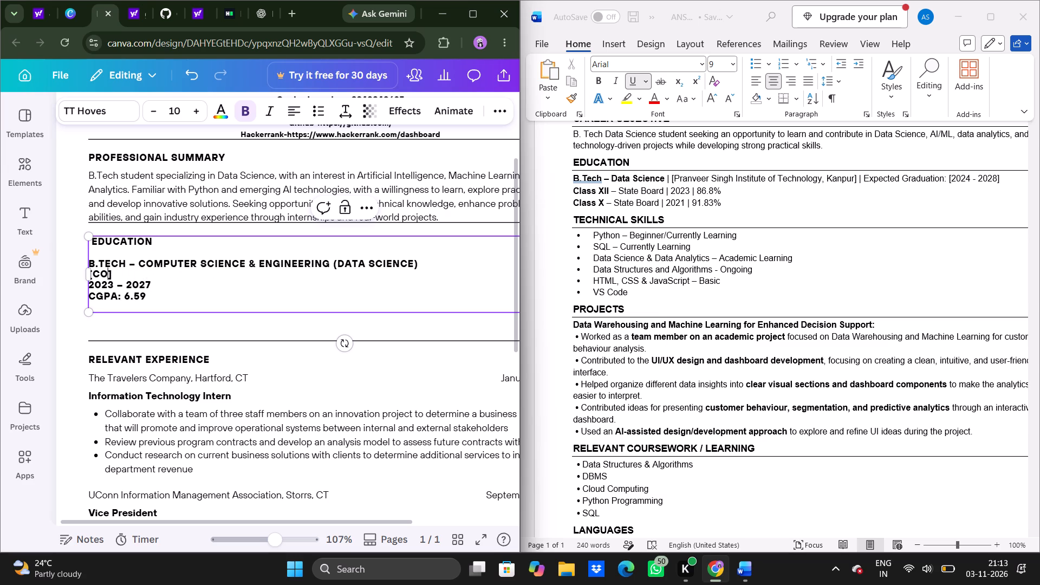
{"action": "key", "text": "BackSpace"}
{"action": "key", "text": "BackSpace"}
{"action": "key", "text": "BackSpace"}
{"action": "left_click", "coordinate": [77, 283]}
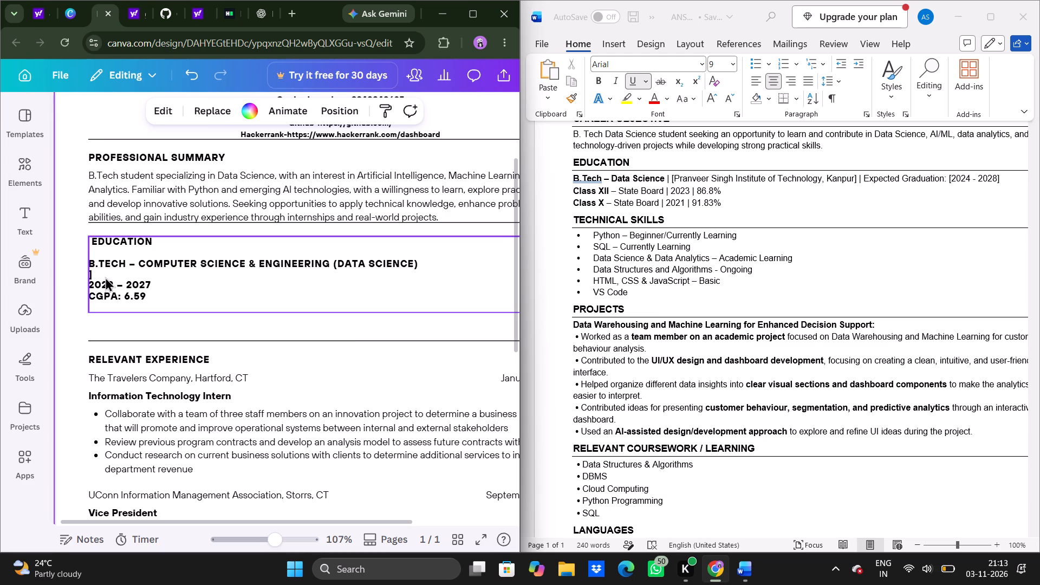
{"action": "left_click", "coordinate": [114, 271]}
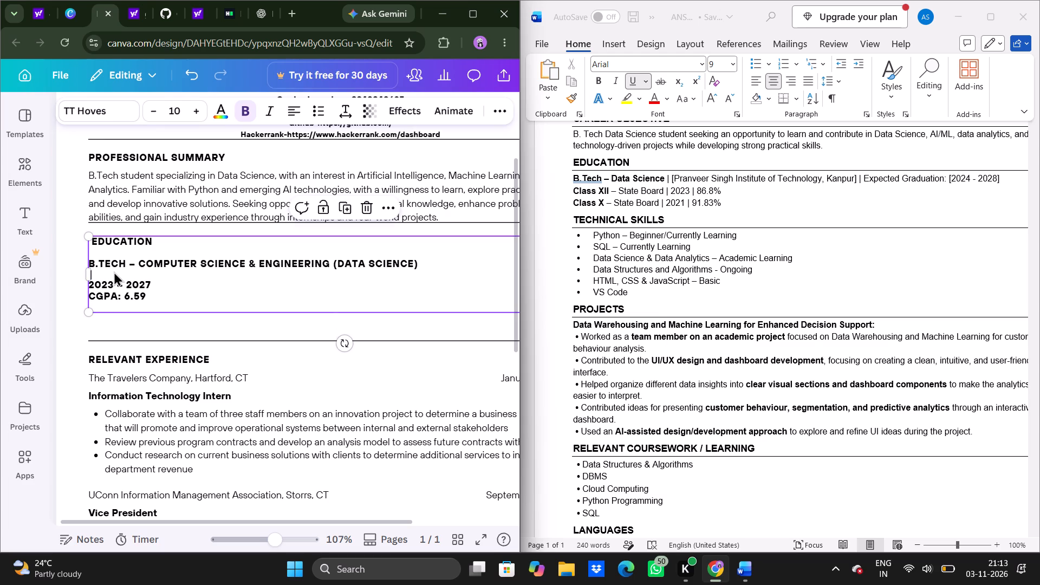
{"action": "left_click", "coordinate": [114, 271]}
{"action": "key", "text": "BackSpace"}
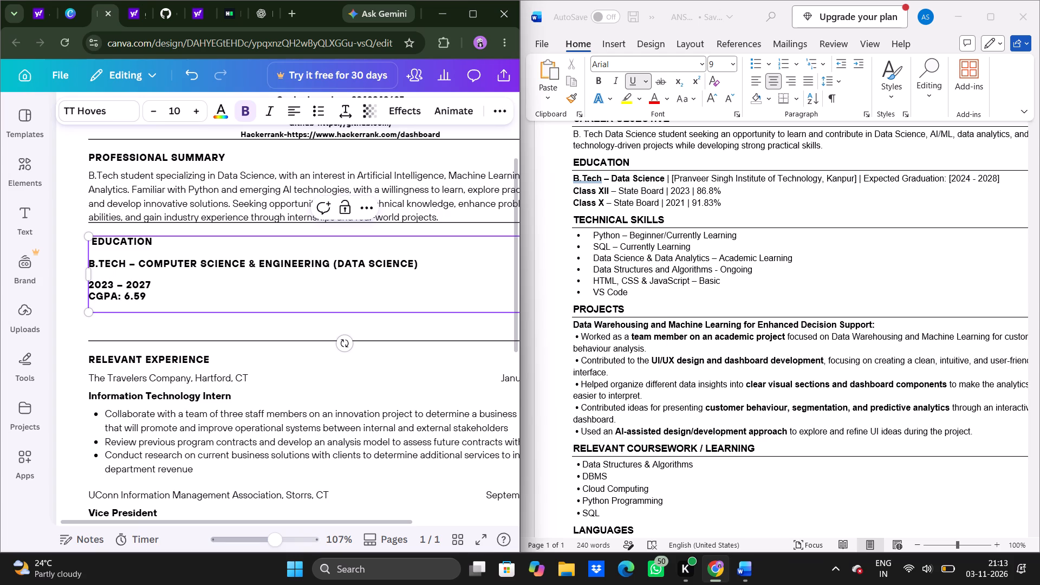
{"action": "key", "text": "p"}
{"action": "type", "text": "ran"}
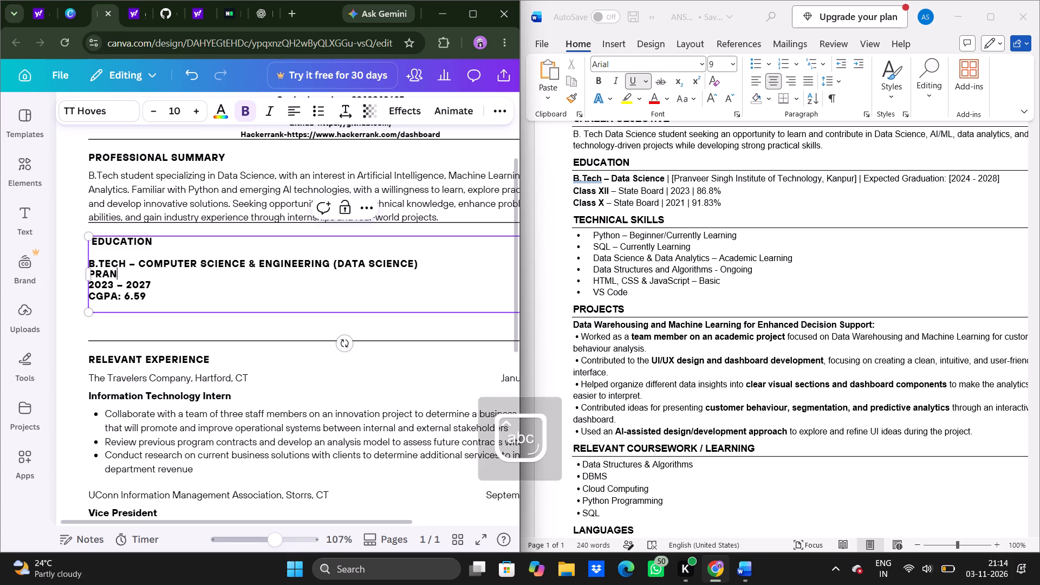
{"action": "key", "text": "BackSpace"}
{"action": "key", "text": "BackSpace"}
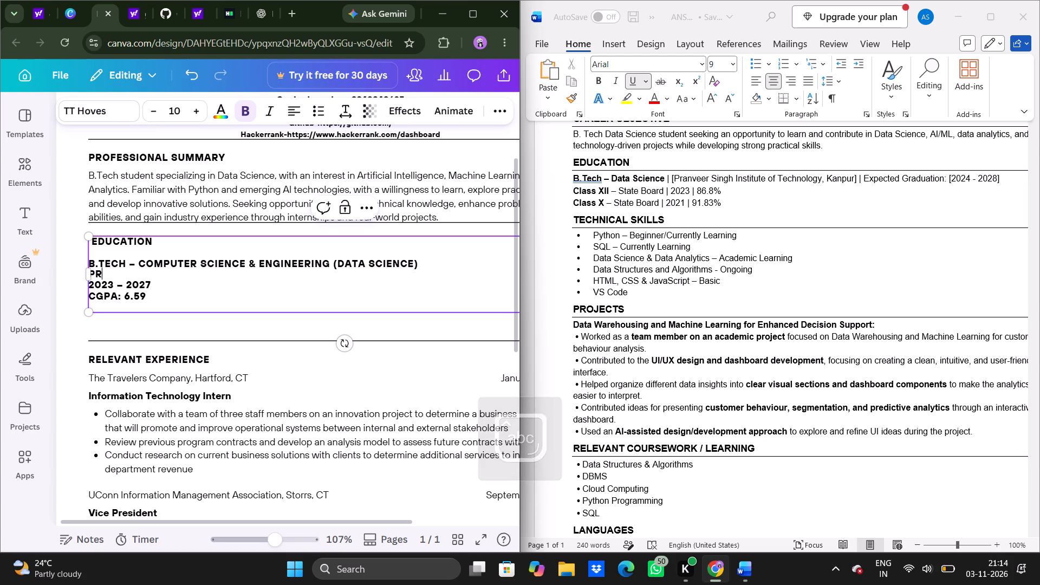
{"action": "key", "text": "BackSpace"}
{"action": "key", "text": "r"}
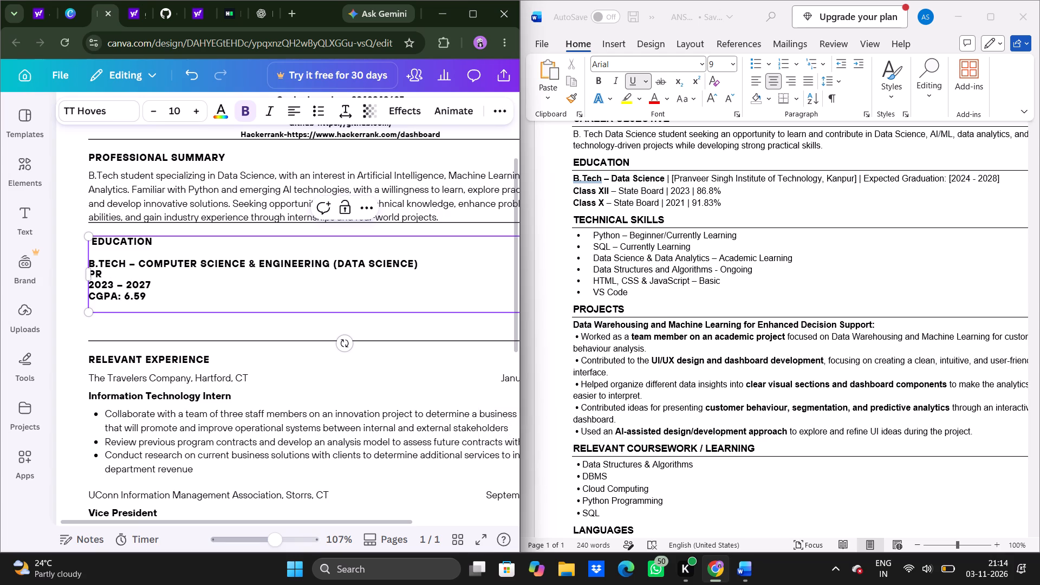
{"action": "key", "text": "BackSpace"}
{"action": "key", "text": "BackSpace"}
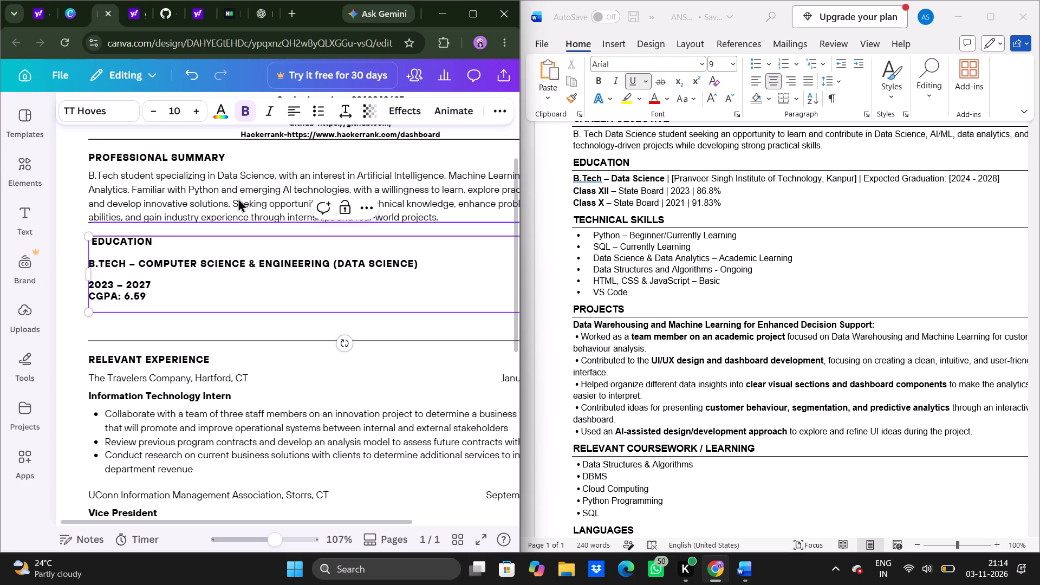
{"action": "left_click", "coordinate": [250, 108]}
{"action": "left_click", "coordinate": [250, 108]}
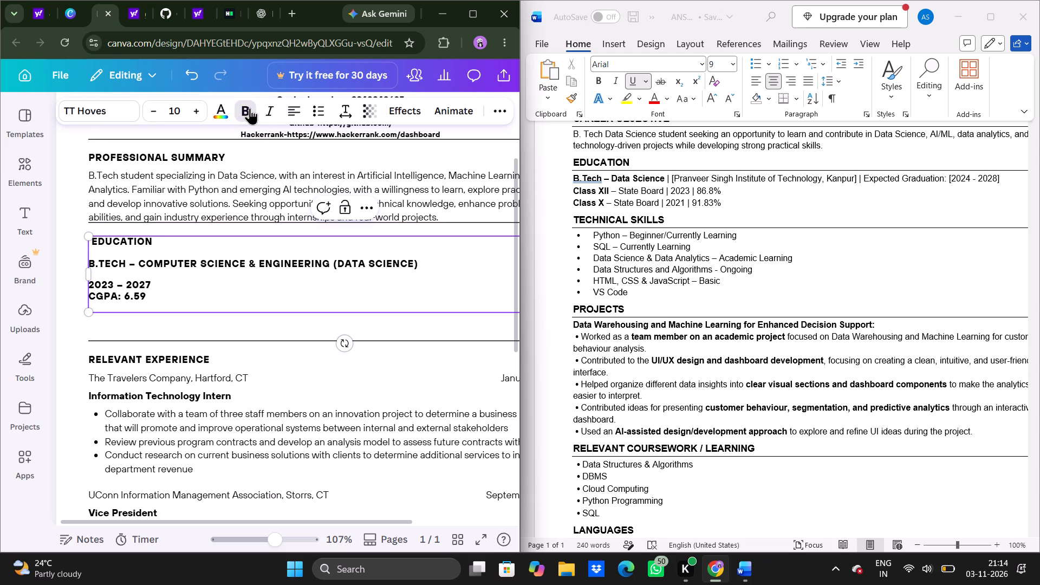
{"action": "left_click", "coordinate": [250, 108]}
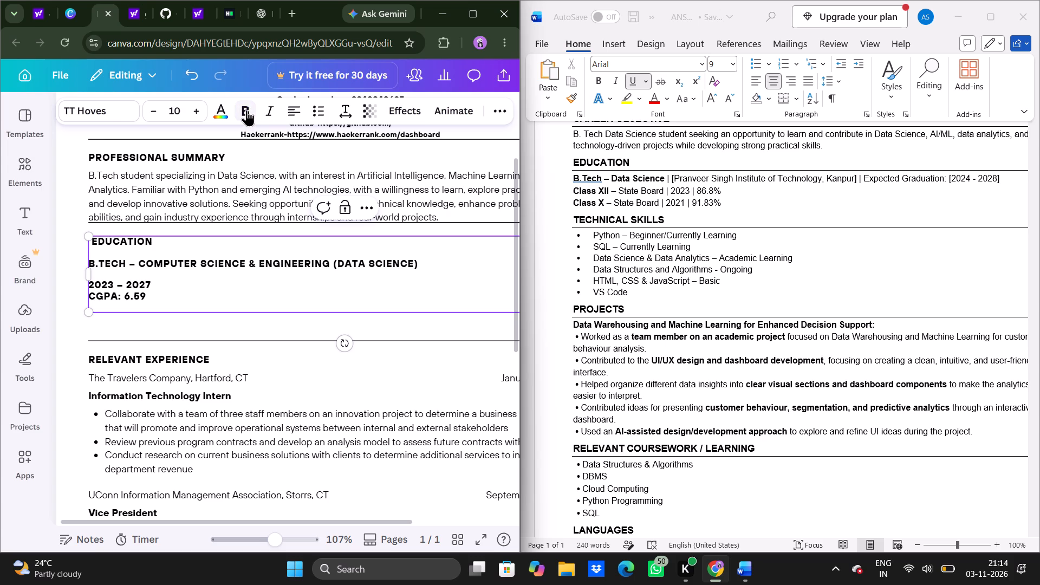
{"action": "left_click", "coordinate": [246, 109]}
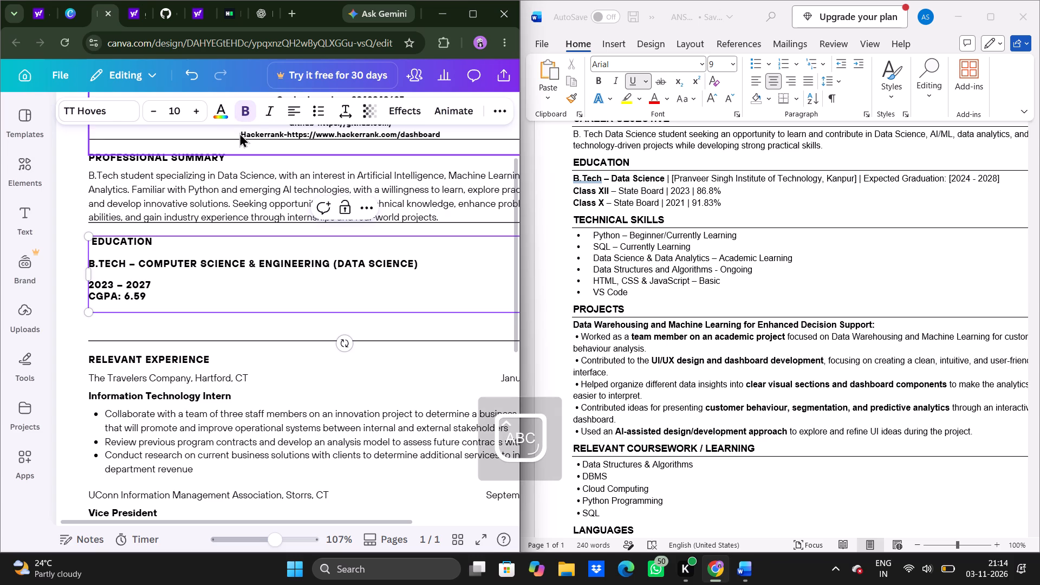
Enter "PRANVEER SINGH INSTITUTE OF TECHNOLOGY" on the empty line below the B.Tech degree title.
{"action": "key", "text": "p"}
{"action": "type", "text": "nveer"}
{"action": "key", "text": "space"}
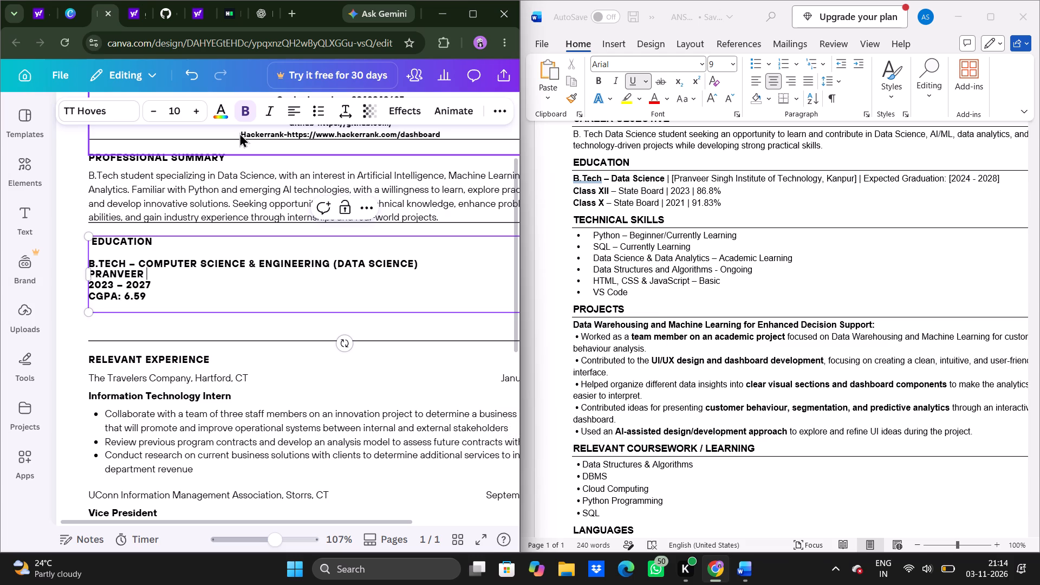
{"action": "type", "text": "singh"}
{"action": "key", "text": "space"}
{"action": "type", "text": "institute"}
{"action": "key", "text": "space"}
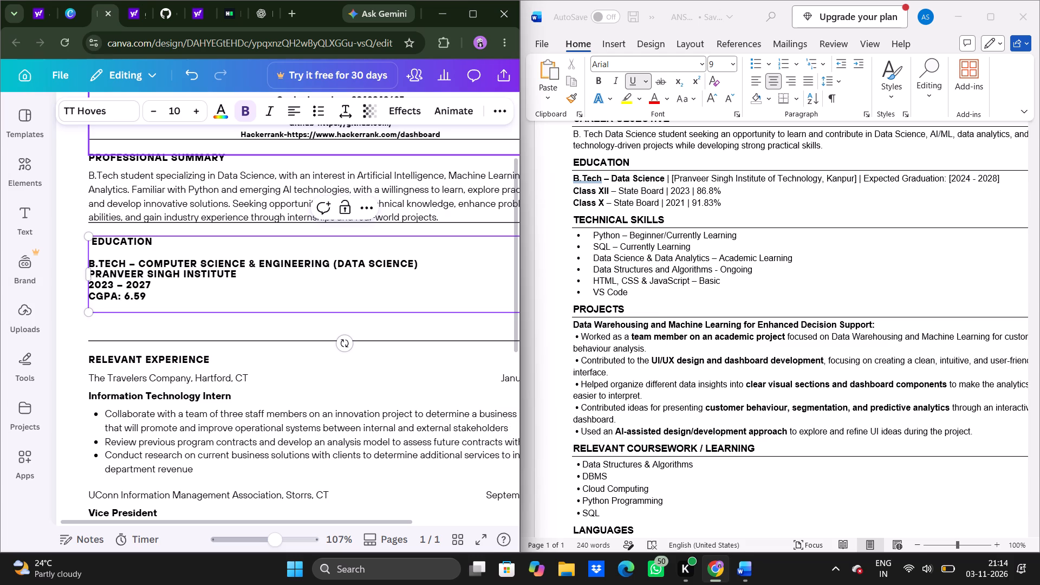
{"action": "type", "text": "of technology"}
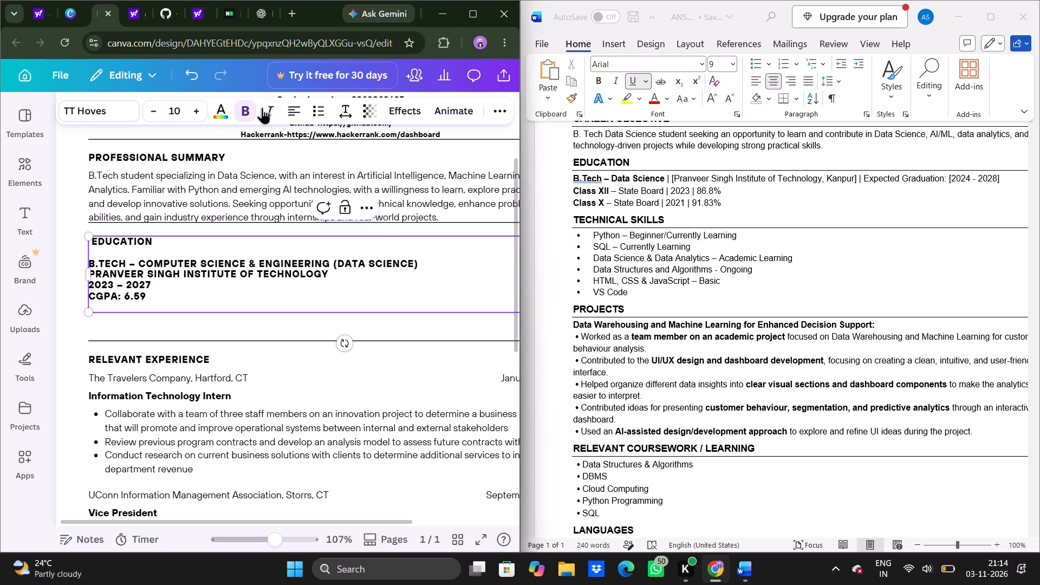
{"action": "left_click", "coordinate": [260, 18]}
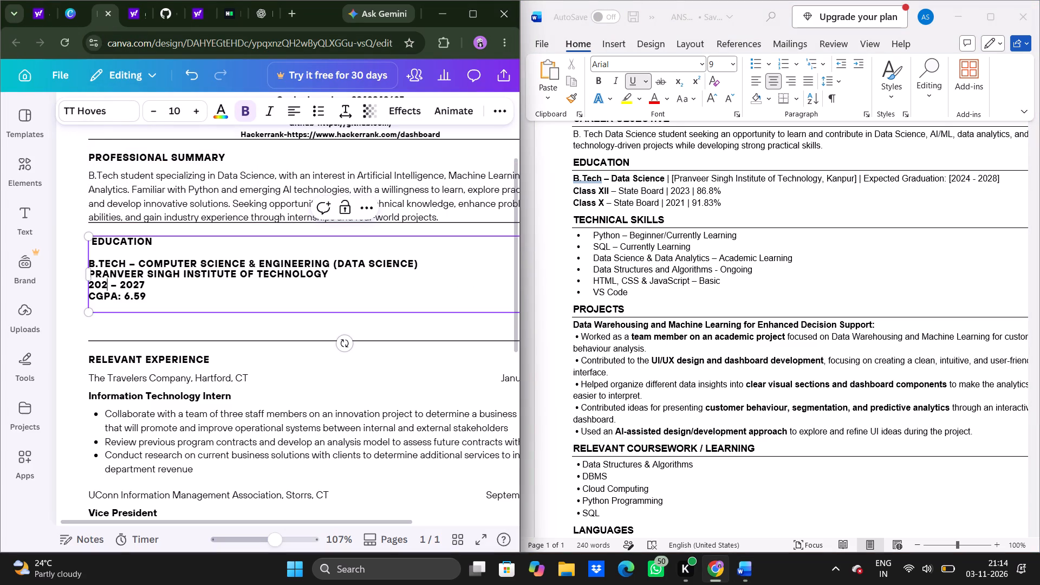
{"action": "key", "text": "4"}
{"action": "key", "text": "BackSpace"}
{"action": "key", "text": "8"}
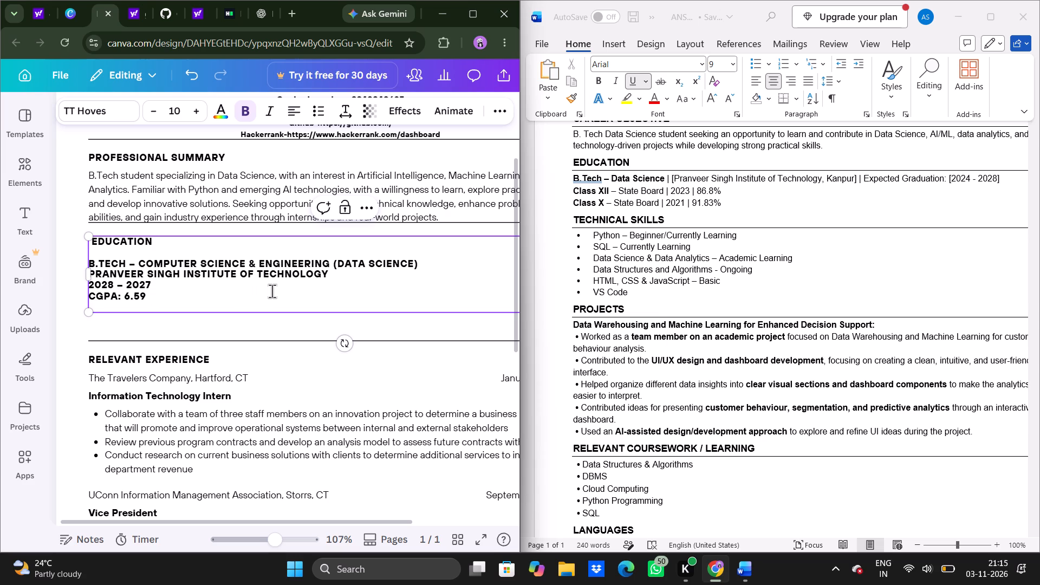
Increase the EDUCATION heading's font size to 11.
{"action": "left_click", "coordinate": [157, 240]}
{"action": "left_click", "coordinate": [199, 110]}
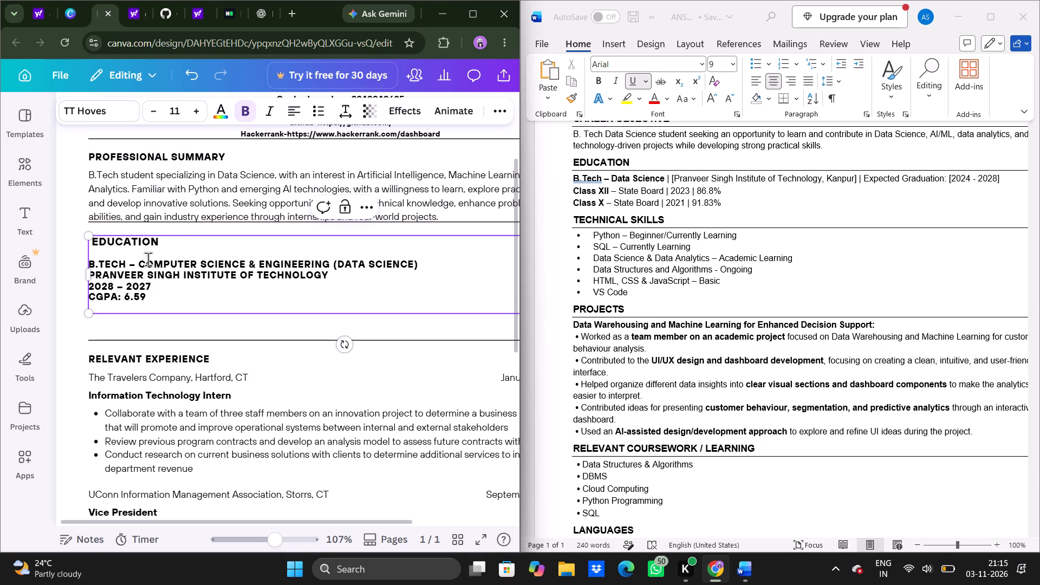
Remove the blank line between the EDUCATION heading and the B.Tech degree title.
{"action": "left_click", "coordinate": [92, 264]}
{"action": "key", "text": "Left"}
{"action": "key", "text": "BackSpace"}
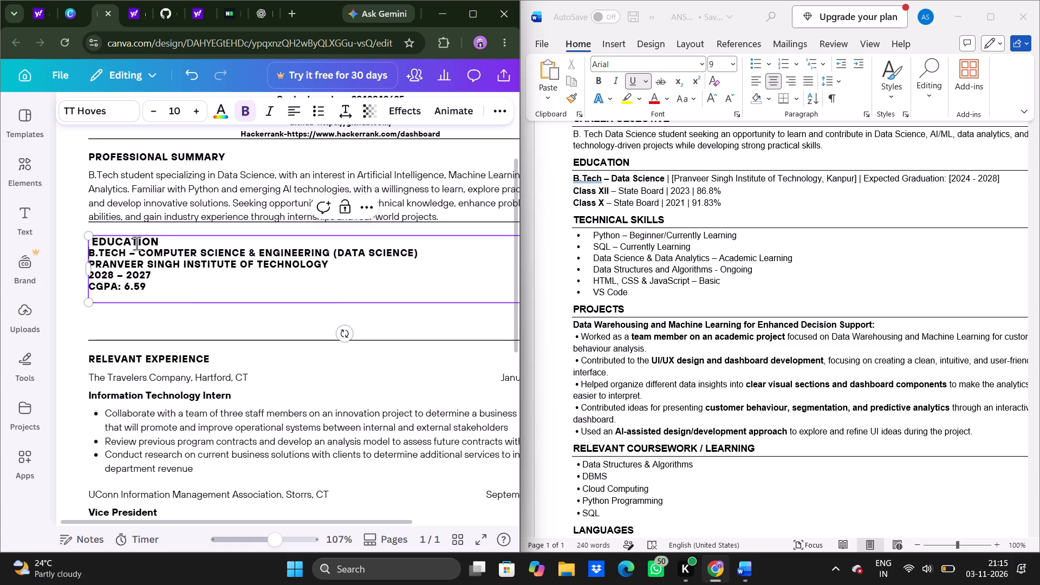
Delete the leading space before the EDUCATION heading so it aligns with the text below.
{"action": "left_click", "coordinate": [159, 239]}
{"action": "key", "text": "Left"}
{"action": "key", "text": "Left"}
{"action": "key", "text": "Left"}
{"action": "key", "text": "Left"}
{"action": "key", "text": "Left"}
{"action": "key", "text": "Left"}
{"action": "key", "text": "Left"}
{"action": "key", "text": "Left"}
{"action": "key", "text": "Left"}
{"action": "key", "text": "BackSpace"}
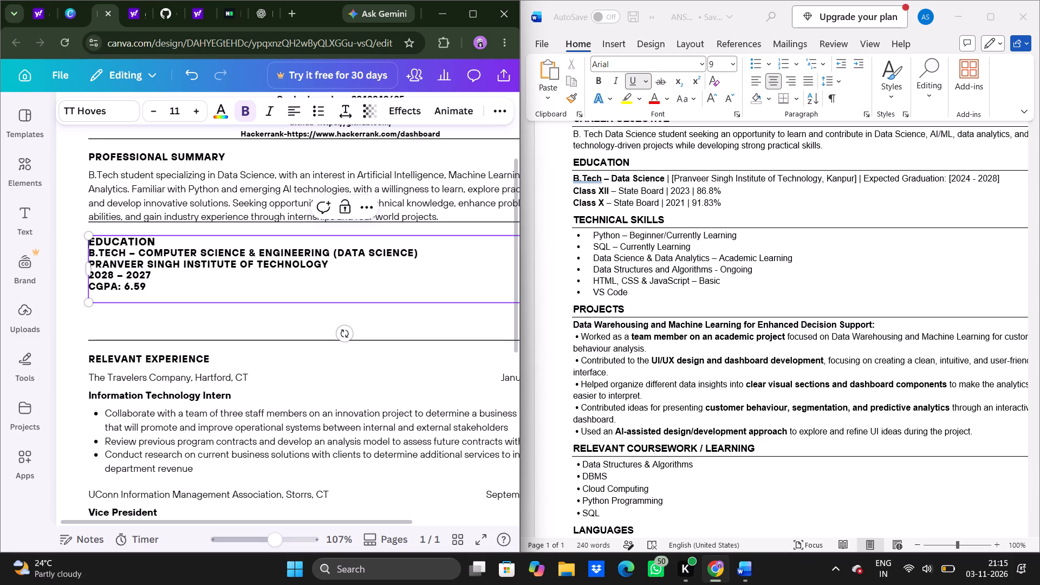
Insert a blank line below the EDUCATION heading and reduce that line's font size to 5.
{"action": "left_click", "coordinate": [157, 245]}
{"action": "key", "text": "Return"}
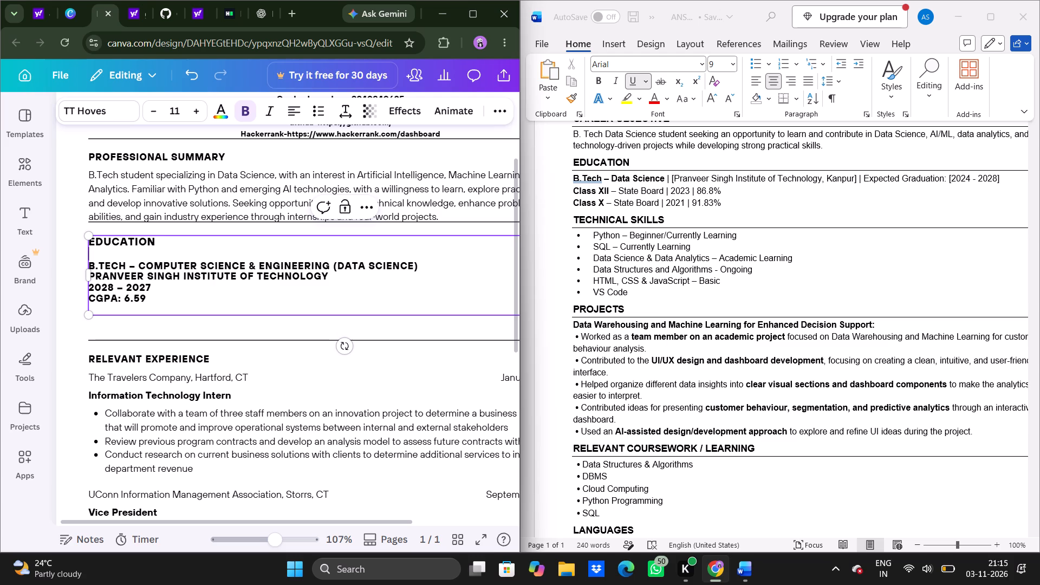
{"action": "left_click", "coordinate": [157, 117]}
{"action": "left_click", "coordinate": [157, 117]}
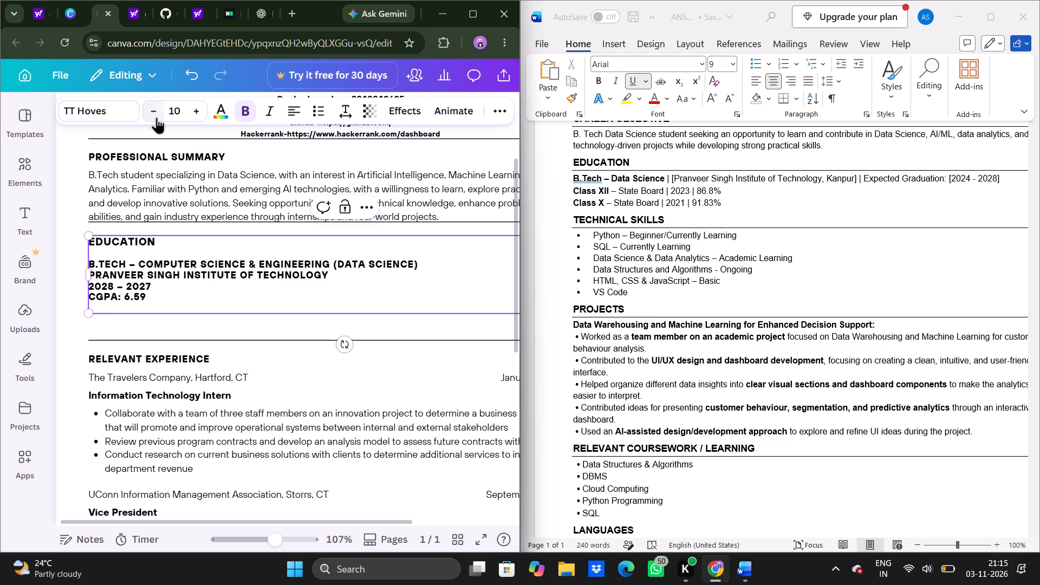
{"action": "triple_click", "coordinate": [157, 117]}
{"action": "left_click", "coordinate": [157, 117]}
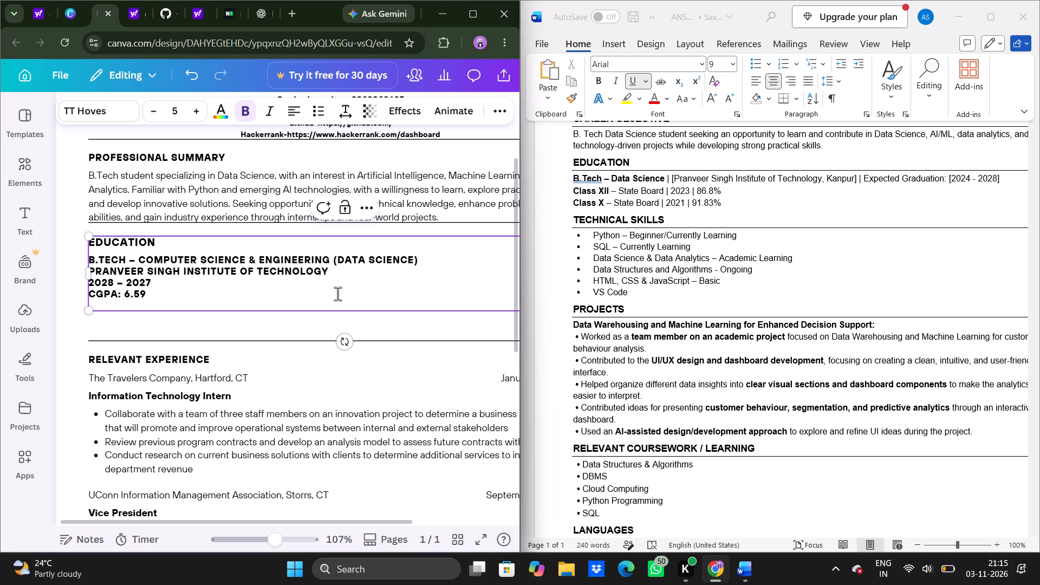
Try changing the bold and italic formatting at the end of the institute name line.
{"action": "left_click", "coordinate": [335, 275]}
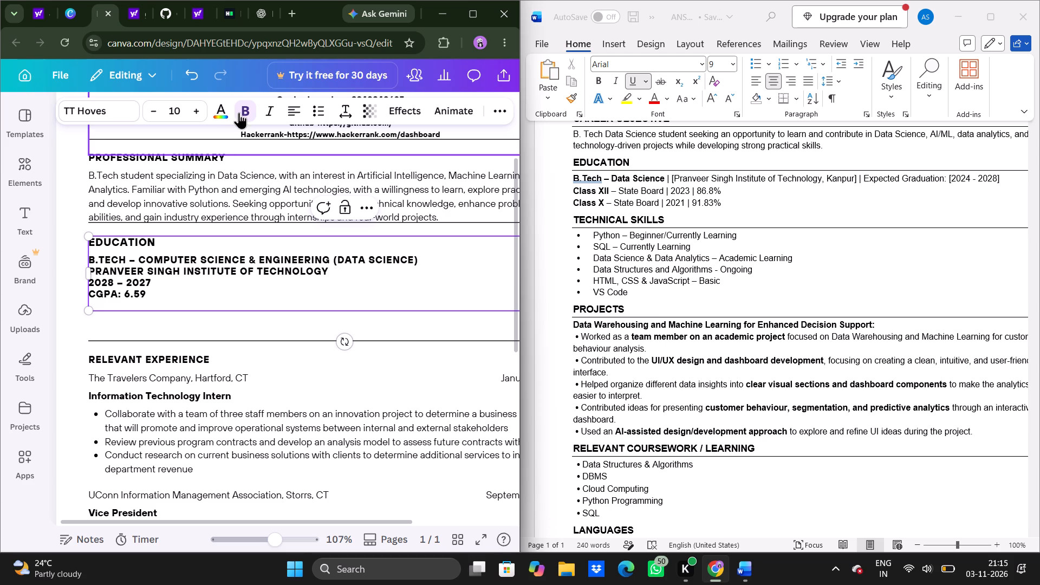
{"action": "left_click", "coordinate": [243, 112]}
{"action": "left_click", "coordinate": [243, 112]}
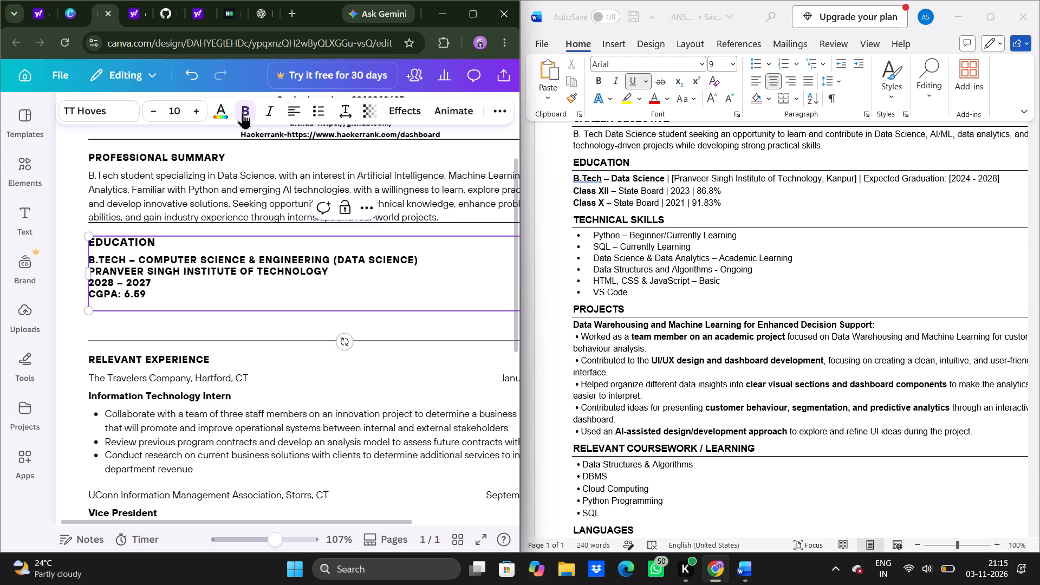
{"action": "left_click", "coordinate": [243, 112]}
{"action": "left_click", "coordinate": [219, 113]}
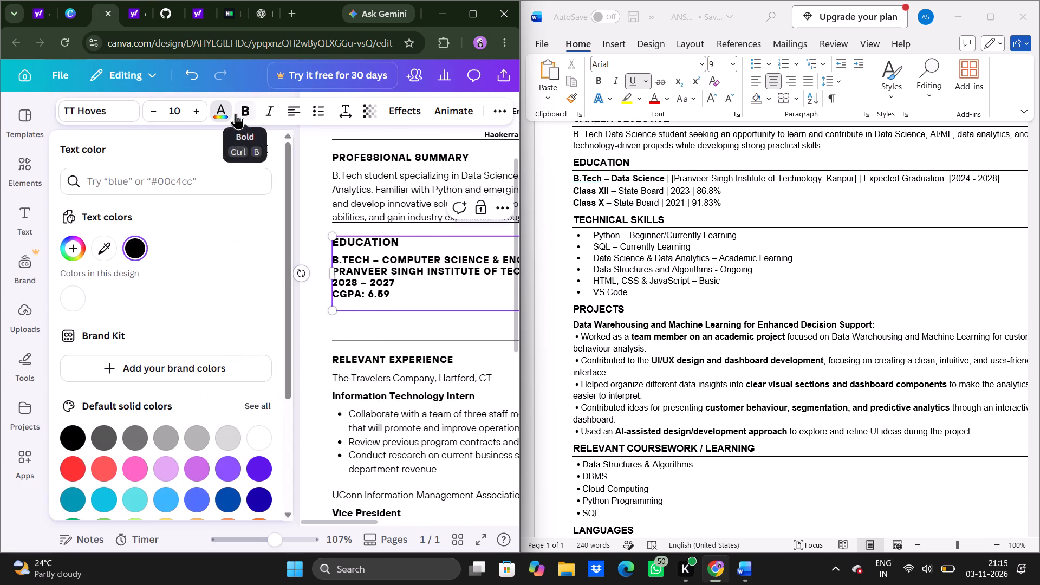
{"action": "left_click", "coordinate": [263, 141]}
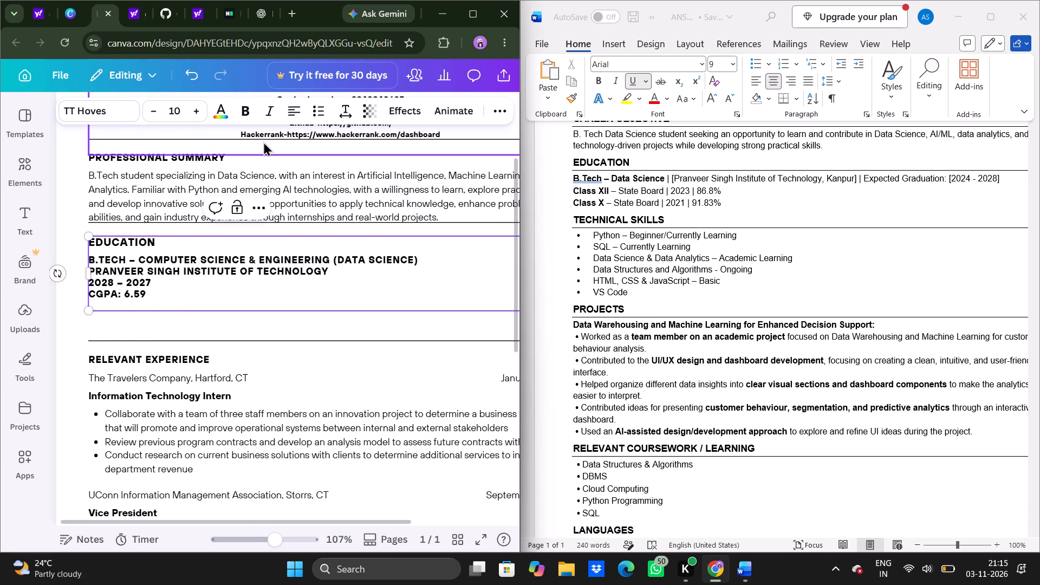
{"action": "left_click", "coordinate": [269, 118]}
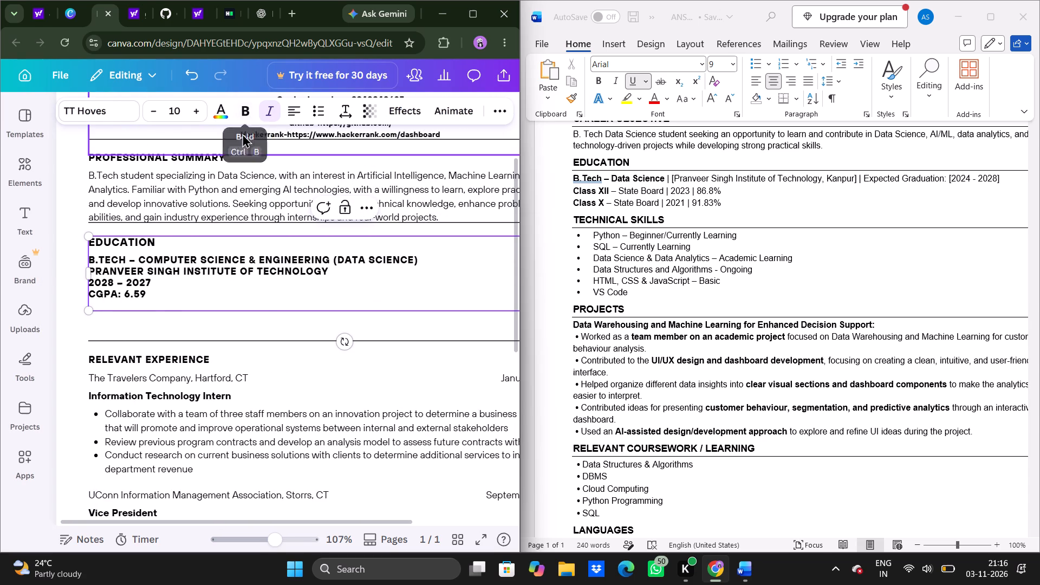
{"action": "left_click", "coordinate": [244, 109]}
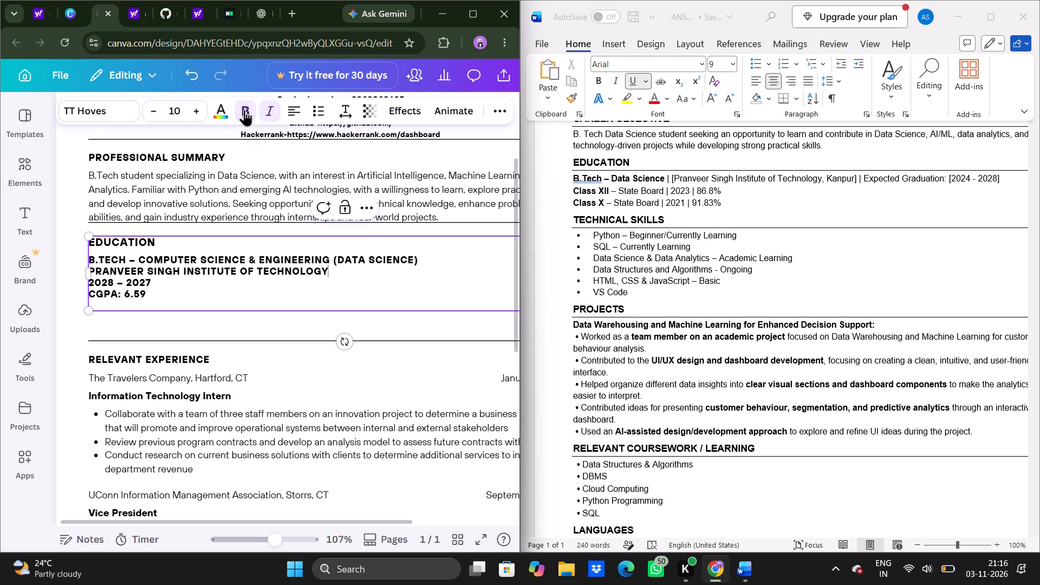
Set the font size of the B.Tech entry's CGPA, institute name and date range lines to 9.
{"action": "left_click", "coordinate": [161, 296]}
{"action": "left_click", "coordinate": [155, 109]}
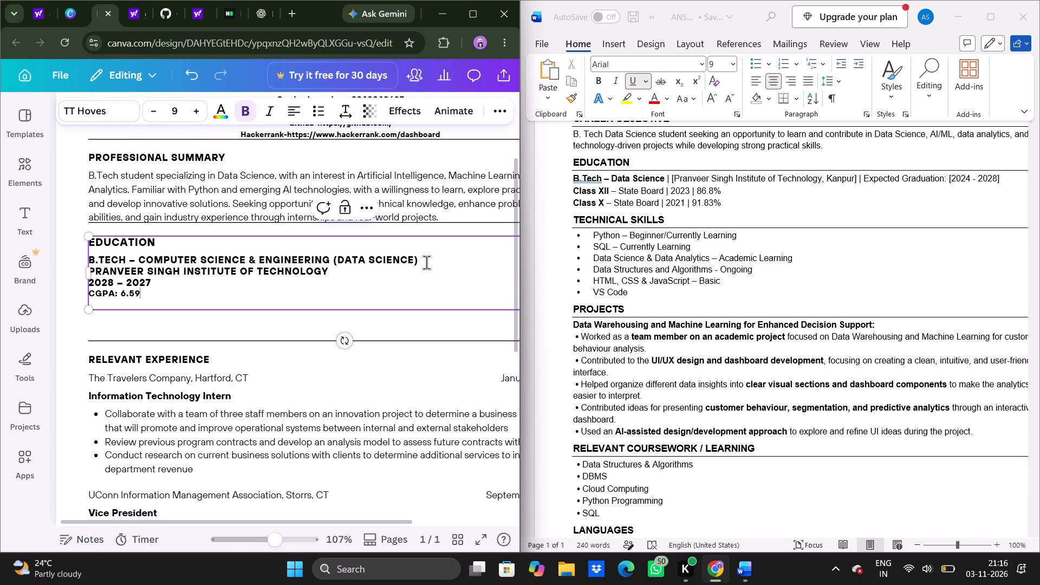
{"action": "left_click", "coordinate": [354, 272]}
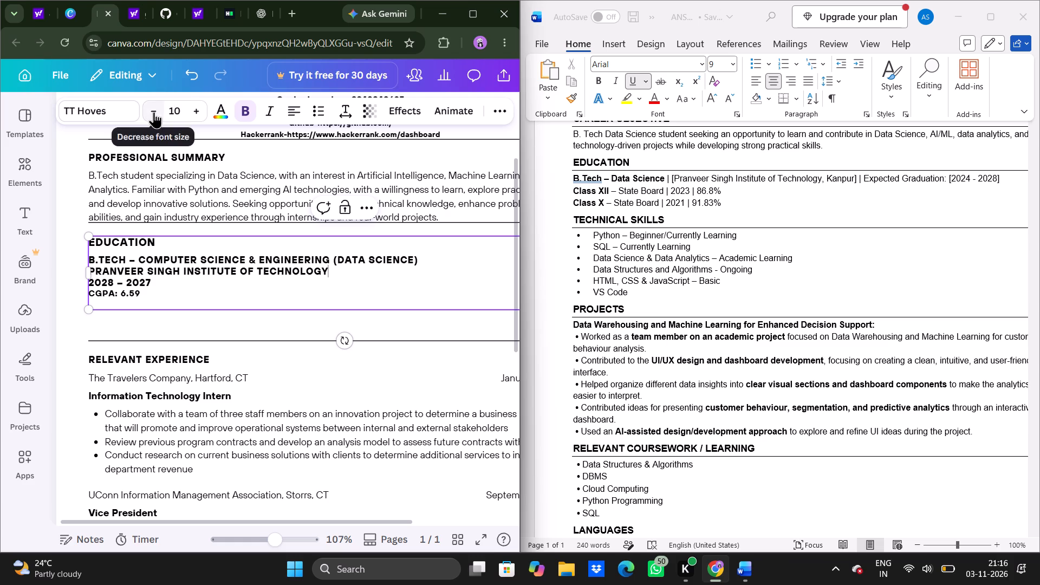
{"action": "left_click", "coordinate": [154, 112]}
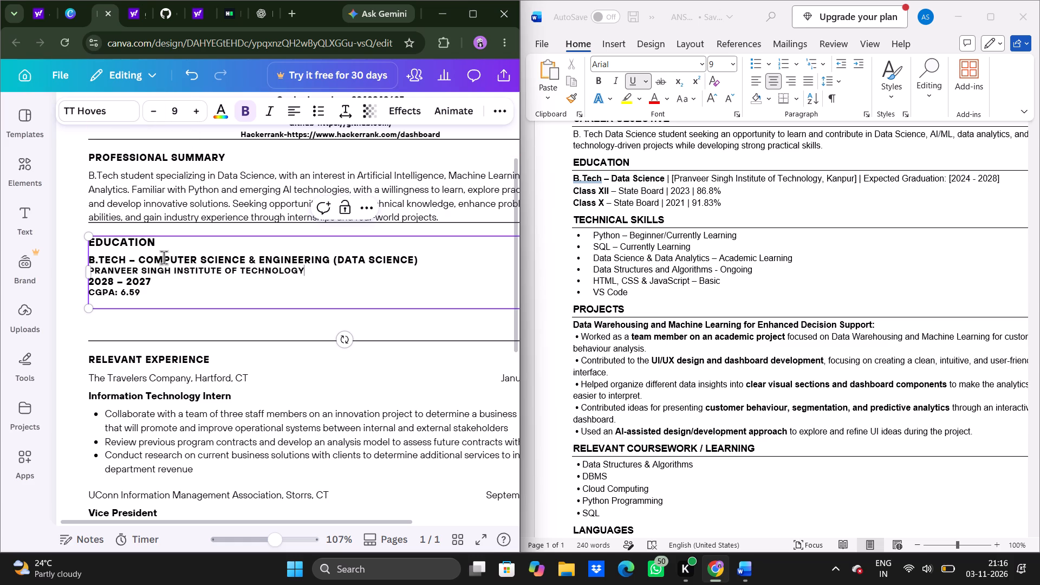
{"action": "left_click", "coordinate": [155, 285]}
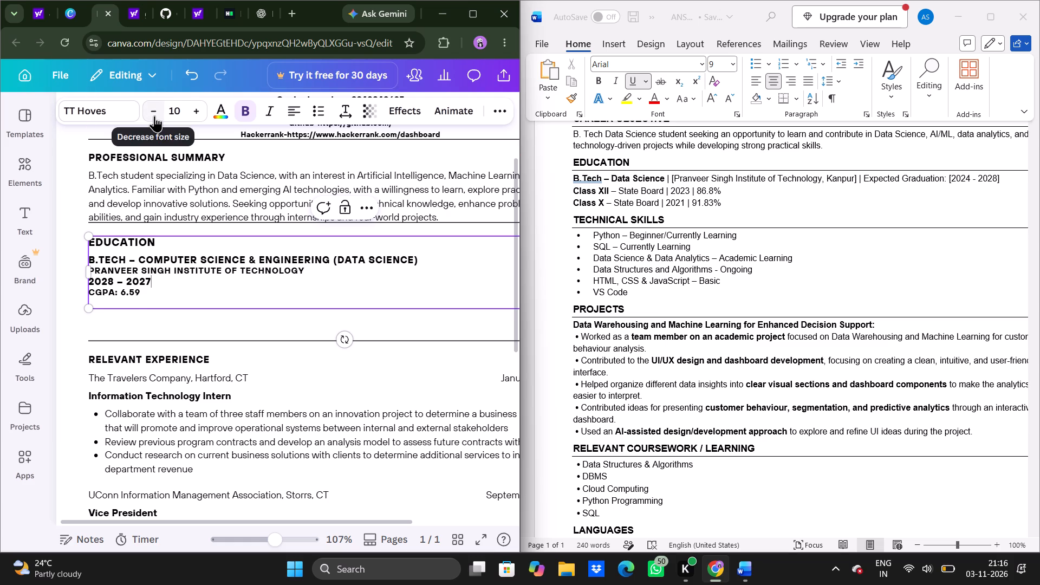
{"action": "left_click", "coordinate": [154, 115]}
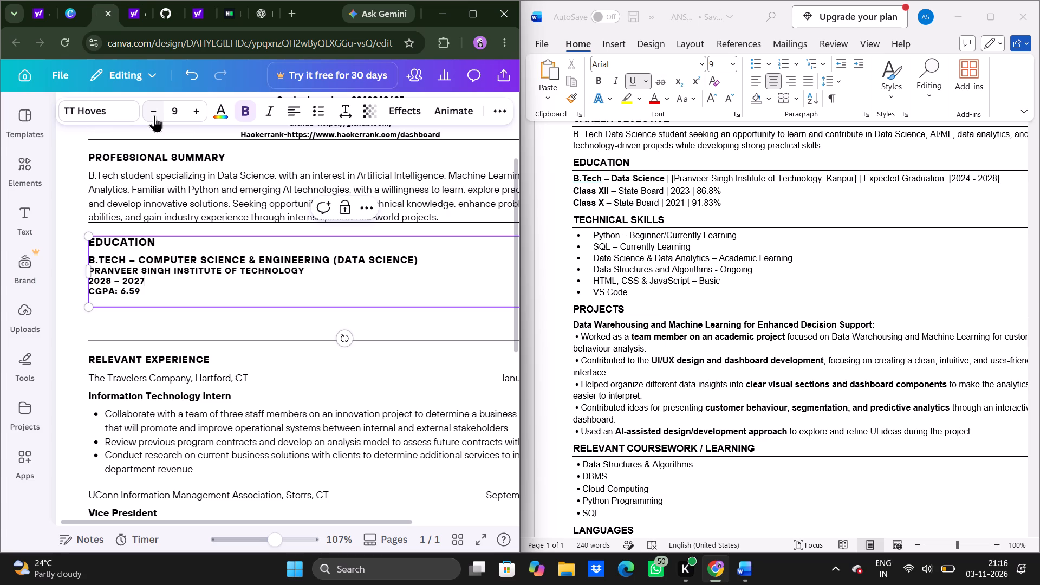
{"action": "left_click", "coordinate": [154, 115]}
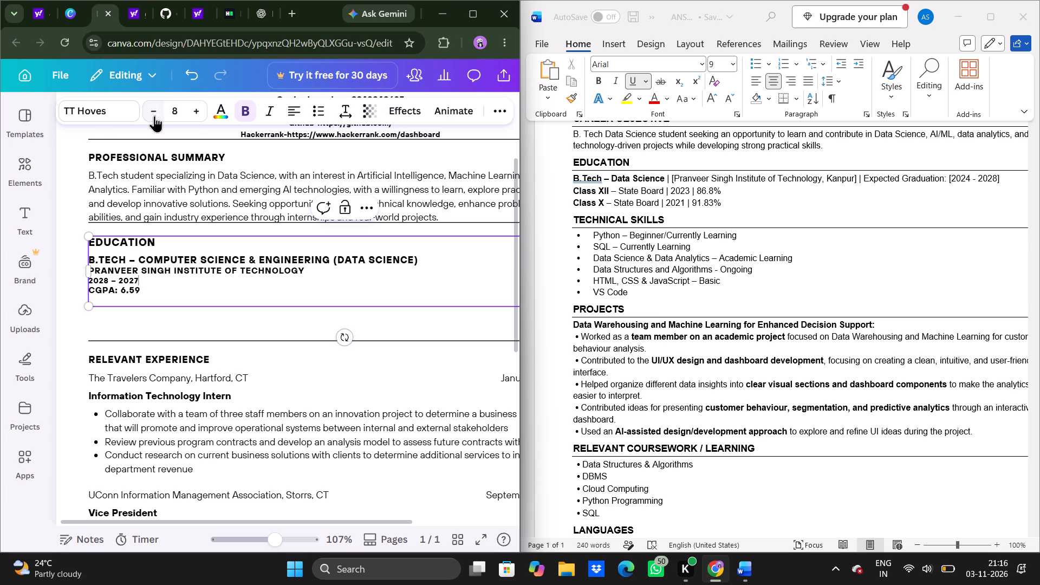
{"action": "left_click", "coordinate": [202, 114]}
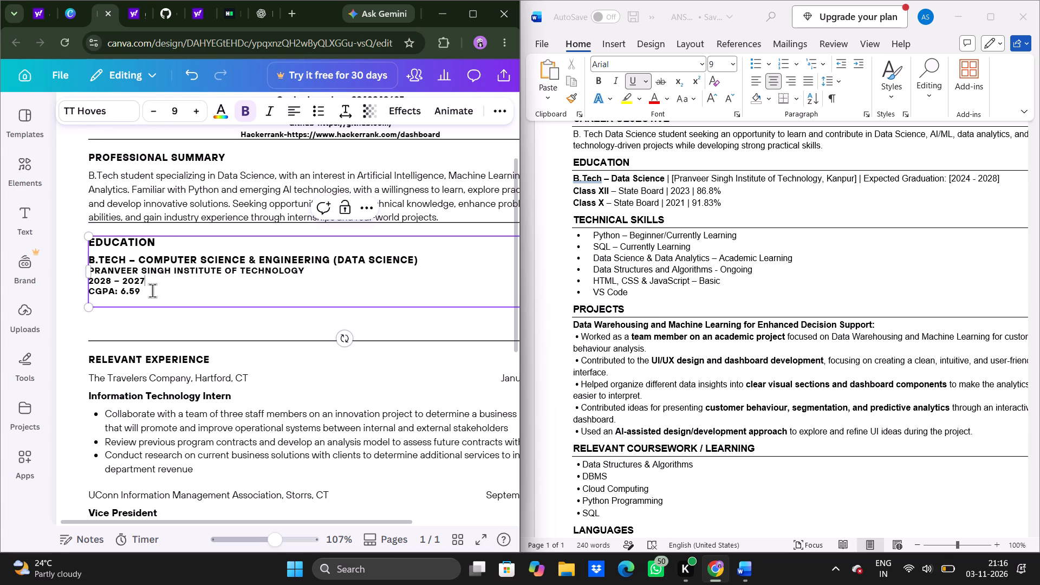
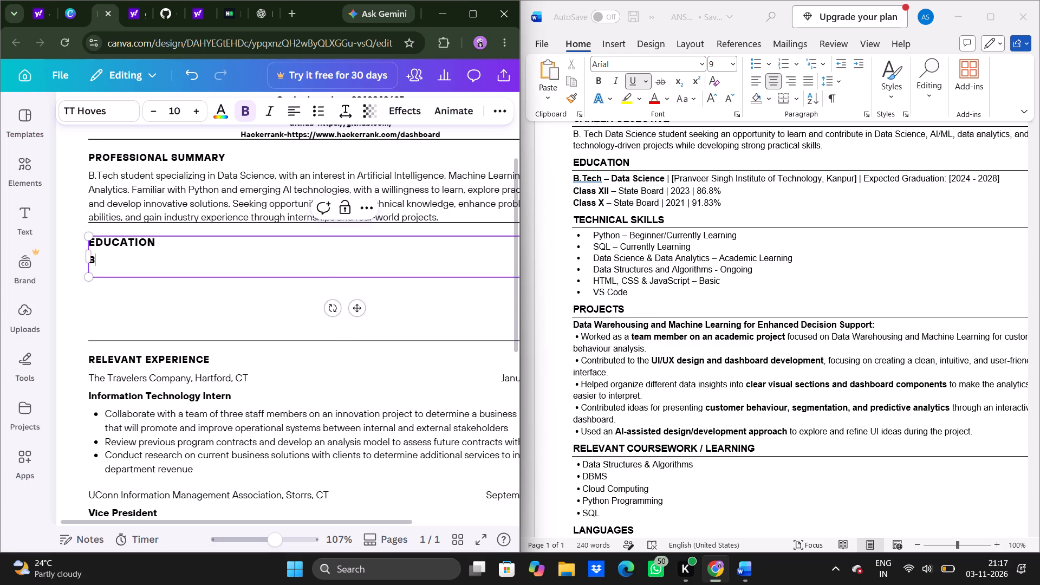
{"action": "key", "text": "ctrl+v"}
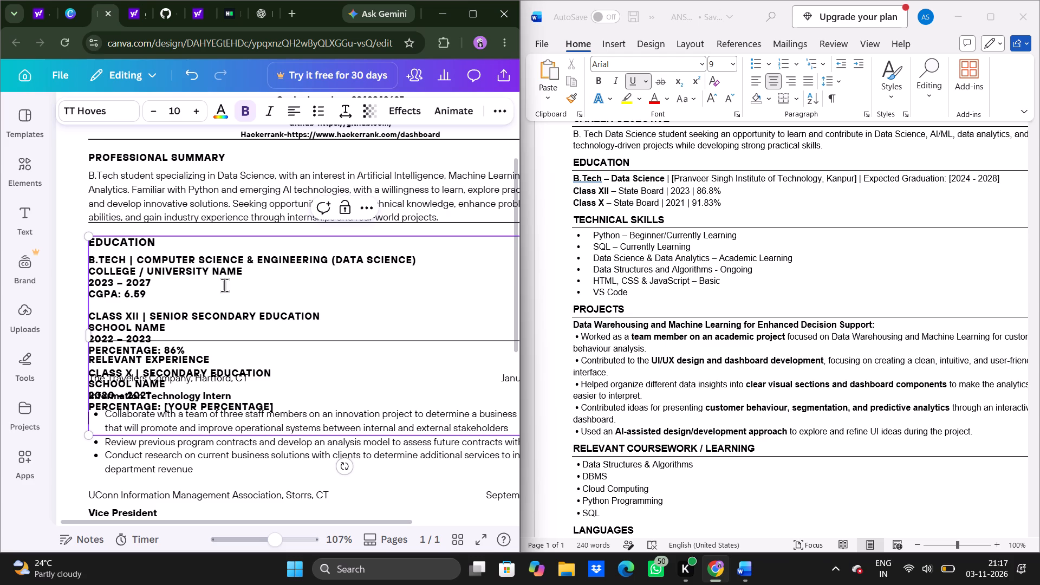
Set the font size of the B.Tech entry's college name, date range and CGPA lines to 9.
{"action": "left_click", "coordinate": [248, 271]}
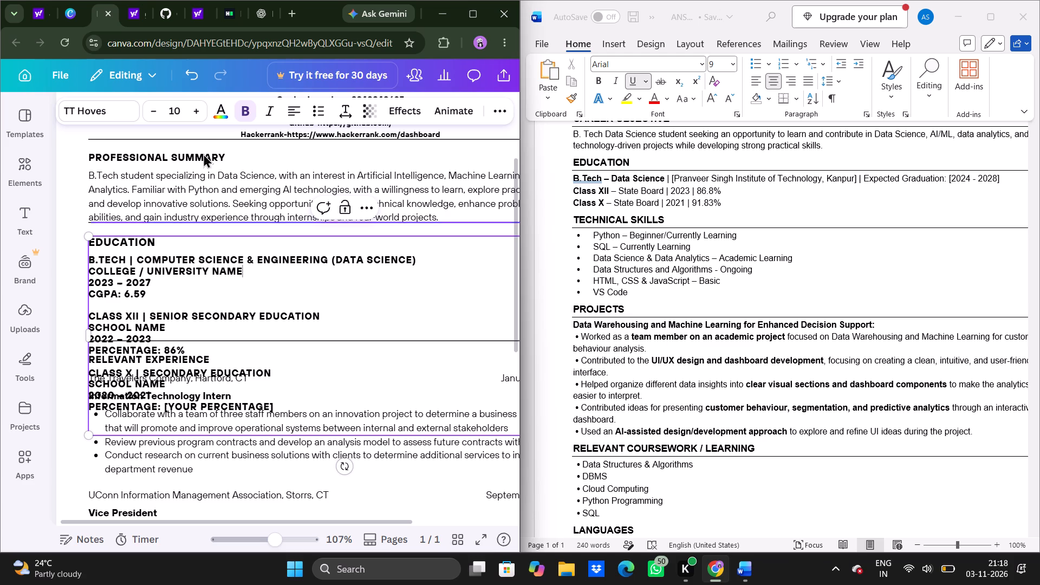
{"action": "left_click", "coordinate": [153, 107]}
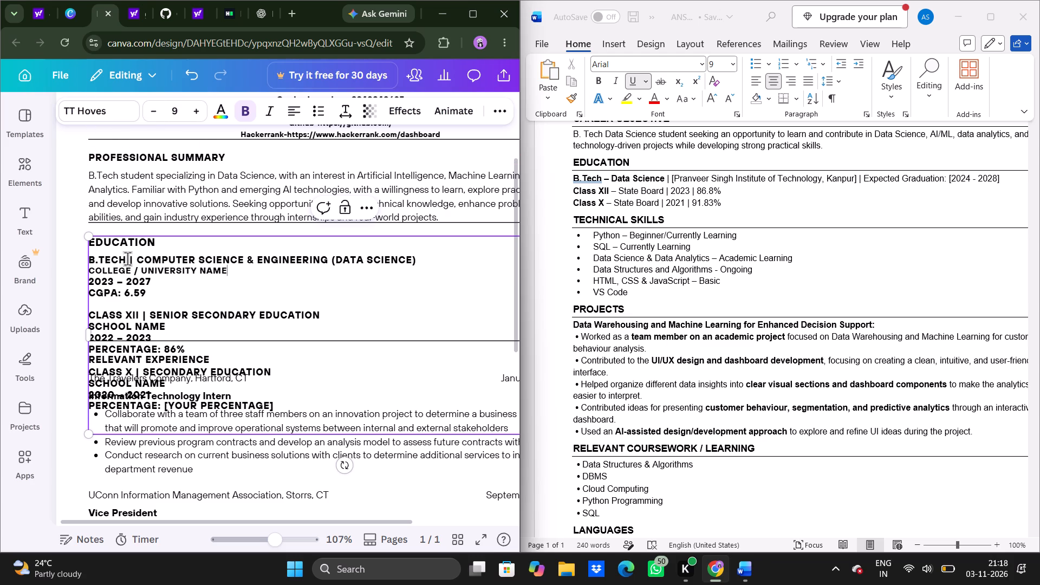
{"action": "left_click", "coordinate": [156, 284]}
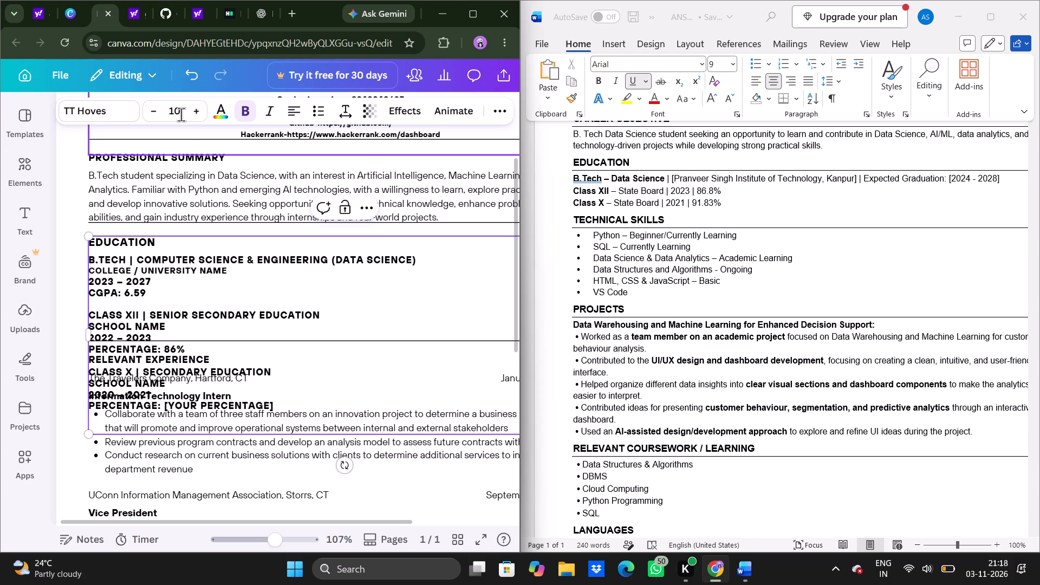
{"action": "left_click", "coordinate": [157, 112]}
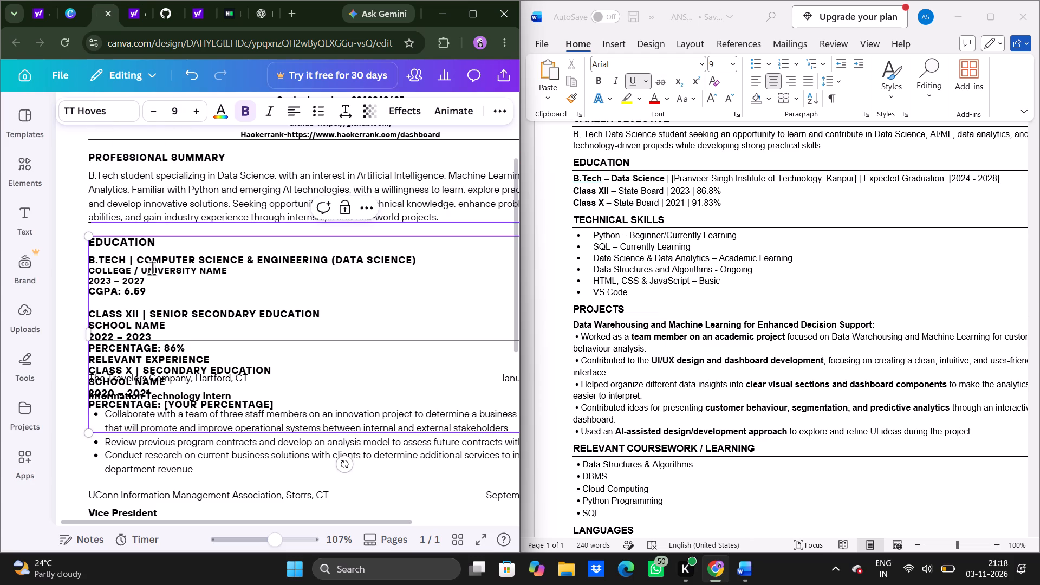
{"action": "left_click", "coordinate": [153, 285]}
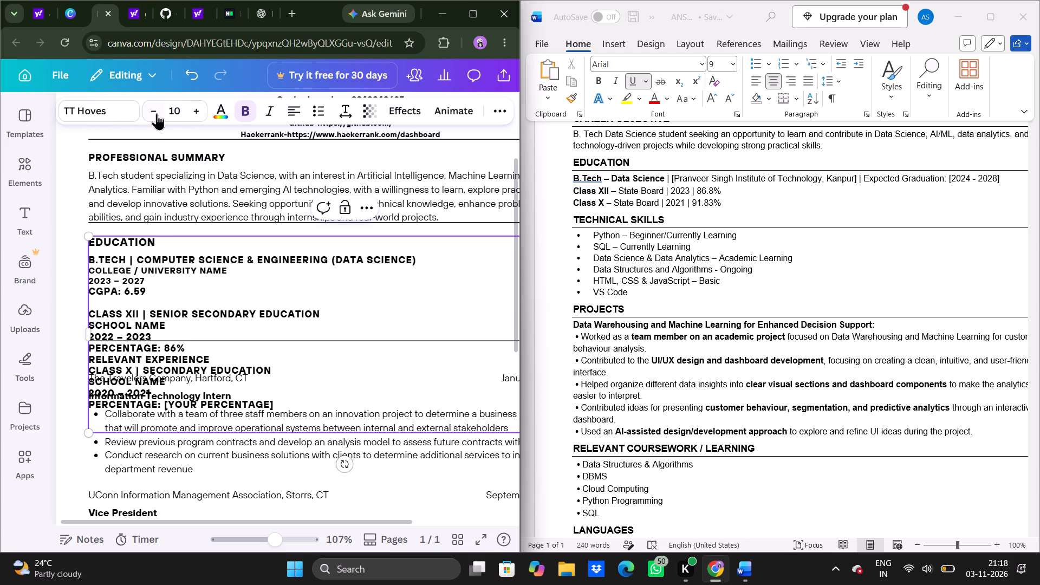
{"action": "left_click", "coordinate": [157, 113]}
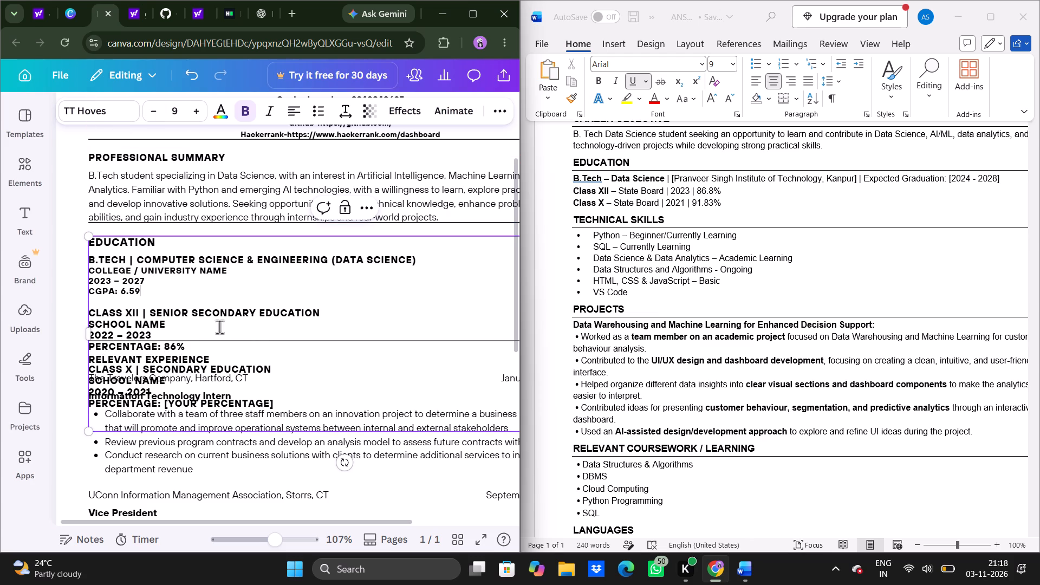
Set the font size of the Class XII entry's school name, date range and percentage lines to 9.
{"action": "left_click", "coordinate": [183, 320]}
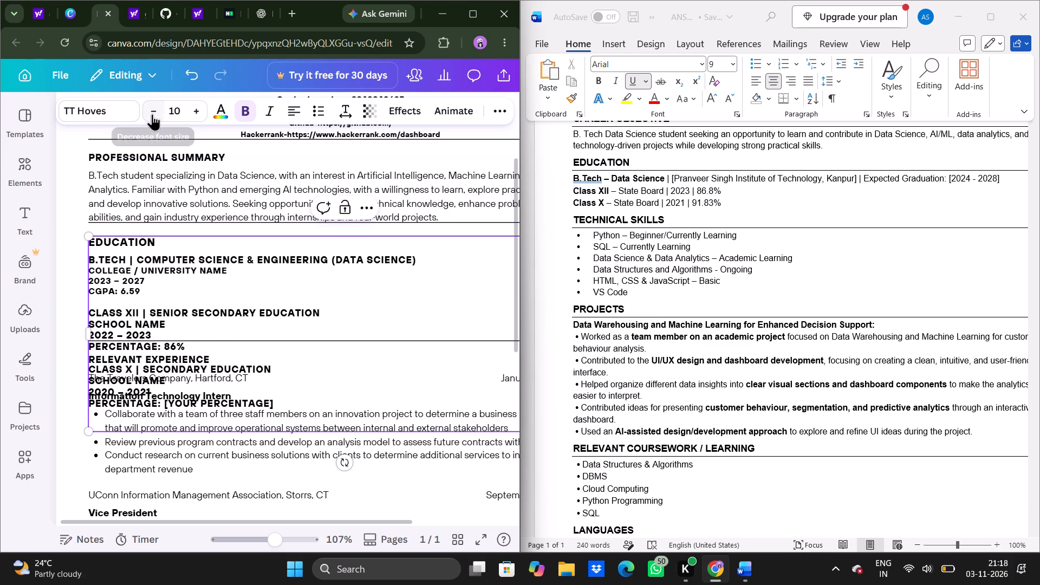
{"action": "left_click", "coordinate": [152, 113]}
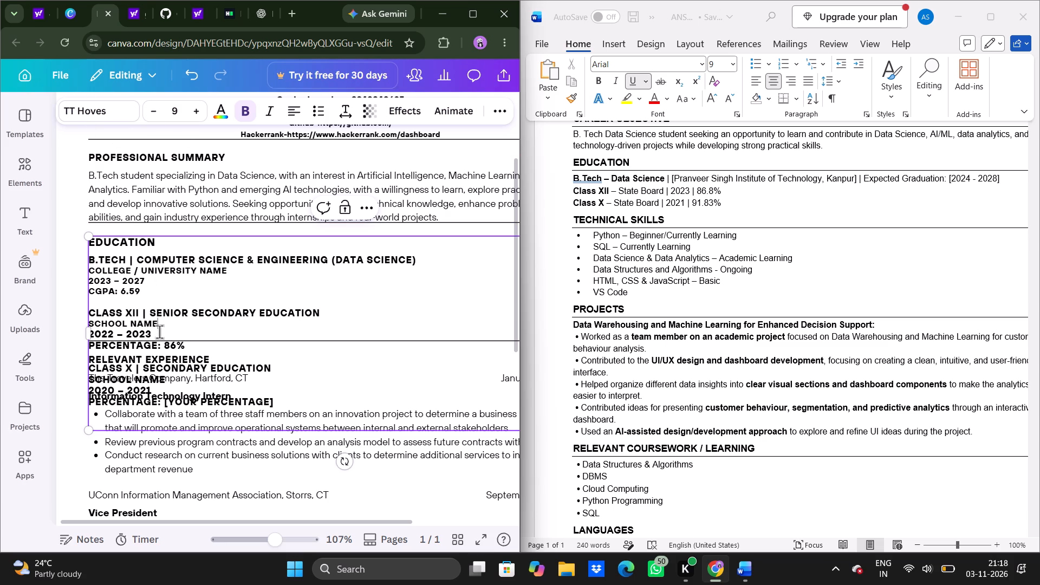
{"action": "left_click", "coordinate": [159, 331]}
{"action": "left_click", "coordinate": [157, 113]}
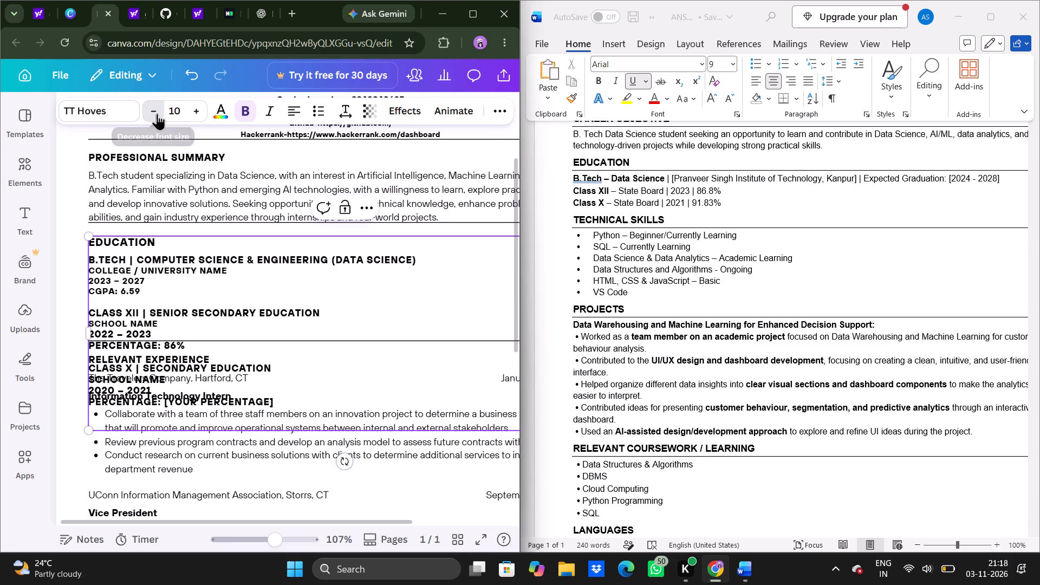
{"action": "left_click", "coordinate": [188, 344]}
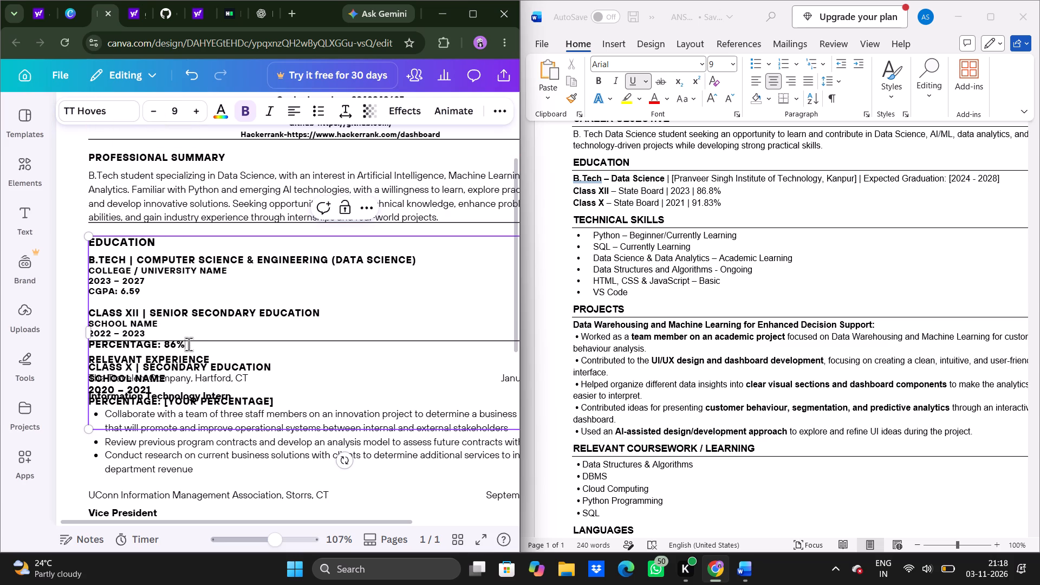
{"action": "left_click", "coordinate": [156, 112]}
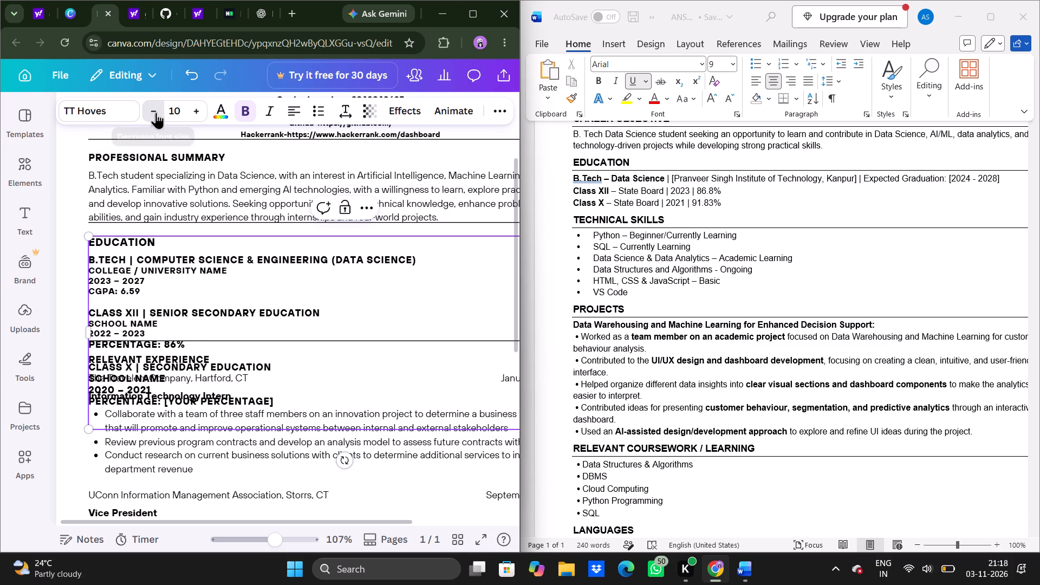
{"action": "scroll", "coordinate": [193, 289], "scroll_direction": "down", "scroll_amount": 1}
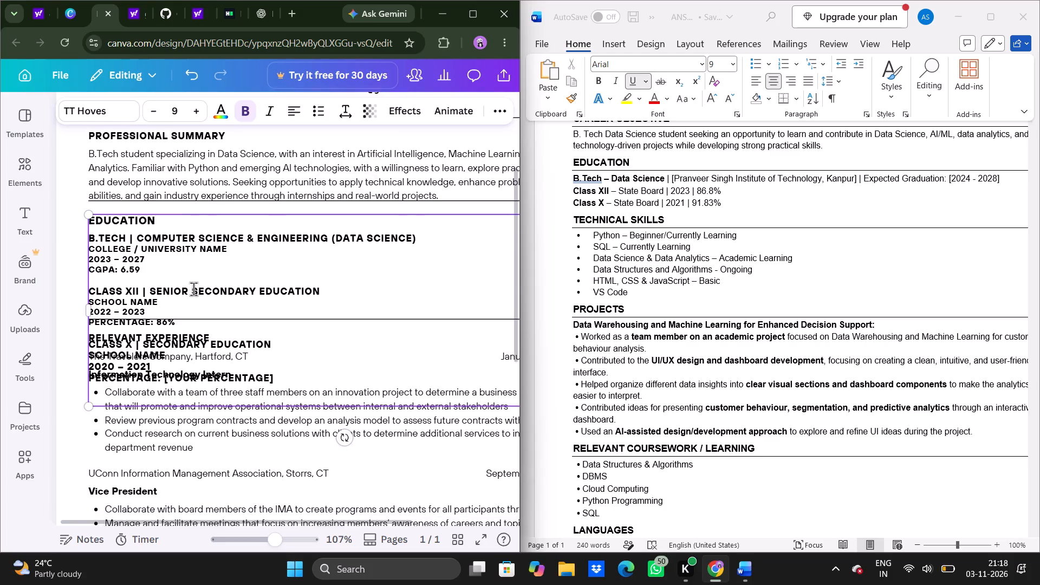
Move the name heading up towards the top edge of the resume page, leaving a gap above the B. Tech - Data Science line.
{"action": "scroll", "coordinate": [193, 289], "scroll_direction": "down", "scroll_amount": 2}
{"action": "scroll", "coordinate": [193, 289], "scroll_direction": "up", "scroll_amount": 1}
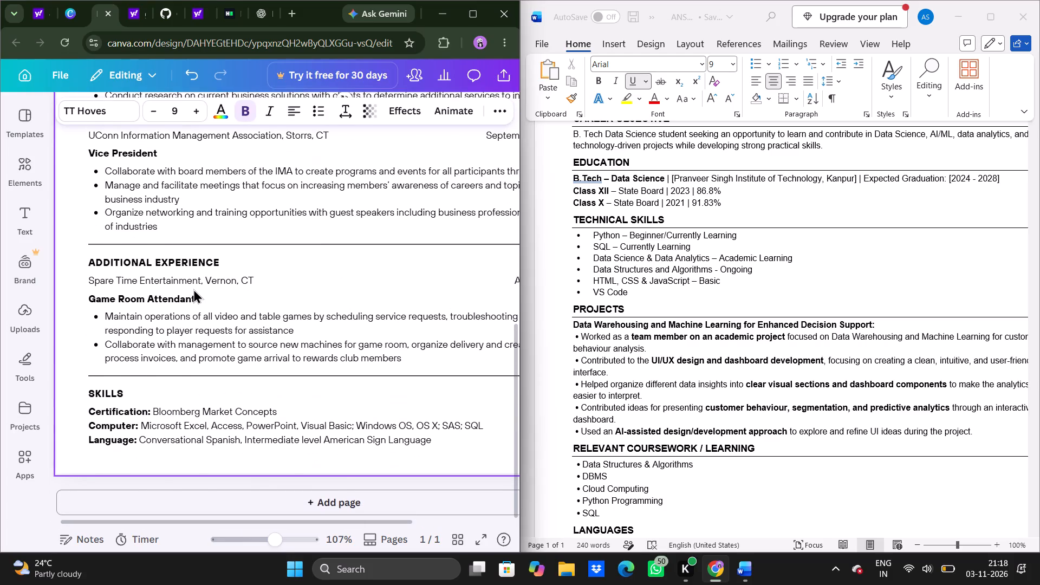
{"action": "scroll", "coordinate": [193, 289], "scroll_direction": "up", "scroll_amount": 3}
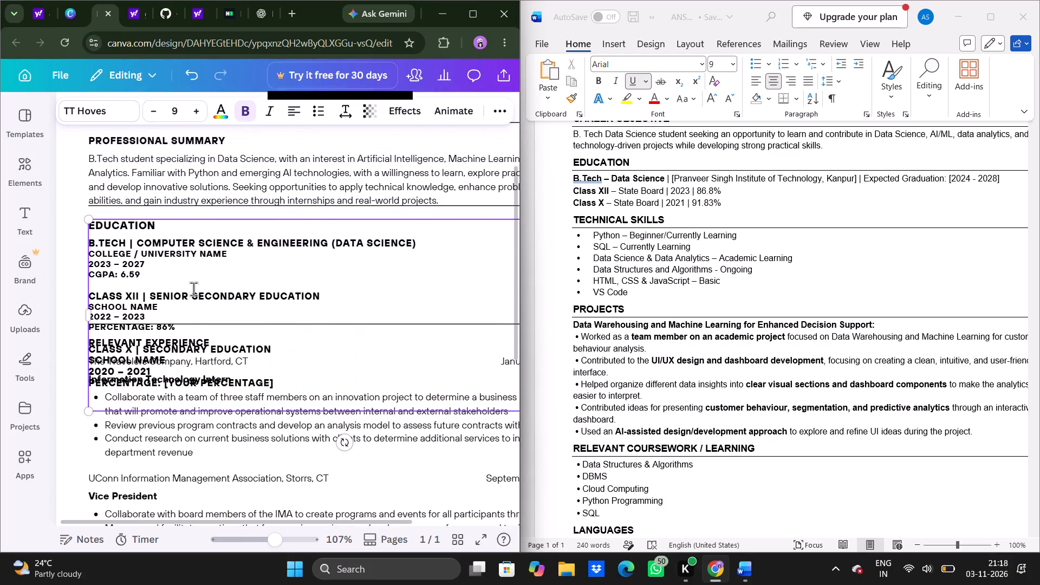
{"action": "scroll", "coordinate": [193, 289], "scroll_direction": "up", "scroll_amount": 2}
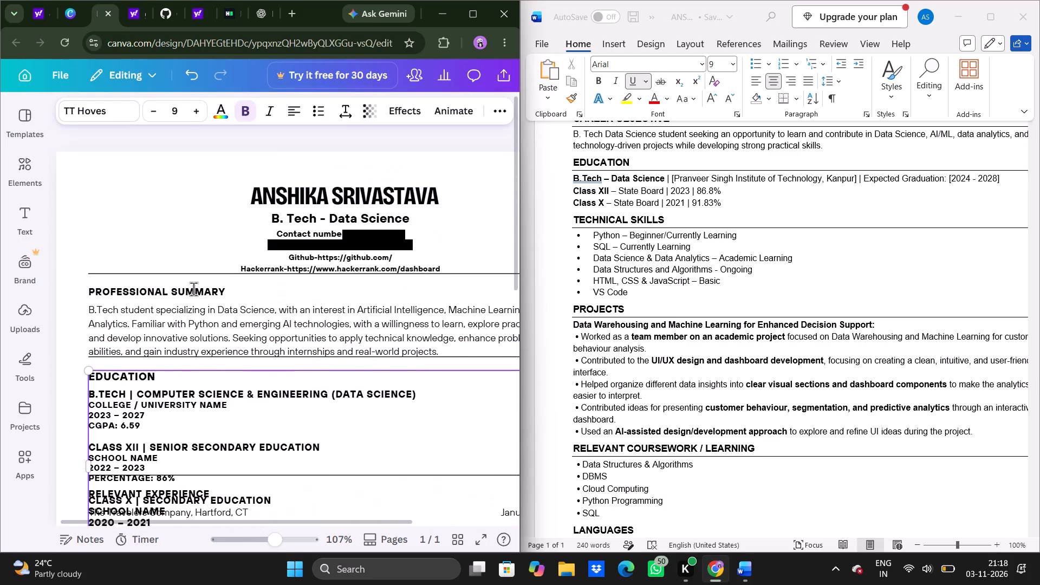
{"action": "scroll", "coordinate": [193, 289], "scroll_direction": "up", "scroll_amount": 1}
{"action": "left_click", "coordinate": [295, 197]}
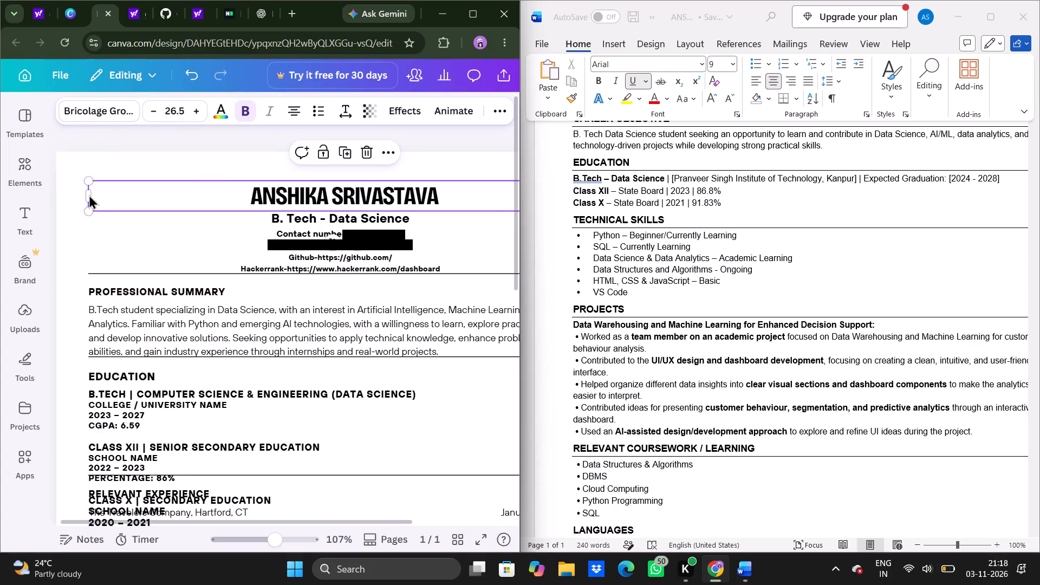
{"action": "left_click", "coordinate": [216, 201]}
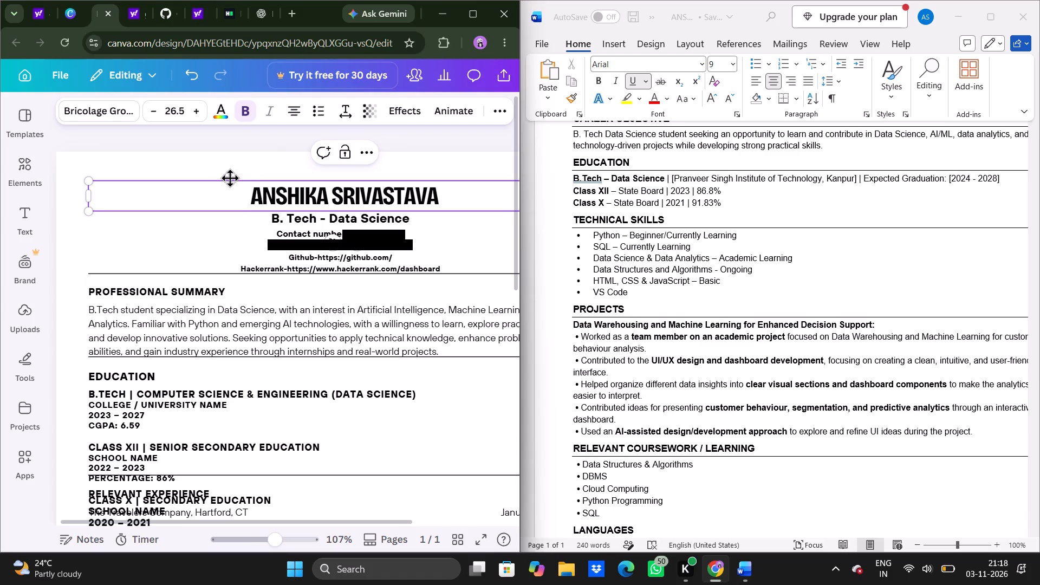
{"action": "left_click_drag", "start_coordinate": [230, 178], "coordinate": [229, 163]}
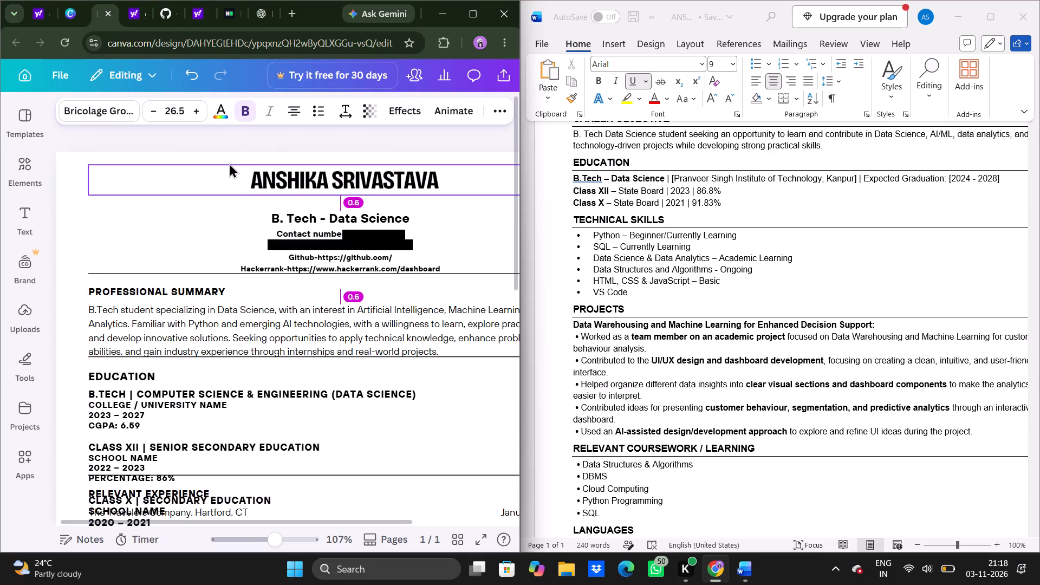
{"action": "left_click_drag", "start_coordinate": [229, 163], "coordinate": [229, 153]}
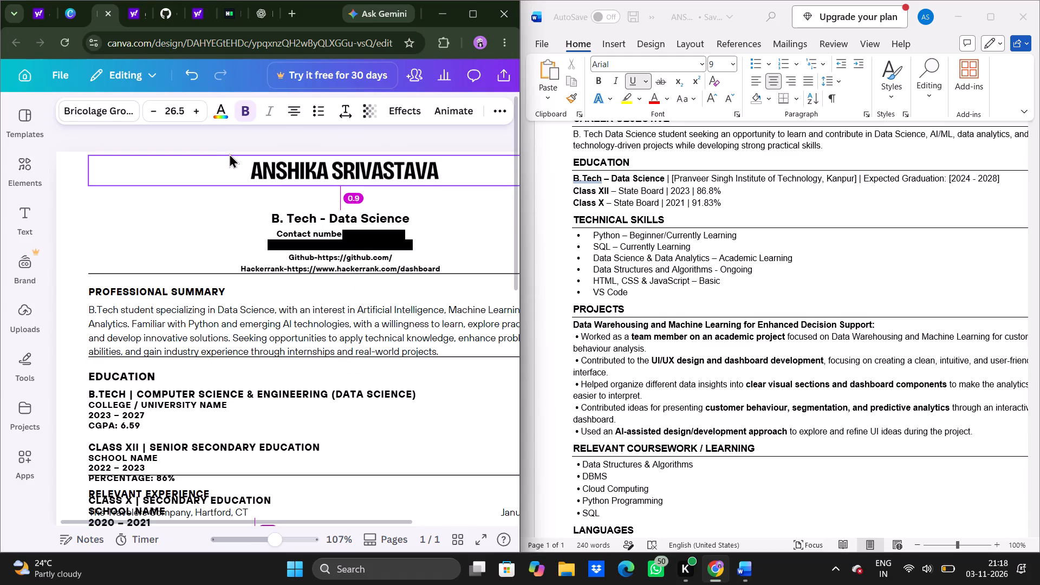
{"action": "left_click_drag", "start_coordinate": [229, 153], "coordinate": [229, 153]}
{"action": "left_click_drag", "start_coordinate": [229, 153], "coordinate": [229, 158]}
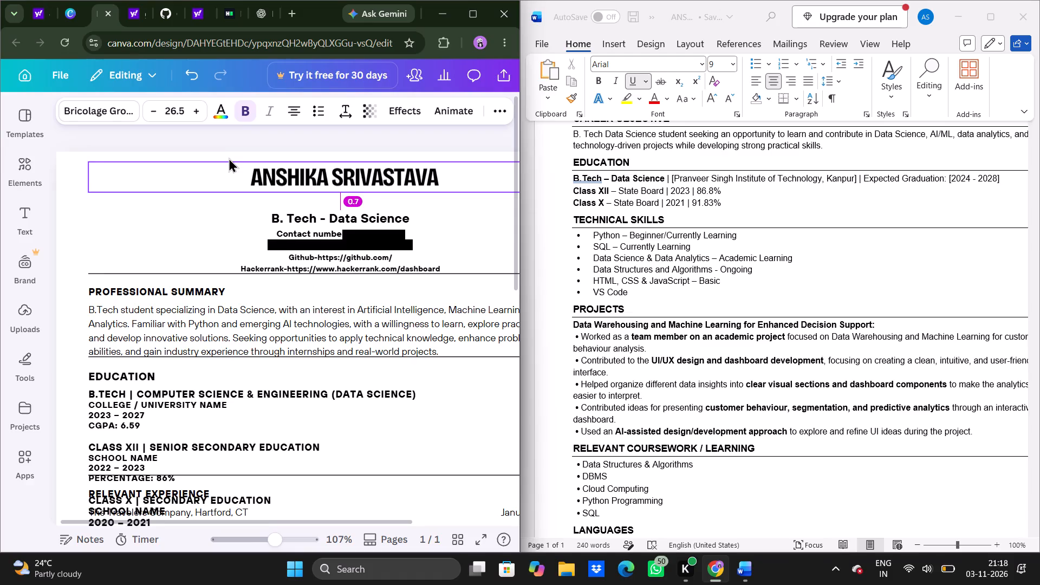
{"action": "left_click_drag", "start_coordinate": [229, 158], "coordinate": [229, 157]}
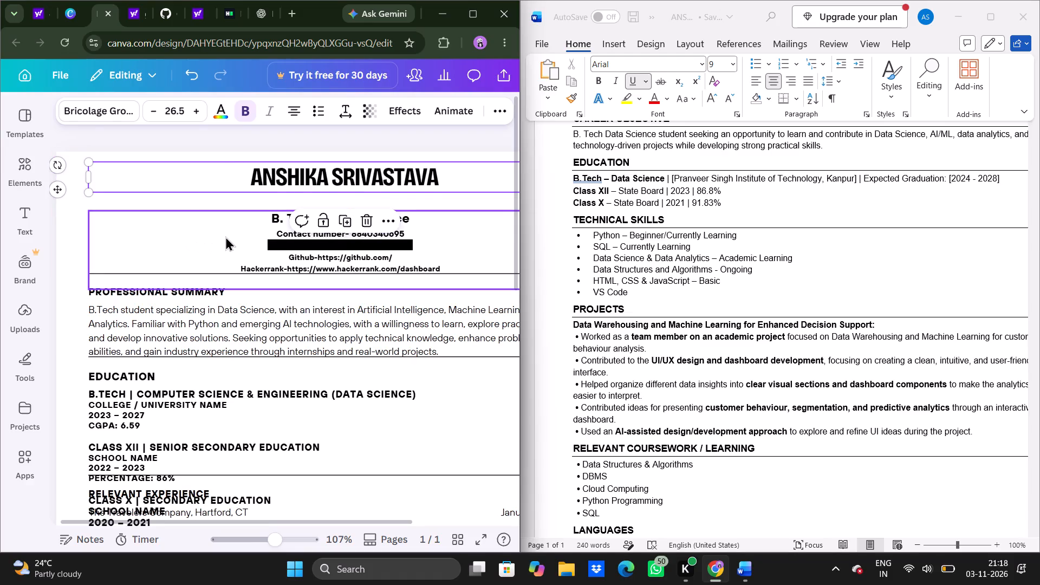
Move the B. Tech - Data Science and contact details block up directly beneath the name heading.
{"action": "left_click", "coordinate": [225, 236]}
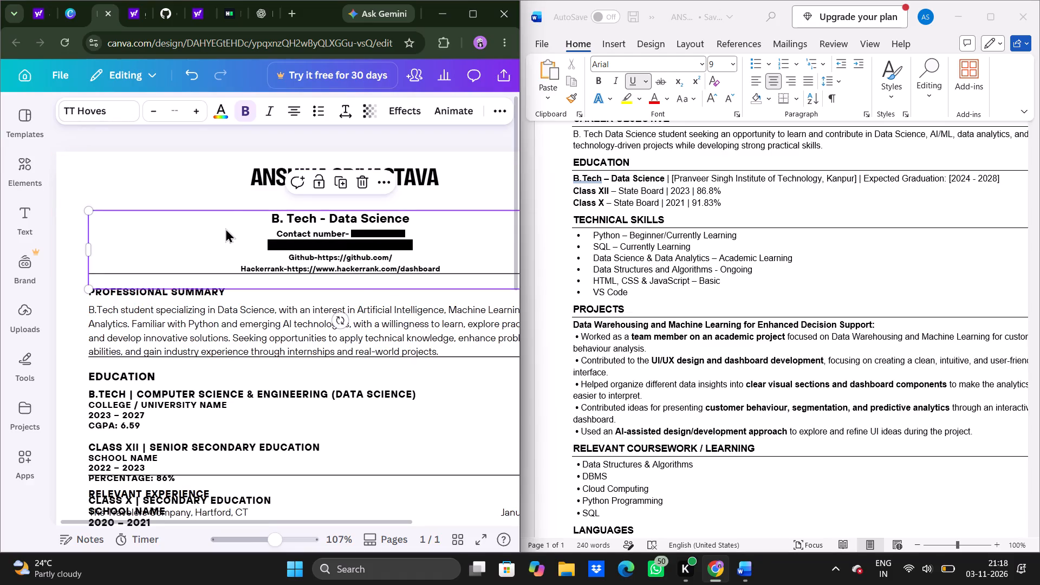
{"action": "left_click_drag", "start_coordinate": [225, 228], "coordinate": [225, 214]}
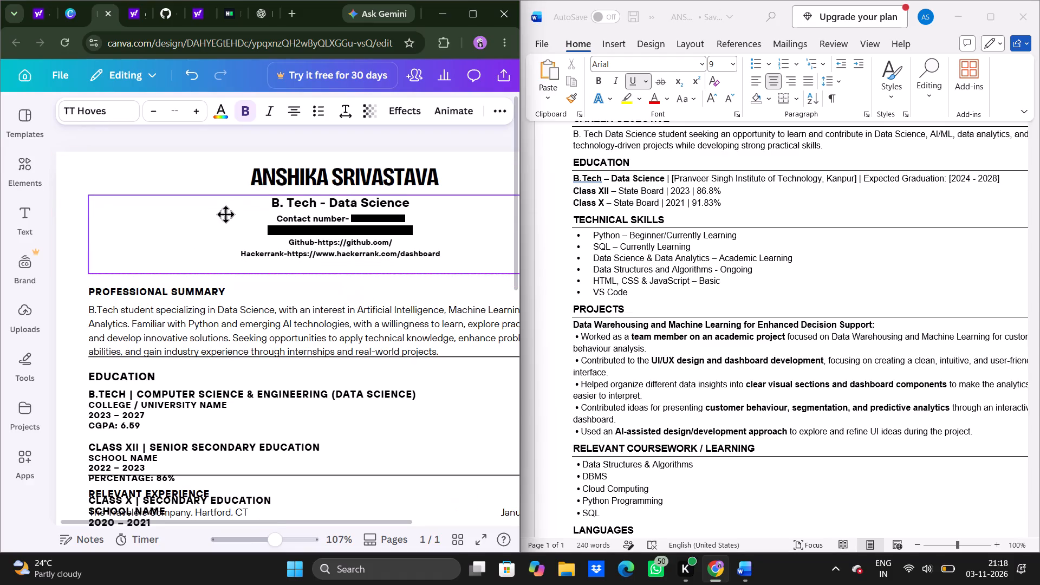
{"action": "left_click_drag", "start_coordinate": [225, 214], "coordinate": [225, 206]}
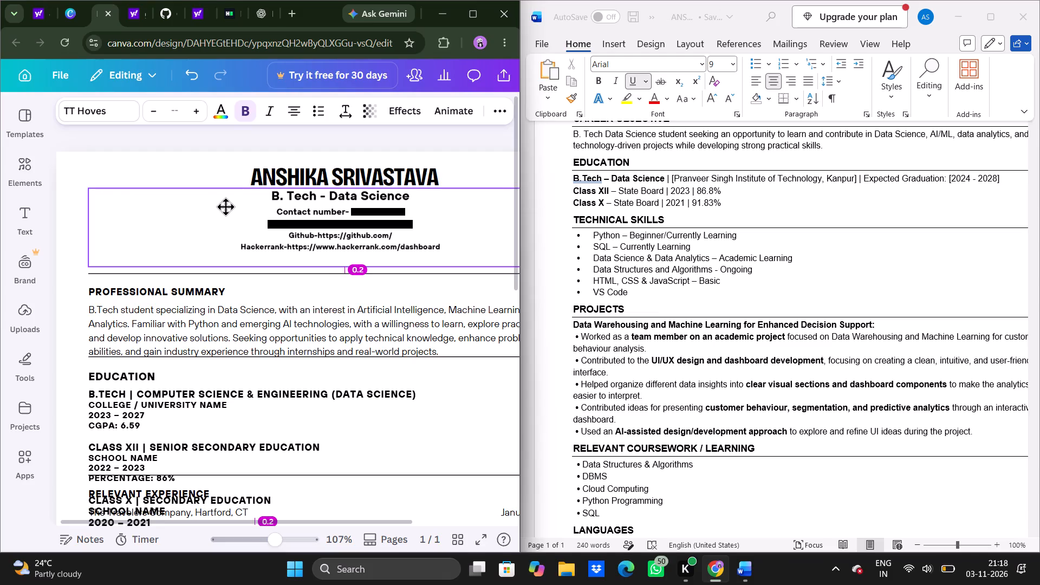
{"action": "left_click_drag", "start_coordinate": [225, 206], "coordinate": [225, 208]}
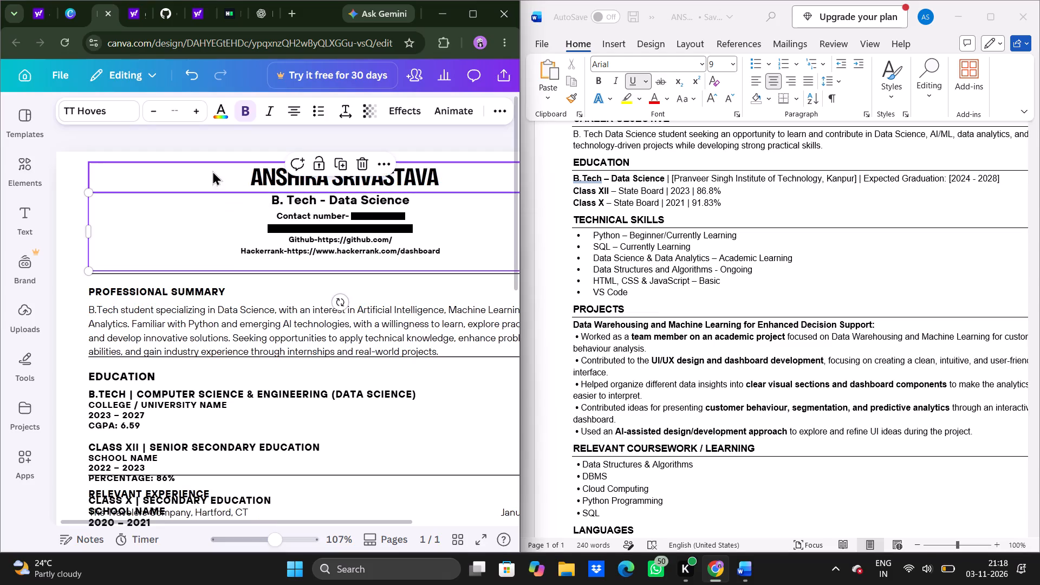
{"action": "left_click", "coordinate": [211, 162]}
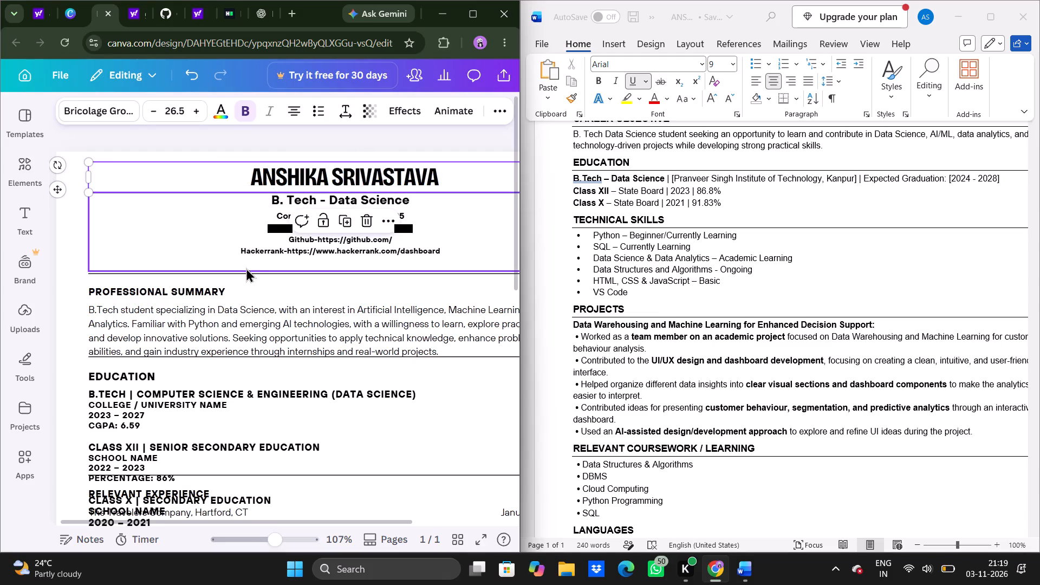
{"action": "left_click", "coordinate": [72, 257]}
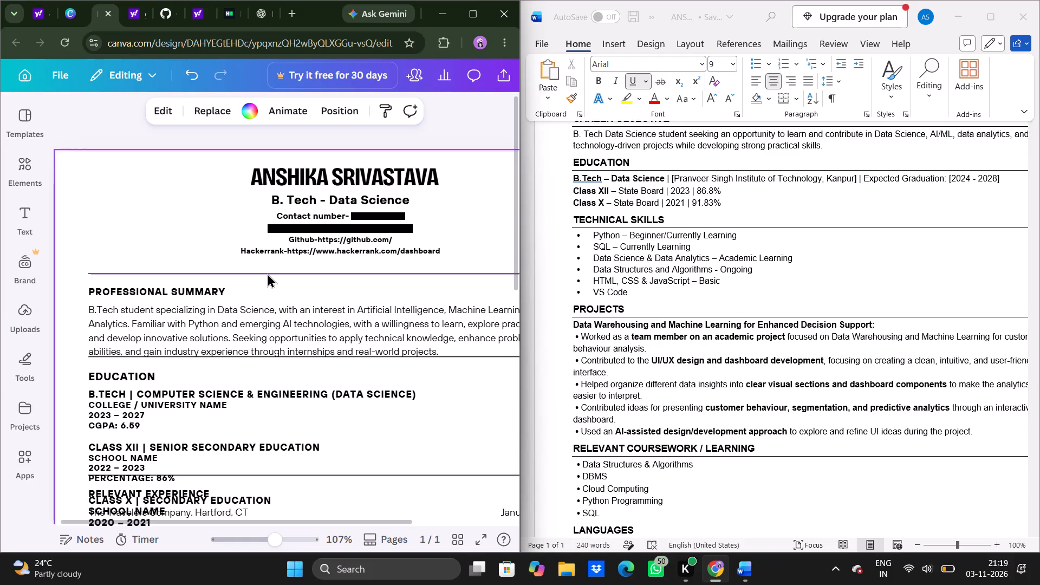
Move the divider line above PROFESSIONAL SUMMARY up to just below the Hackerrank link line.
{"action": "left_click_drag", "start_coordinate": [267, 273], "coordinate": [265, 264]}
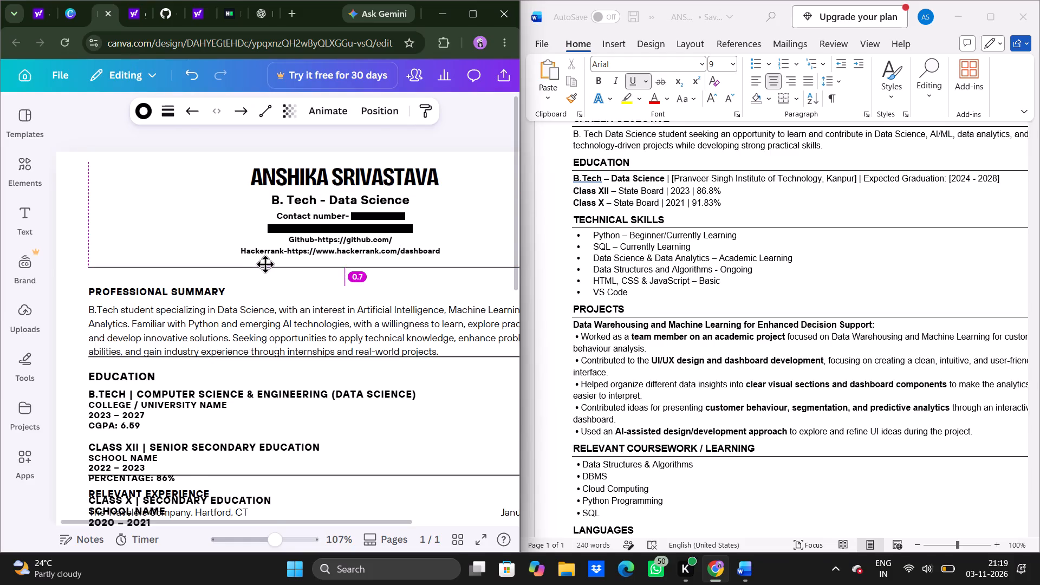
{"action": "left_click_drag", "start_coordinate": [265, 264], "coordinate": [262, 255]}
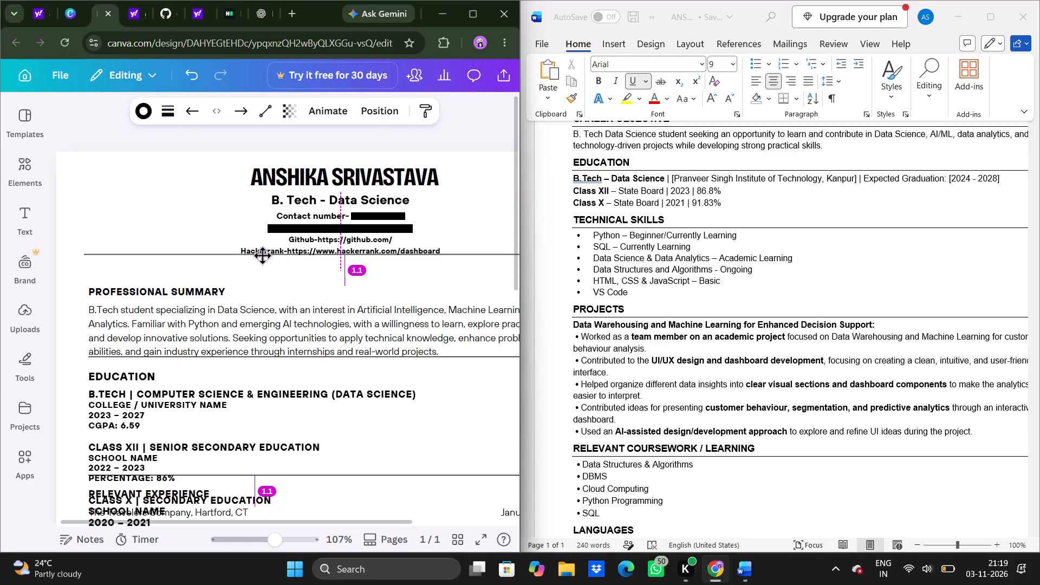
{"action": "left_click_drag", "start_coordinate": [262, 255], "coordinate": [262, 256]}
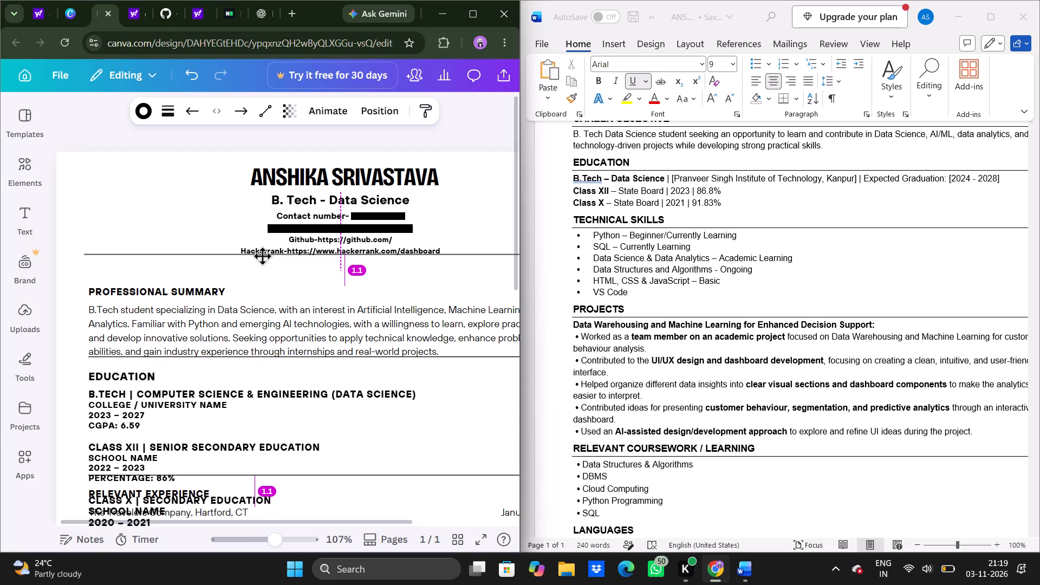
{"action": "left_click_drag", "start_coordinate": [262, 256], "coordinate": [262, 257]}
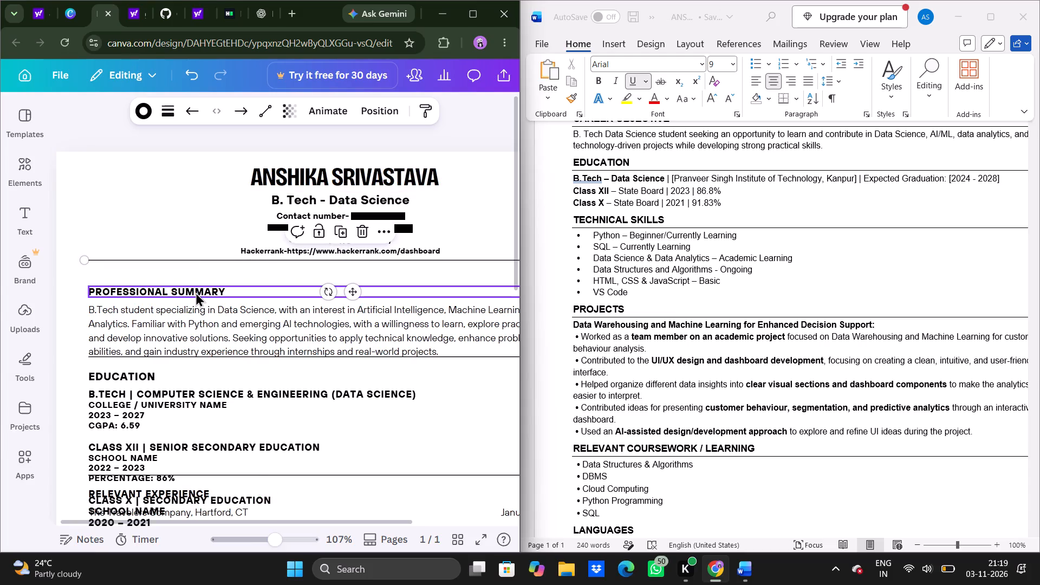
Move the PROFESSIONAL SUMMARY heading up to just below the header's divider line.
{"action": "left_click_drag", "start_coordinate": [196, 292], "coordinate": [195, 286]}
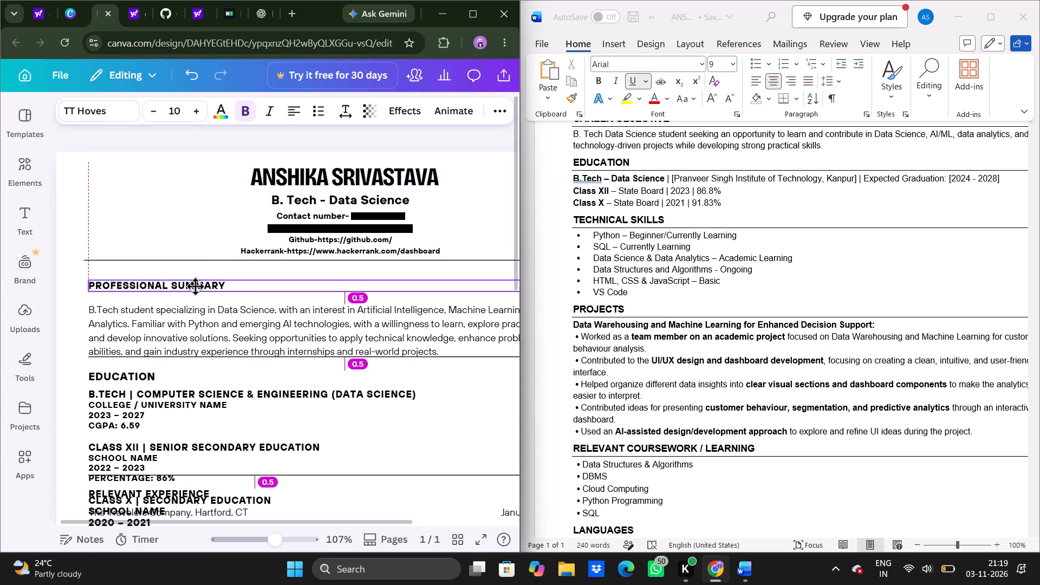
{"action": "left_click_drag", "start_coordinate": [195, 286], "coordinate": [193, 274]}
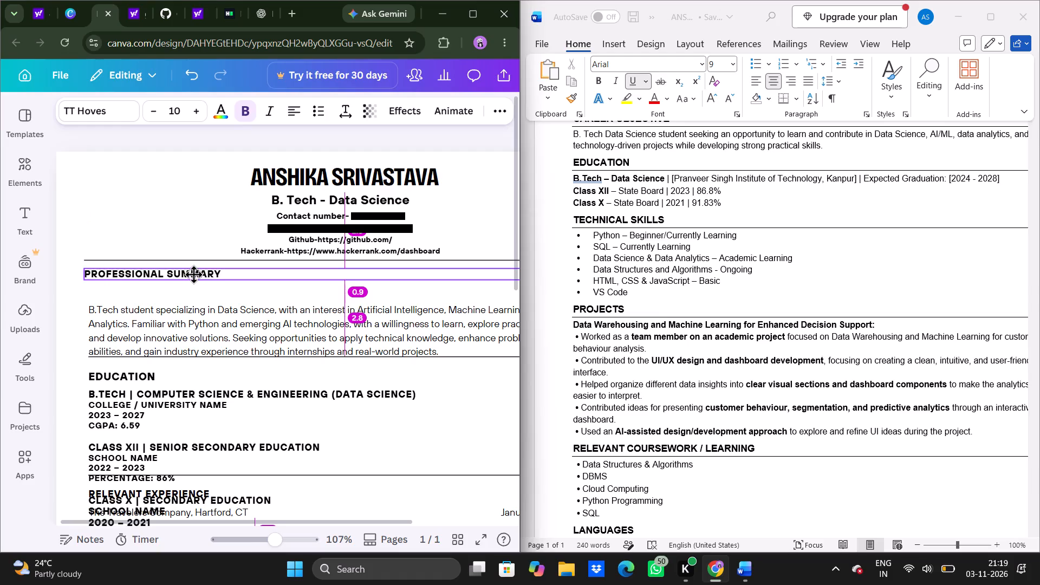
{"action": "left_click_drag", "start_coordinate": [193, 274], "coordinate": [196, 270]}
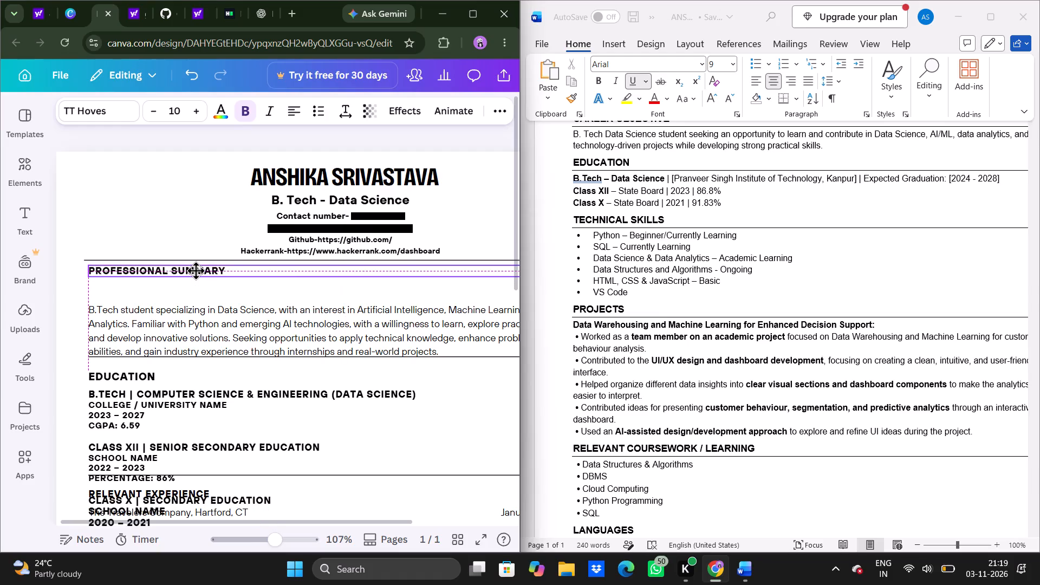
{"action": "left_click_drag", "start_coordinate": [196, 270], "coordinate": [196, 271]}
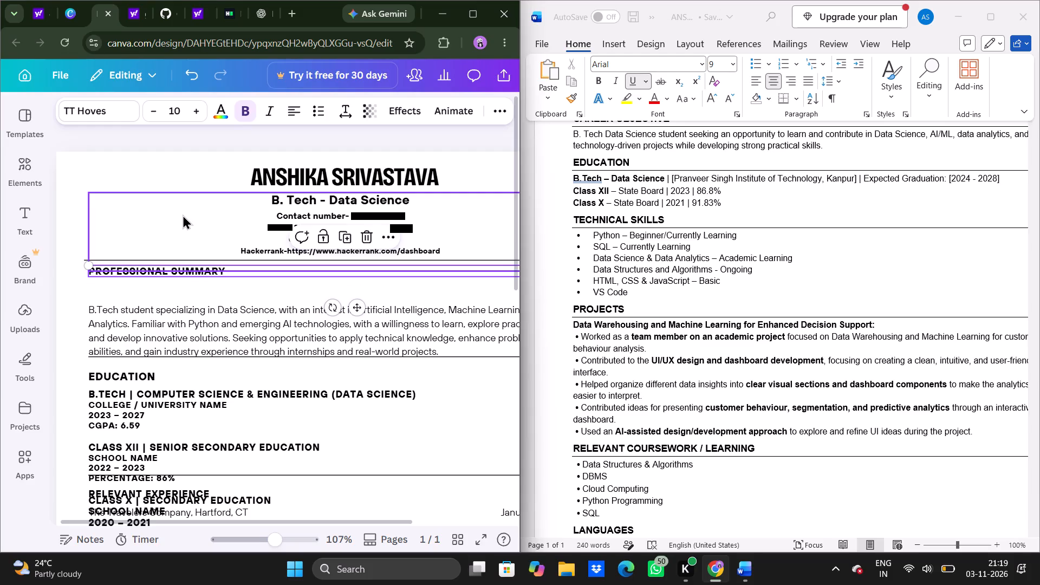
Move the summary paragraph up directly beneath the PROFESSIONAL SUMMARY heading, with its left edge aligned to the divider line above.
{"action": "left_click", "coordinate": [152, 318]}
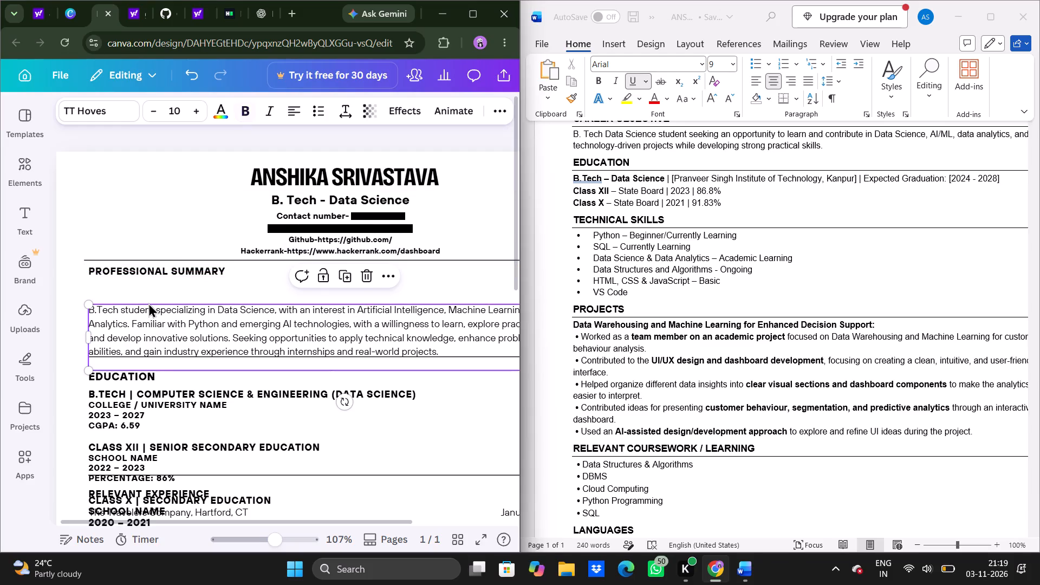
{"action": "left_click_drag", "start_coordinate": [148, 303], "coordinate": [143, 290]}
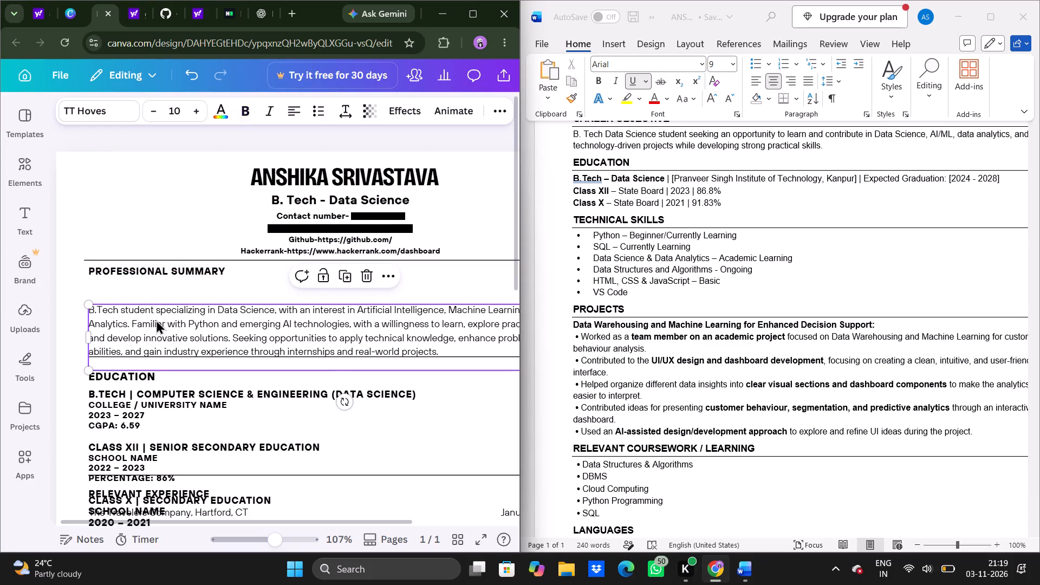
{"action": "left_click", "coordinate": [156, 320]}
{"action": "left_click_drag", "start_coordinate": [156, 320], "coordinate": [155, 309]}
{"action": "left_click", "coordinate": [155, 309]}
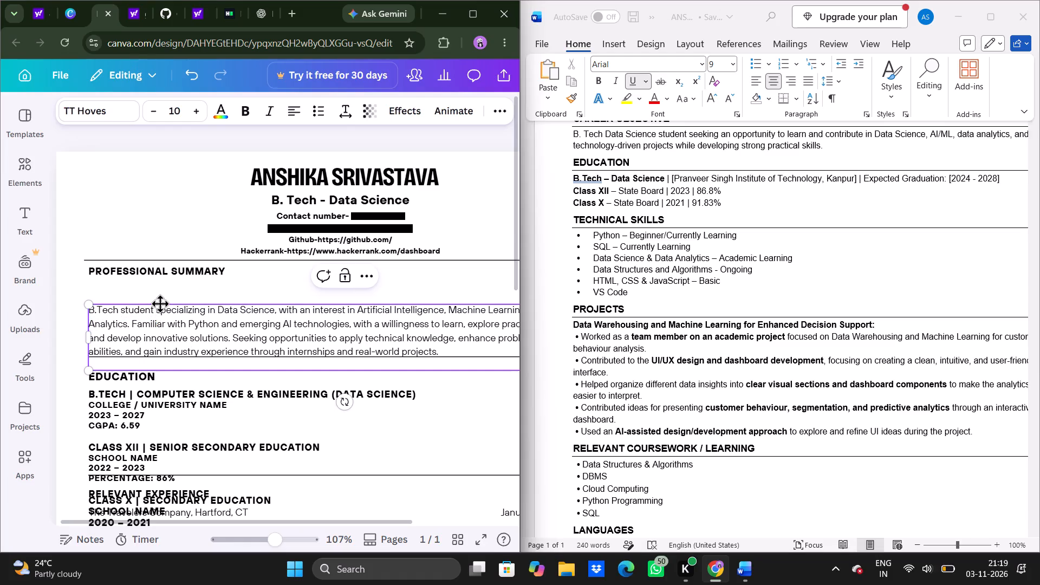
{"action": "left_click_drag", "start_coordinate": [158, 302], "coordinate": [154, 284]}
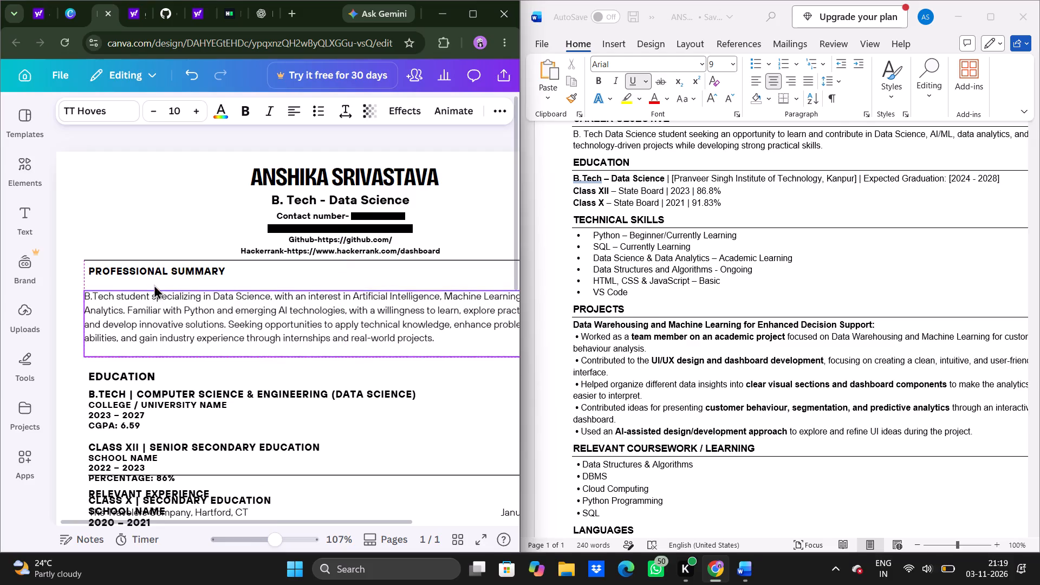
{"action": "left_click_drag", "start_coordinate": [154, 284], "coordinate": [155, 279]}
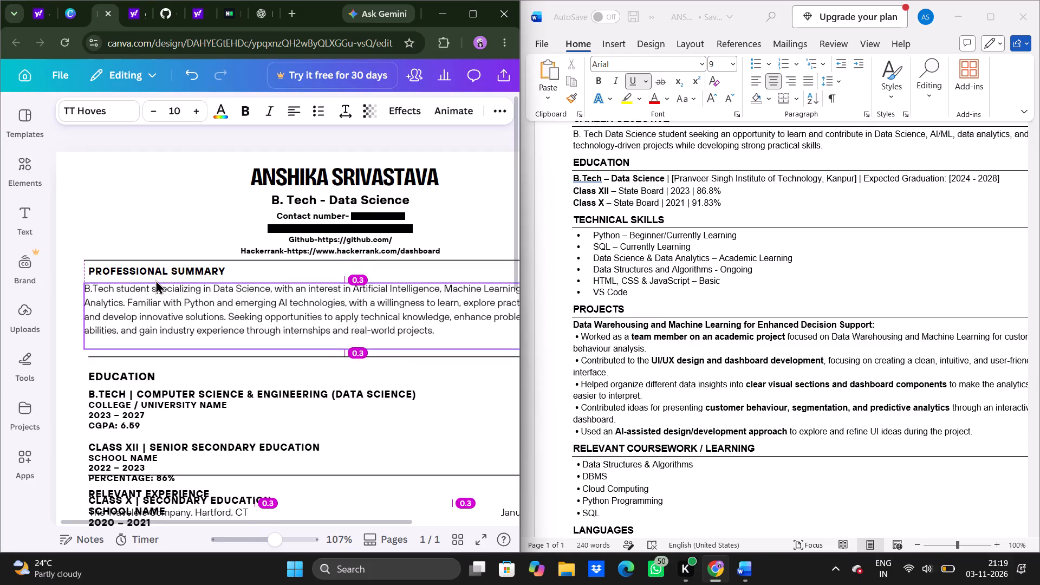
{"action": "left_click_drag", "start_coordinate": [155, 279], "coordinate": [155, 278]}
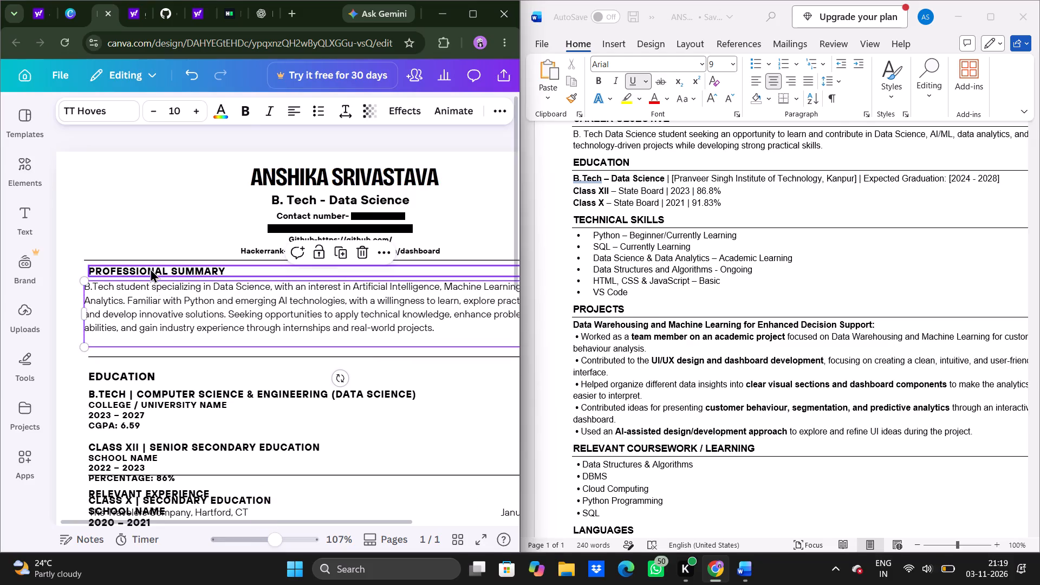
Shift the PROFESSIONAL SUMMARY heading slightly left so it aligns with the summary paragraph and the divider line.
{"action": "left_click", "coordinate": [150, 268]}
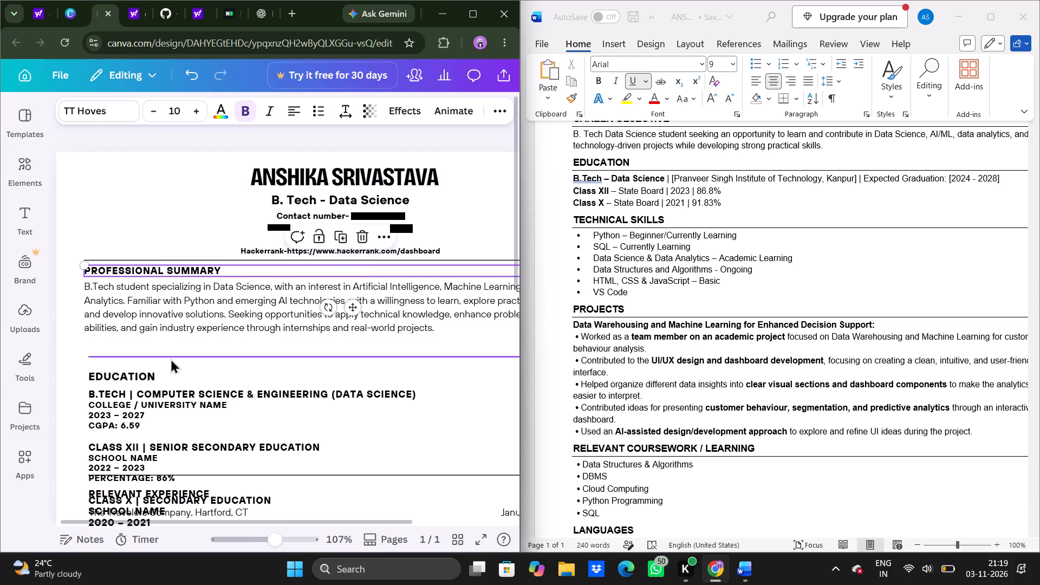
Narrow the summary paragraph's text box from its left edge so the paragraph lines up with the EDUCATION text.
{"action": "left_click", "coordinate": [476, 15]}
{"action": "scroll", "coordinate": [440, 203], "scroll_direction": "down", "scroll_amount": 1}
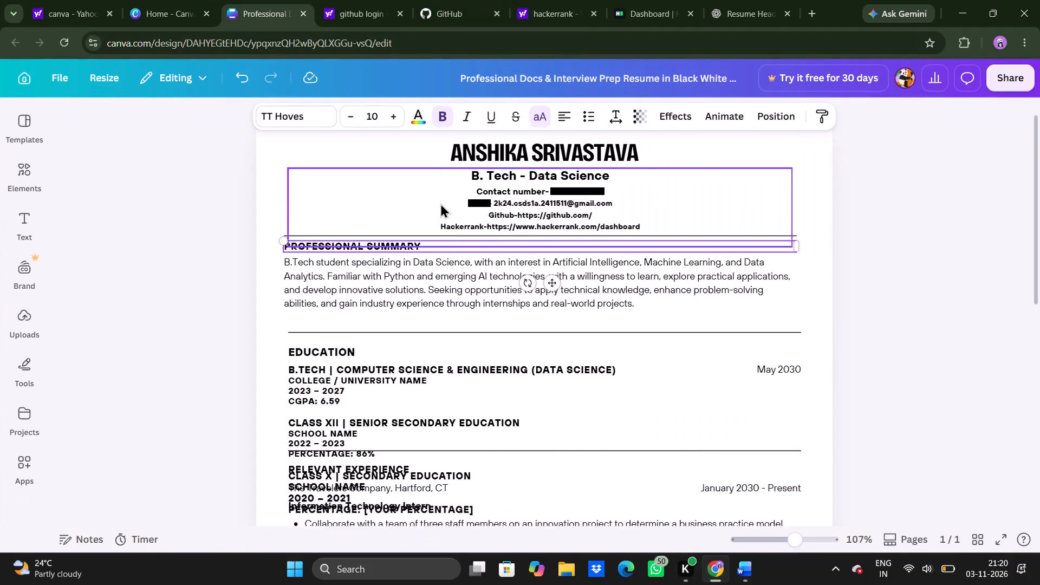
{"action": "scroll", "coordinate": [440, 203], "scroll_direction": "down", "scroll_amount": 2}
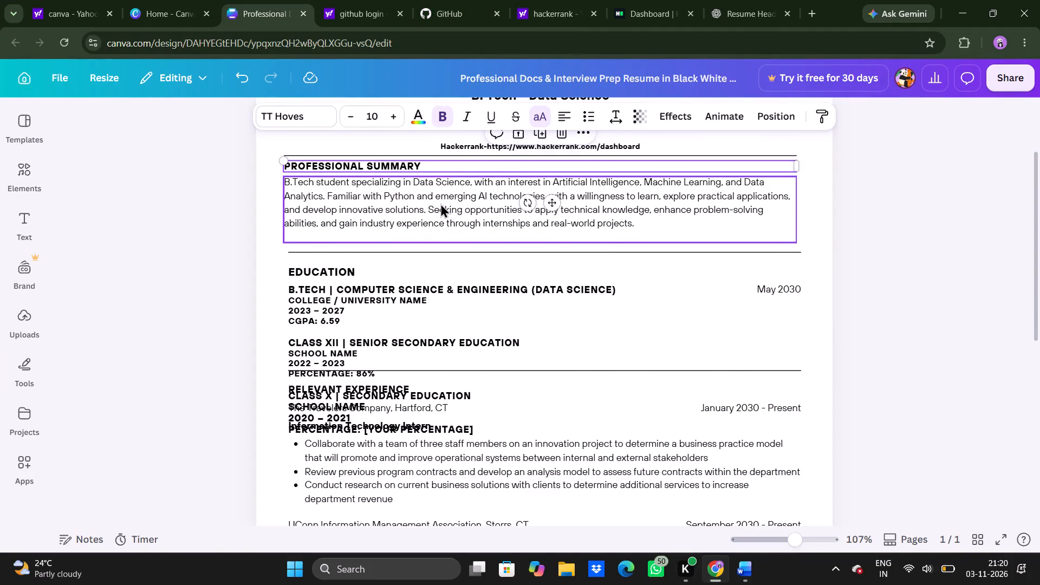
{"action": "left_click", "coordinate": [286, 217]}
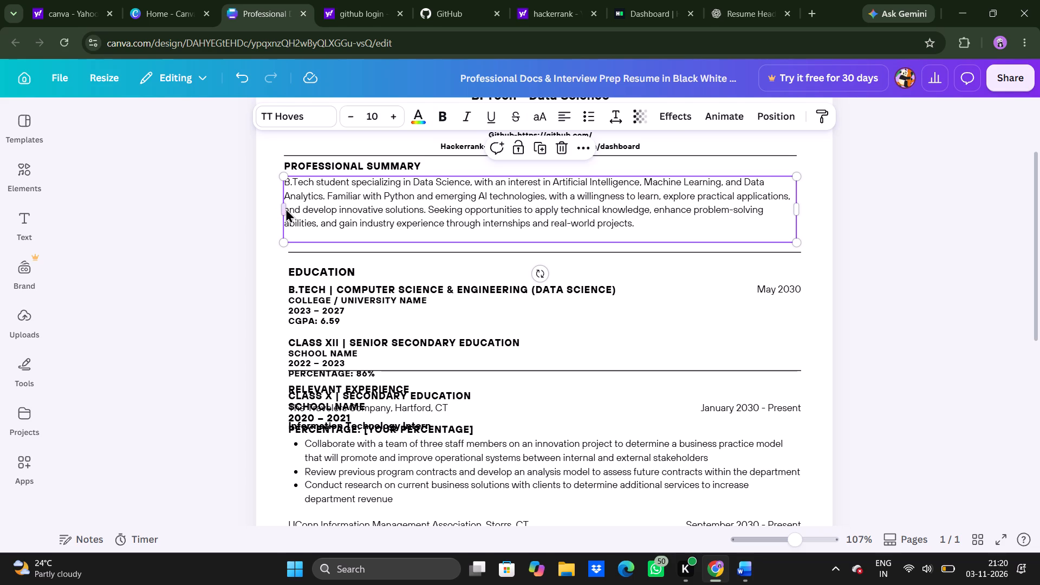
{"action": "left_click", "coordinate": [281, 207]}
{"action": "left_click_drag", "start_coordinate": [281, 207], "coordinate": [283, 207]}
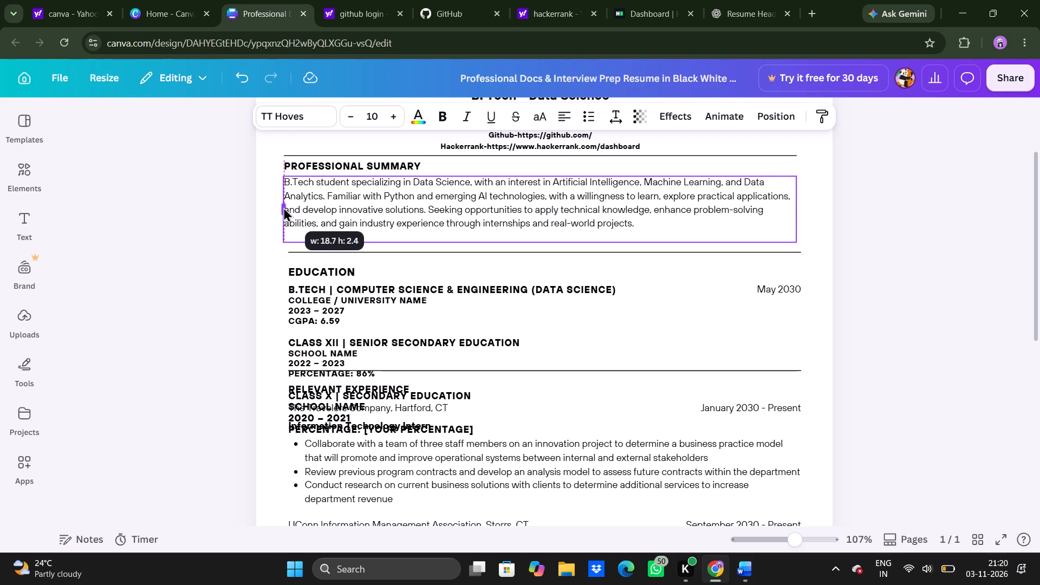
{"action": "left_click_drag", "start_coordinate": [283, 207], "coordinate": [287, 206]}
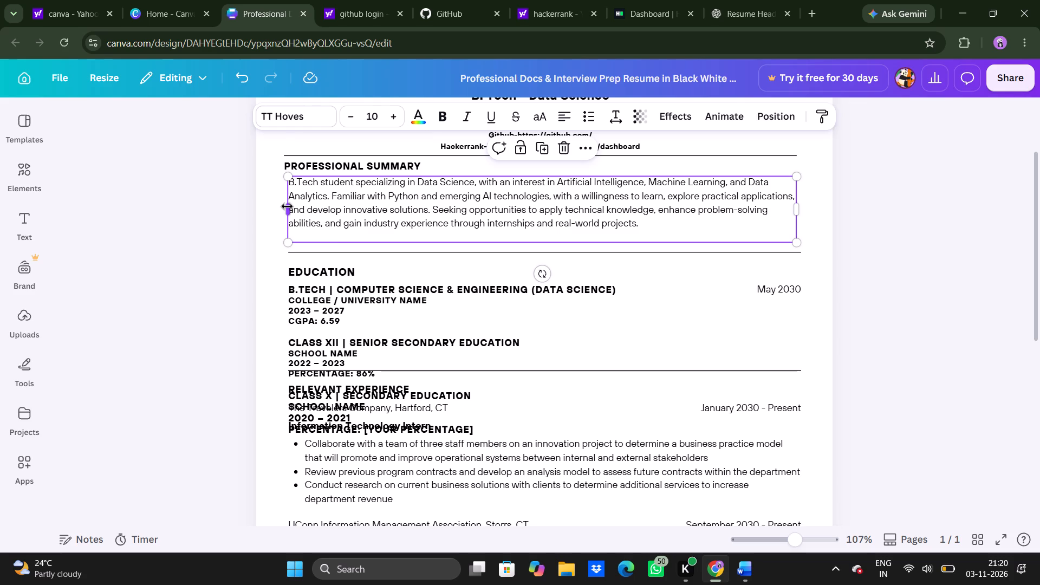
Shrink the PROFESSIONAL SUMMARY heading slightly to size 9.9 so its left edge aligns with the summary paragraph.
{"action": "left_click", "coordinate": [285, 162]}
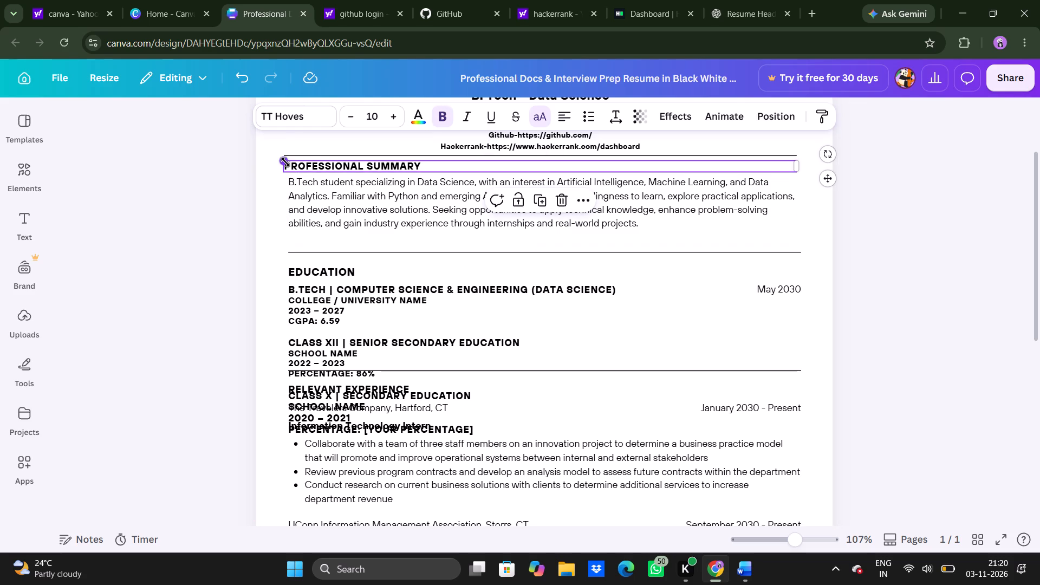
{"action": "left_click", "coordinate": [293, 165]}
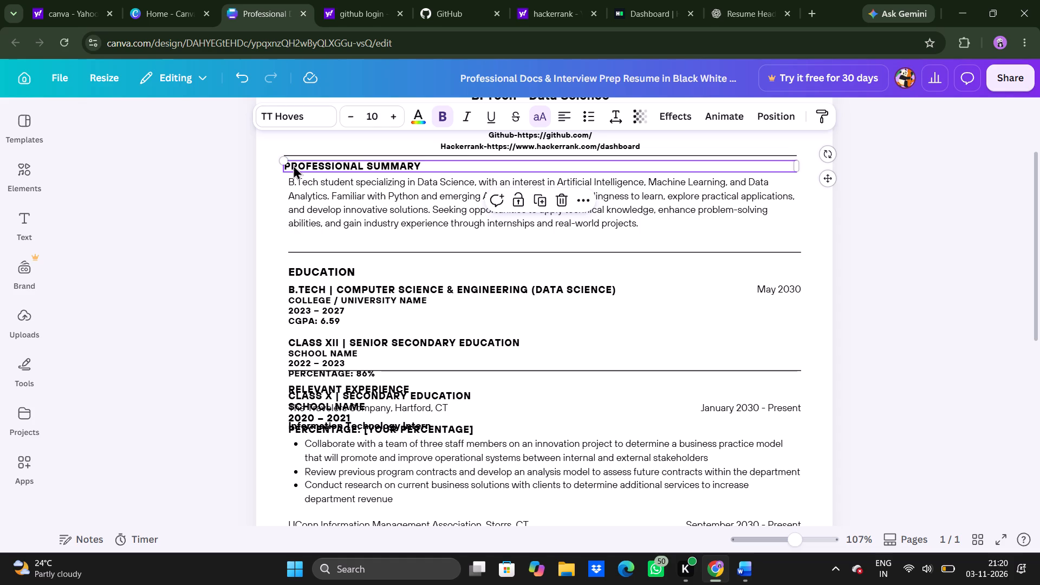
{"action": "left_click", "coordinate": [293, 165]}
{"action": "left_click", "coordinate": [293, 165]}
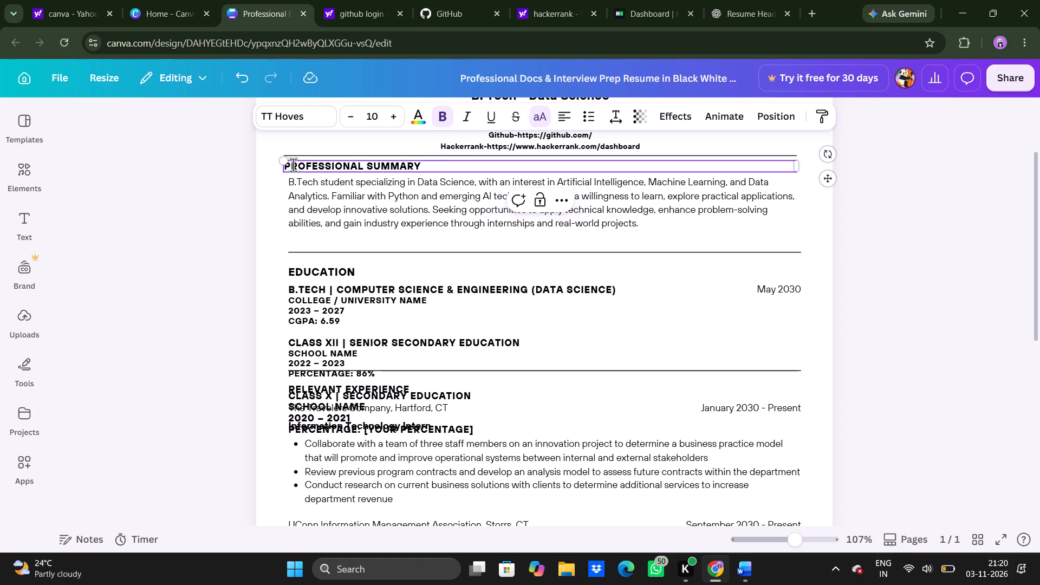
{"action": "left_click", "coordinate": [441, 166]}
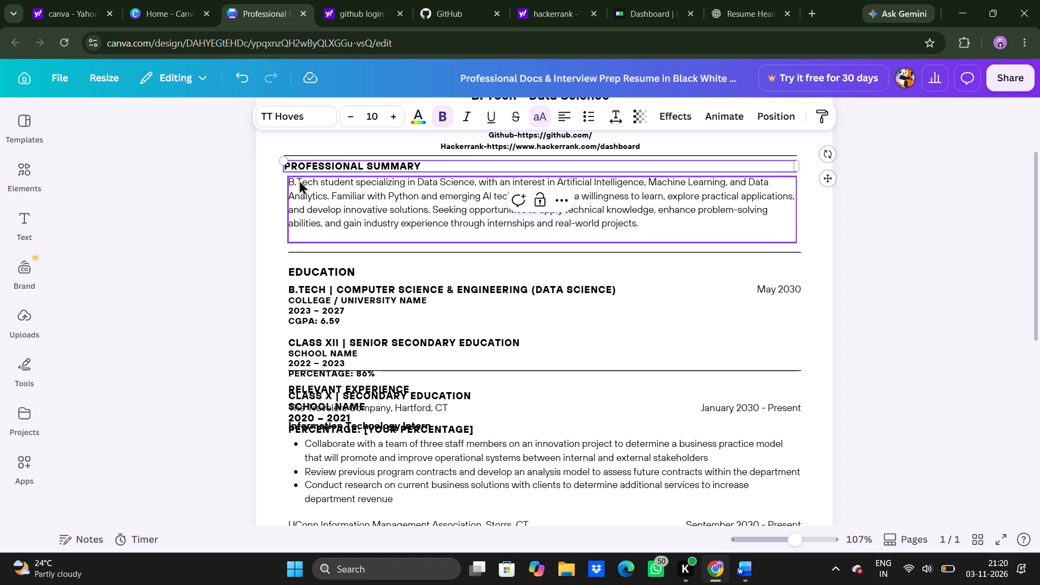
{"action": "left_click", "coordinate": [283, 172]}
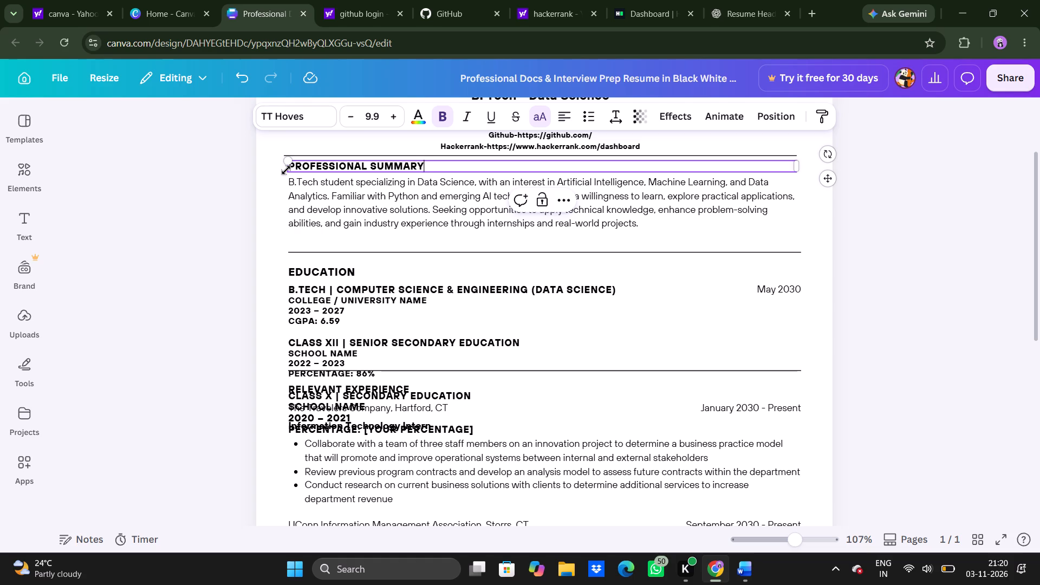
{"action": "left_click", "coordinate": [272, 202]}
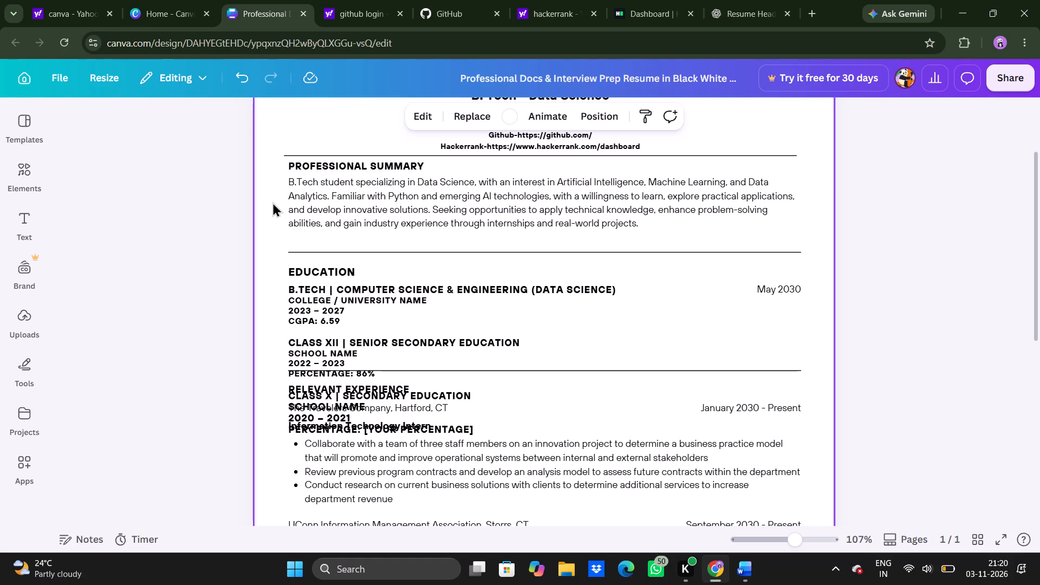
{"action": "double_click", "coordinate": [283, 152]}
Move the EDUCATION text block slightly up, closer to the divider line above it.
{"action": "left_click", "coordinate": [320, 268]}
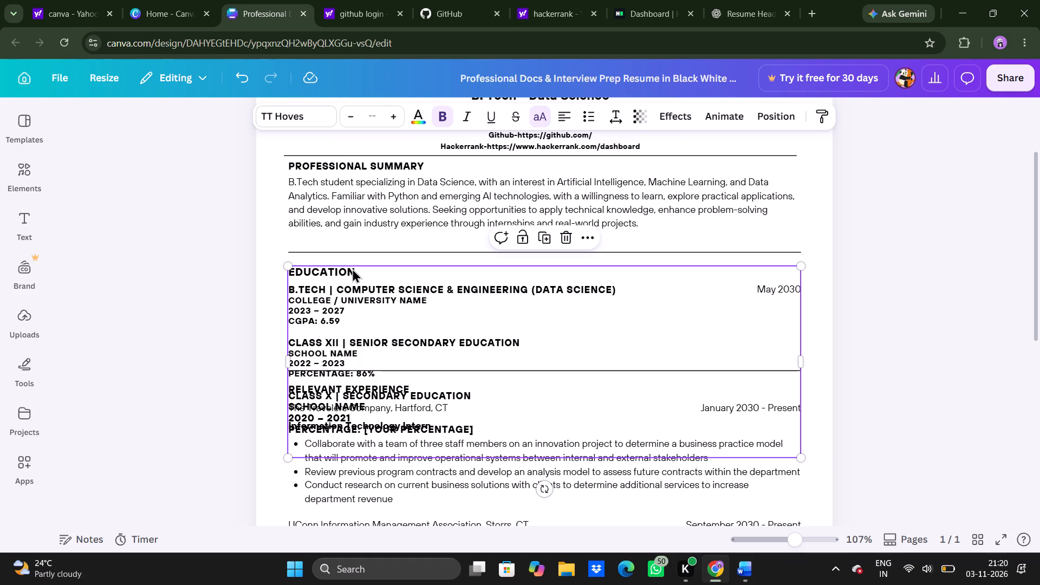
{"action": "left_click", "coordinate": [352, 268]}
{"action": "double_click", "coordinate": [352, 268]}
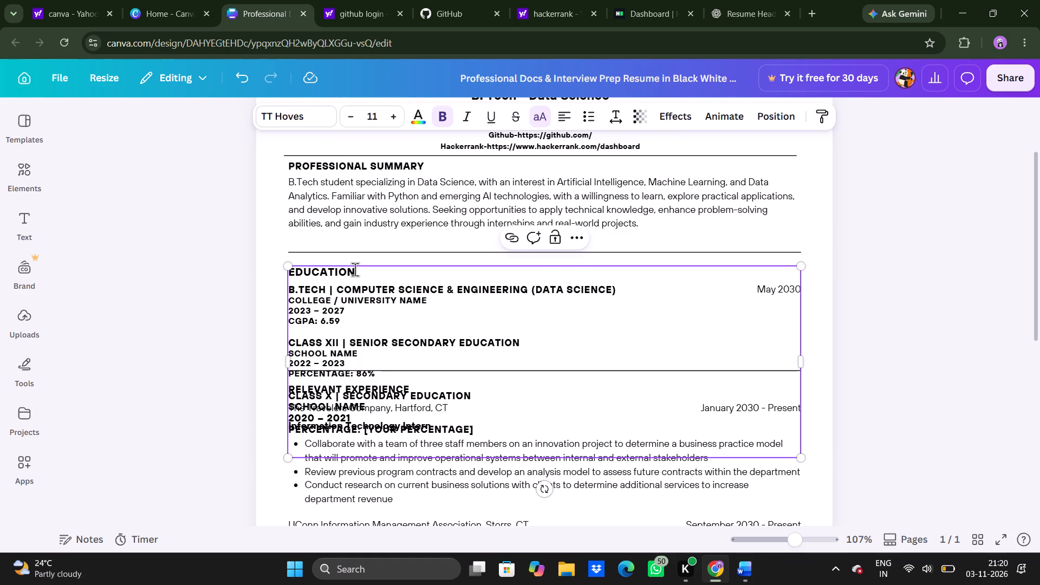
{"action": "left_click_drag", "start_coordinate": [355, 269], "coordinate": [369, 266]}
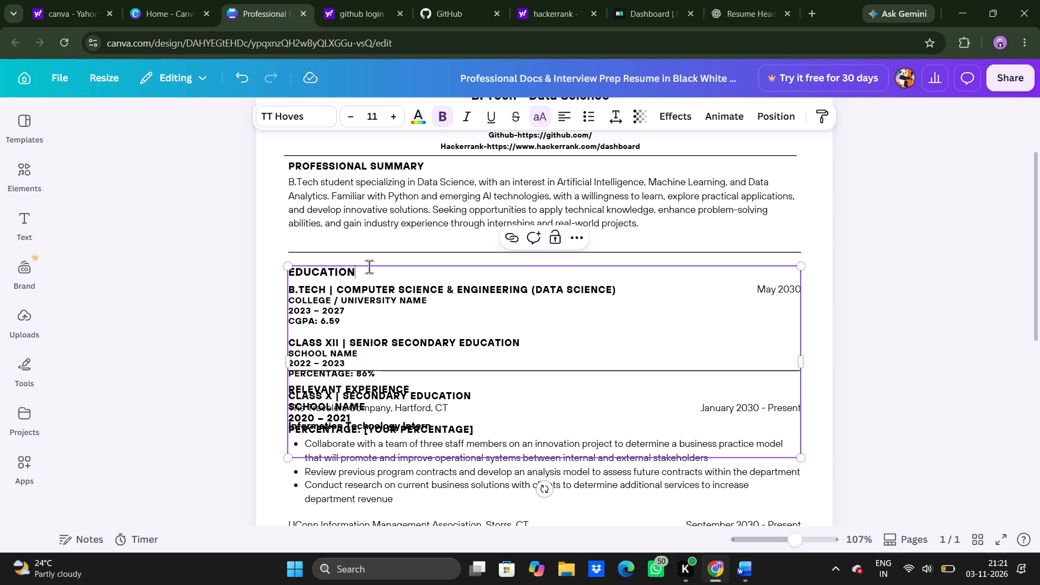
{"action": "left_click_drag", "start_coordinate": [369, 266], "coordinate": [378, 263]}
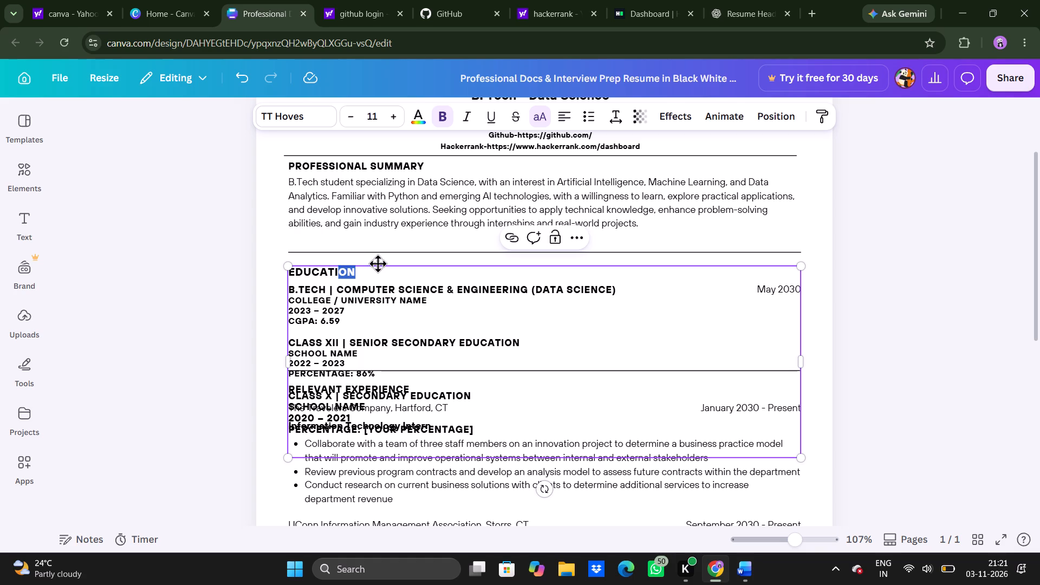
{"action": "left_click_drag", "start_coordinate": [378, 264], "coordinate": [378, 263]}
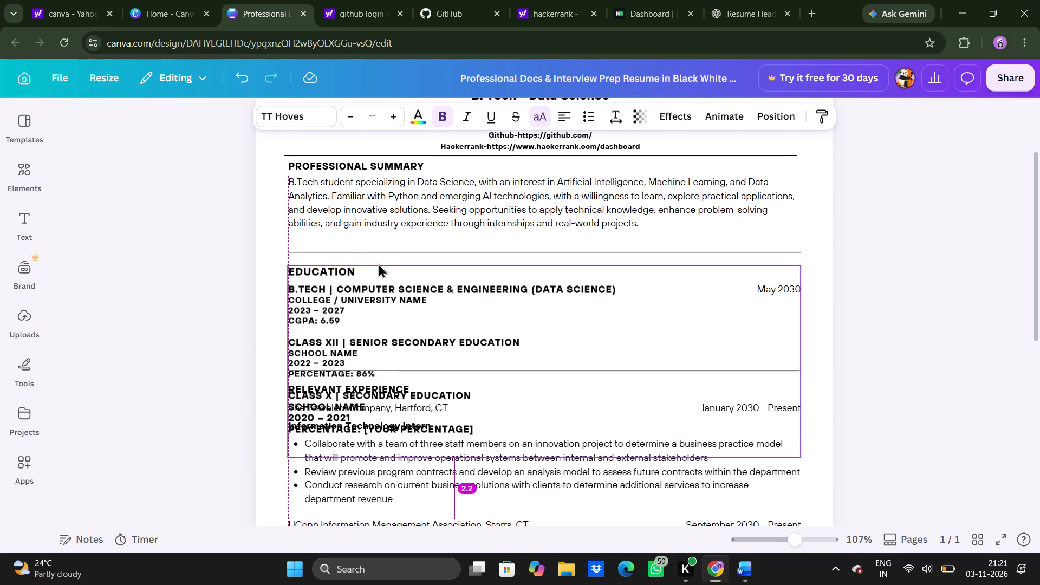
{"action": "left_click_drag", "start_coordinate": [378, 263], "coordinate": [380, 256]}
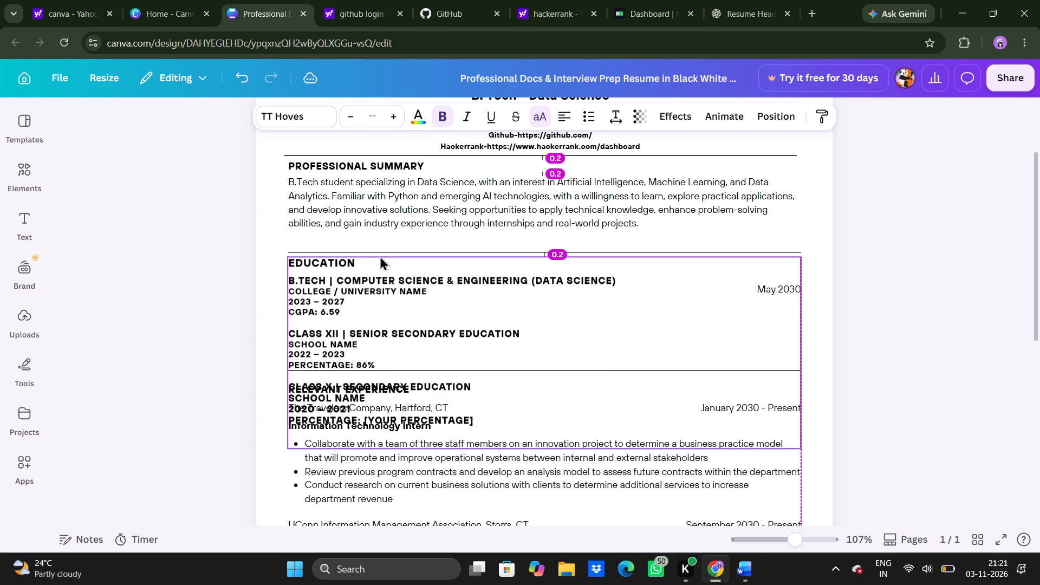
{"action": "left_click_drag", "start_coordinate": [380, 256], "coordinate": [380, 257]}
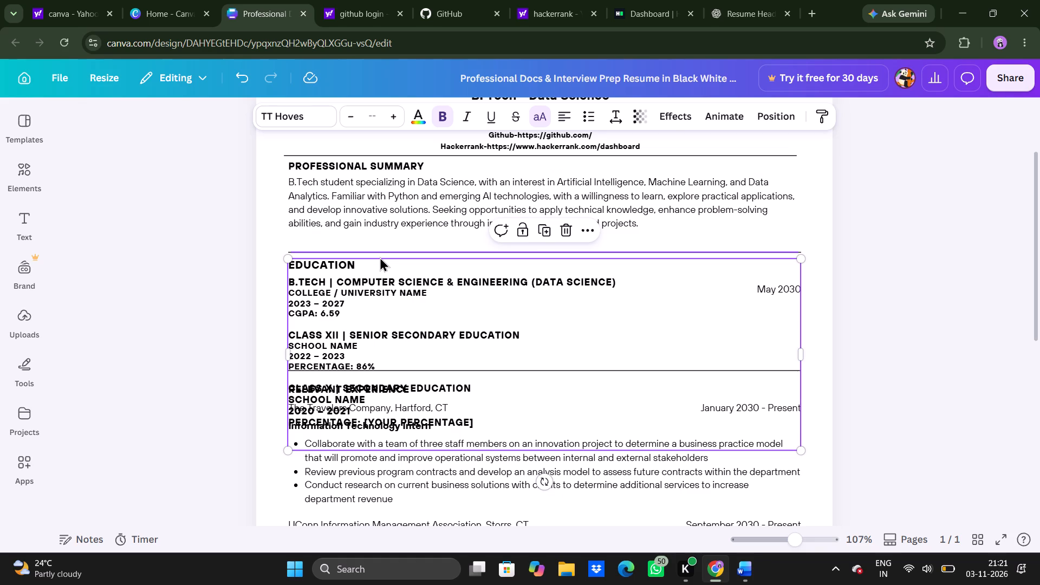
Move the divider line above EDUCATION up to just below the last line of the summary paragraph.
{"action": "left_click", "coordinate": [391, 248]}
{"action": "left_click_drag", "start_coordinate": [391, 248], "coordinate": [391, 235]}
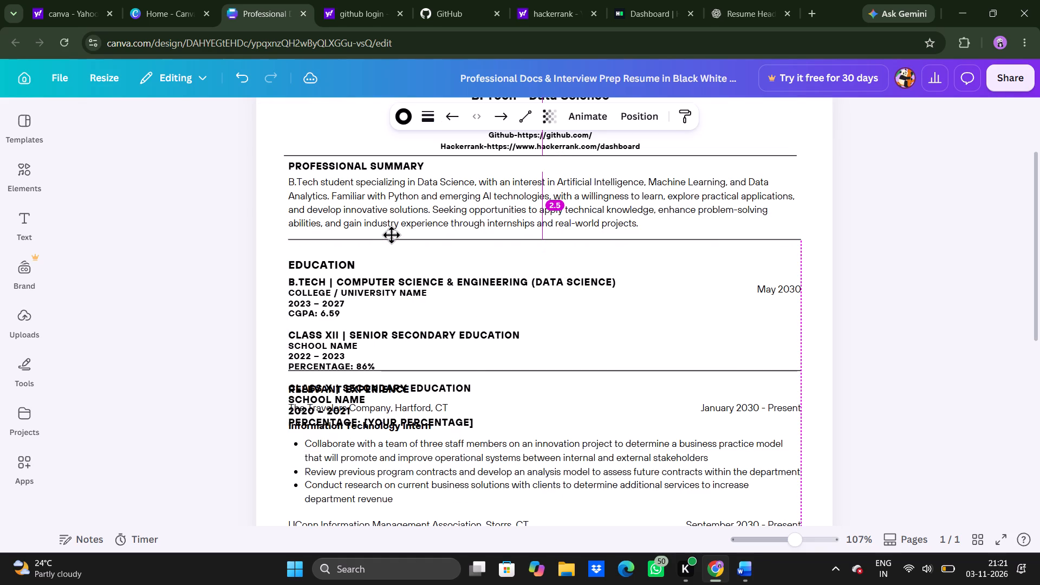
{"action": "left_click_drag", "start_coordinate": [391, 235], "coordinate": [393, 230]}
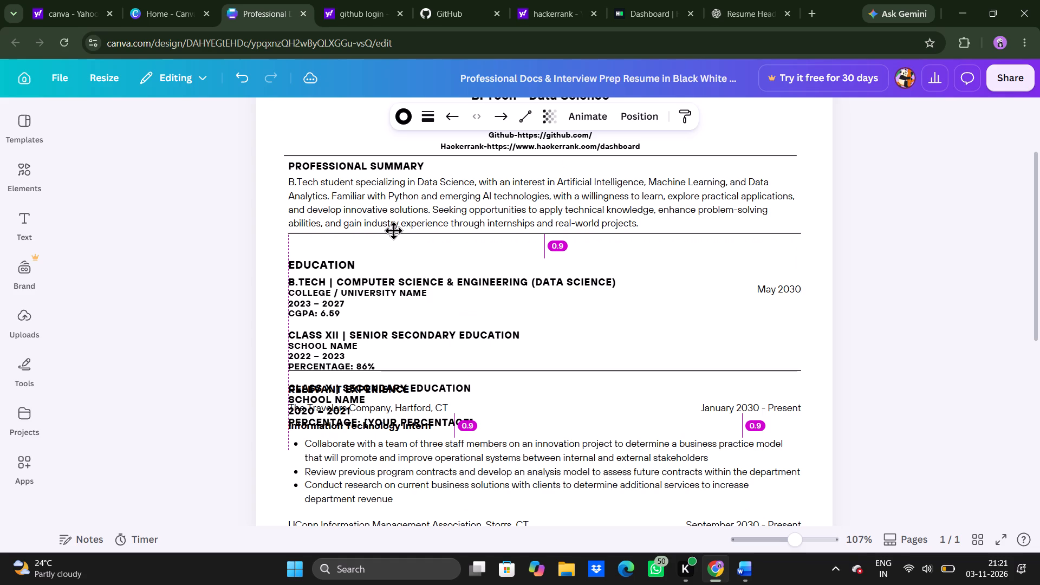
{"action": "left_click_drag", "start_coordinate": [393, 230], "coordinate": [394, 228]}
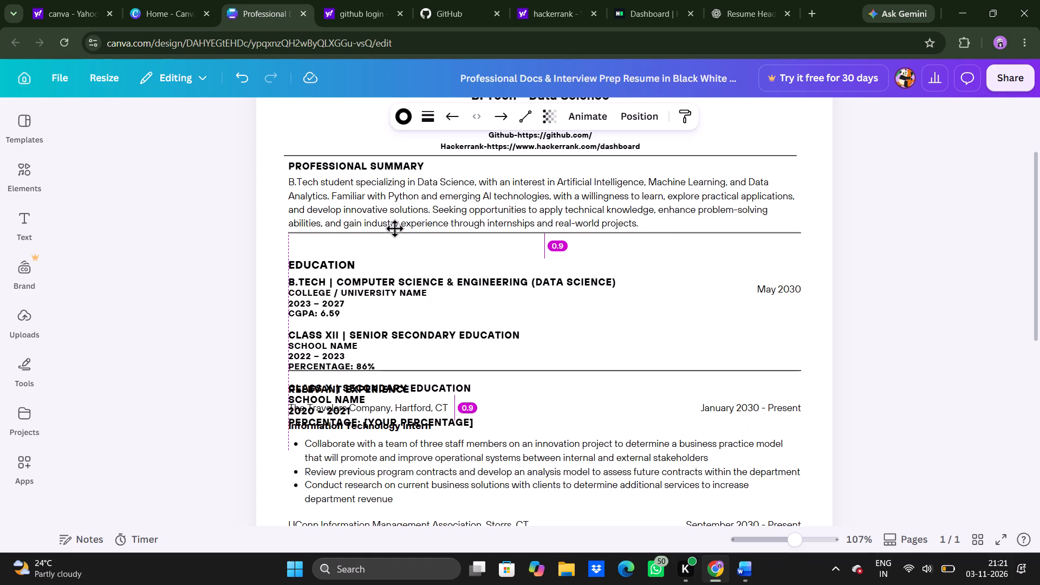
{"action": "left_click_drag", "start_coordinate": [394, 228], "coordinate": [394, 229]}
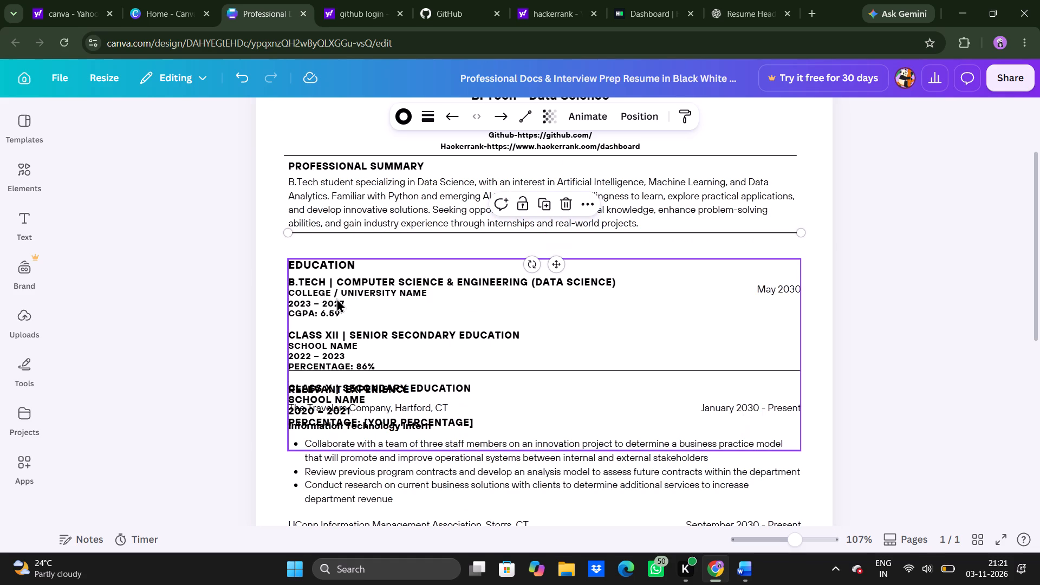
Move the EDUCATION text block up to just under the divider line, with its left edge aligned to that line.
{"action": "left_click_drag", "start_coordinate": [336, 298], "coordinate": [334, 281]}
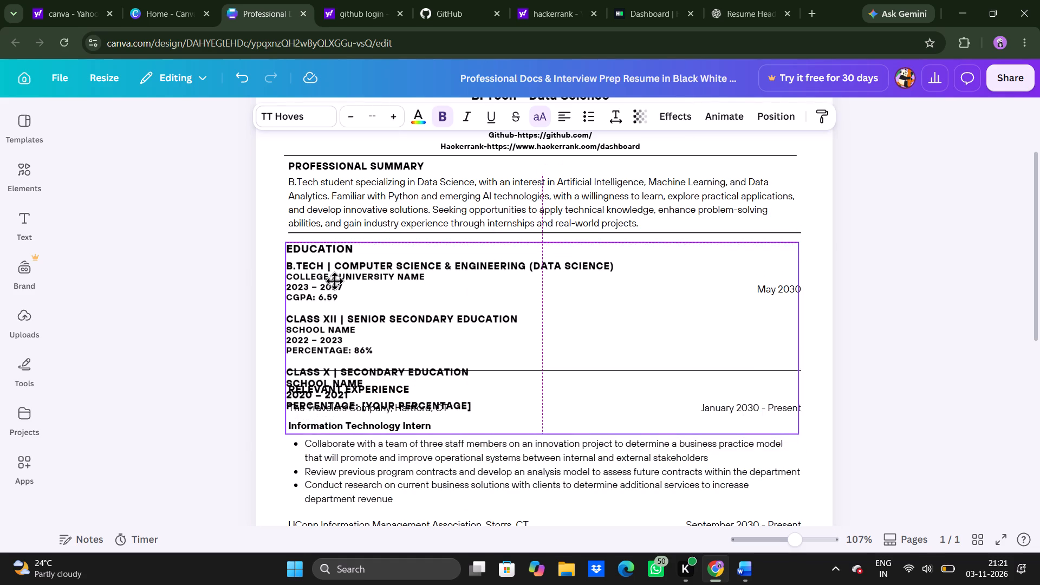
{"action": "left_click_drag", "start_coordinate": [334, 281], "coordinate": [336, 277]}
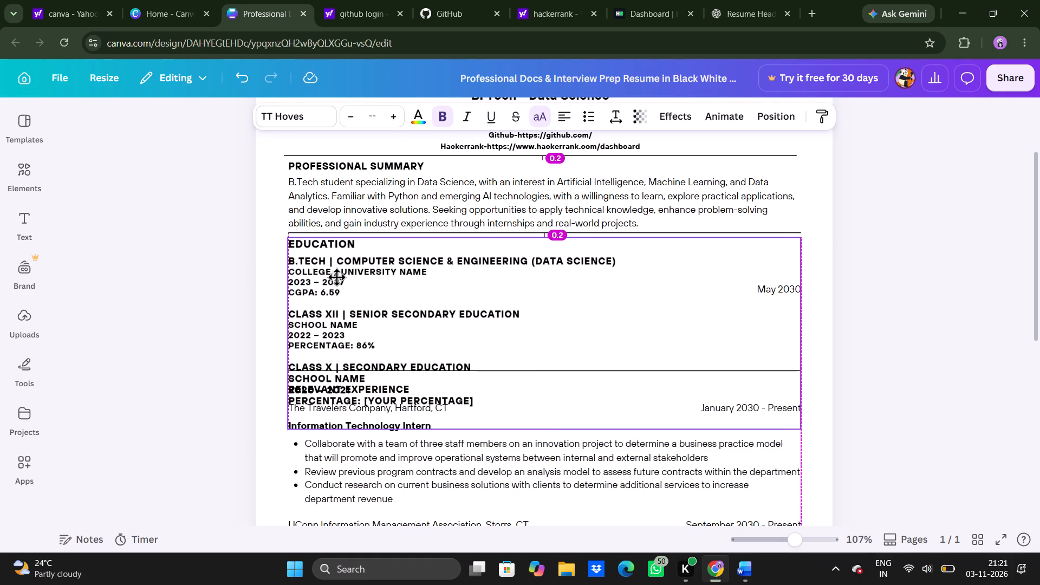
{"action": "left_click_drag", "start_coordinate": [336, 277], "coordinate": [336, 276]}
{"action": "left_click_drag", "start_coordinate": [336, 276], "coordinate": [337, 276]}
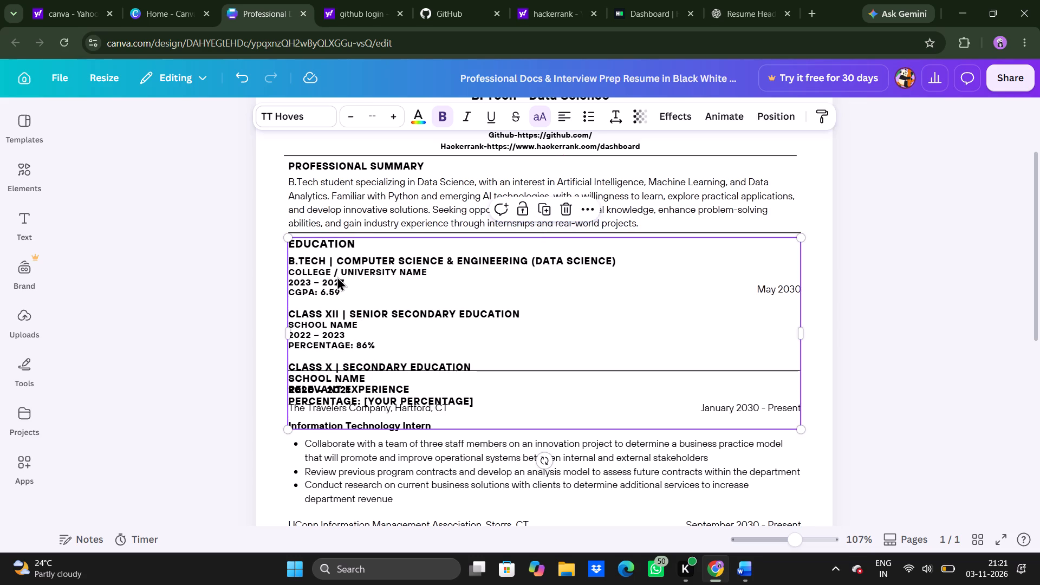
{"action": "left_click", "coordinate": [828, 236]}
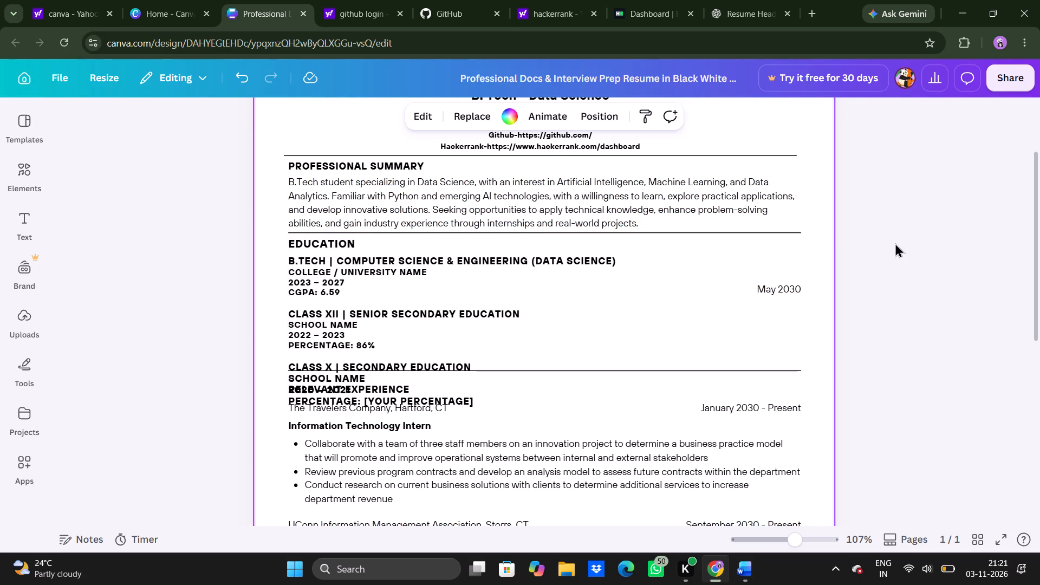
Set the font size of the B.TECH | COMPUTER SCIENCE & ENGINEERING (DATA SCIENCE) line to 9.
{"action": "left_click", "coordinate": [617, 257]}
{"action": "left_click", "coordinate": [617, 257]}
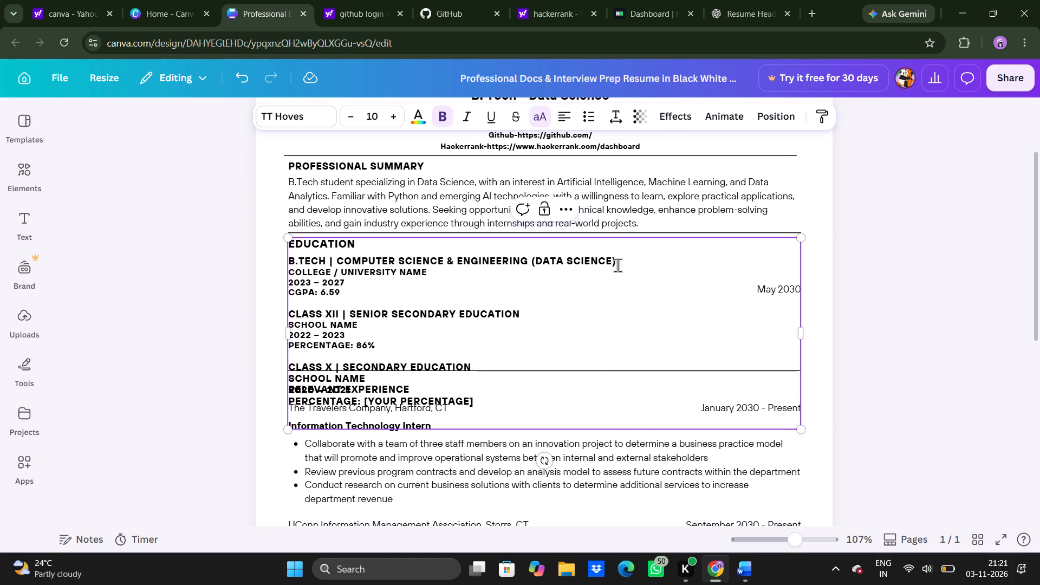
{"action": "left_click", "coordinate": [351, 119]}
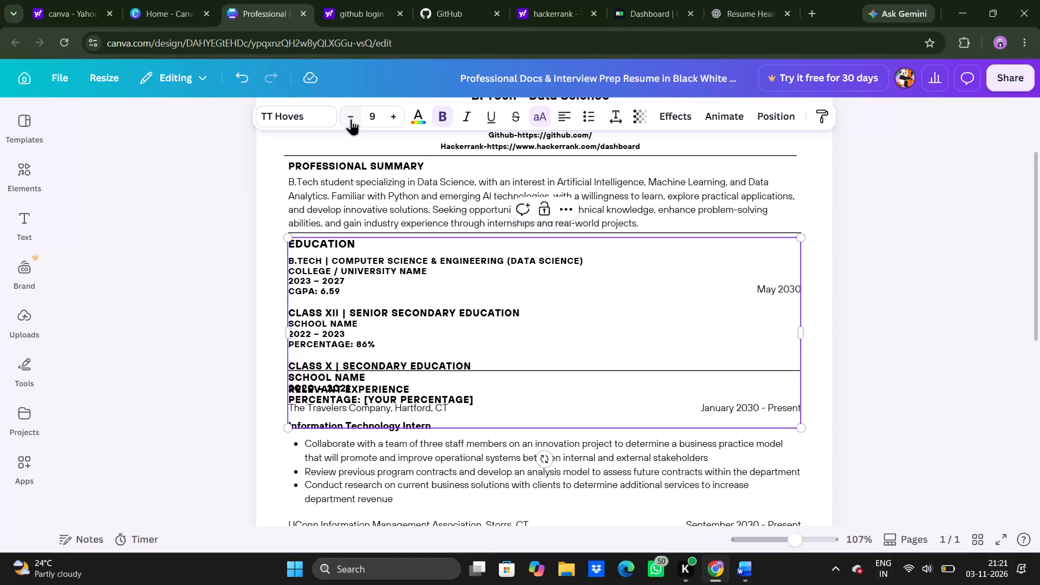
Replace COLLEGE / UNIVERSITY NAME under B.Tech with Pranveer Singh Institute of Technology, Kanpur, copied from the Word resume, without brackets.
{"action": "left_click", "coordinate": [427, 272]}
{"action": "left_click", "coordinate": [427, 272]}
{"action": "left_click_drag", "start_coordinate": [427, 272], "coordinate": [391, 274]}
{"action": "key", "text": "BackSpace"}
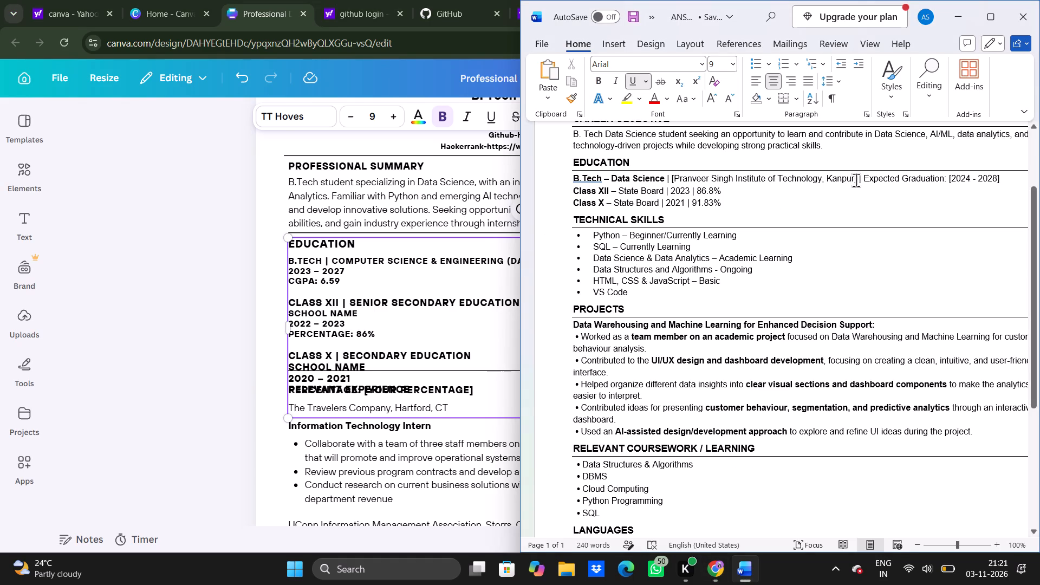
{"action": "left_click_drag", "start_coordinate": [856, 180], "coordinate": [674, 176]}
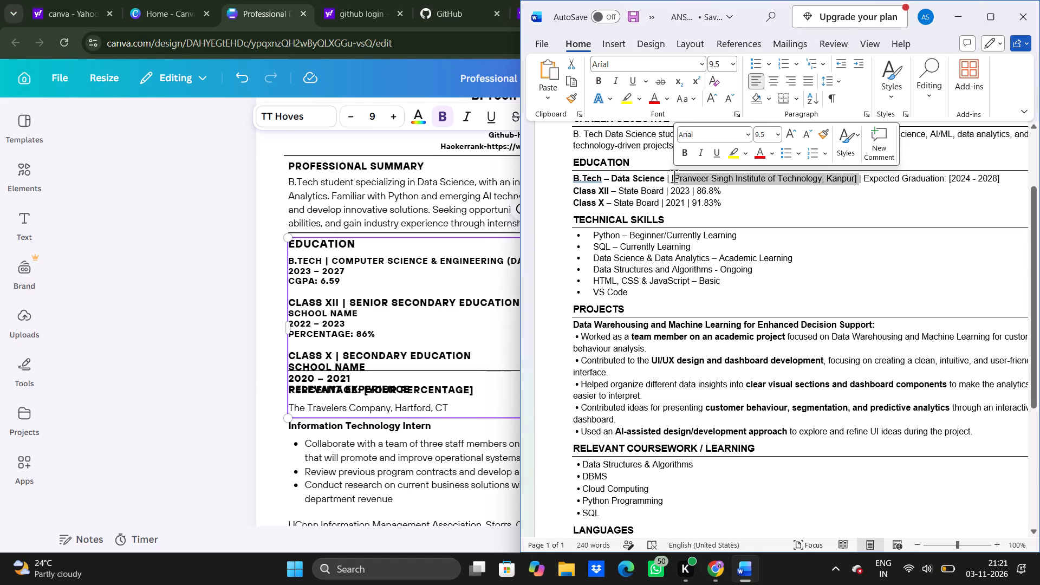
{"action": "key", "text": "ctrl+c"}
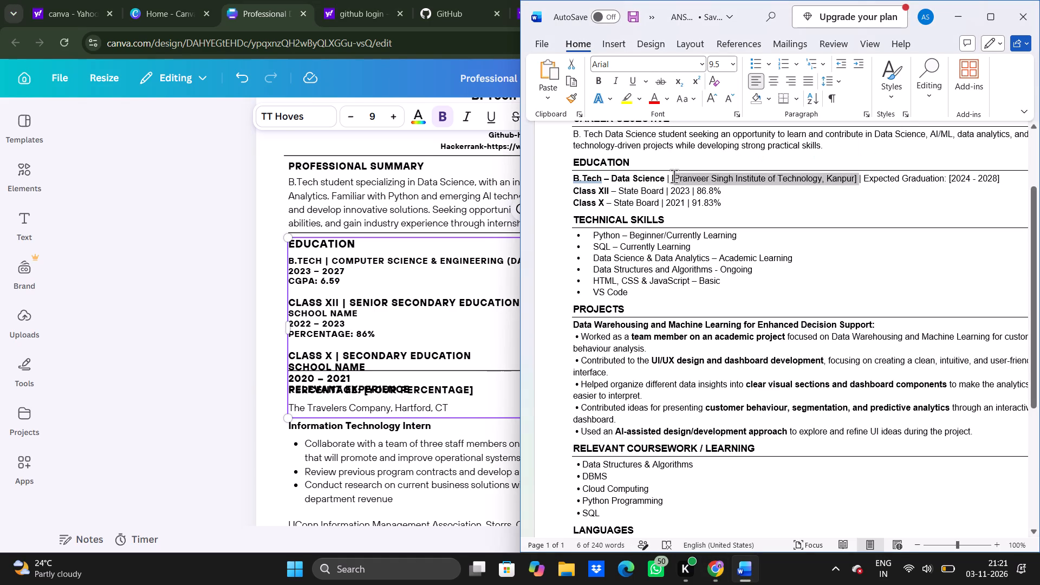
{"action": "left_click", "coordinate": [964, 16]}
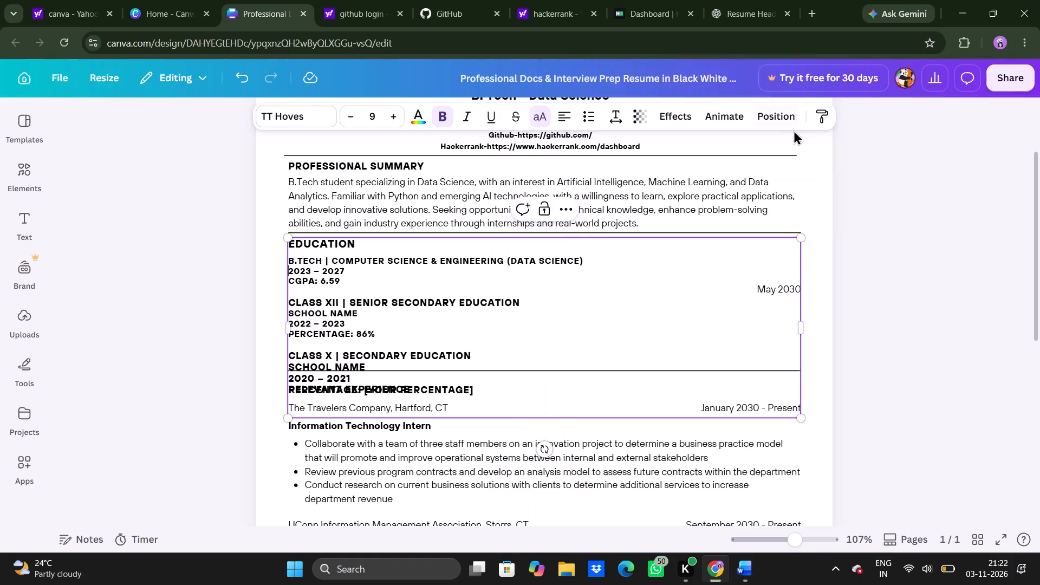
{"action": "left_click", "coordinate": [616, 264]}
{"action": "key", "text": "Return"}
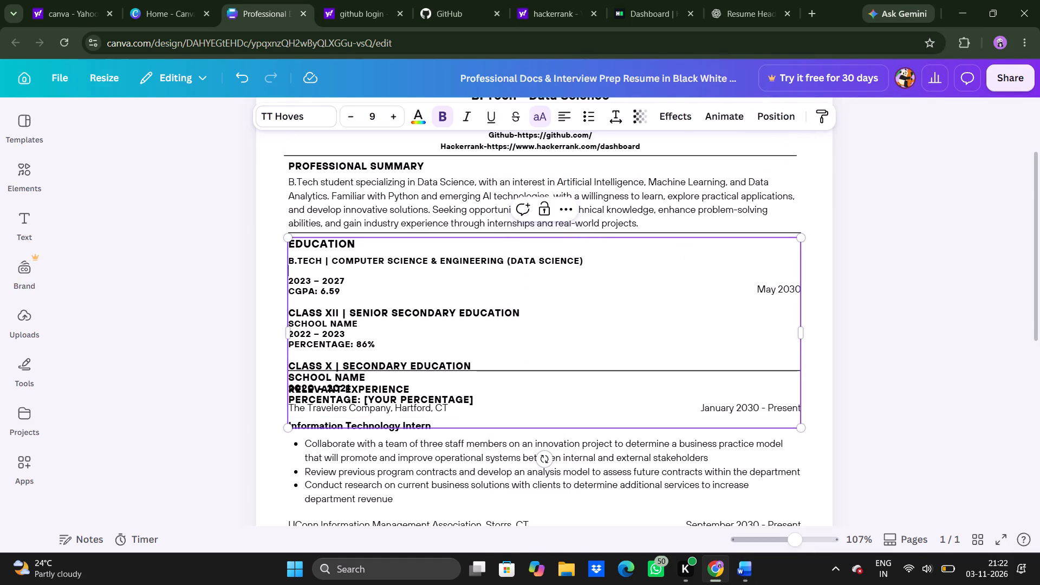
{"action": "key", "text": "ctrl+v"}
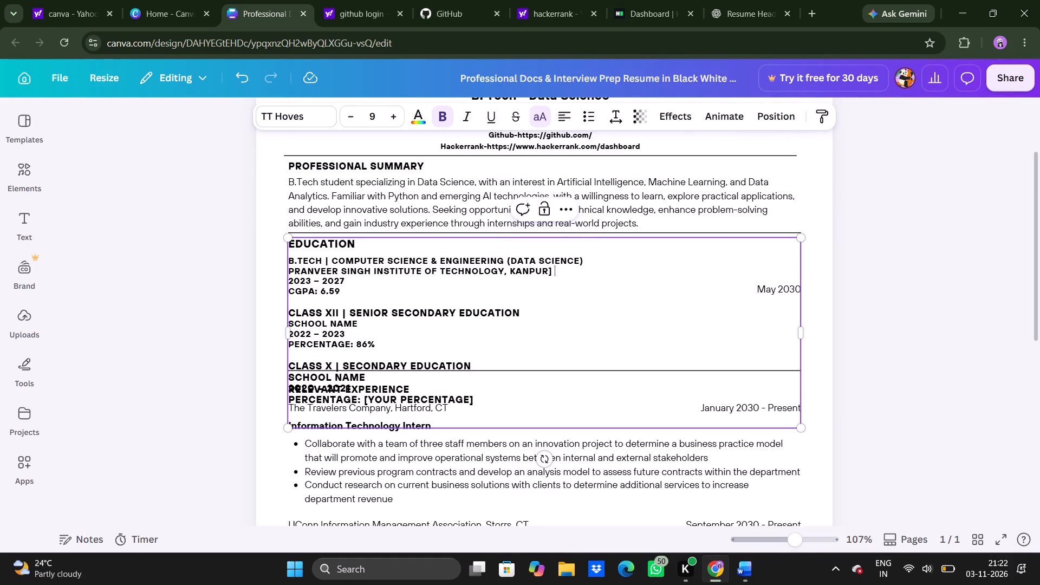
{"action": "key", "text": "BackSpace"}
{"action": "key", "text": "BackSpace"}
Set the B.Tech years in the EDUCATION block to 2024 – 2028.
{"action": "left_click", "coordinate": [311, 279]}
{"action": "key", "text": "BackSpace"}
{"action": "key", "text": "4"}
{"action": "left_click", "coordinate": [350, 282]}
{"action": "key", "text": "BackSpace"}
{"action": "key", "text": "8"}
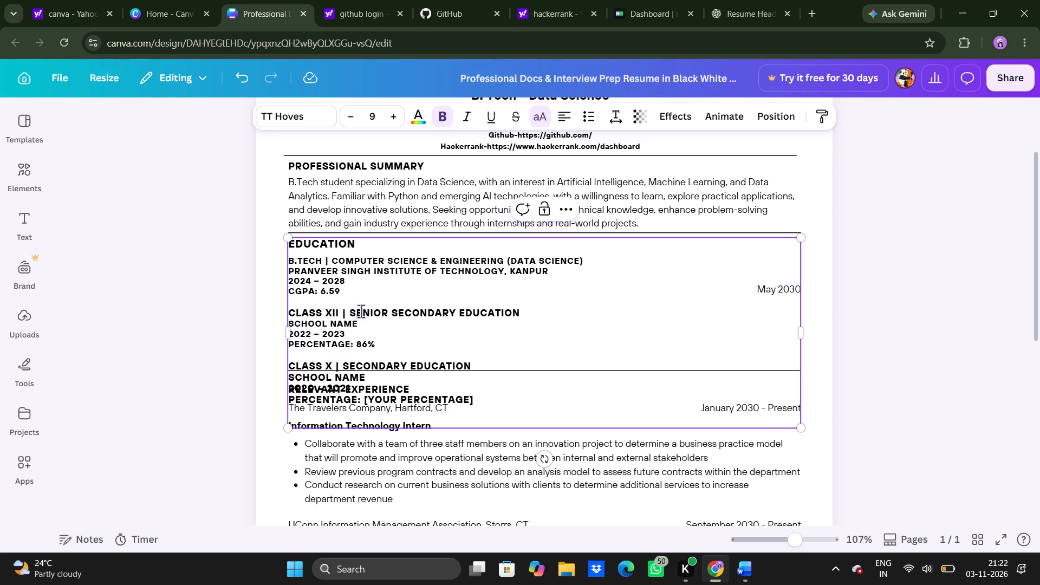
Replace the SCHOOL NAME placeholder under Class XII with N.L.K INTER COLLEGE, KANPUR.
{"action": "left_click", "coordinate": [359, 321]}
{"action": "key", "text": "BackSpace"}
{"action": "key", "text": "BackSpace"}
{"action": "key", "text": "BackSpace"}
{"action": "key", "text": "BackSpace"}
{"action": "key", "text": "BackSpace"}
{"action": "key", "text": "BackSpace"}
{"action": "key", "text": "BackSpace"}
{"action": "key", "text": "BackSpace"}
{"action": "key", "text": "BackSpace"}
{"action": "key", "text": "BackSpace"}
{"action": "key", "text": "BackSpace"}
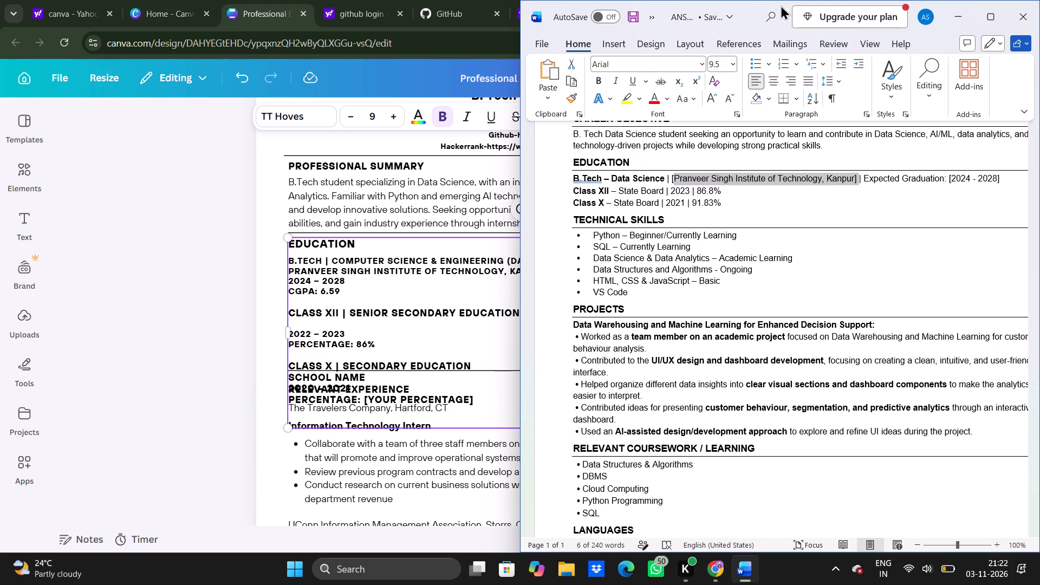
{"action": "left_click", "coordinate": [951, 18]}
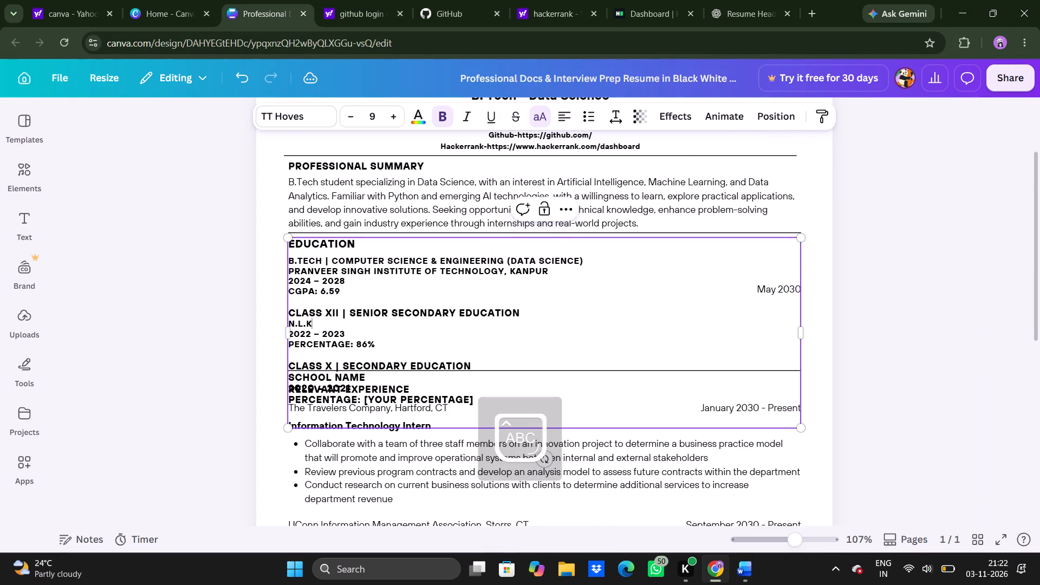
{"action": "key", "text": "space"}
{"action": "type", "text": "INTER COLLEGE"}
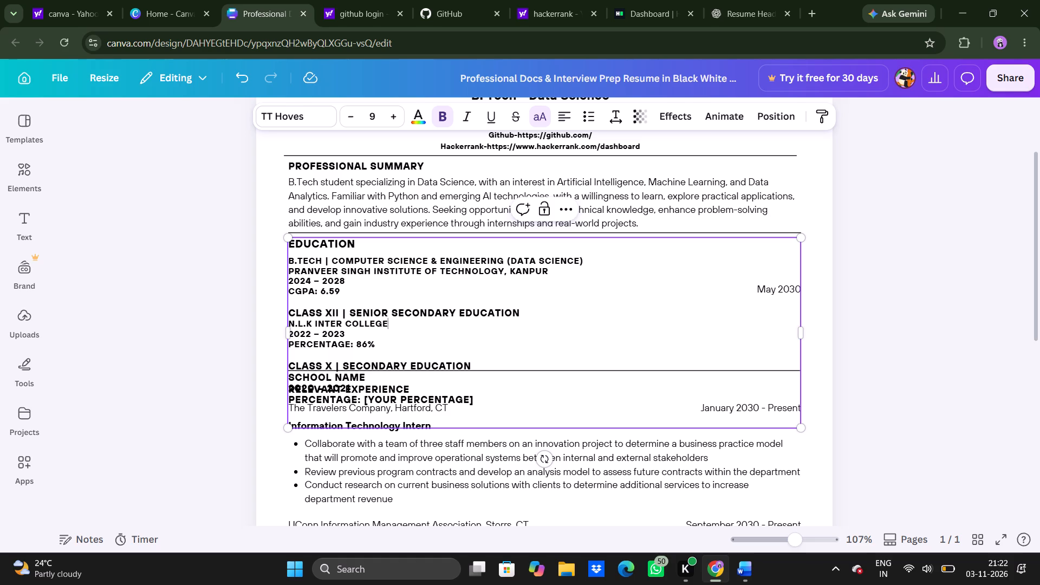
{"action": "key", "text": "space"}
{"action": "key", "text": "BackSpace"}
{"action": "type", "text": ", K"}
{"action": "type", "text": "ANPUR"}
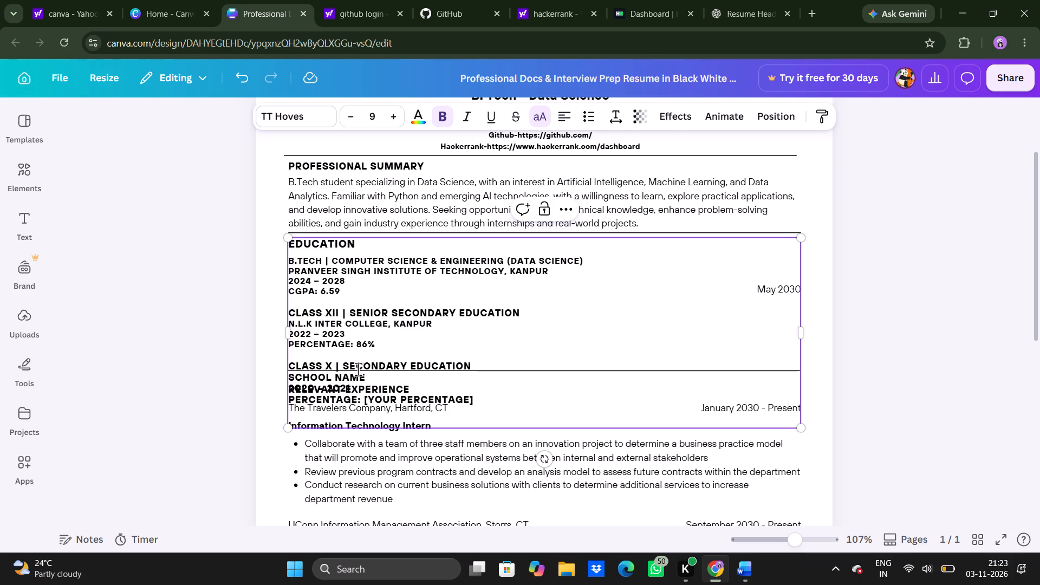
Replace the SCHOOL NAME placeholder under Class X with N.L.K INTER COLLEGE.
{"action": "left_click_drag", "start_coordinate": [367, 378], "coordinate": [292, 374]}
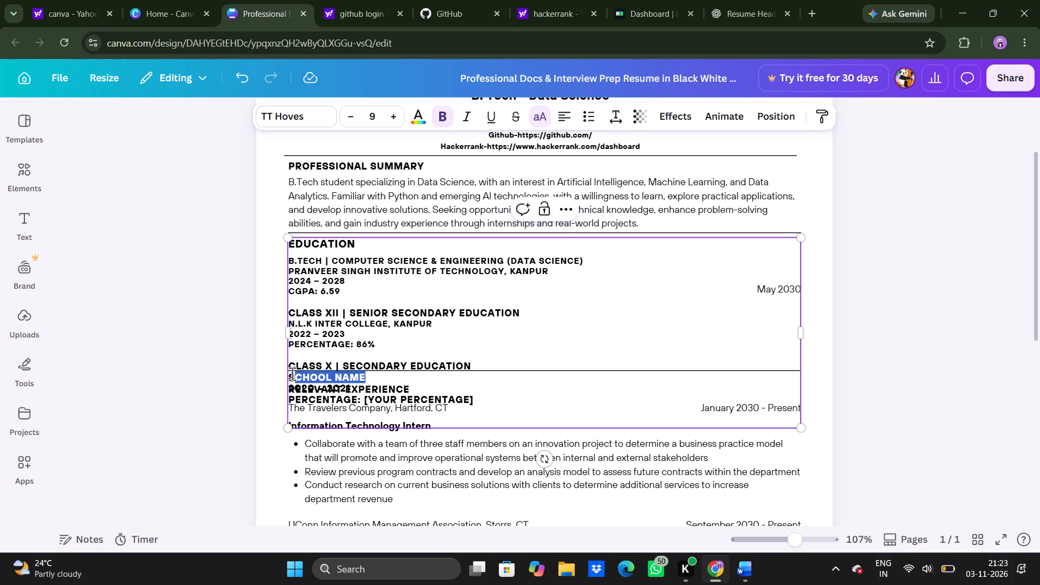
{"action": "left_click_drag", "start_coordinate": [292, 374], "coordinate": [288, 375]}
{"action": "key", "text": "BackSpace"}
{"action": "type", "text": "N.L.LK"}
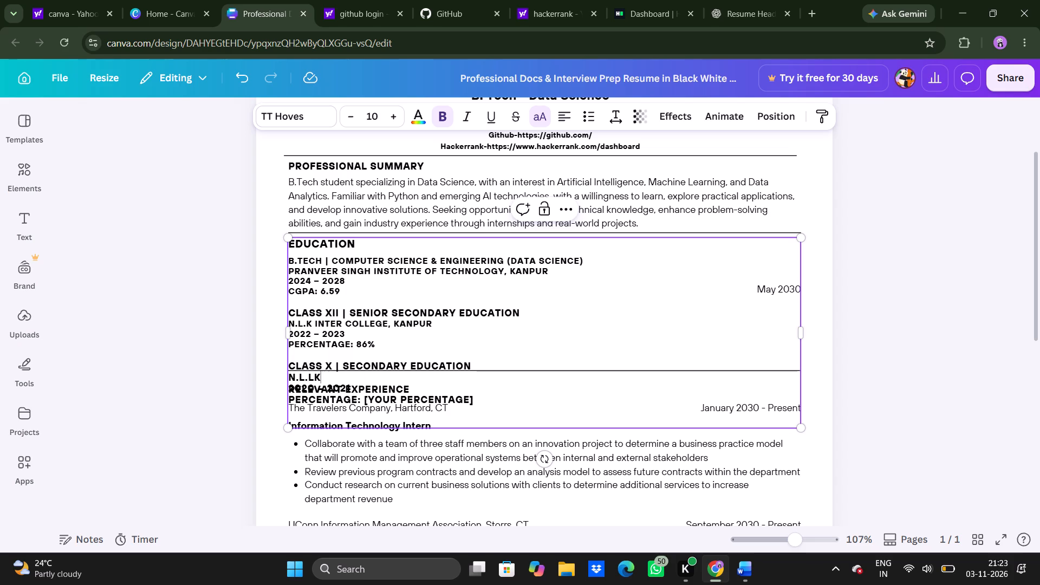
{"action": "key", "text": "space"}
{"action": "key", "text": "BackSpace"}
{"action": "key", "text": "BackSpace"}
{"action": "key", "text": "BackSpace"}
{"action": "type", "text": "K INTER COLLEGE"}
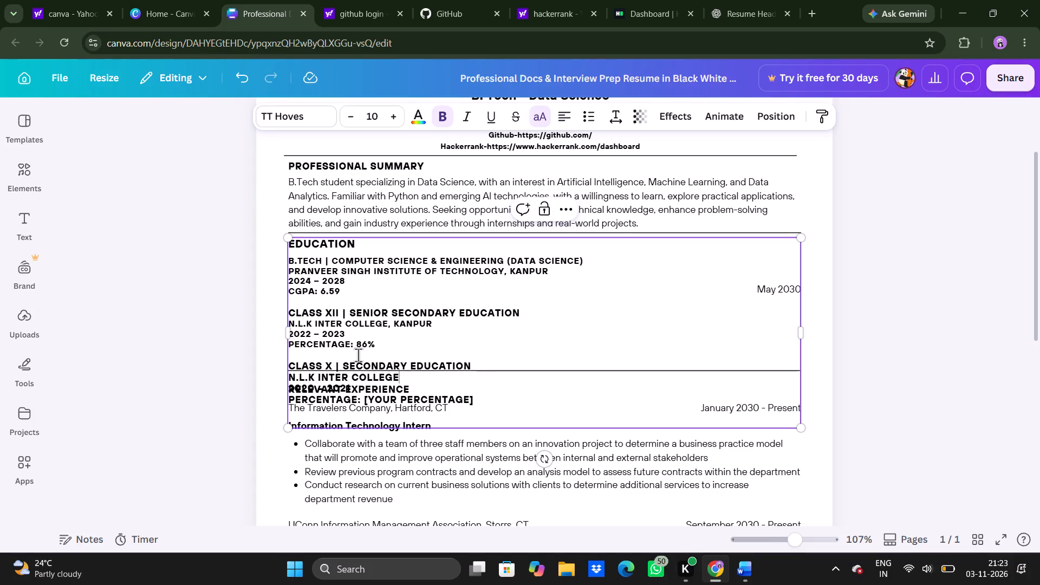
Add a space and a vertical bar separator after the contact number in the resume header.
{"action": "scroll", "coordinate": [358, 355], "scroll_direction": "up", "scroll_amount": 1}
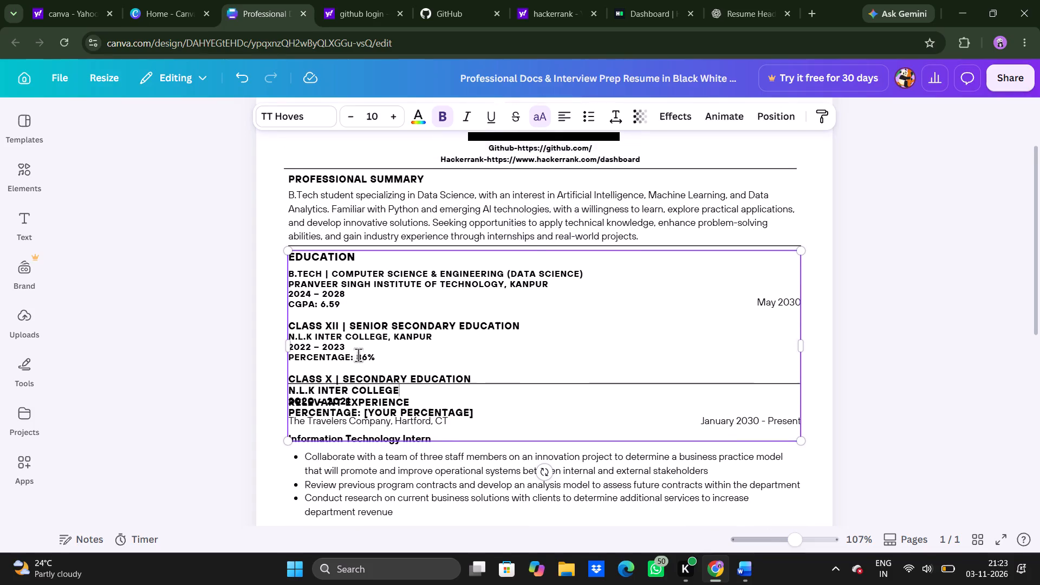
{"action": "scroll", "coordinate": [358, 355], "scroll_direction": "up", "scroll_amount": 3}
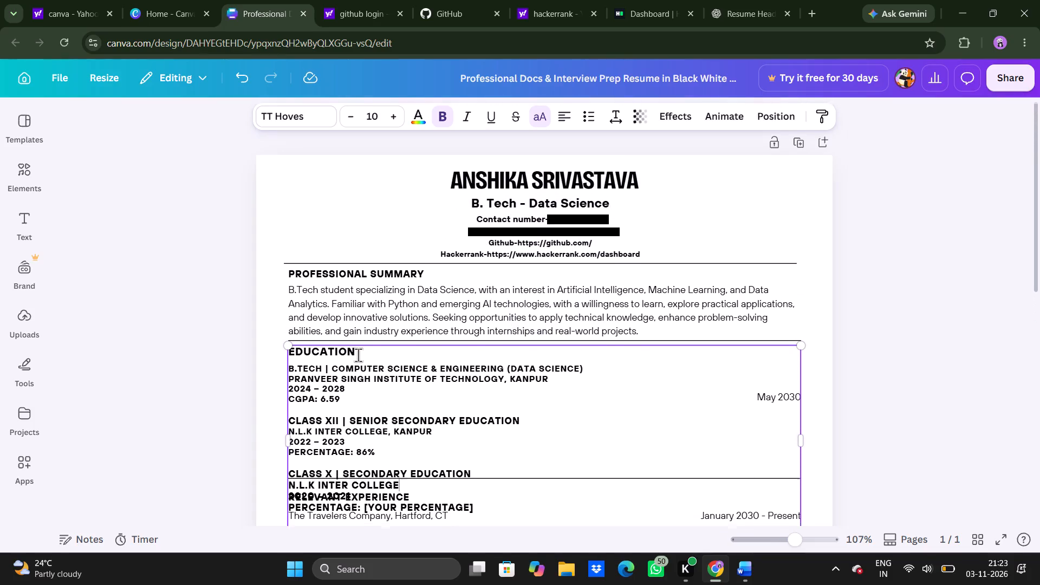
{"action": "scroll", "coordinate": [358, 355], "scroll_direction": "up", "scroll_amount": 2}
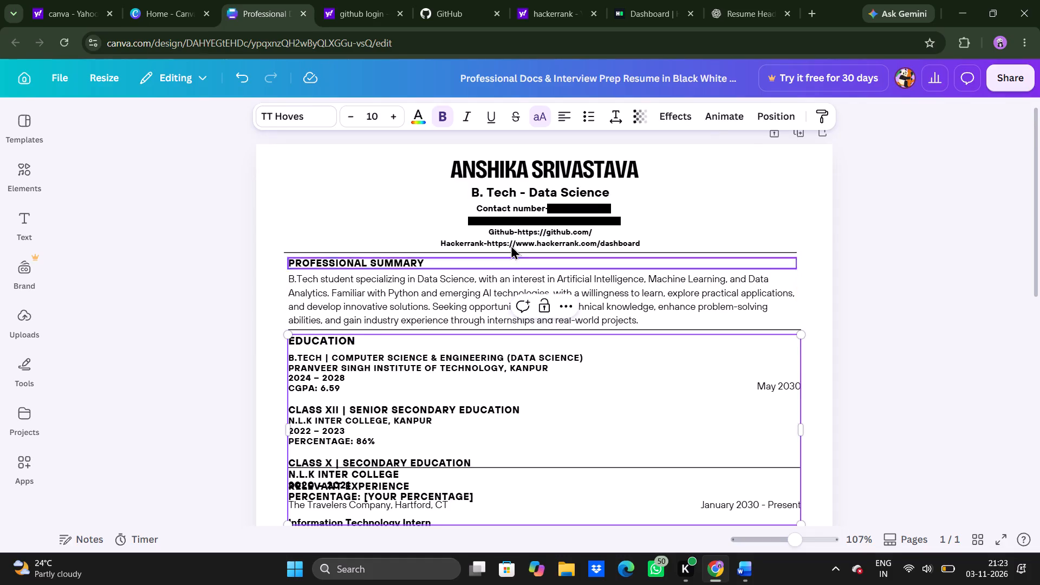
{"action": "left_click", "coordinate": [610, 205]}
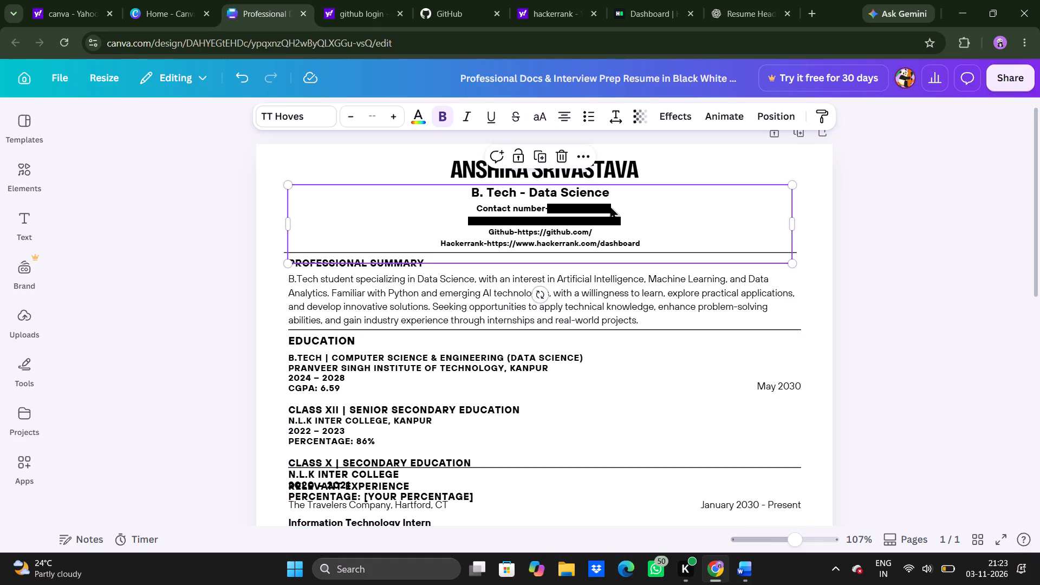
{"action": "left_click", "coordinate": [605, 205]}
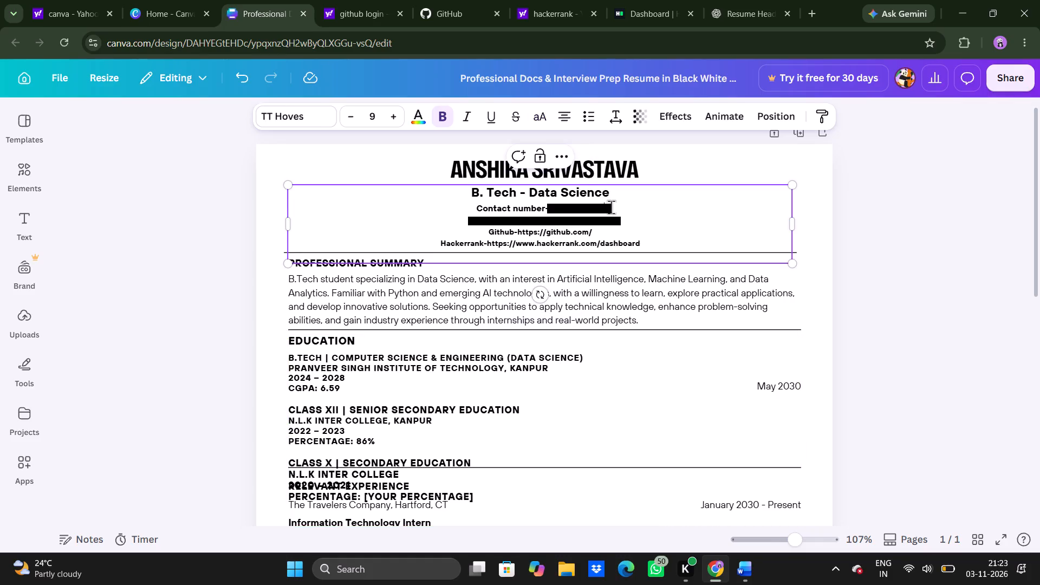
{"action": "key", "text": "space"}
{"action": "key", "text": "backslash"}
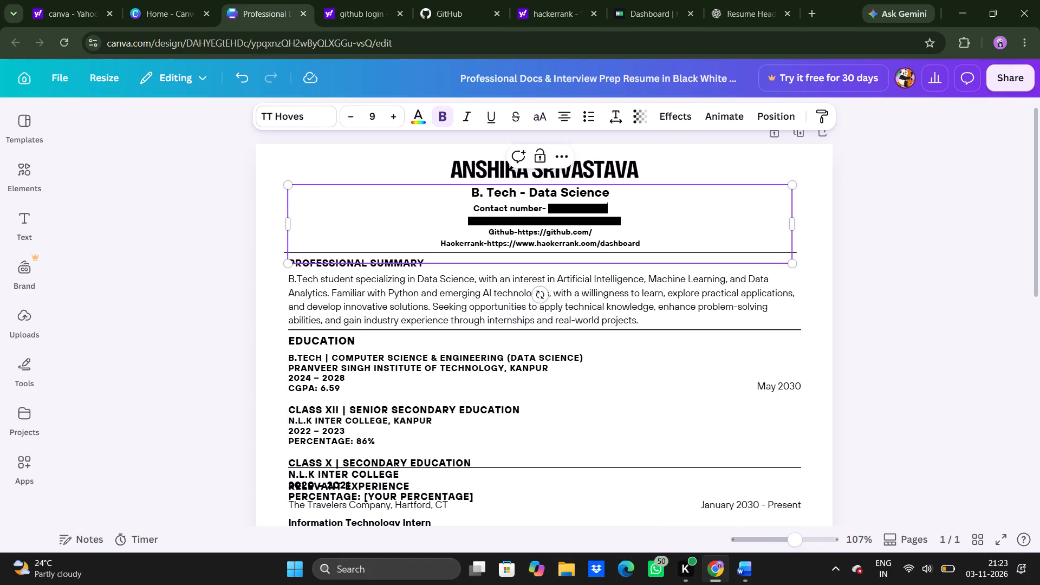
{"action": "key", "text": "BackSpace"}
{"action": "key", "text": "shift+bar"}
Copy the contact line below the phone number to after the separator on the phone line, and delete the original line.
{"action": "left_click_drag", "start_coordinate": [621, 221], "coordinate": [557, 222]}
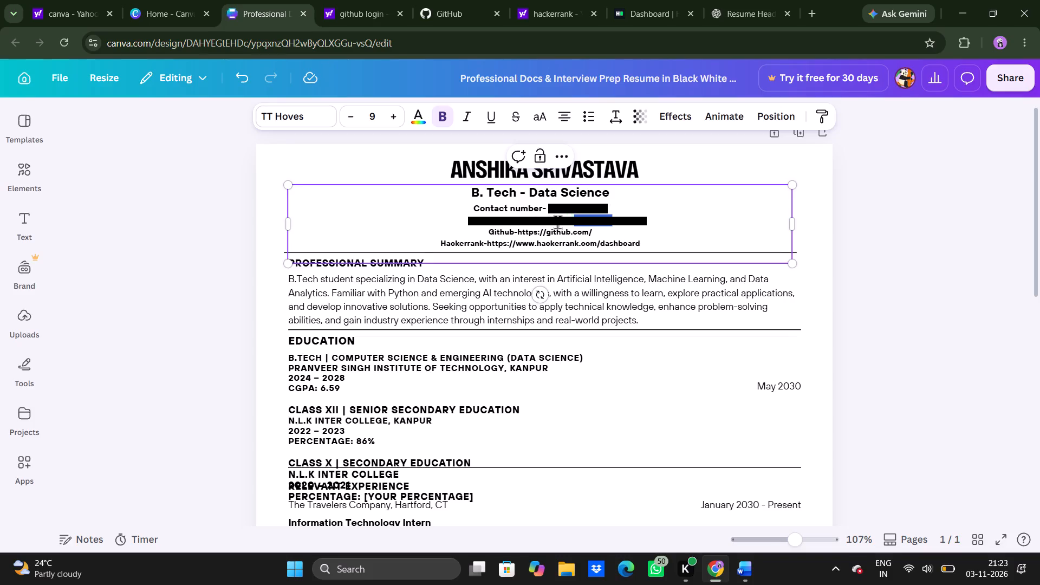
{"action": "left_click_drag", "start_coordinate": [557, 222], "coordinate": [466, 221]}
{"action": "key", "text": "ctrl+c"}
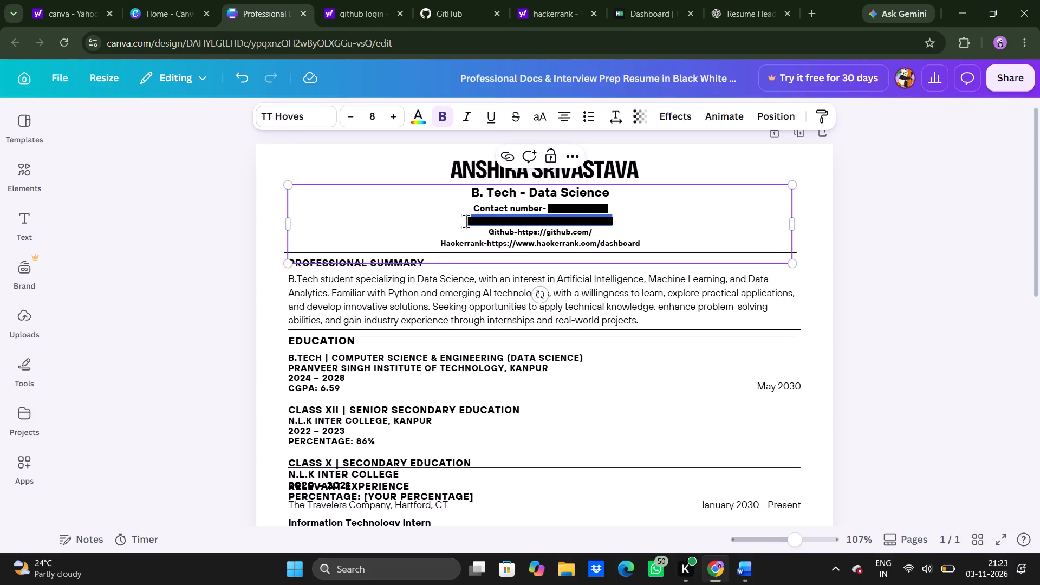
{"action": "left_click", "coordinate": [619, 206]}
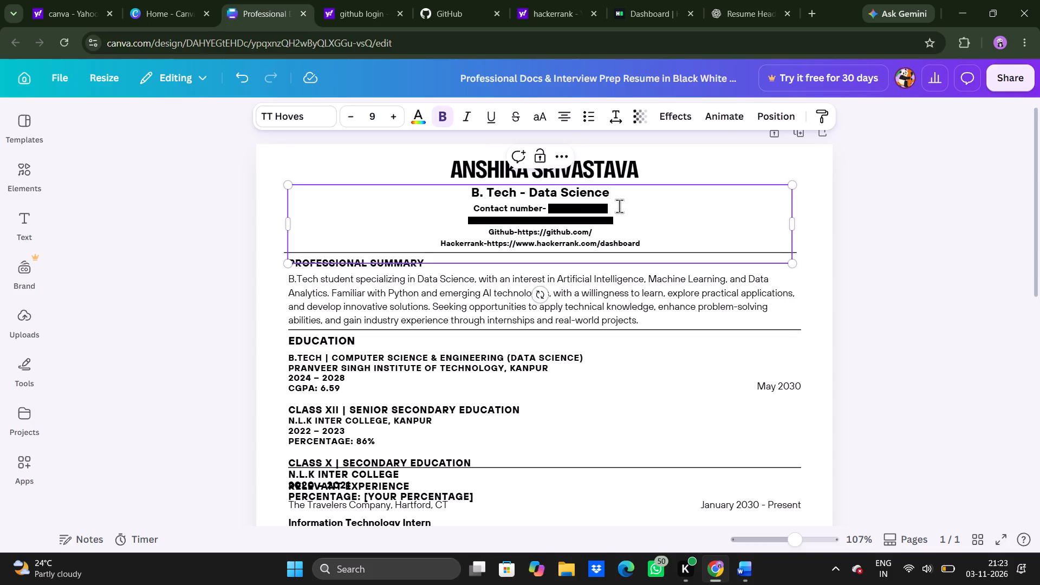
{"action": "key", "text": "space"}
{"action": "key", "text": "ctrl+v"}
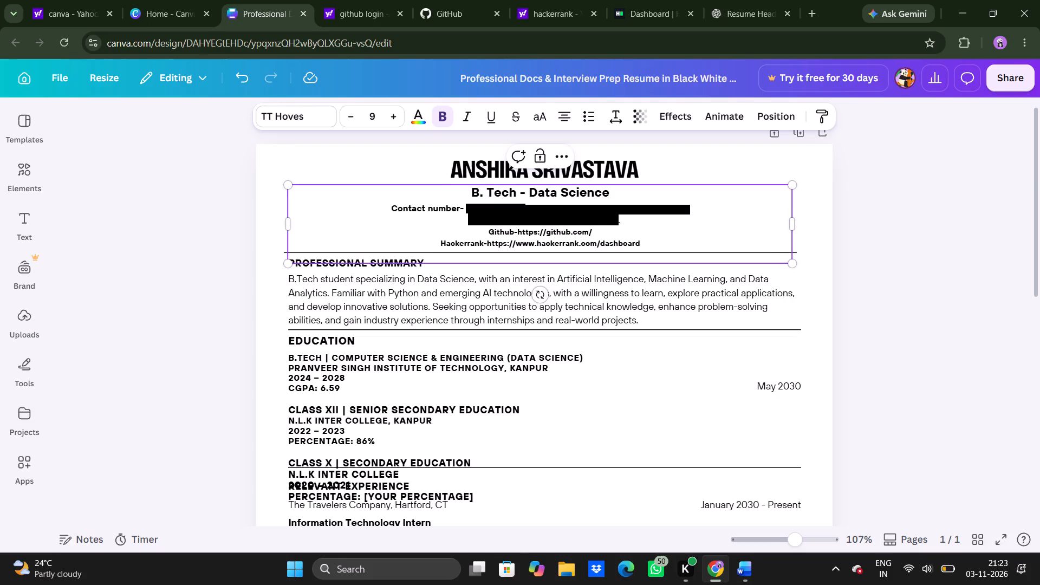
{"action": "double_click", "coordinate": [616, 218]}
{"action": "left_click", "coordinate": [616, 218]}
{"action": "left_click_drag", "start_coordinate": [616, 218], "coordinate": [541, 226]}
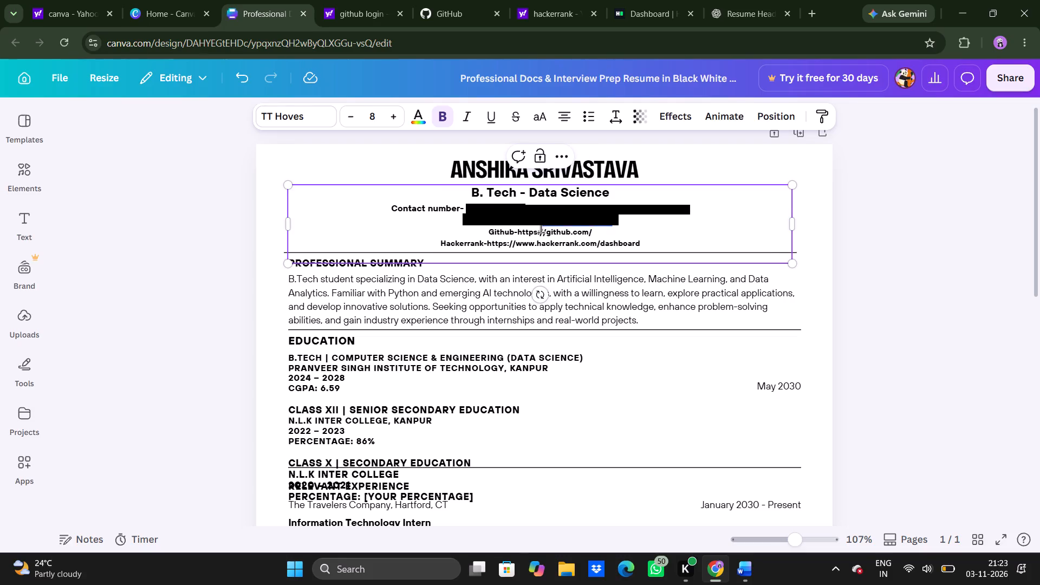
{"action": "left_click_drag", "start_coordinate": [541, 226], "coordinate": [465, 223]}
{"action": "key", "text": "BackSpace"}
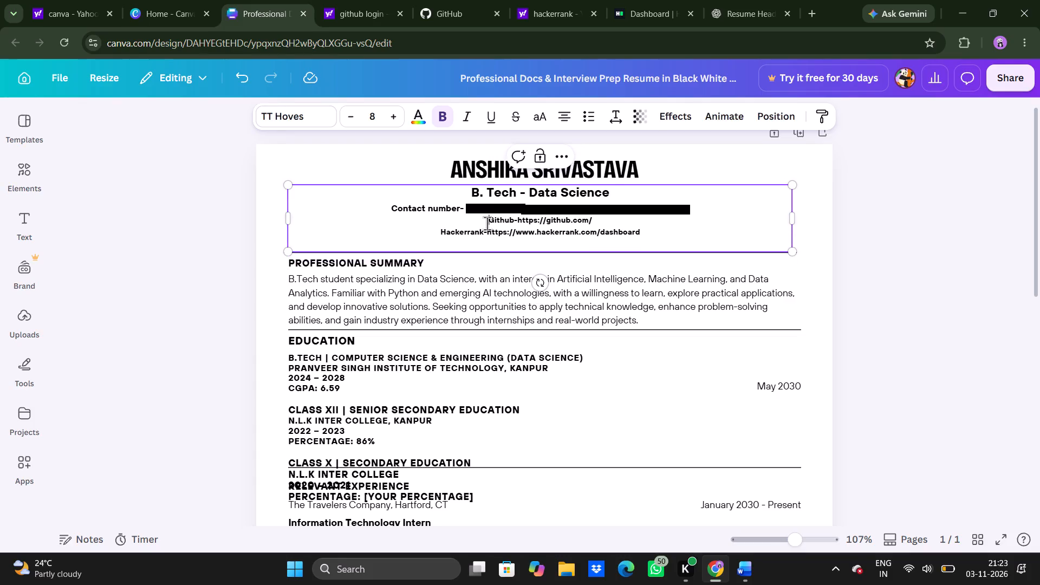
Copy the Hackerrank line onto the end of the Github line after a vertical bar separator, and delete the original Hackerrank line.
{"action": "left_click_drag", "start_coordinate": [437, 231], "coordinate": [442, 231]}
{"action": "left_click_drag", "start_coordinate": [442, 231], "coordinate": [641, 230]}
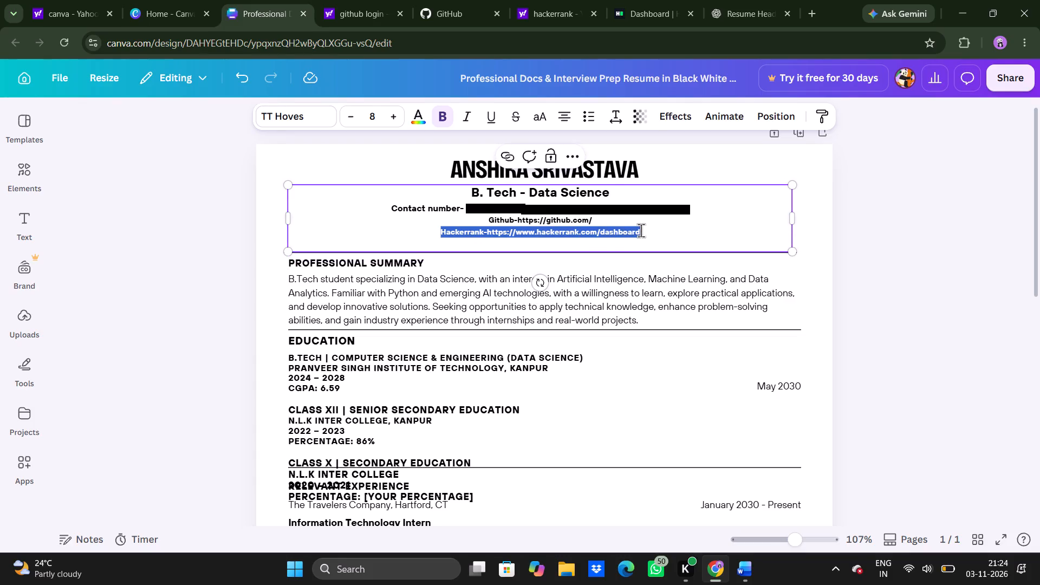
{"action": "key", "text": "ctrl+c"}
{"action": "left_click", "coordinate": [609, 220]}
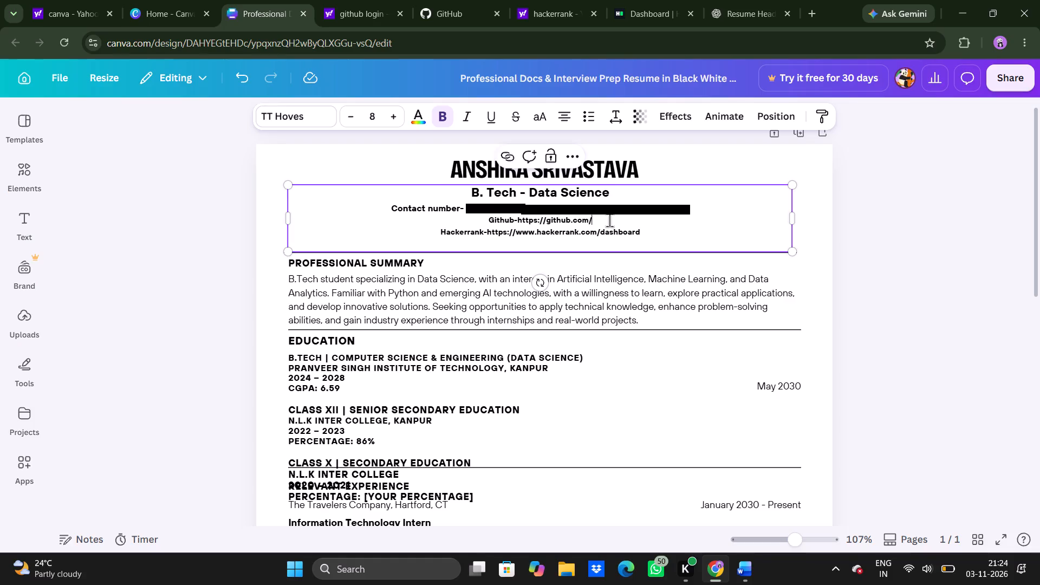
{"action": "key", "text": "space"}
{"action": "key", "text": "shift+bar"}
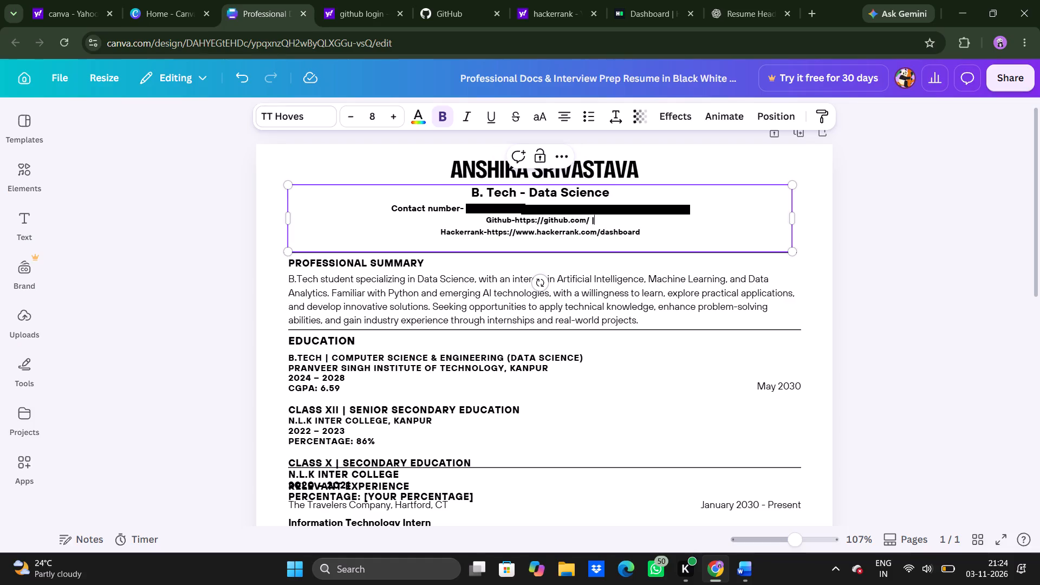
{"action": "key", "text": "space"}
{"action": "key", "text": "ctrl+v"}
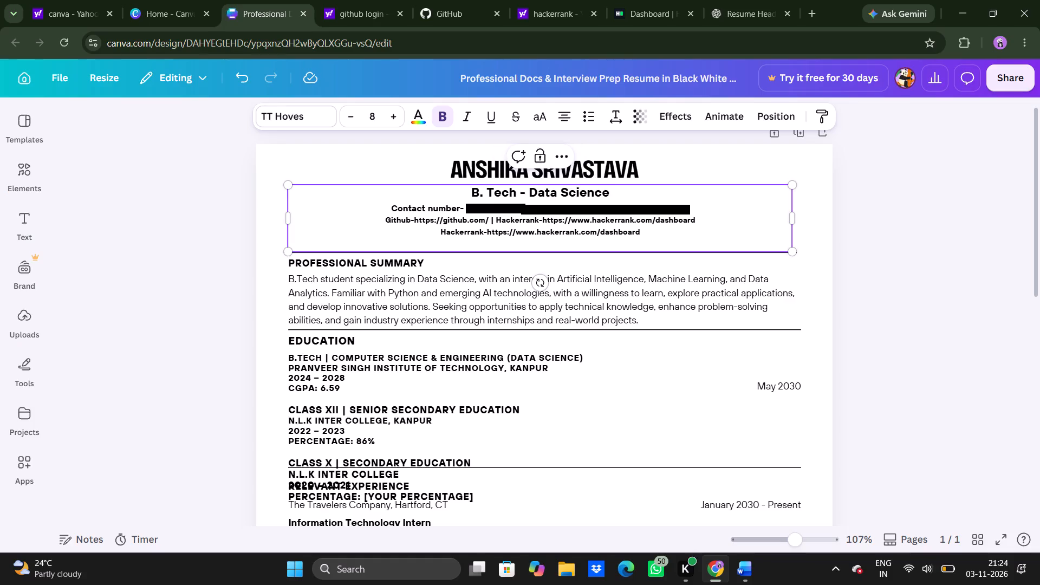
{"action": "left_click_drag", "start_coordinate": [655, 233], "coordinate": [620, 232]}
{"action": "left_click_drag", "start_coordinate": [620, 232], "coordinate": [440, 230]}
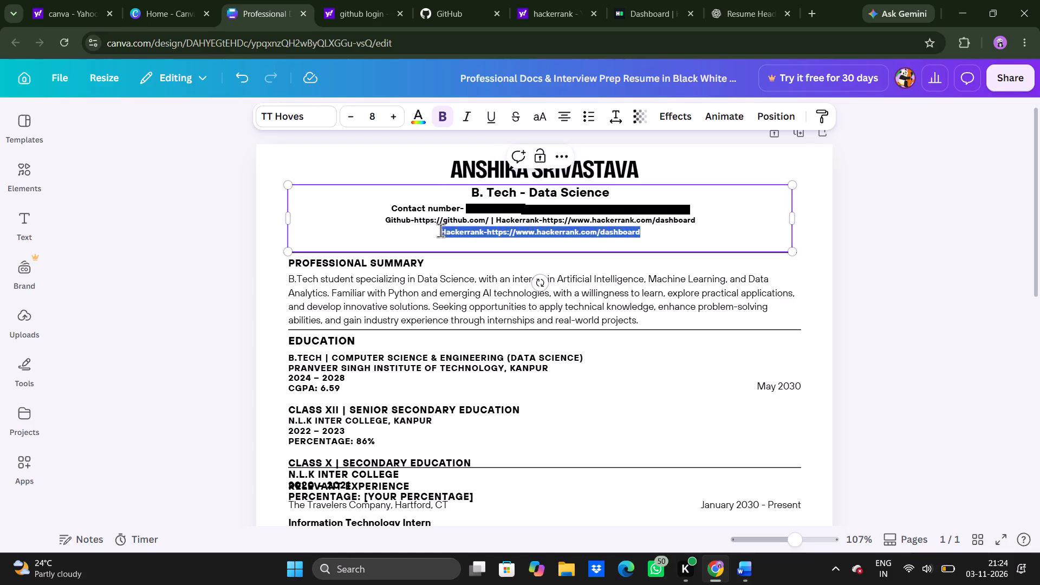
{"action": "left_click_drag", "start_coordinate": [440, 230], "coordinate": [440, 230]}
{"action": "key", "text": "BackSpace"}
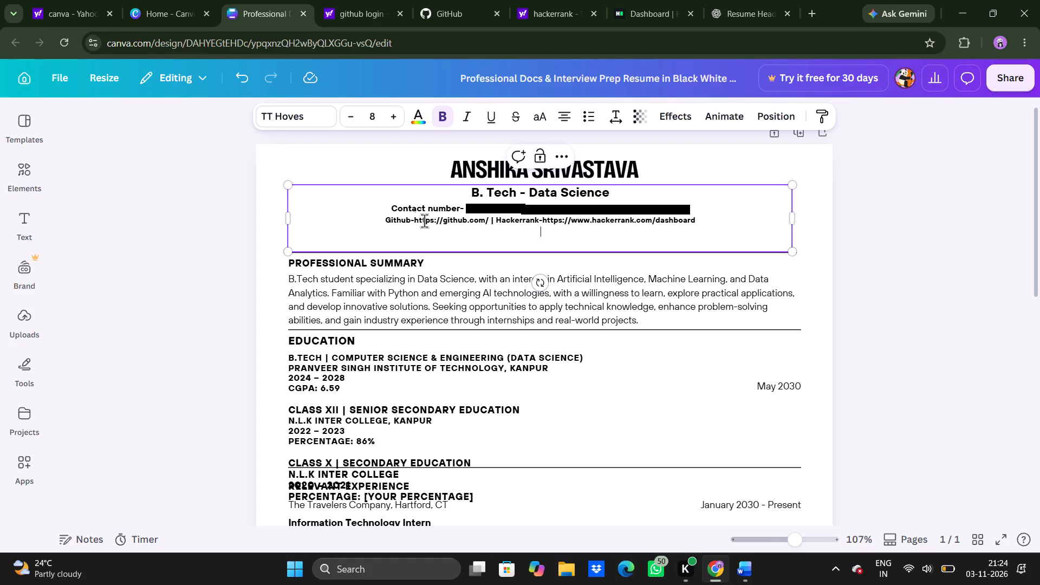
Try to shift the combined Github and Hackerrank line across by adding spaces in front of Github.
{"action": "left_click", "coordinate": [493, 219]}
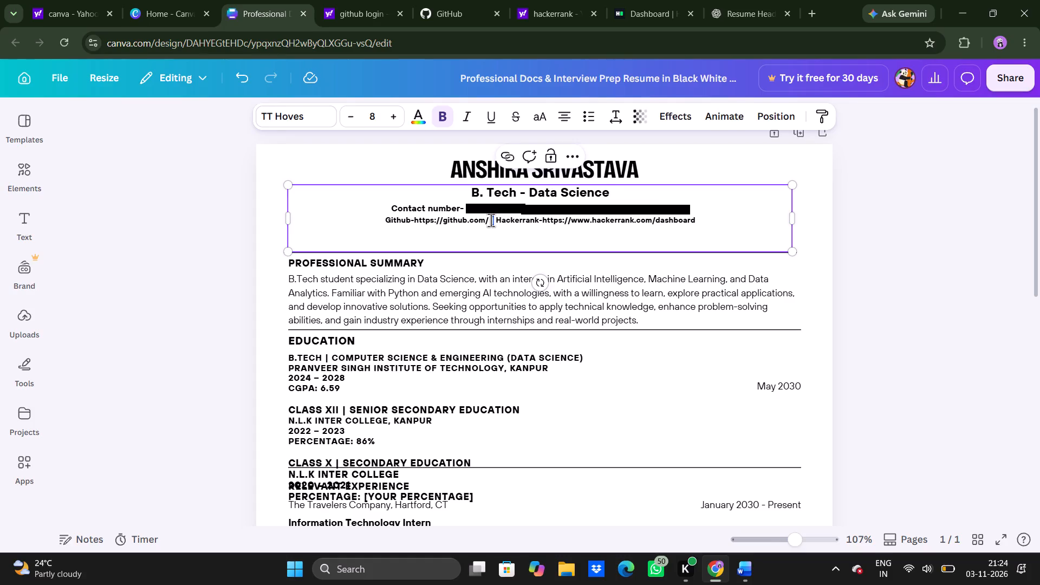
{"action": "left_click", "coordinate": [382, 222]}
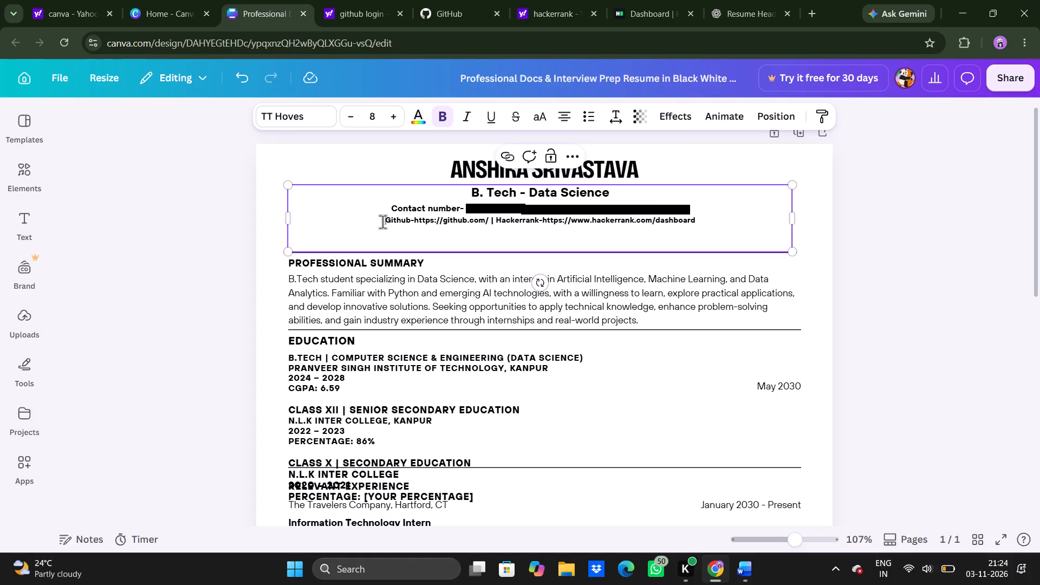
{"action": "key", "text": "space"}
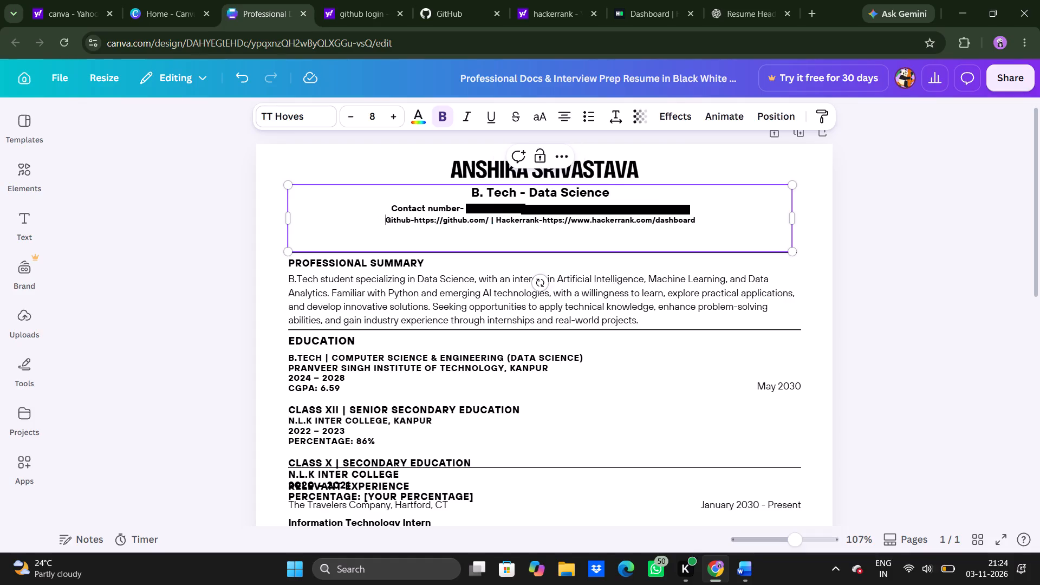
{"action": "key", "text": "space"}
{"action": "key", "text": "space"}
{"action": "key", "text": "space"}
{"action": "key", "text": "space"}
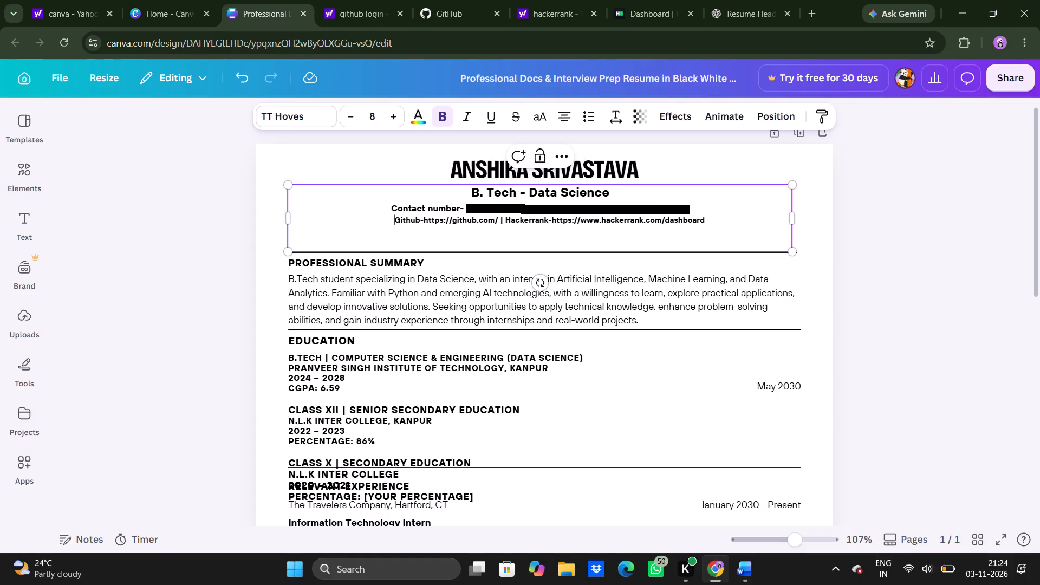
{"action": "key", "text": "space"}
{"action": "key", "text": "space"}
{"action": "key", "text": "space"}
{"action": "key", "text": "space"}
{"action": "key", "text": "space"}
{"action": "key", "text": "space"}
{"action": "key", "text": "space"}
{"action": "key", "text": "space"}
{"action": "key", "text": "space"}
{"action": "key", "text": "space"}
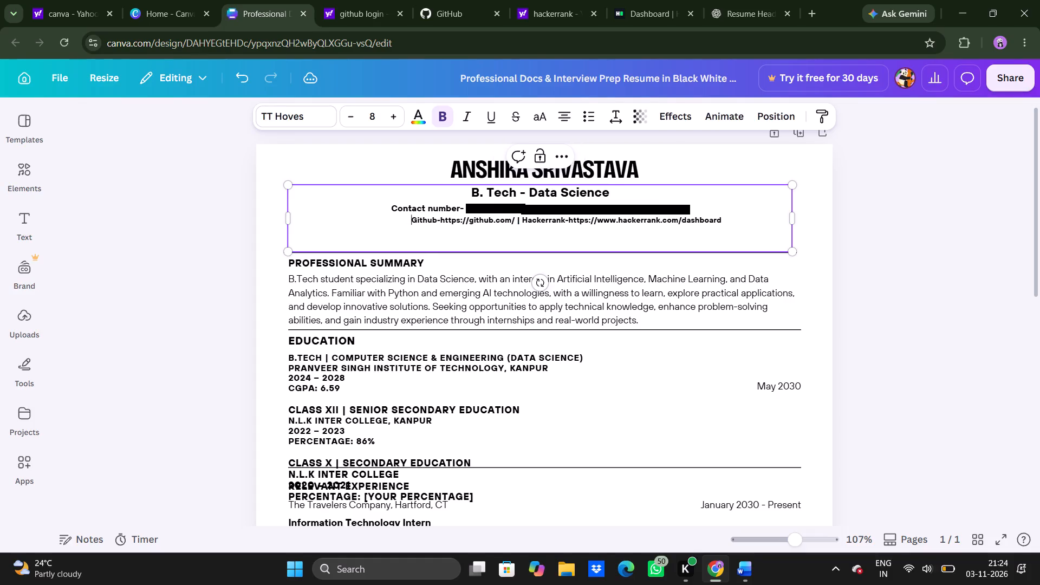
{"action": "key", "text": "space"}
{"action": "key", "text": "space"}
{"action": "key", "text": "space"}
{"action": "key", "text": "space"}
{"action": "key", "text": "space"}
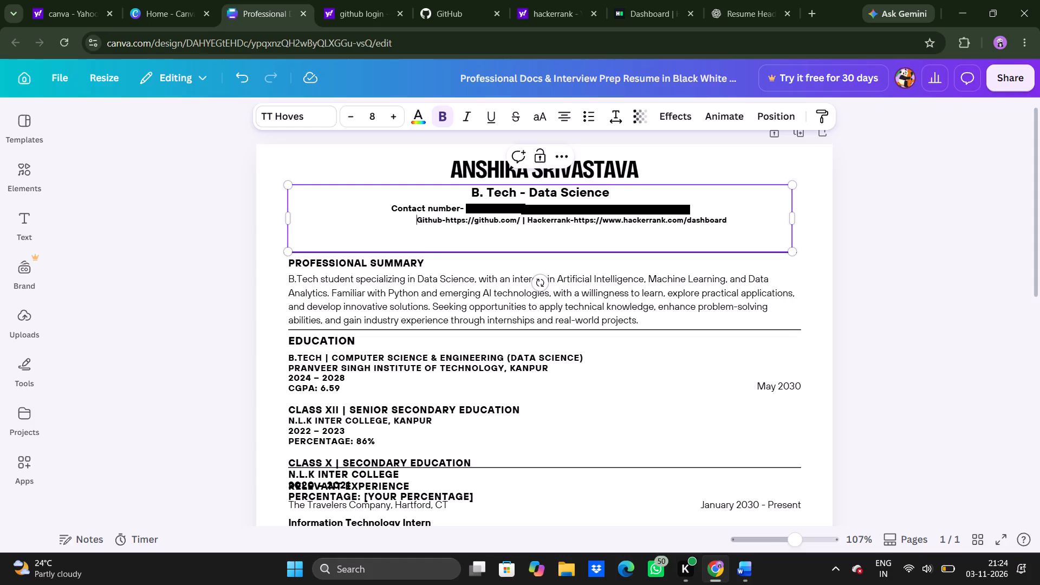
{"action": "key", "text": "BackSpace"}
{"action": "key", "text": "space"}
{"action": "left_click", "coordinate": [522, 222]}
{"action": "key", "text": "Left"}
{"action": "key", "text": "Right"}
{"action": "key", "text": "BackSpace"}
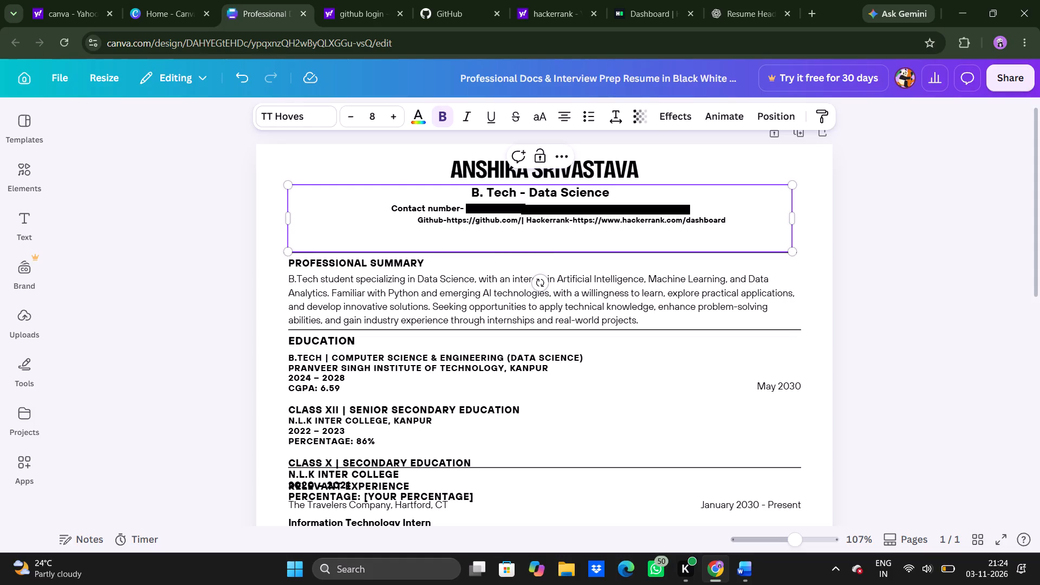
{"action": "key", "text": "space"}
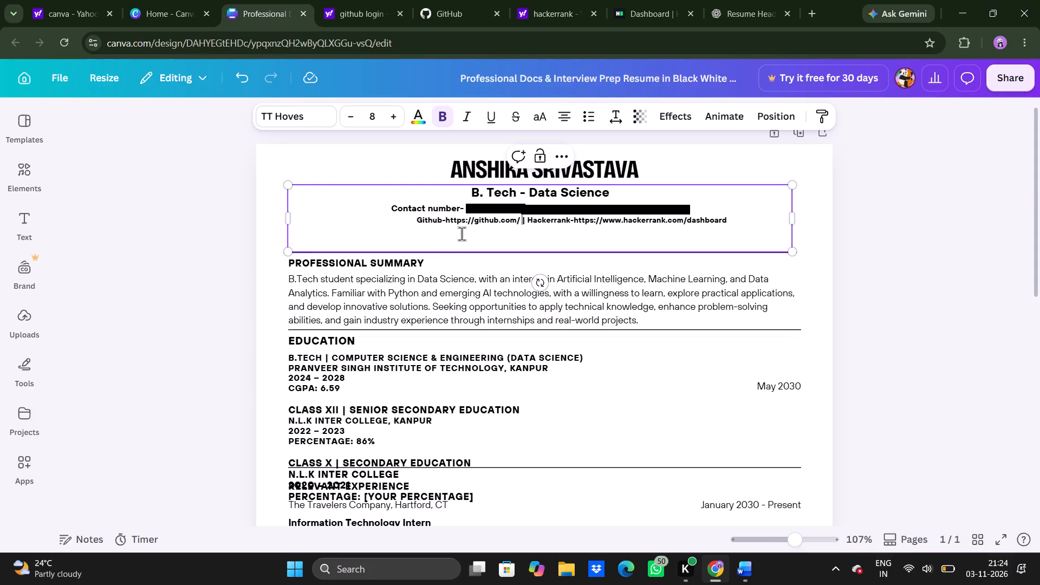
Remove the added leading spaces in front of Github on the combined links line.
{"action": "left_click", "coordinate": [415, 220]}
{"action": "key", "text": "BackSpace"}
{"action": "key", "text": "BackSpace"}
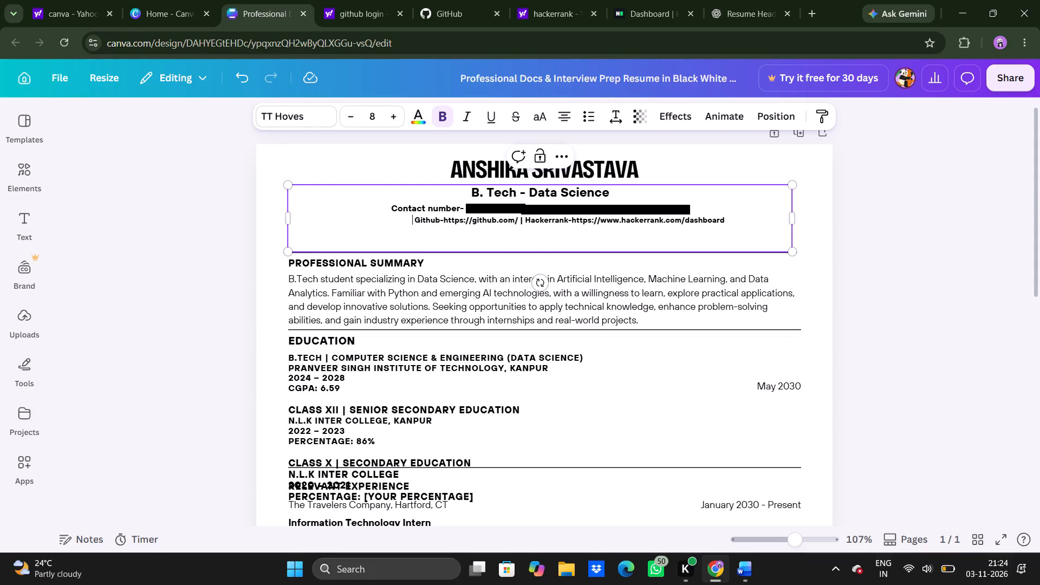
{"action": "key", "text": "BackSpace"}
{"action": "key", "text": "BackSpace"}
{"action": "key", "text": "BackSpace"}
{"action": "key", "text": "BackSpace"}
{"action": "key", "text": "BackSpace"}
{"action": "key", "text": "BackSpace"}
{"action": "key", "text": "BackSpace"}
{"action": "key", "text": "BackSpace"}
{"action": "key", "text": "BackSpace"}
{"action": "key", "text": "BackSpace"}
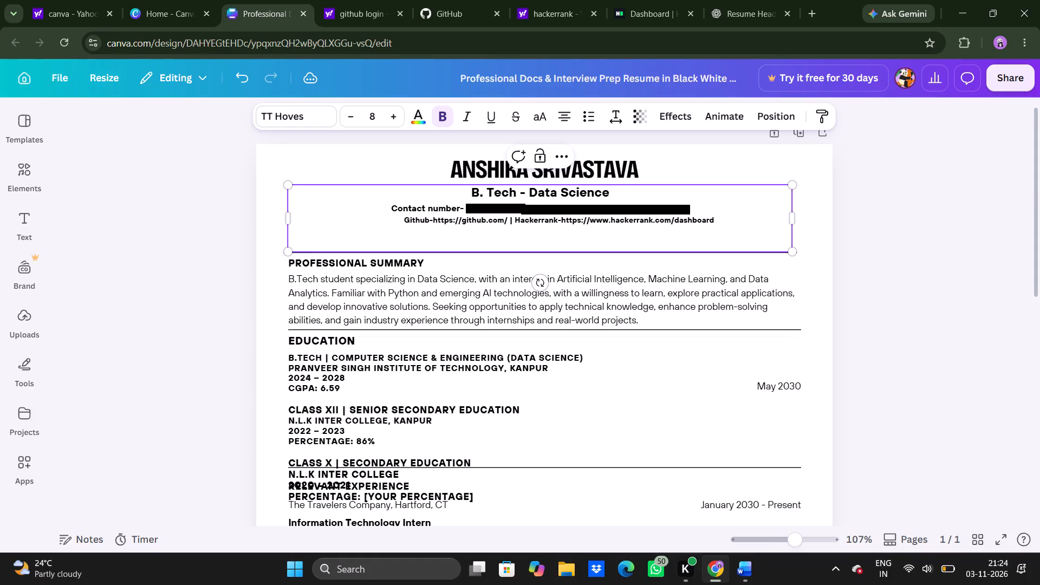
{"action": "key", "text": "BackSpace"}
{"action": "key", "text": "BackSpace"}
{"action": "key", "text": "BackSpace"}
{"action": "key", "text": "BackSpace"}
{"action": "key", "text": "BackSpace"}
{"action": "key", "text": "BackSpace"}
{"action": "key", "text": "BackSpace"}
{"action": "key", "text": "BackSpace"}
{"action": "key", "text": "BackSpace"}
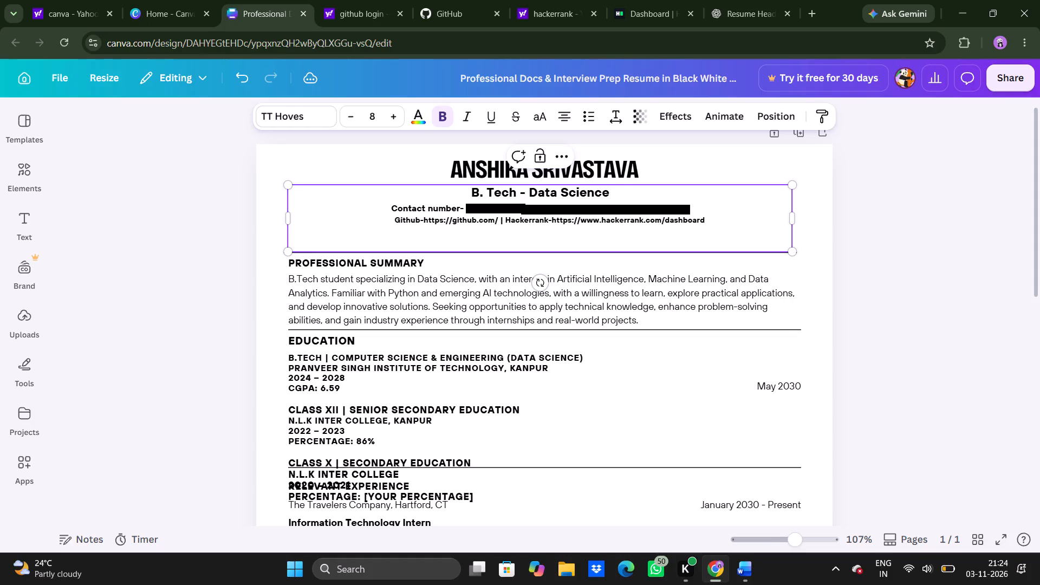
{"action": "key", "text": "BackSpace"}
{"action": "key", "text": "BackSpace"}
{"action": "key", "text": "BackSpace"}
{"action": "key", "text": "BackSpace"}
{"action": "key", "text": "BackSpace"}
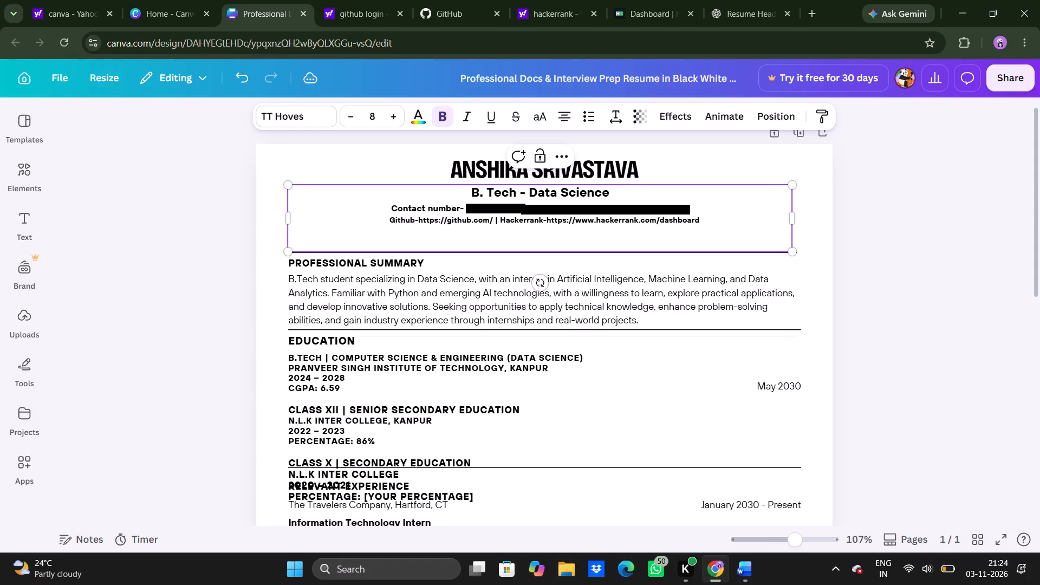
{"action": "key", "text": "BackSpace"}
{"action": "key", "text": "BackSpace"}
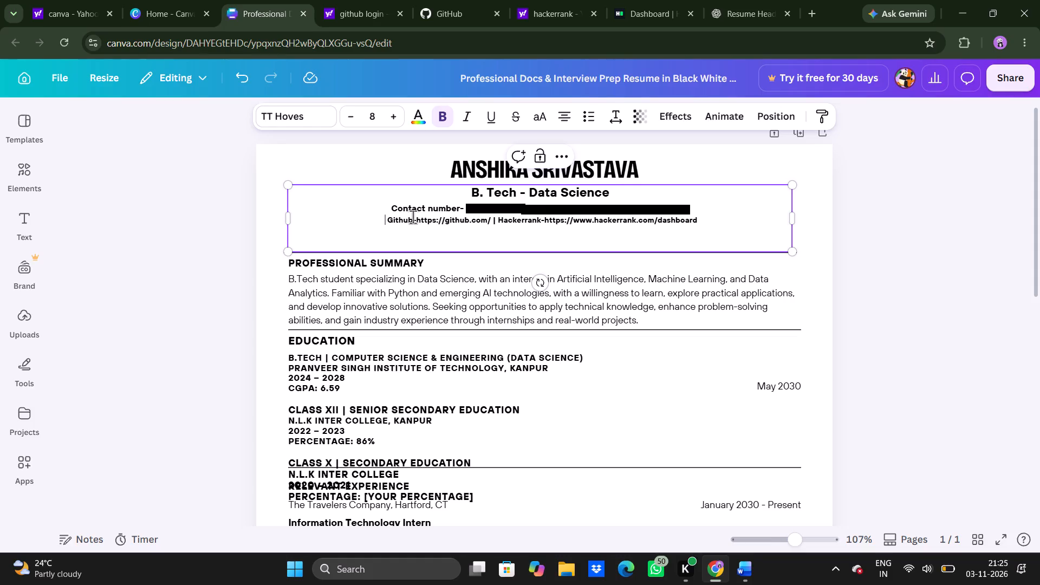
Set the font size of the combined Github and Hackerrank line to 9 and deselect the header text.
{"action": "left_click", "coordinate": [411, 217]}
{"action": "left_click", "coordinate": [394, 116]}
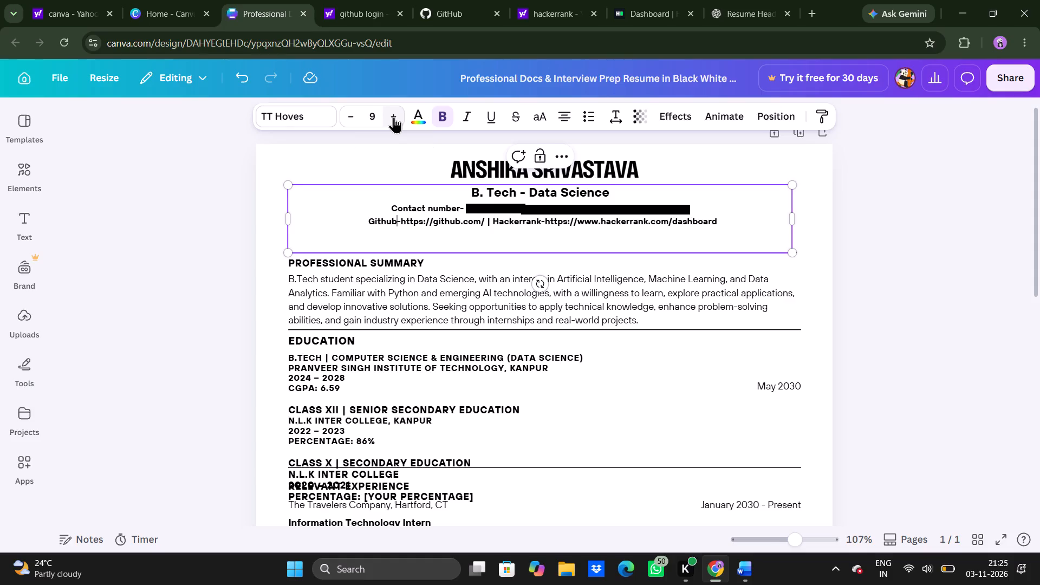
{"action": "left_click", "coordinate": [355, 120]}
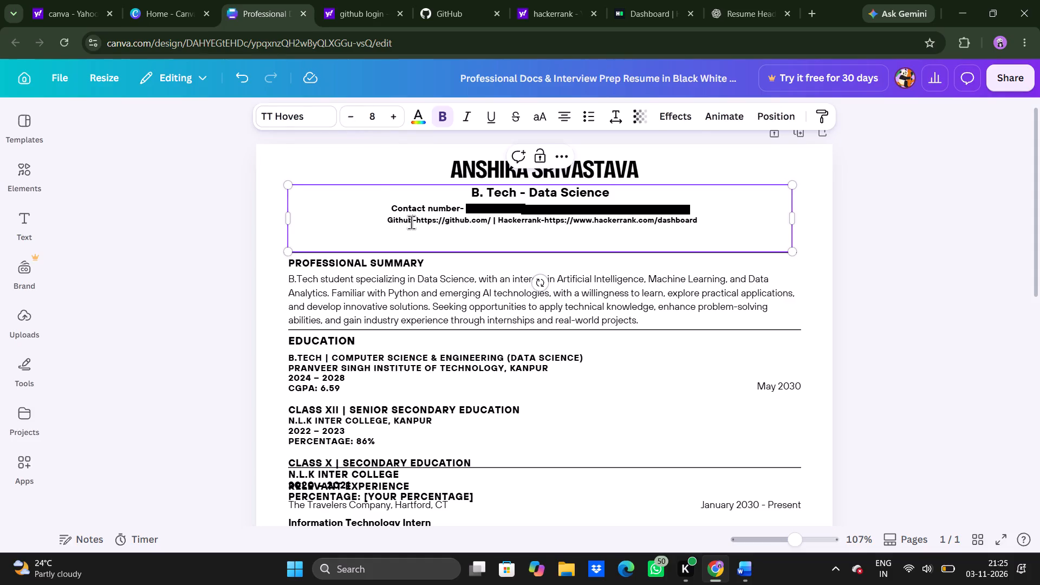
{"action": "left_click_drag", "start_coordinate": [411, 222], "coordinate": [386, 220]}
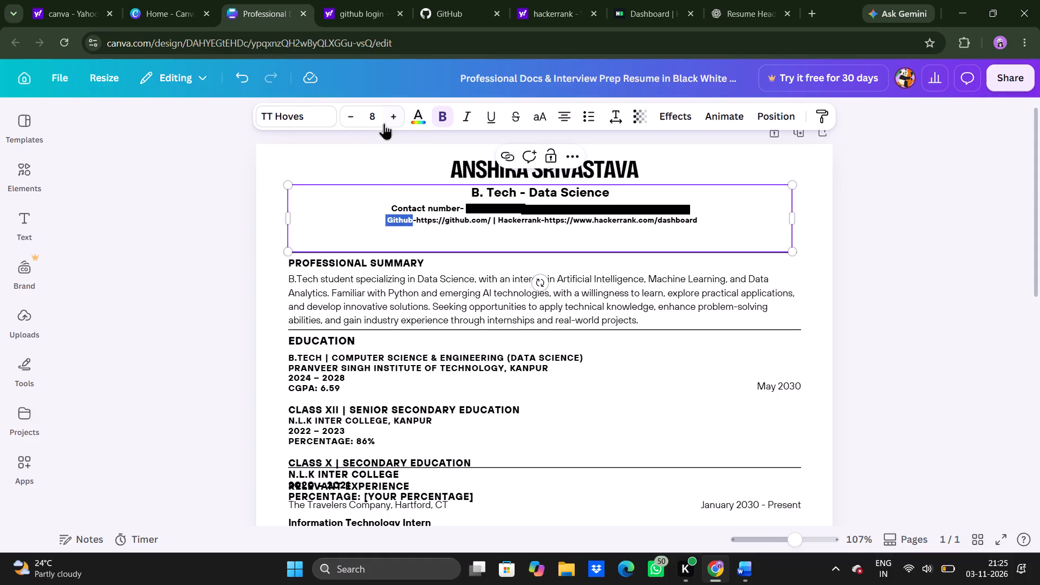
{"action": "left_click", "coordinate": [390, 115]}
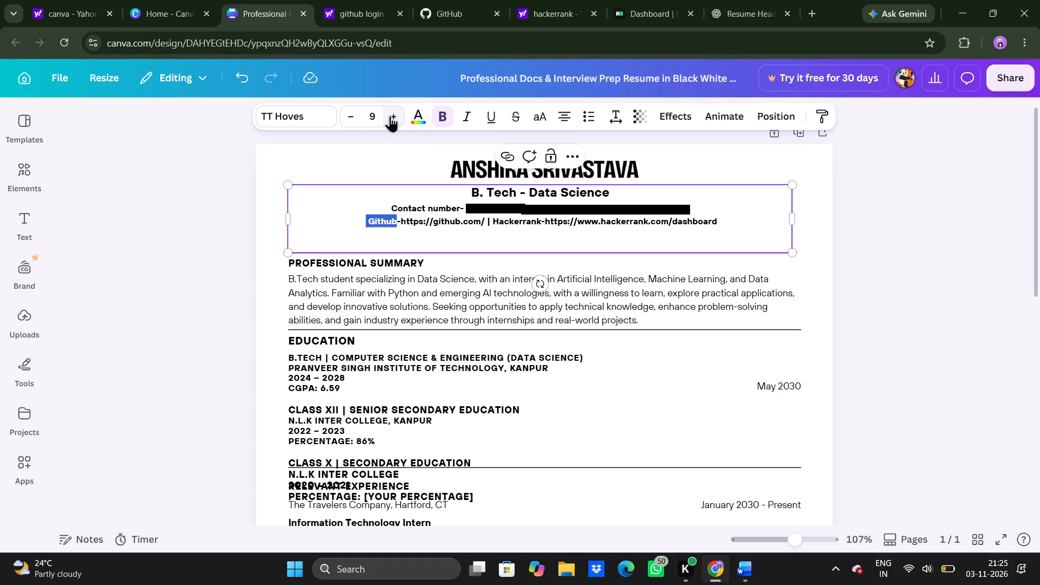
{"action": "left_click", "coordinate": [390, 115]}
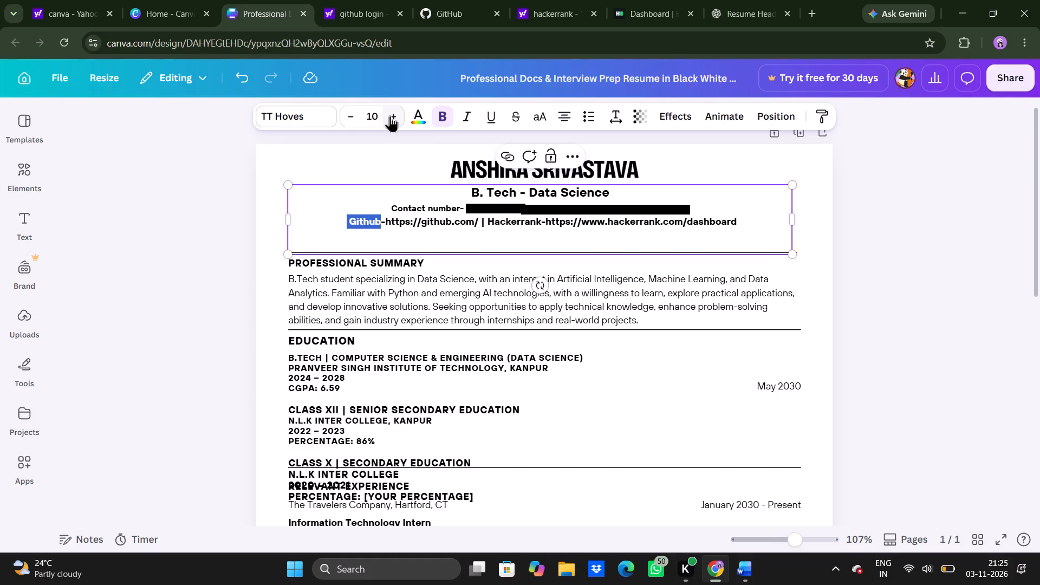
{"action": "left_click", "coordinate": [351, 120]}
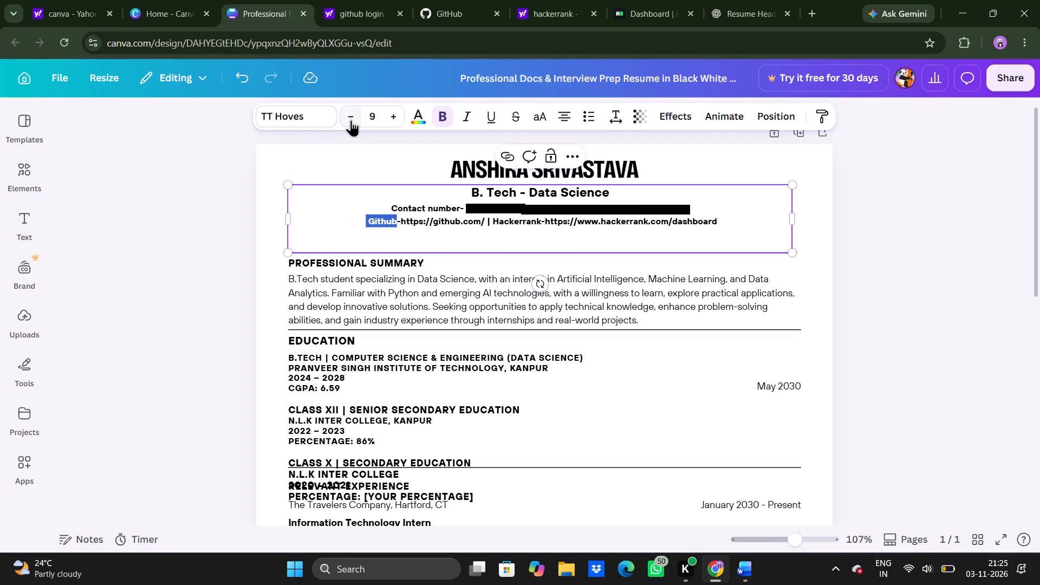
{"action": "left_click", "coordinate": [351, 120]}
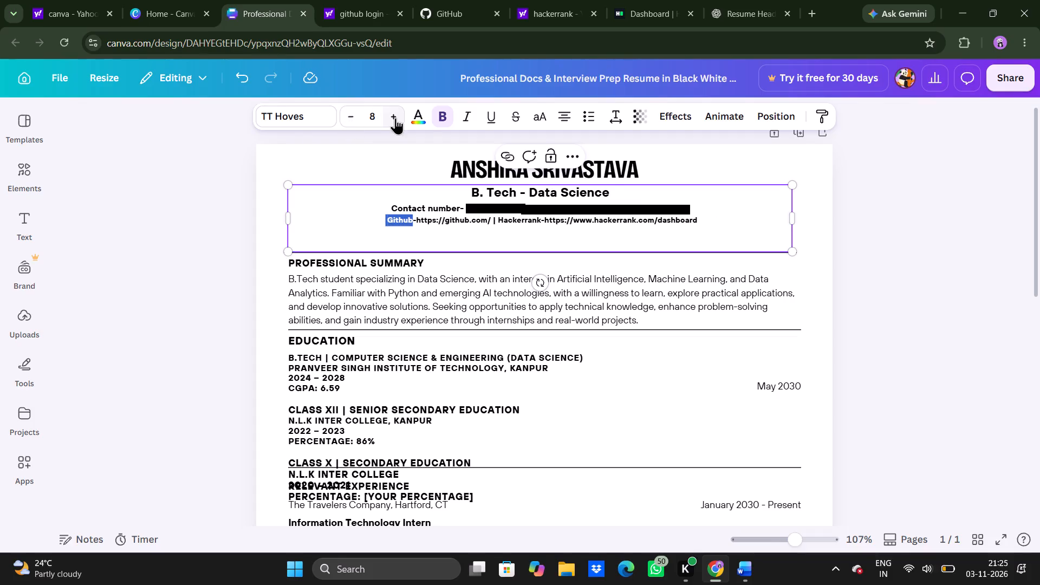
{"action": "left_click", "coordinate": [397, 118]}
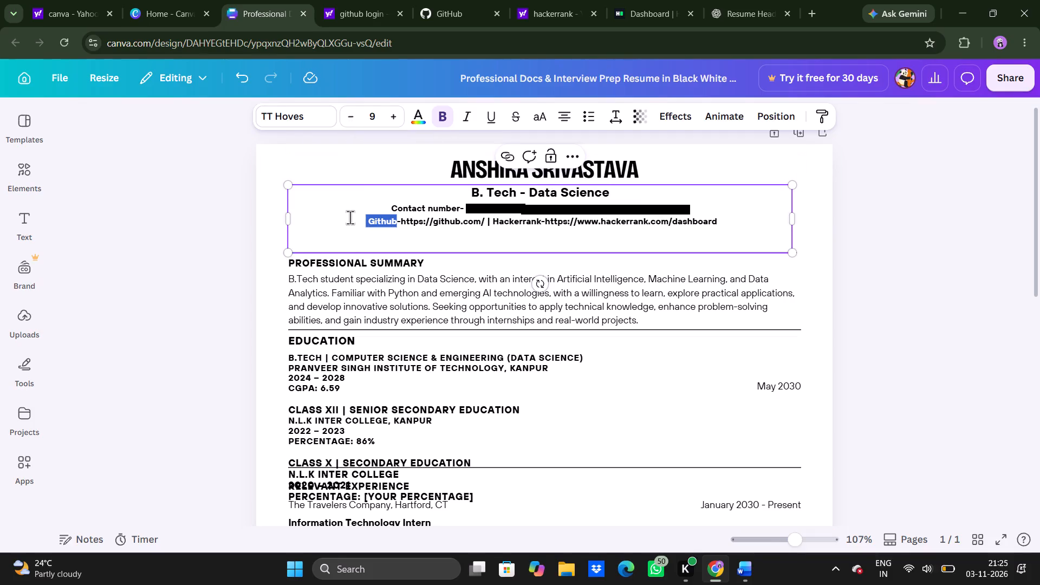
{"action": "left_click", "coordinate": [266, 220]}
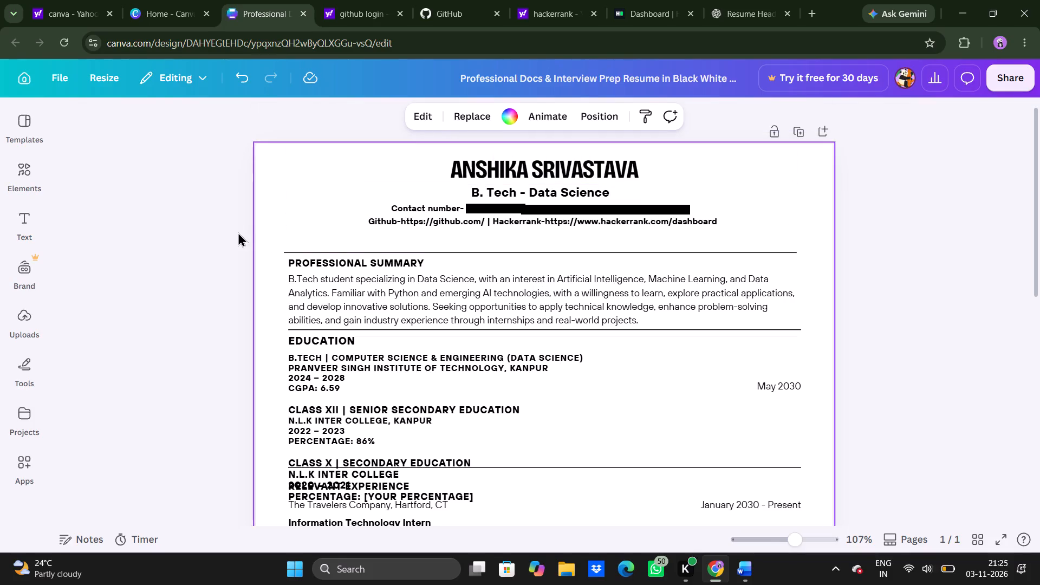
{"action": "left_click", "coordinate": [238, 232]}
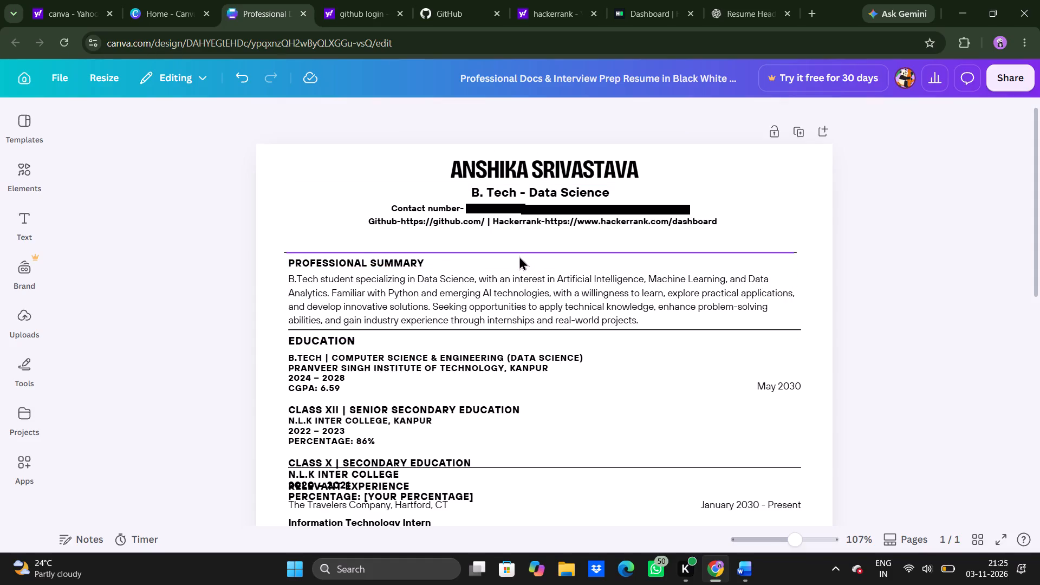
Move the divider line under the header up to just below the Github and Hackerrank line, aligned with the text's left margin.
{"action": "left_click_drag", "start_coordinate": [519, 256], "coordinate": [516, 240]}
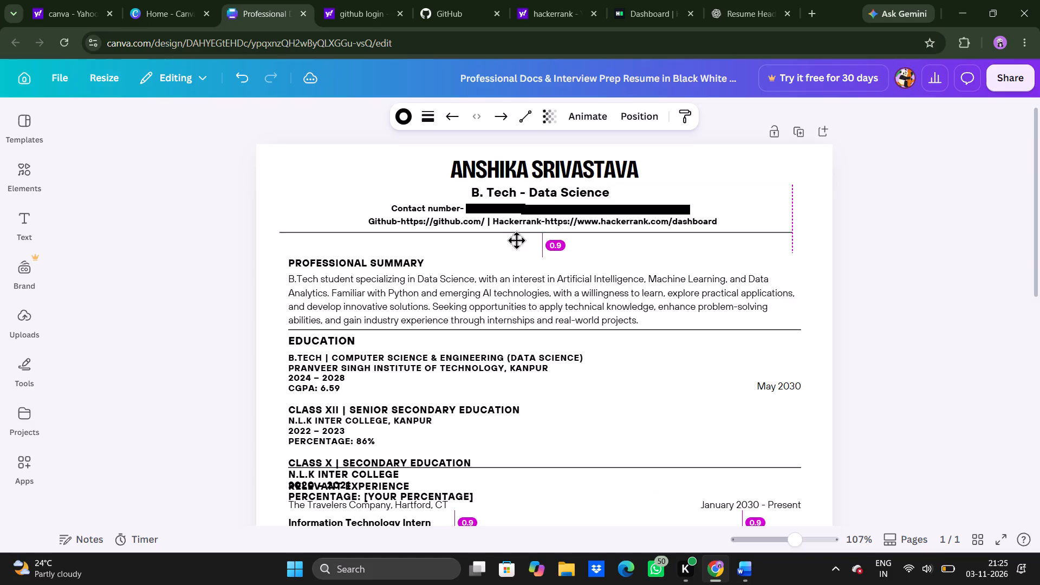
{"action": "left_click_drag", "start_coordinate": [516, 240], "coordinate": [523, 238]}
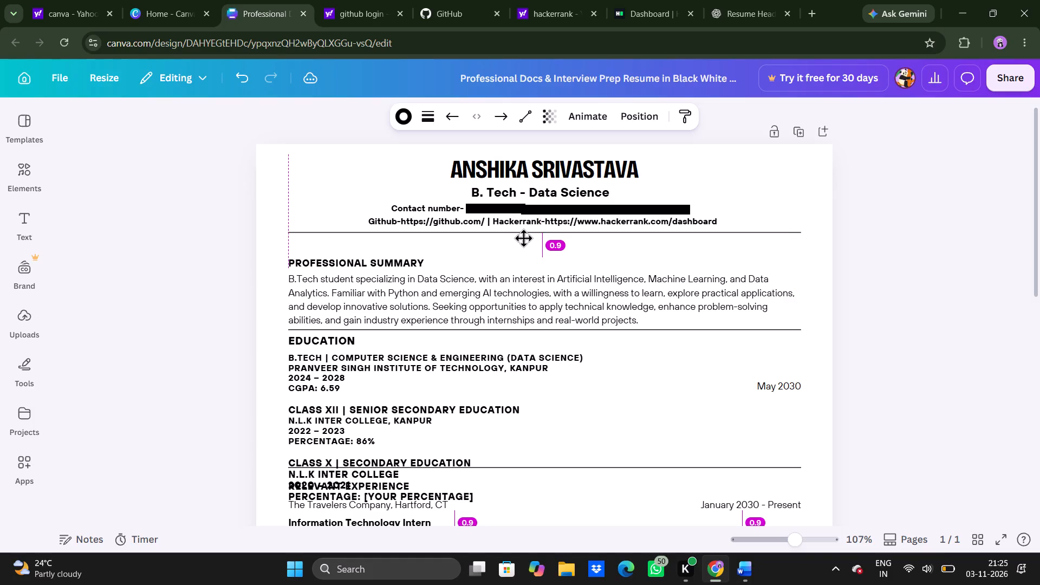
{"action": "left_click_drag", "start_coordinate": [523, 238], "coordinate": [525, 235]}
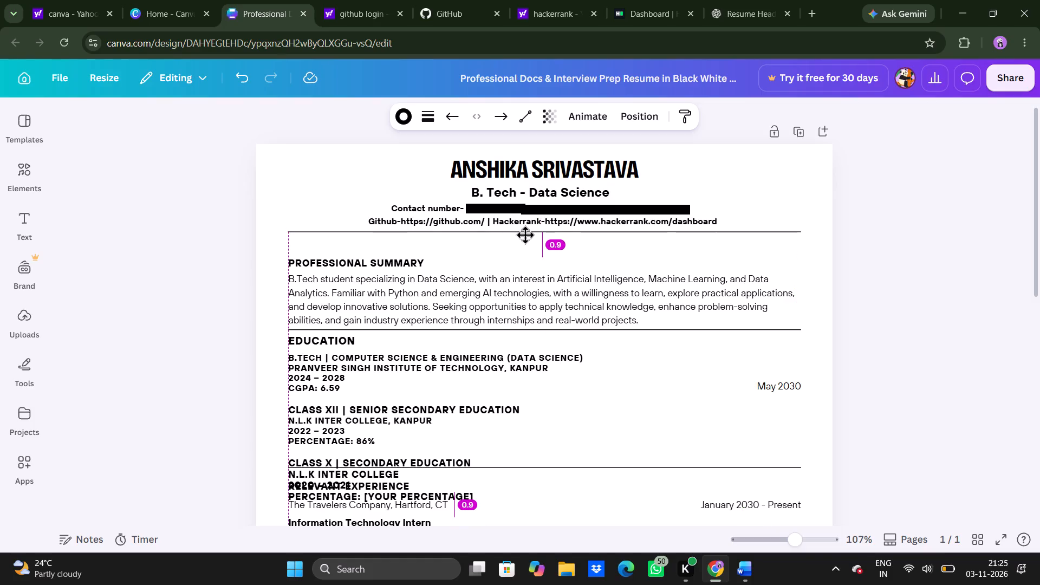
{"action": "left_click_drag", "start_coordinate": [525, 235], "coordinate": [526, 233]}
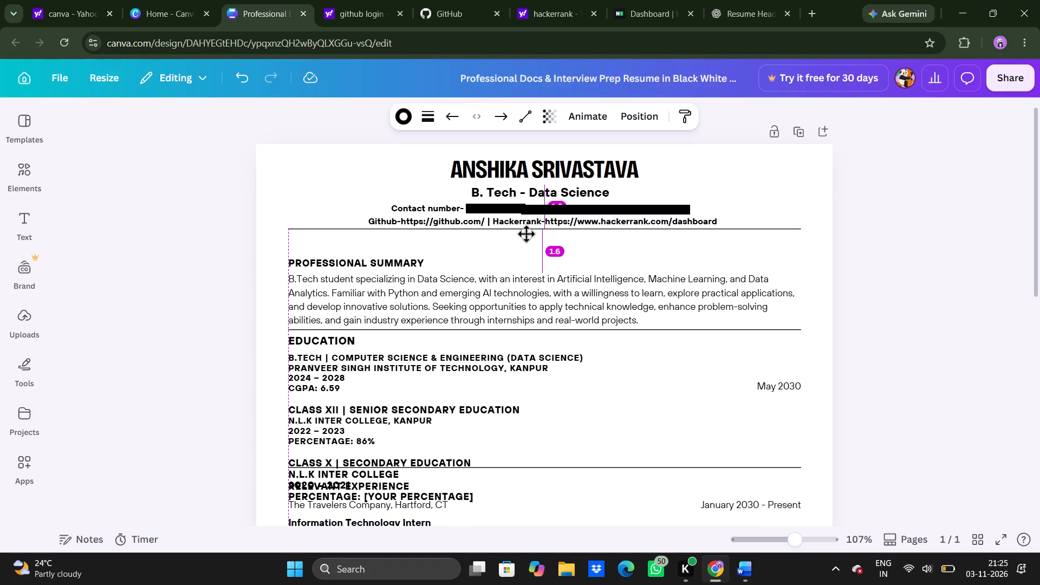
{"action": "left_click_drag", "start_coordinate": [526, 233], "coordinate": [526, 235]}
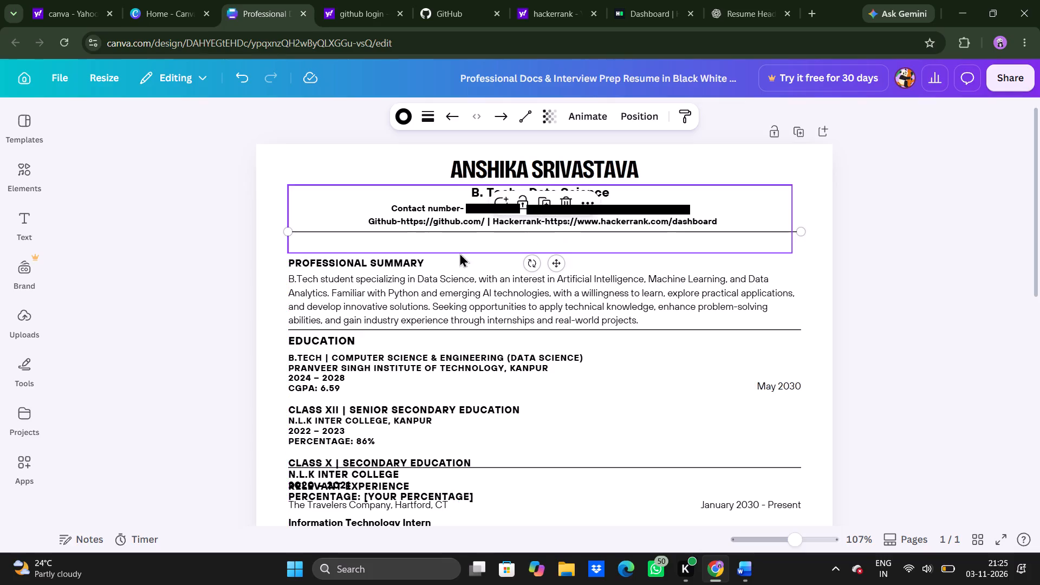
Move the Professional Summary heading up to just below the header divider line, keeping it aligned with the left margin.
{"action": "left_click", "coordinate": [414, 261]}
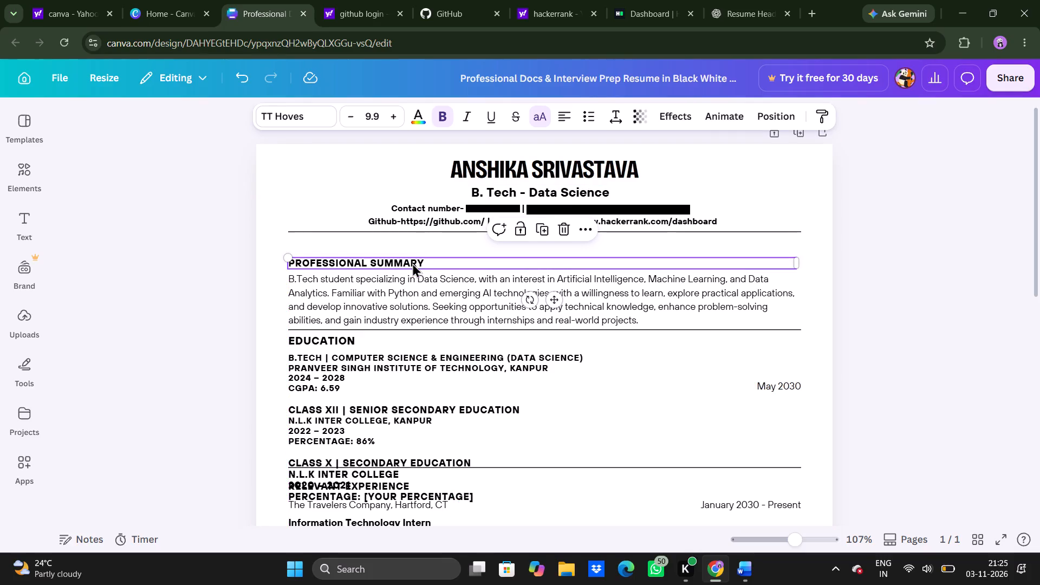
{"action": "left_click", "coordinate": [413, 263]}
{"action": "left_click_drag", "start_coordinate": [413, 263], "coordinate": [412, 250]}
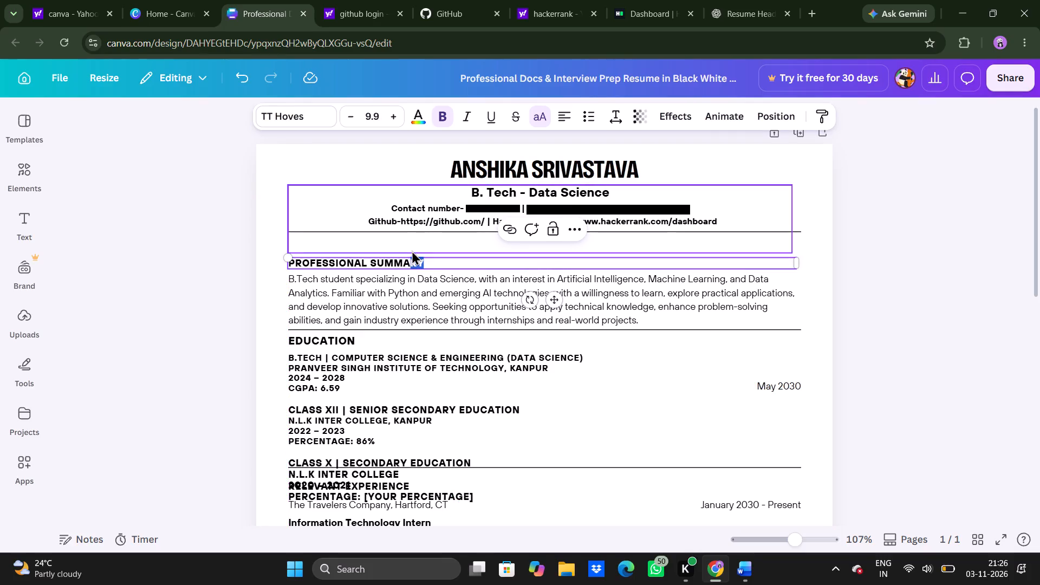
{"action": "left_click_drag", "start_coordinate": [412, 250], "coordinate": [411, 247]}
{"action": "left_click", "coordinate": [434, 263]}
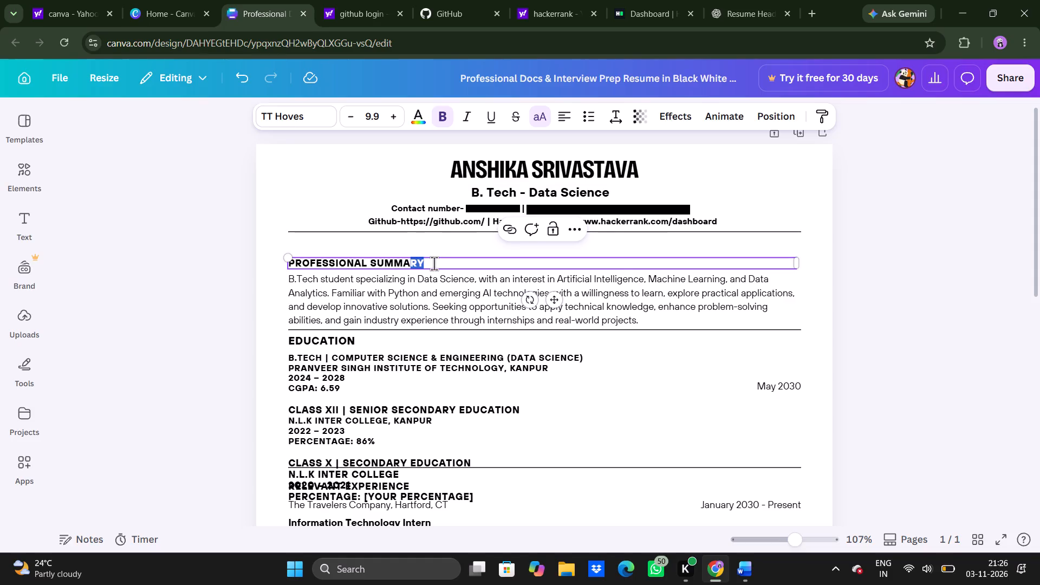
{"action": "left_click_drag", "start_coordinate": [434, 263], "coordinate": [428, 249]}
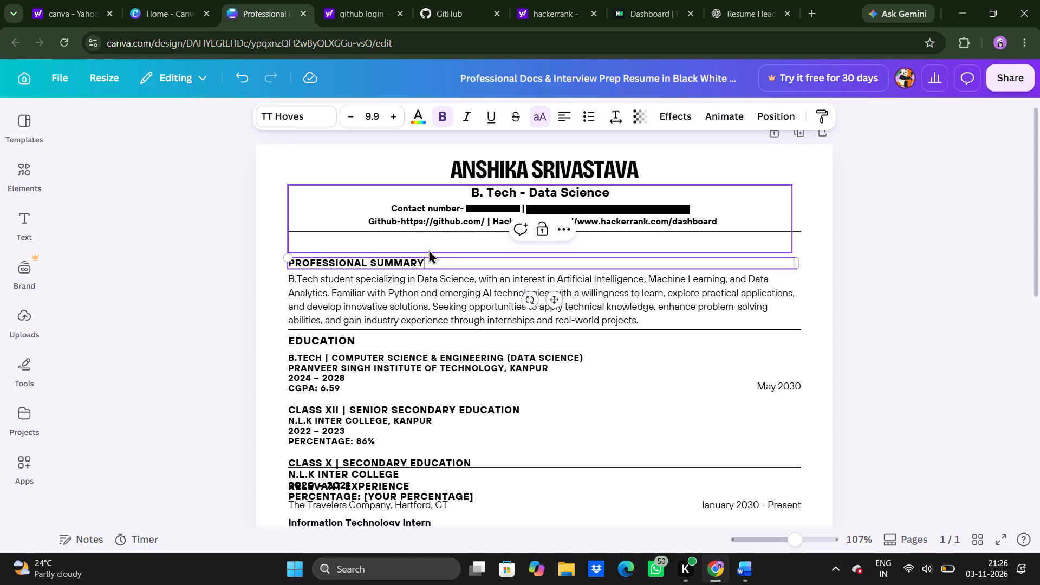
{"action": "left_click_drag", "start_coordinate": [447, 256], "coordinate": [444, 237]}
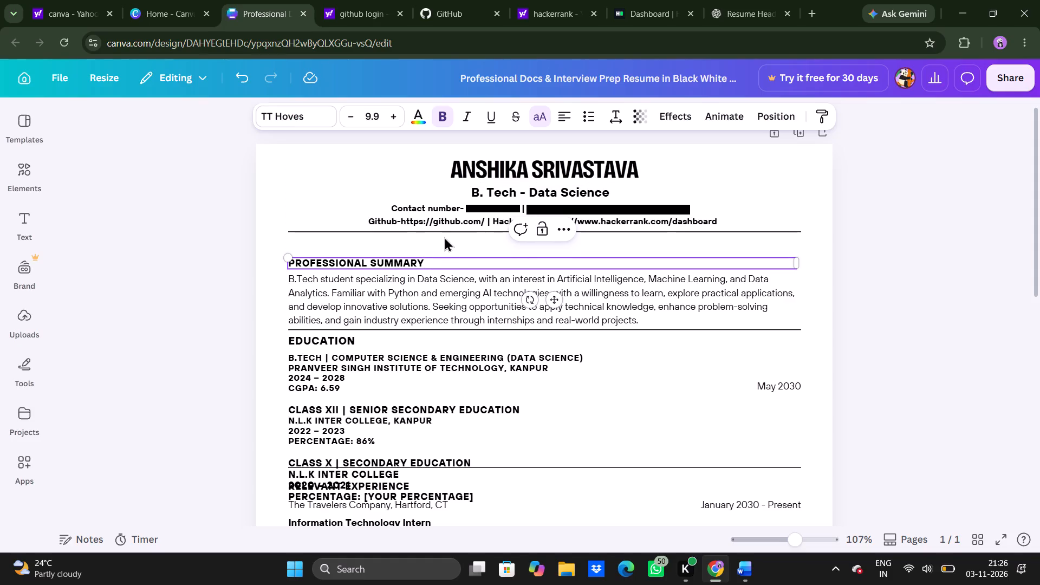
{"action": "left_click_drag", "start_coordinate": [444, 237], "coordinate": [445, 232]}
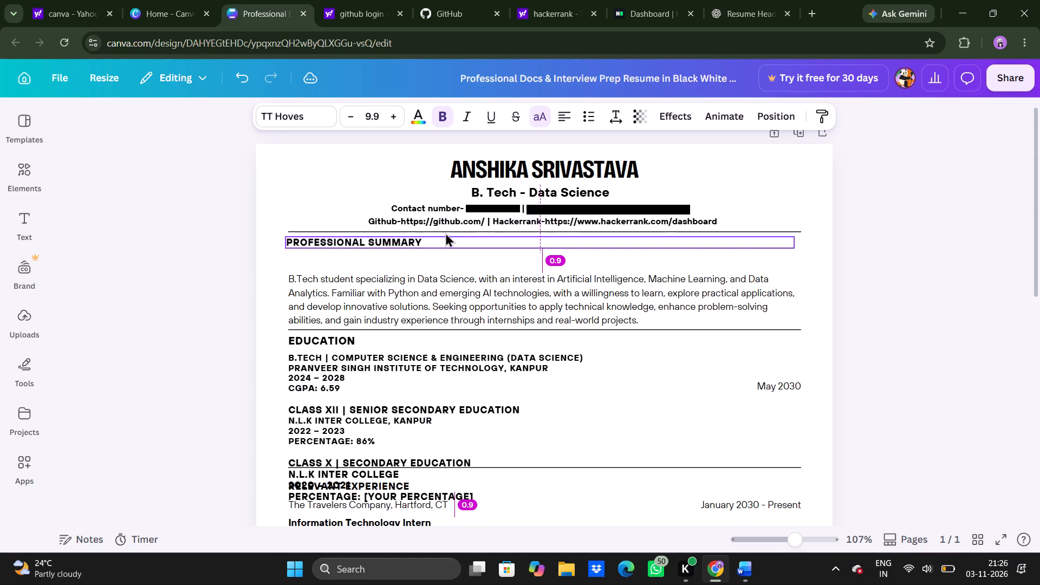
{"action": "left_click_drag", "start_coordinate": [445, 232], "coordinate": [447, 232]}
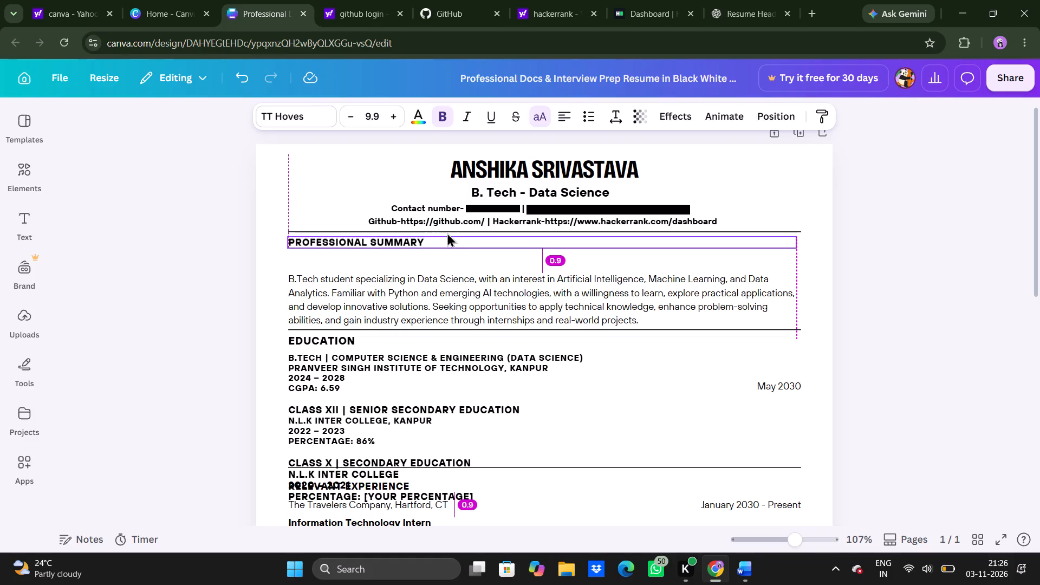
{"action": "left_click_drag", "start_coordinate": [447, 232], "coordinate": [449, 232]}
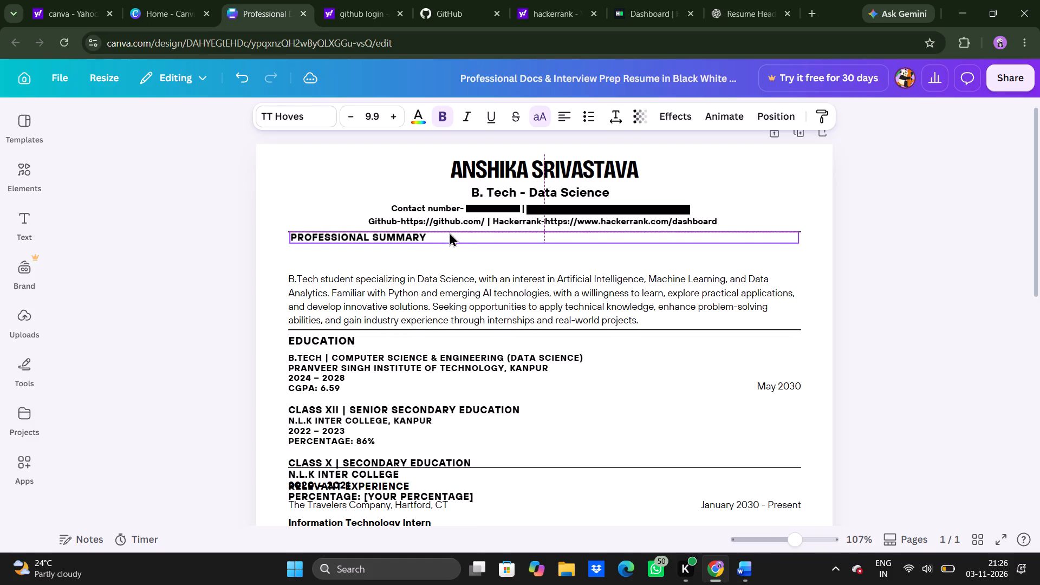
{"action": "left_click_drag", "start_coordinate": [449, 232], "coordinate": [448, 232]}
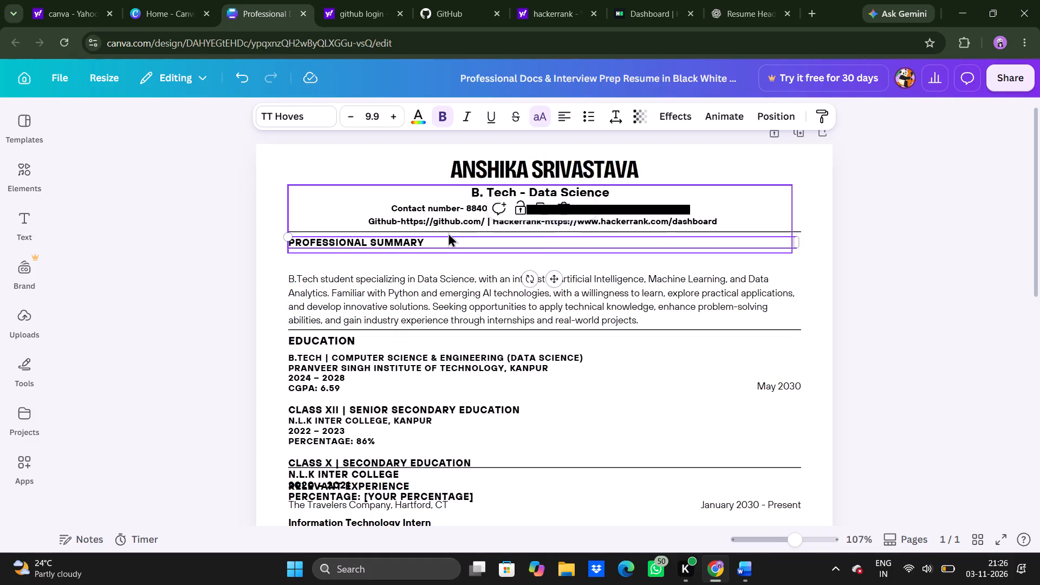
Move the summary paragraph up directly beneath the Professional Summary heading, aligned with the left margin.
{"action": "left_click", "coordinate": [400, 290]}
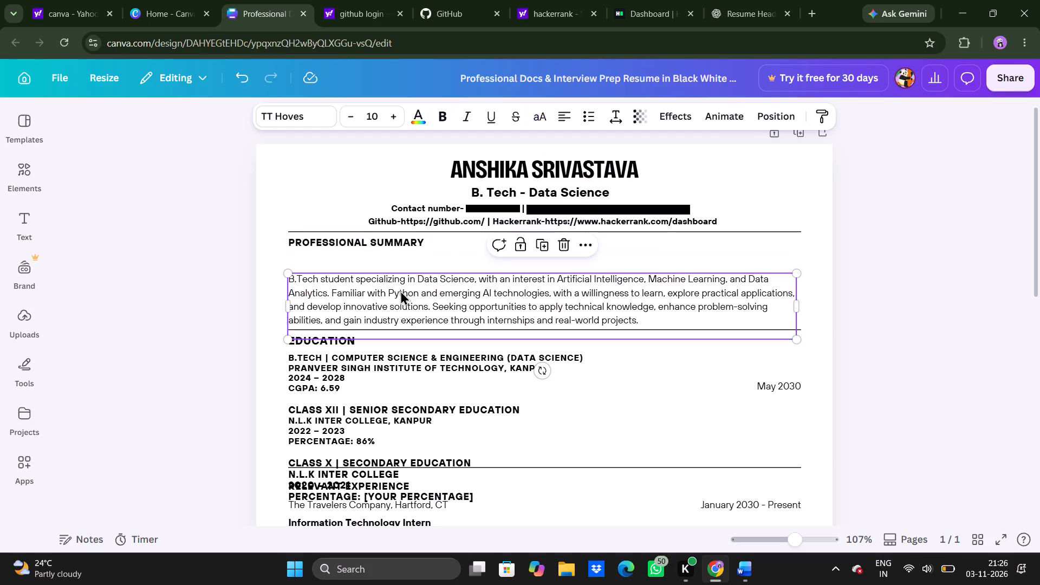
{"action": "left_click_drag", "start_coordinate": [400, 290], "coordinate": [398, 276]}
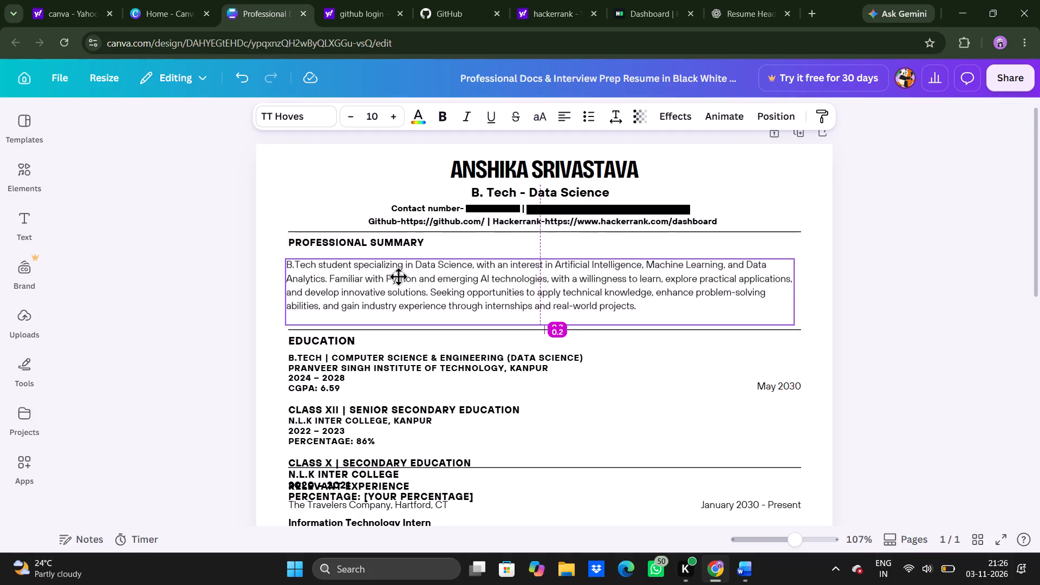
{"action": "left_click_drag", "start_coordinate": [398, 276], "coordinate": [400, 268]}
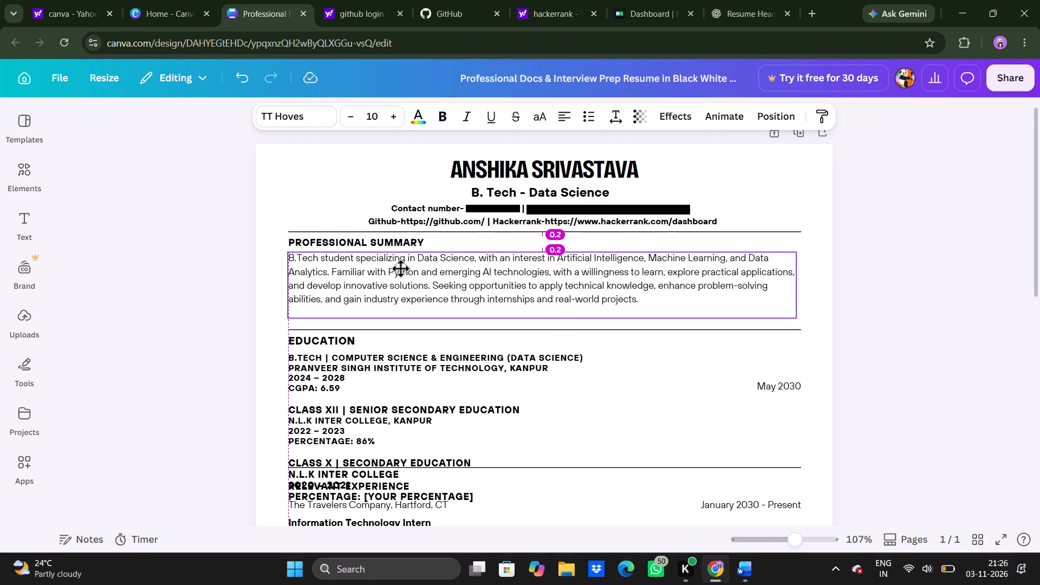
{"action": "left_click_drag", "start_coordinate": [400, 268], "coordinate": [401, 268]}
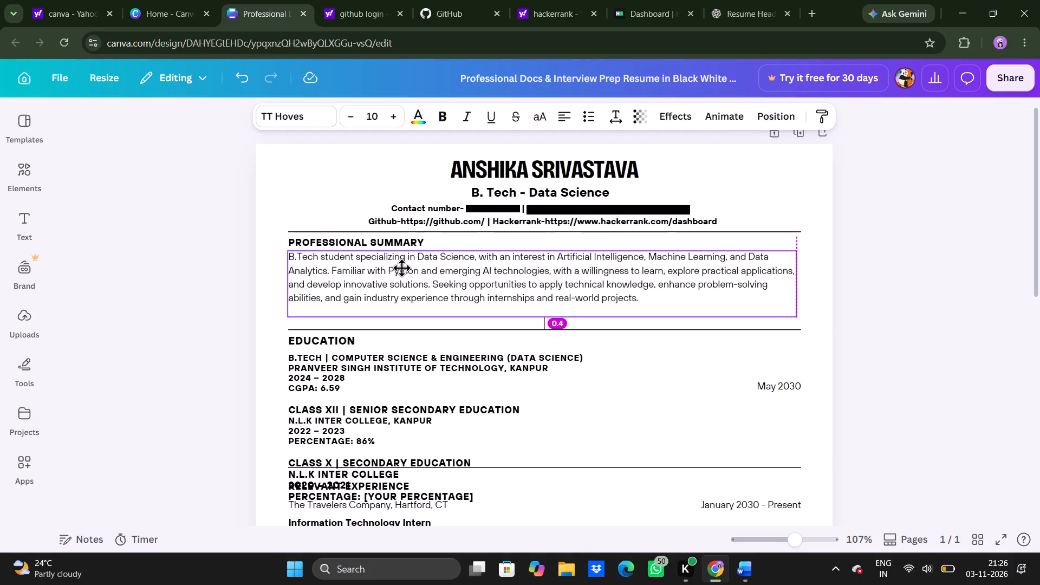
{"action": "left_click_drag", "start_coordinate": [401, 268], "coordinate": [400, 267]}
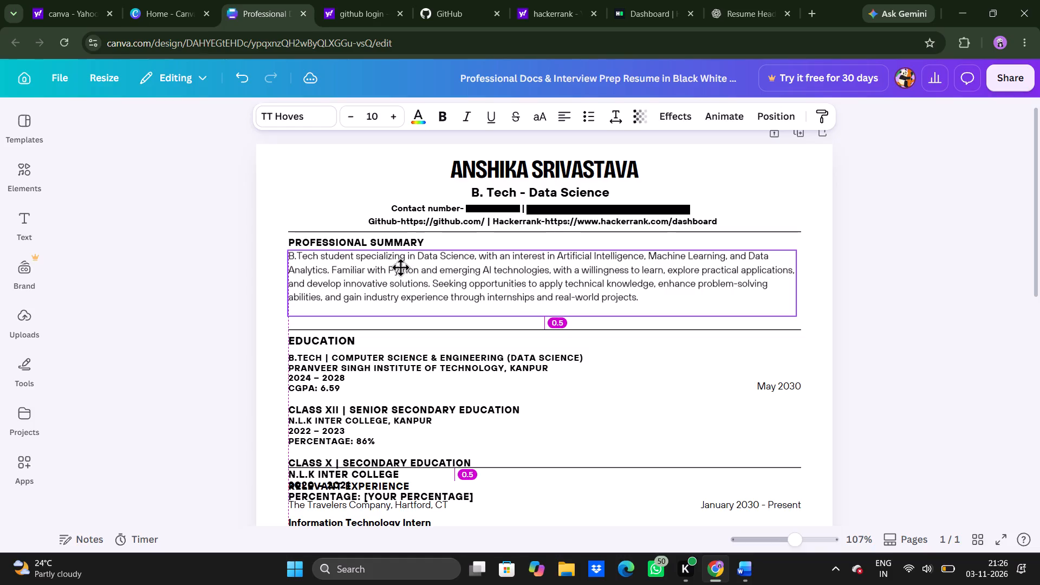
{"action": "left_click_drag", "start_coordinate": [400, 267], "coordinate": [400, 267]}
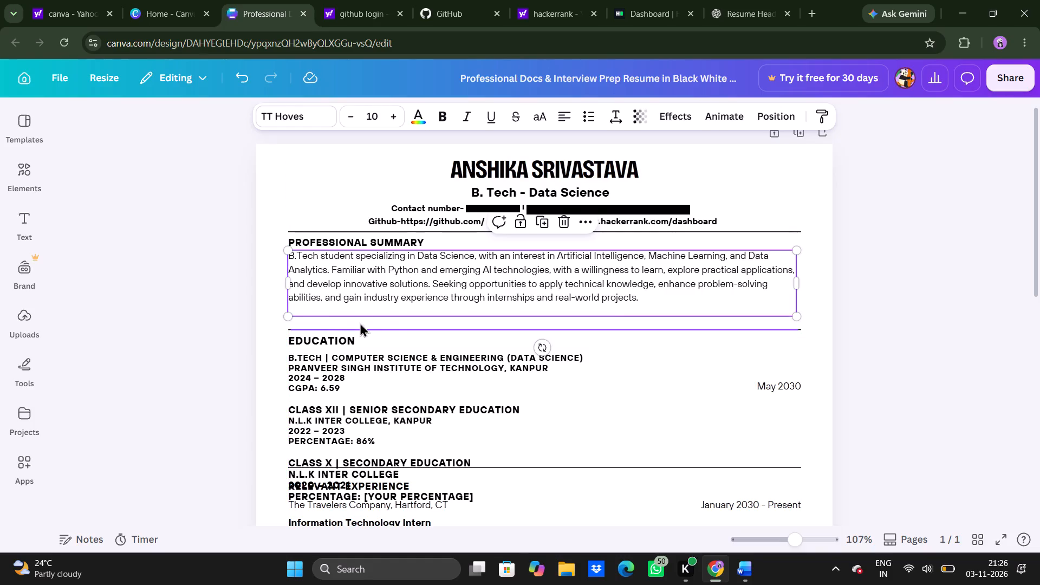
Move the divider line above Education up to just below the last line of the summary paragraph.
{"action": "left_click_drag", "start_coordinate": [392, 327], "coordinate": [392, 323]}
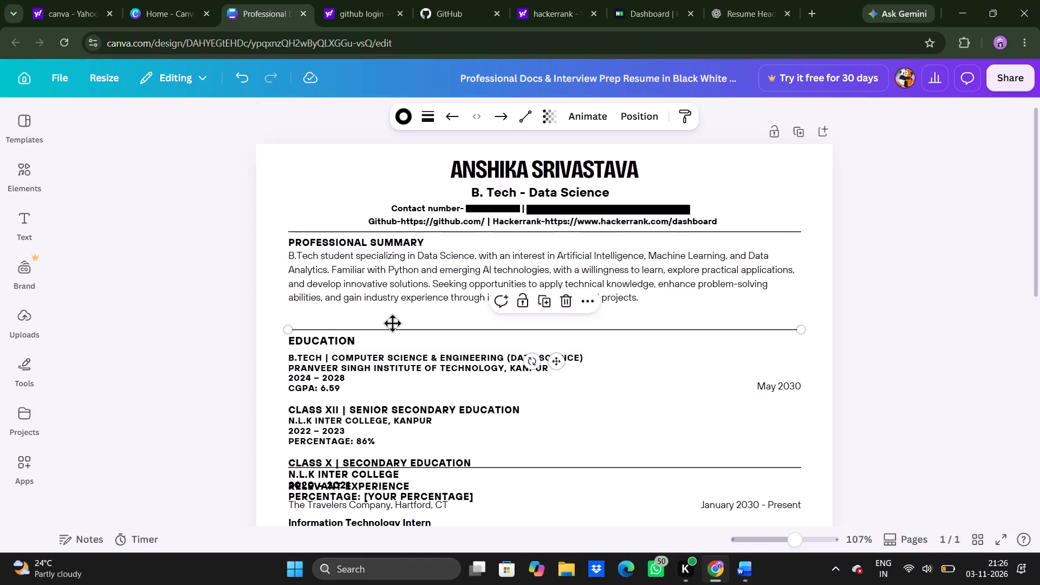
{"action": "left_click_drag", "start_coordinate": [392, 323], "coordinate": [392, 307]}
Move the Education text block up to about 0.2 below its divider line, aligned with the page margins.
{"action": "scroll", "coordinate": [385, 358], "scroll_direction": "down", "scroll_amount": 1}
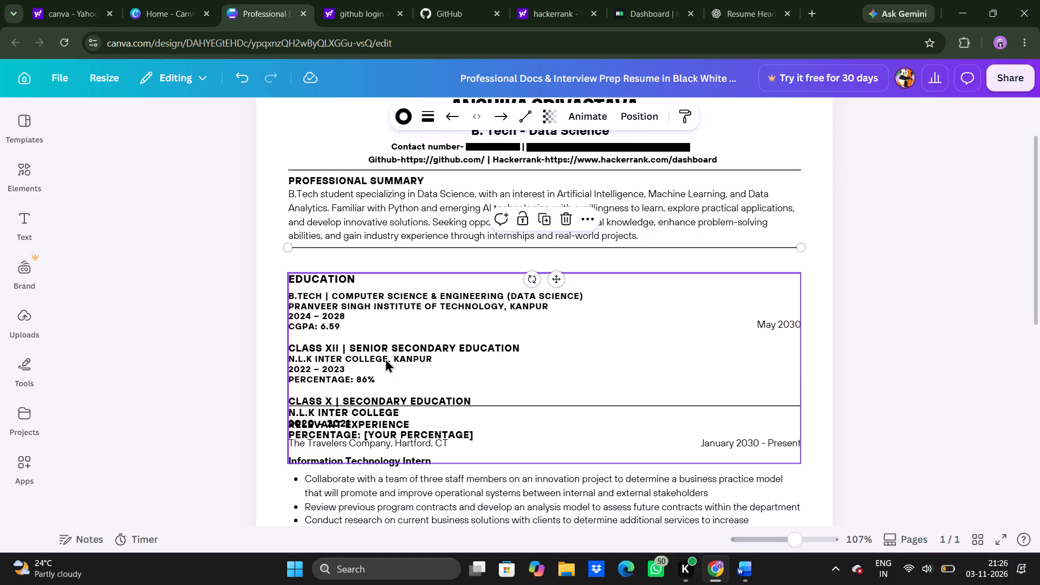
{"action": "left_click_drag", "start_coordinate": [382, 340], "coordinate": [381, 326]}
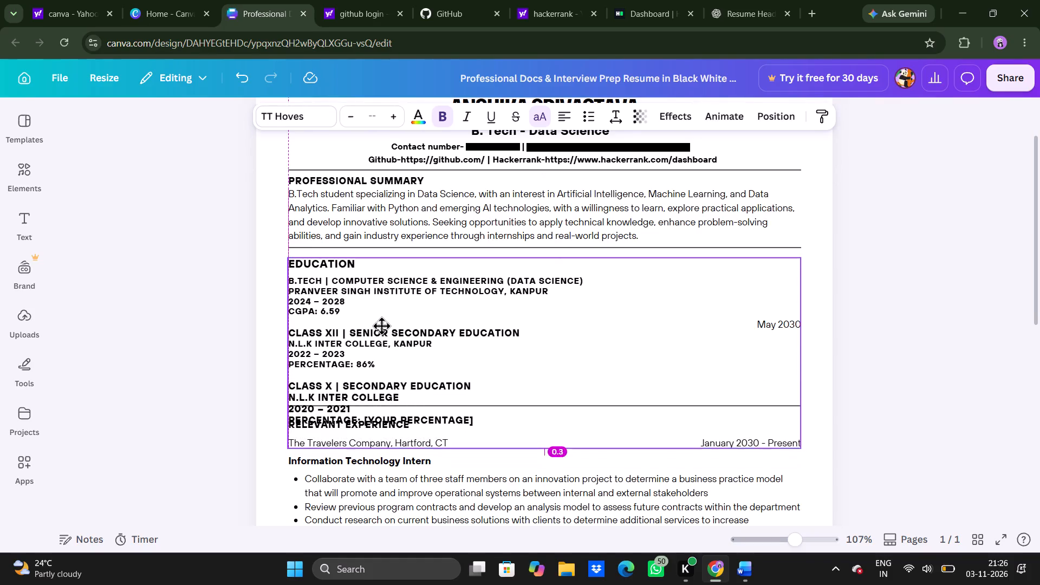
{"action": "left_click_drag", "start_coordinate": [381, 326], "coordinate": [381, 318]}
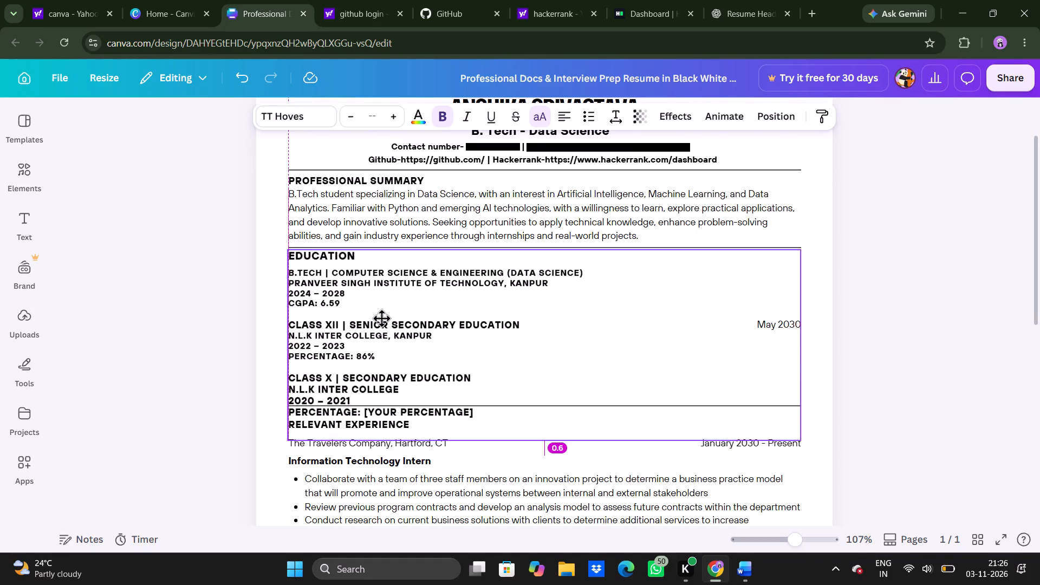
{"action": "left_click_drag", "start_coordinate": [381, 318], "coordinate": [385, 318]}
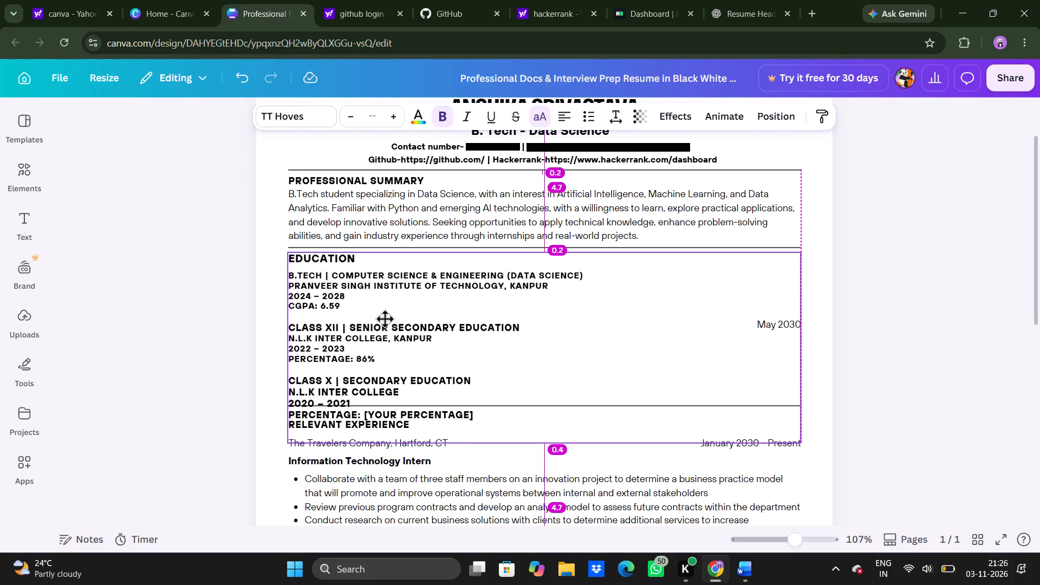
{"action": "left_click_drag", "start_coordinate": [385, 318], "coordinate": [386, 320]}
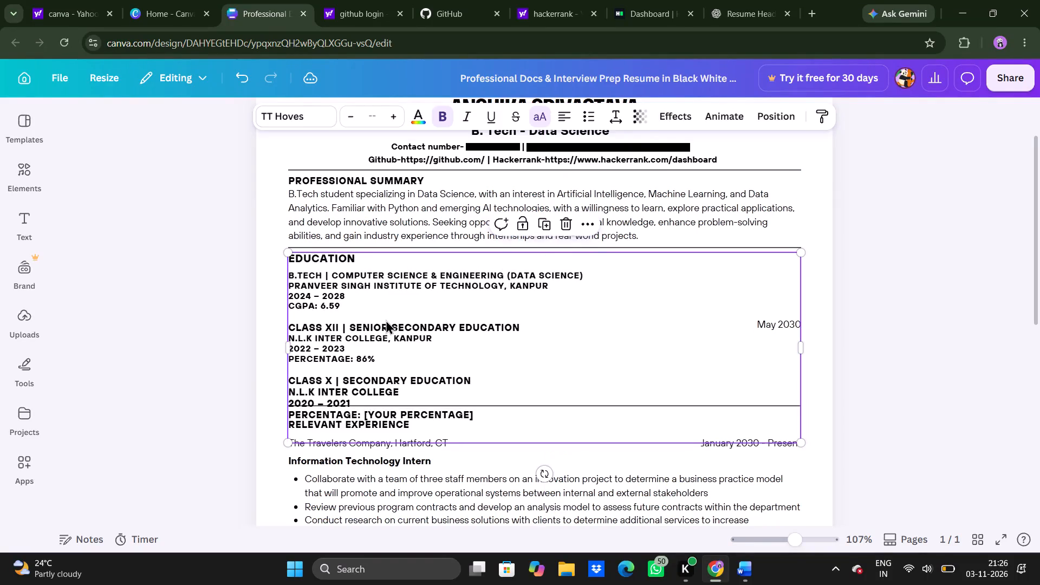
Change the B.Tech entry's CGPA to 7.5 in the Education section.
{"action": "left_click", "coordinate": [344, 303]}
{"action": "key", "text": "BackSpace"}
{"action": "key", "text": "BackSpace"}
{"action": "key", "text": "BackSpace"}
{"action": "key", "text": "BackSpace"}
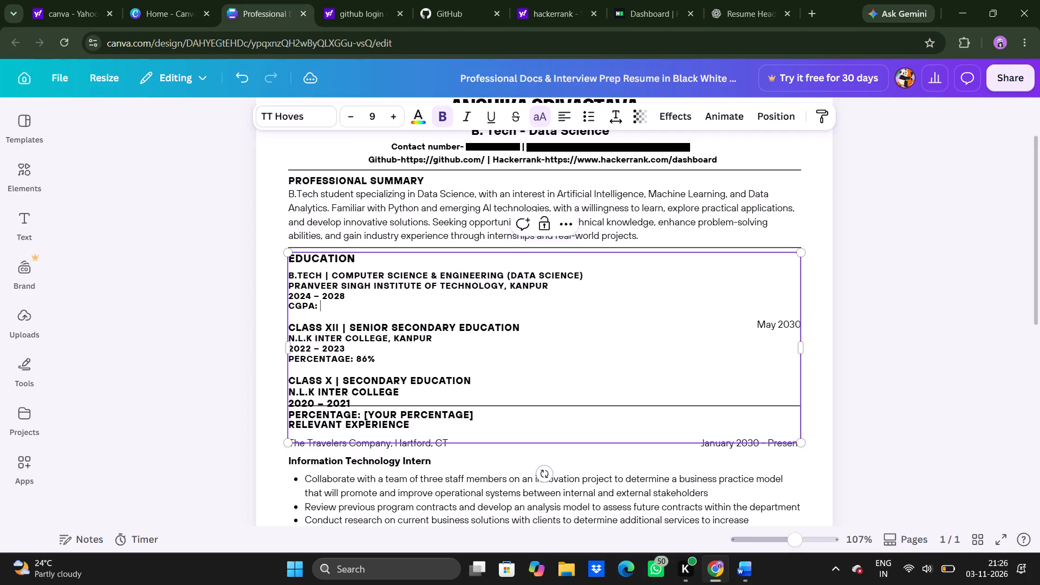
{"action": "type", "text": "7."}
{"action": "key", "text": "5"}
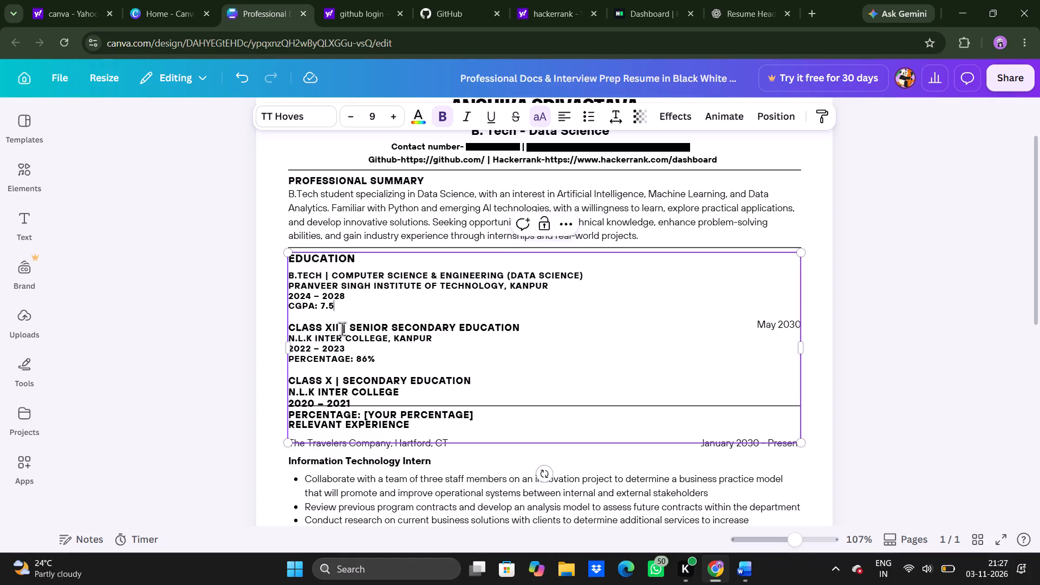
Replace the blank line between the CGPA line and the Class XII heading with a single size 9 blank line.
{"action": "scroll", "coordinate": [342, 329], "scroll_direction": "down", "scroll_amount": 1}
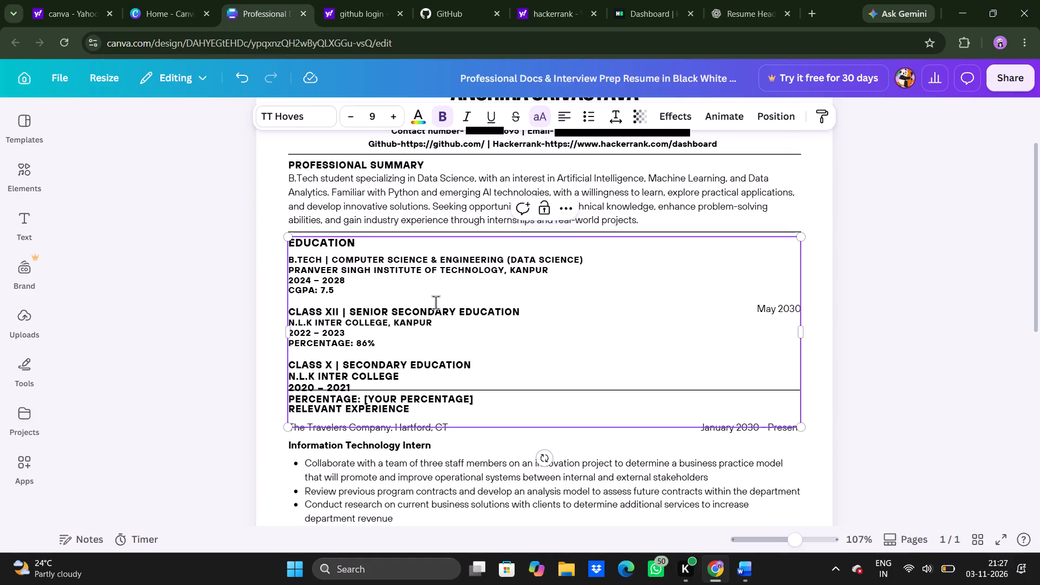
{"action": "left_click", "coordinate": [342, 295]}
{"action": "key", "text": "Return"}
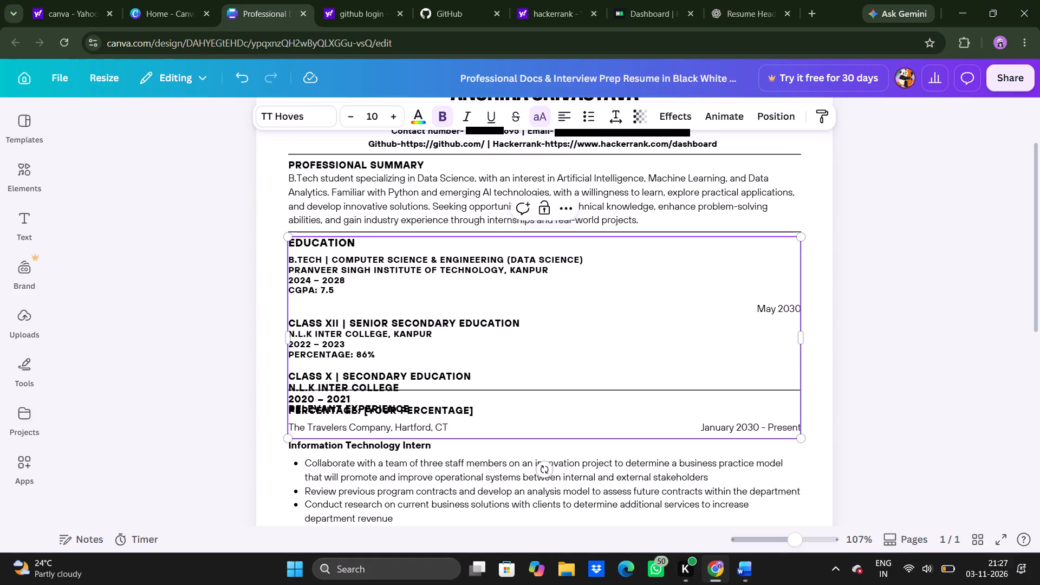
{"action": "key", "text": "BackSpace"}
{"action": "key", "text": "BackSpace"}
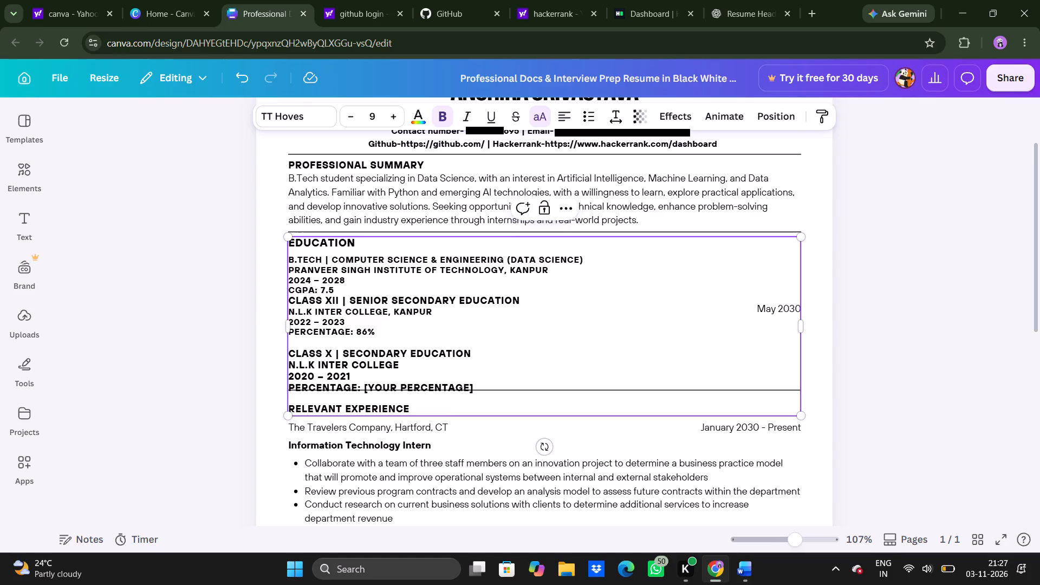
{"action": "key", "text": "Return"}
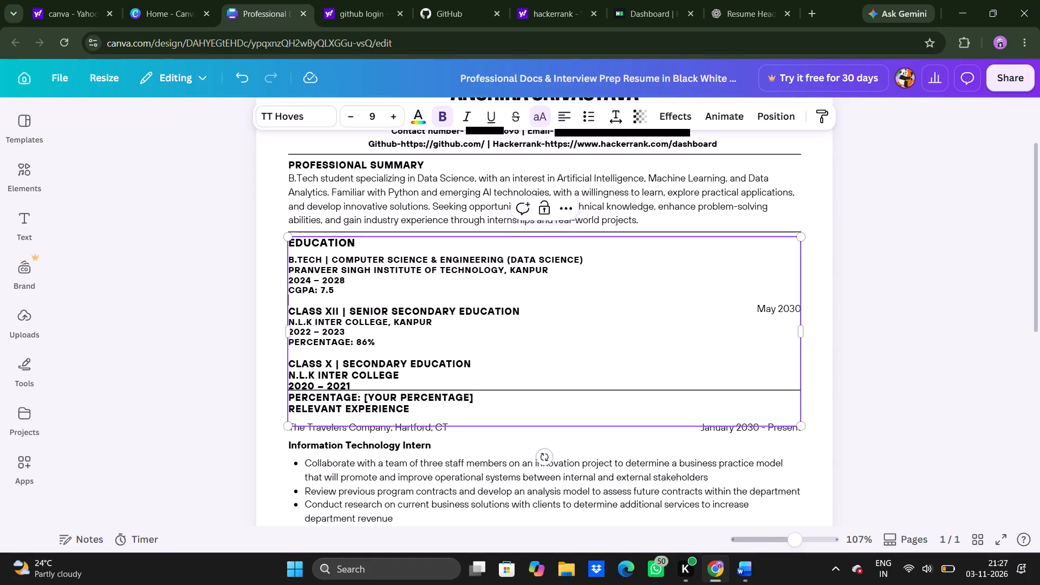
Reduce the blank line between the CGPA line and the Class XII heading to font size 3.
{"action": "left_click", "coordinate": [353, 119]}
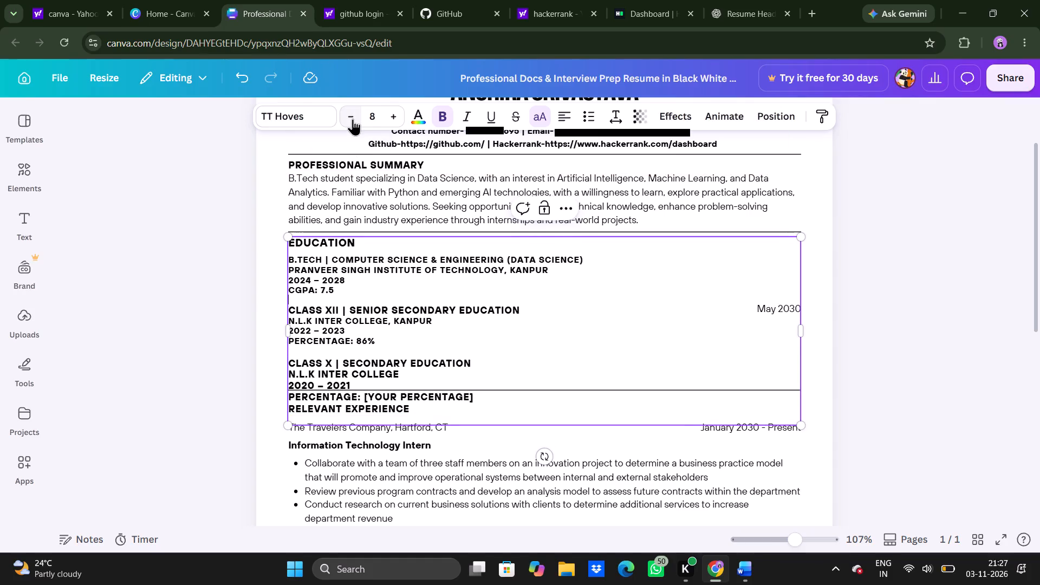
{"action": "left_click", "coordinate": [353, 119]}
{"action": "left_click", "coordinate": [353, 119]}
{"action": "triple_click", "coordinate": [353, 119]}
{"action": "left_click", "coordinate": [353, 119]}
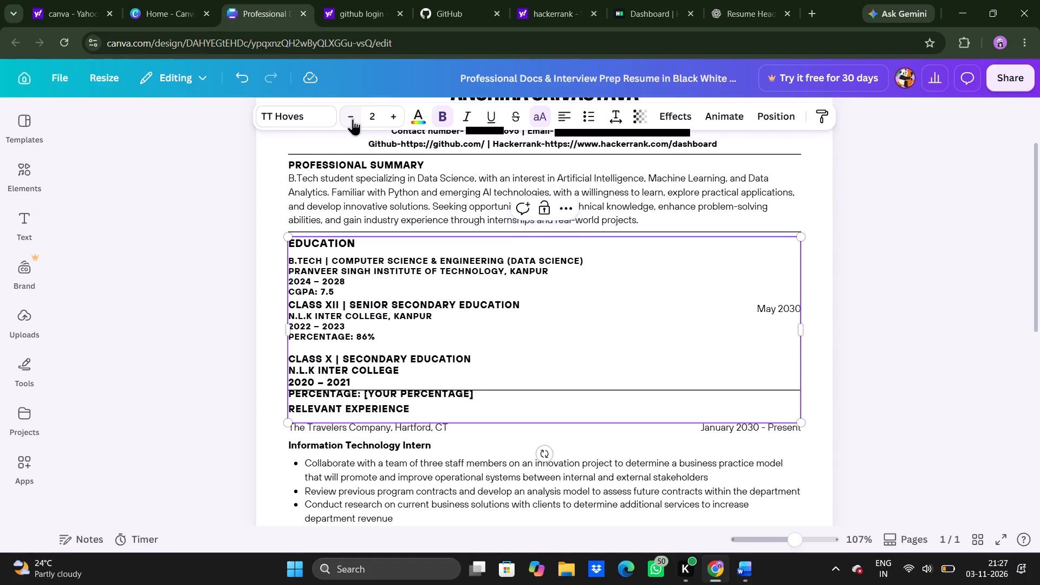
{"action": "left_click", "coordinate": [392, 118]}
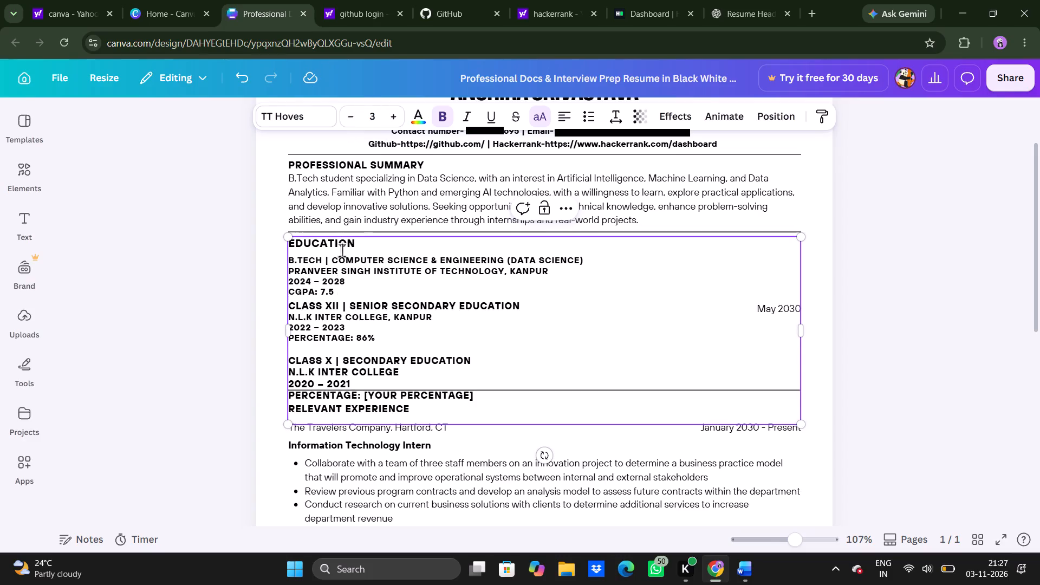
Reduce the blank line between the Class XII percentage and the Class X heading to font size 4.
{"action": "left_click", "coordinate": [316, 348]}
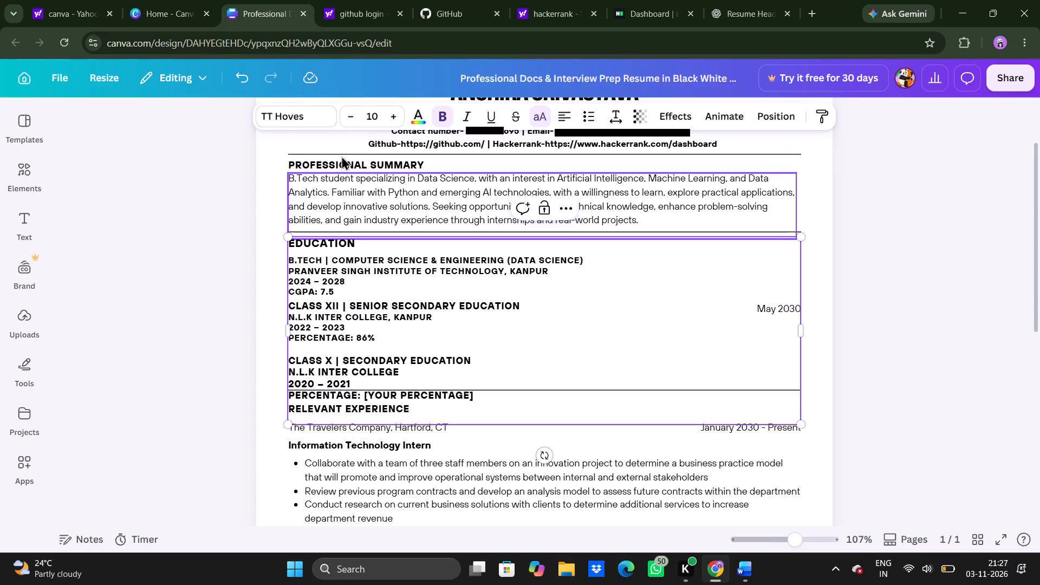
{"action": "left_click", "coordinate": [350, 119]}
{"action": "triple_click", "coordinate": [350, 119]}
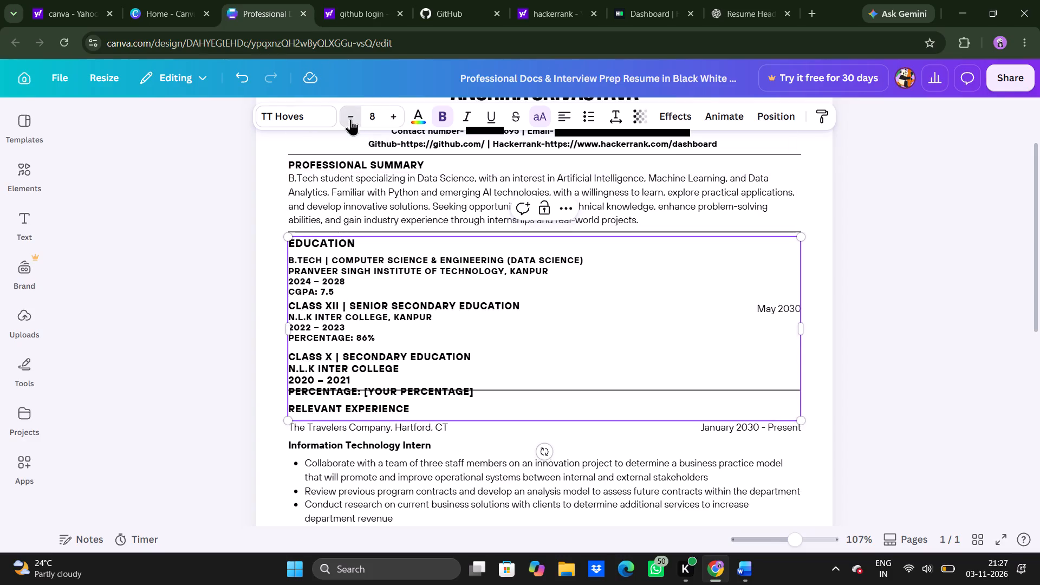
{"action": "double_click", "coordinate": [350, 119]}
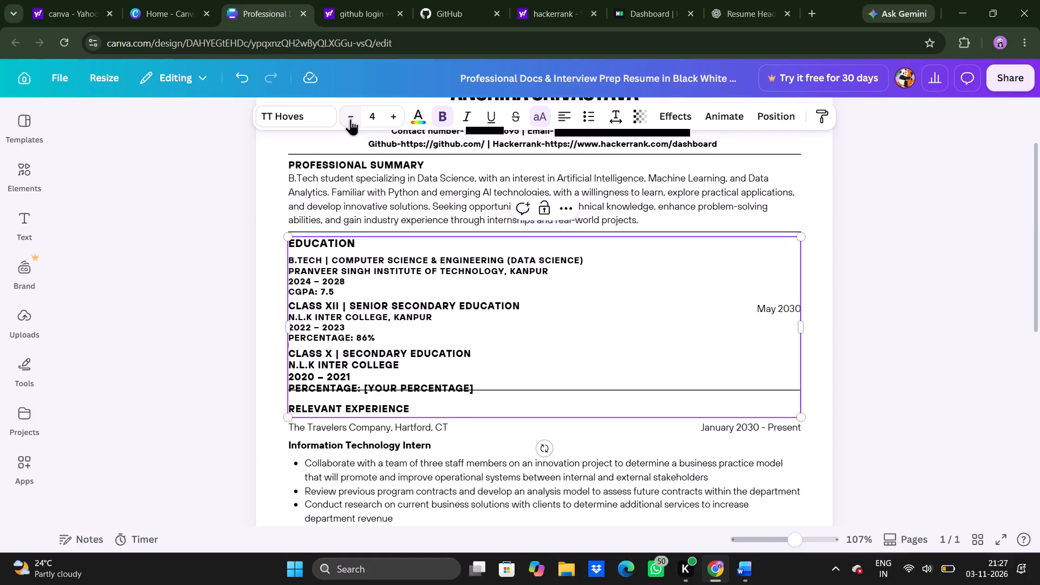
Set the blank line between the CGPA line and the Class XII heading to font size 4.
{"action": "left_click", "coordinate": [340, 298]}
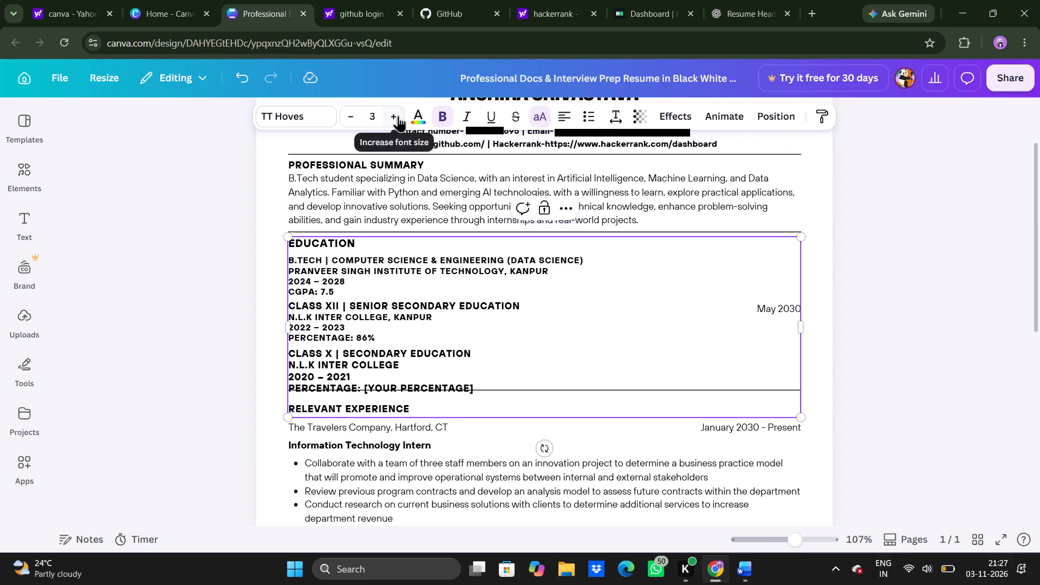
{"action": "left_click", "coordinate": [398, 115]}
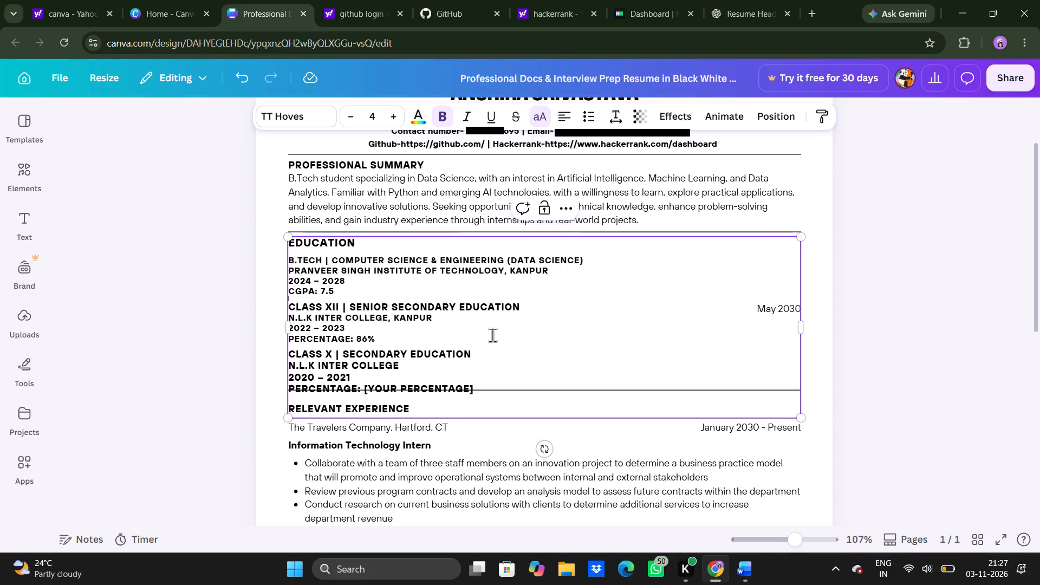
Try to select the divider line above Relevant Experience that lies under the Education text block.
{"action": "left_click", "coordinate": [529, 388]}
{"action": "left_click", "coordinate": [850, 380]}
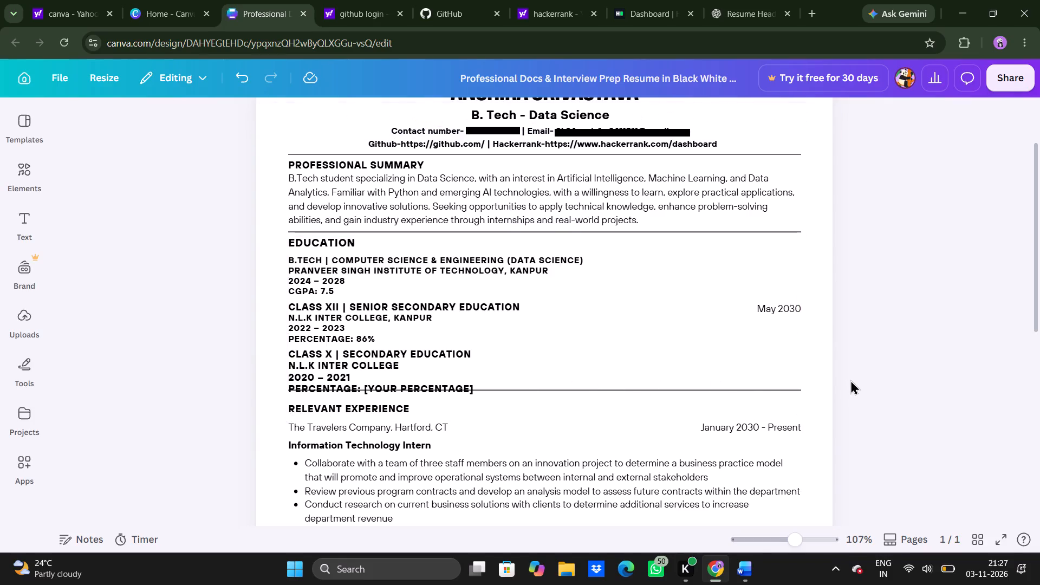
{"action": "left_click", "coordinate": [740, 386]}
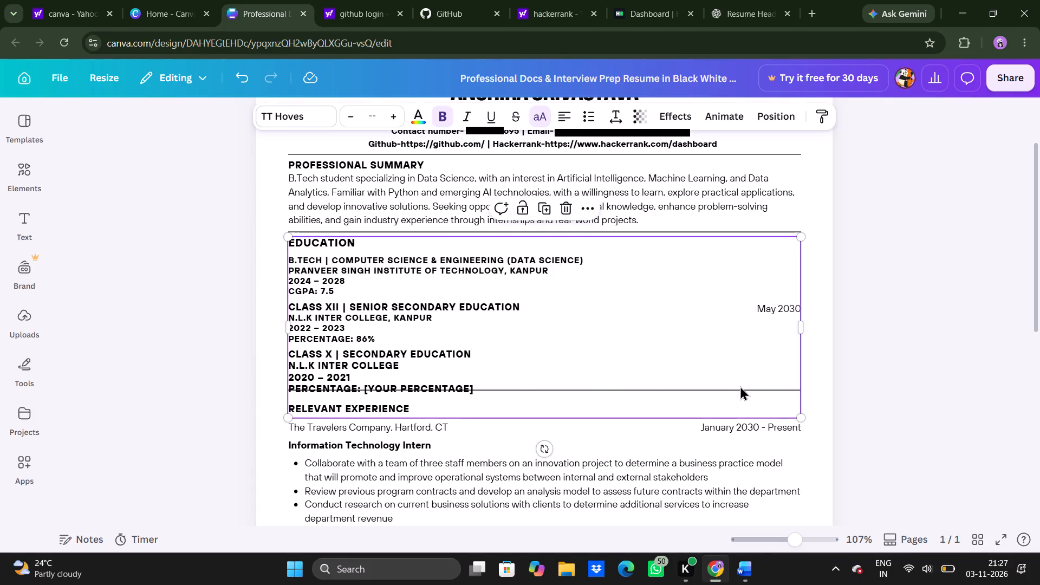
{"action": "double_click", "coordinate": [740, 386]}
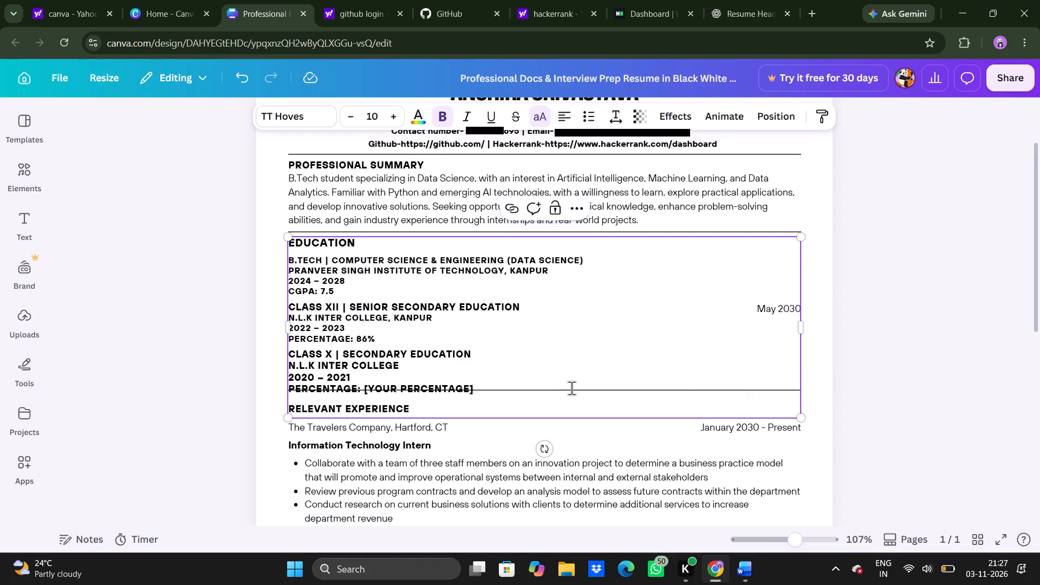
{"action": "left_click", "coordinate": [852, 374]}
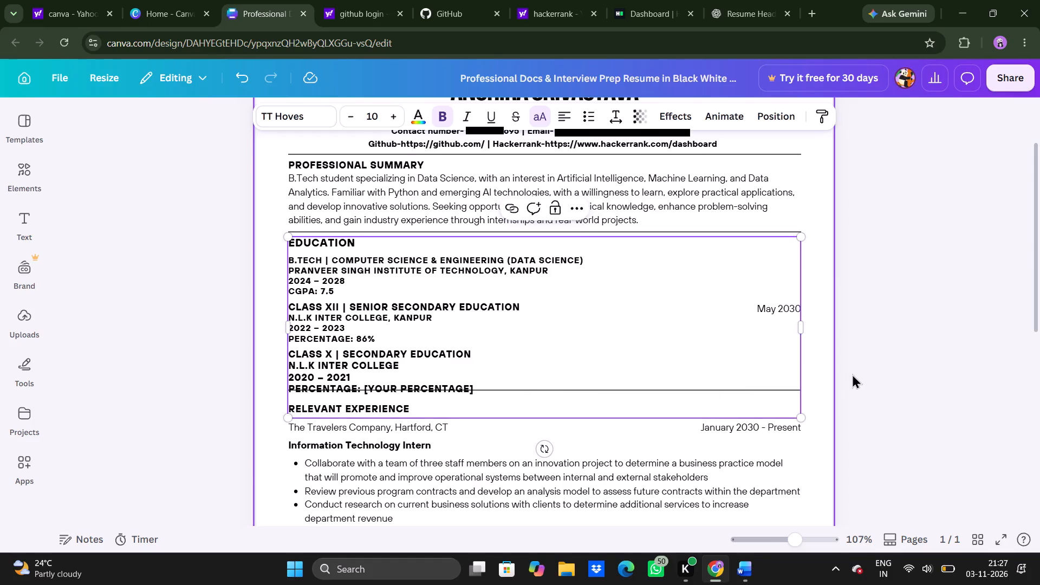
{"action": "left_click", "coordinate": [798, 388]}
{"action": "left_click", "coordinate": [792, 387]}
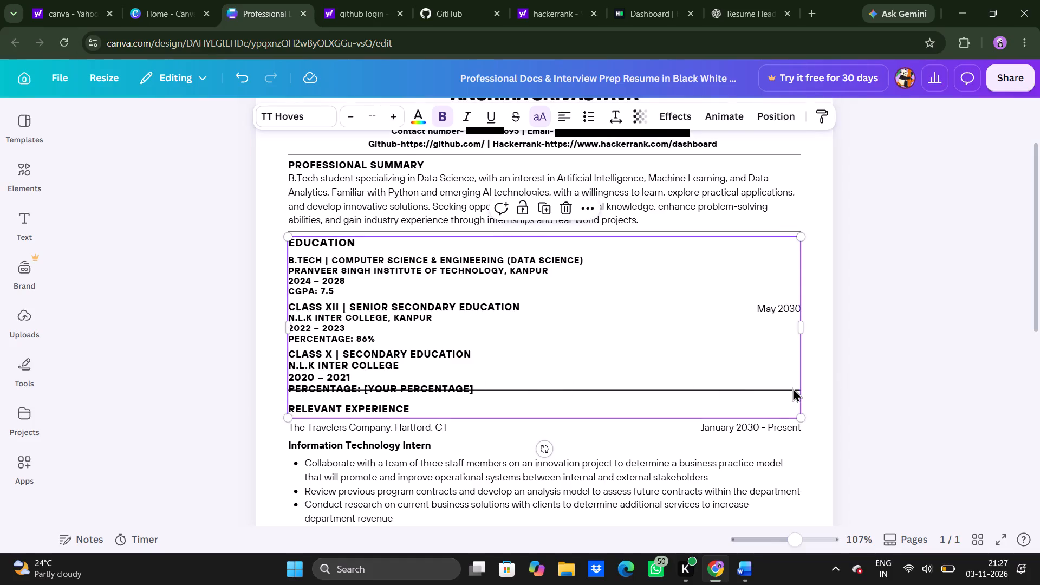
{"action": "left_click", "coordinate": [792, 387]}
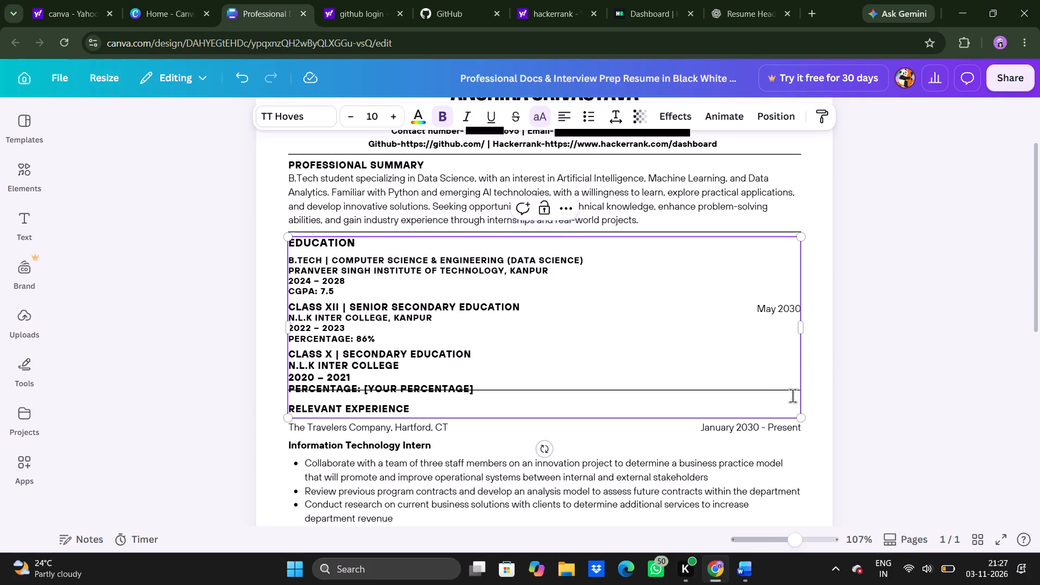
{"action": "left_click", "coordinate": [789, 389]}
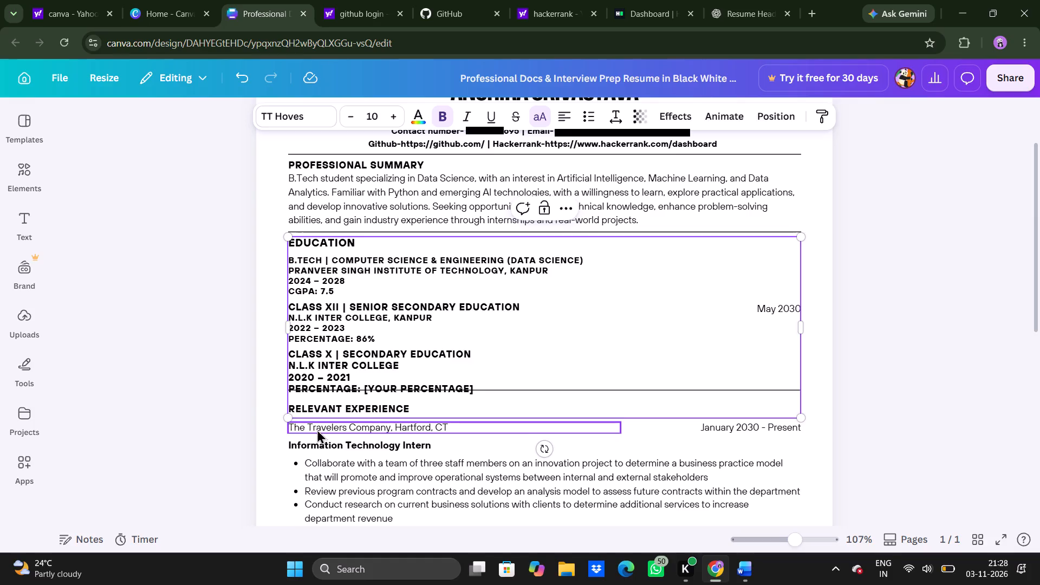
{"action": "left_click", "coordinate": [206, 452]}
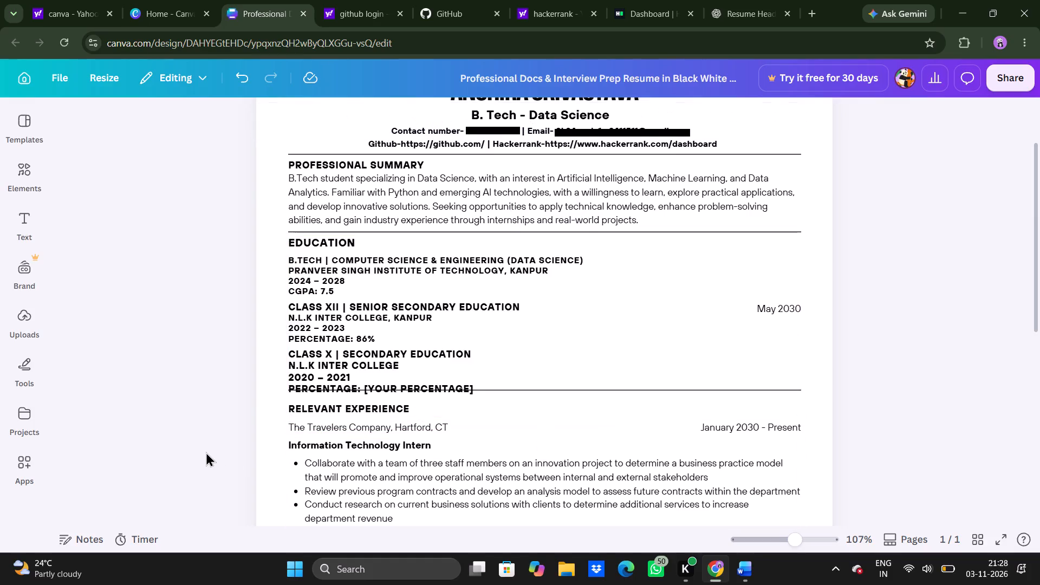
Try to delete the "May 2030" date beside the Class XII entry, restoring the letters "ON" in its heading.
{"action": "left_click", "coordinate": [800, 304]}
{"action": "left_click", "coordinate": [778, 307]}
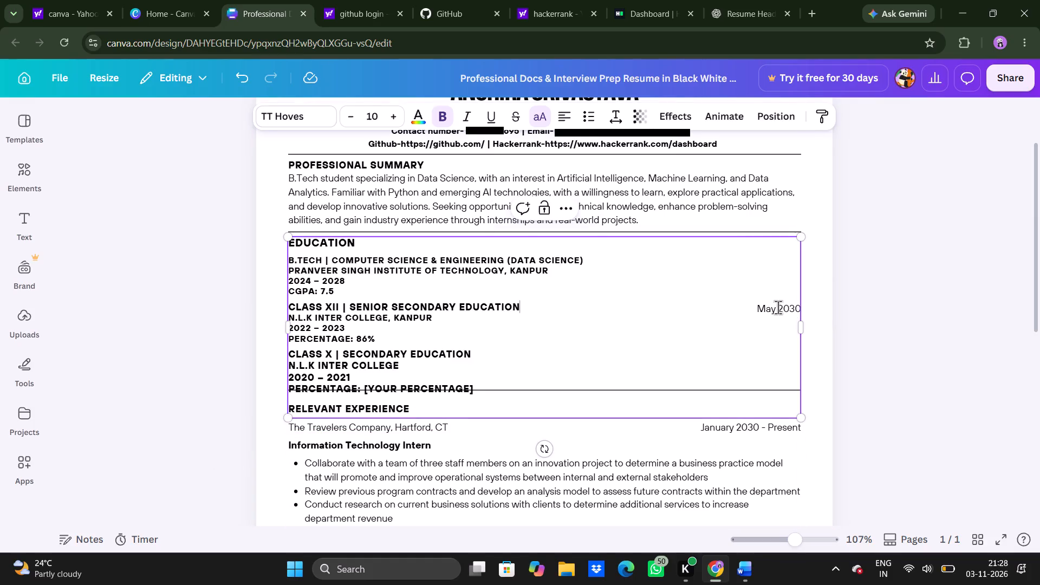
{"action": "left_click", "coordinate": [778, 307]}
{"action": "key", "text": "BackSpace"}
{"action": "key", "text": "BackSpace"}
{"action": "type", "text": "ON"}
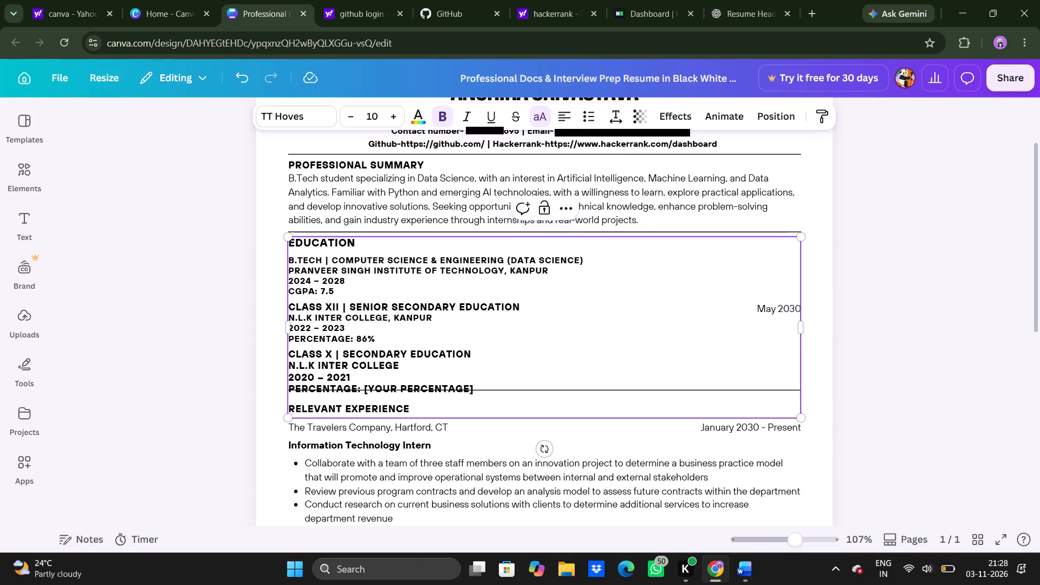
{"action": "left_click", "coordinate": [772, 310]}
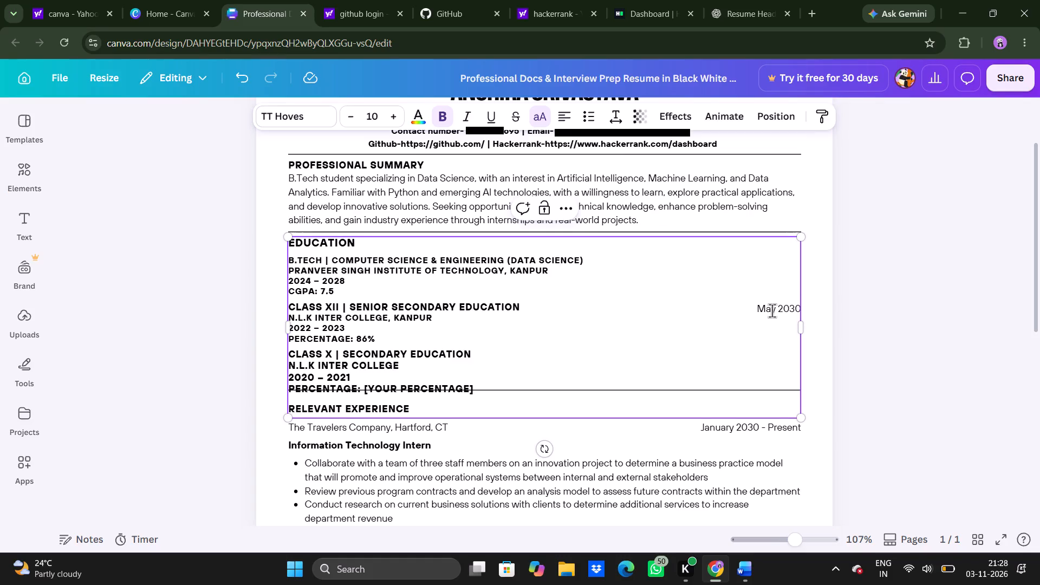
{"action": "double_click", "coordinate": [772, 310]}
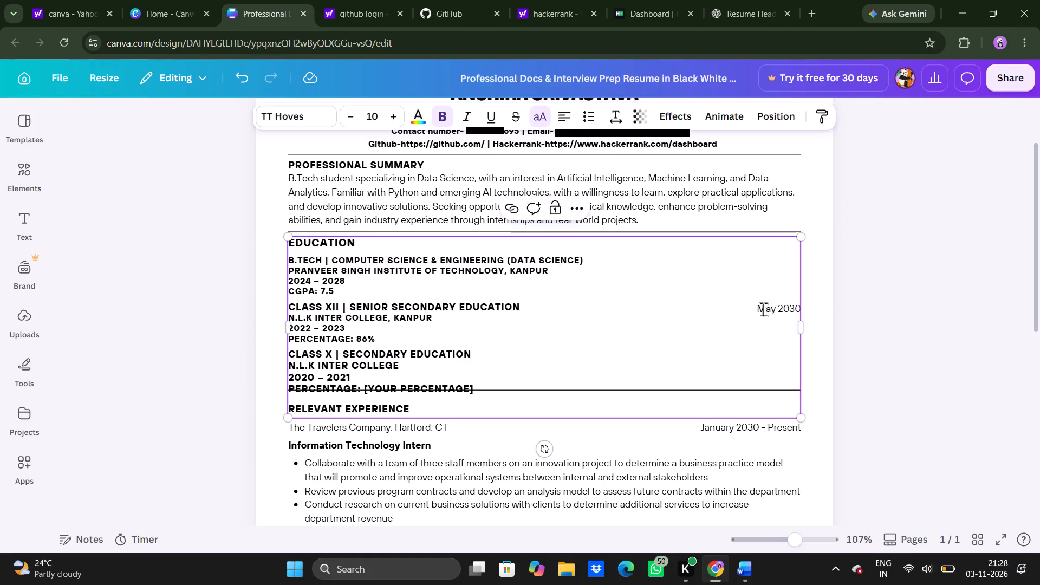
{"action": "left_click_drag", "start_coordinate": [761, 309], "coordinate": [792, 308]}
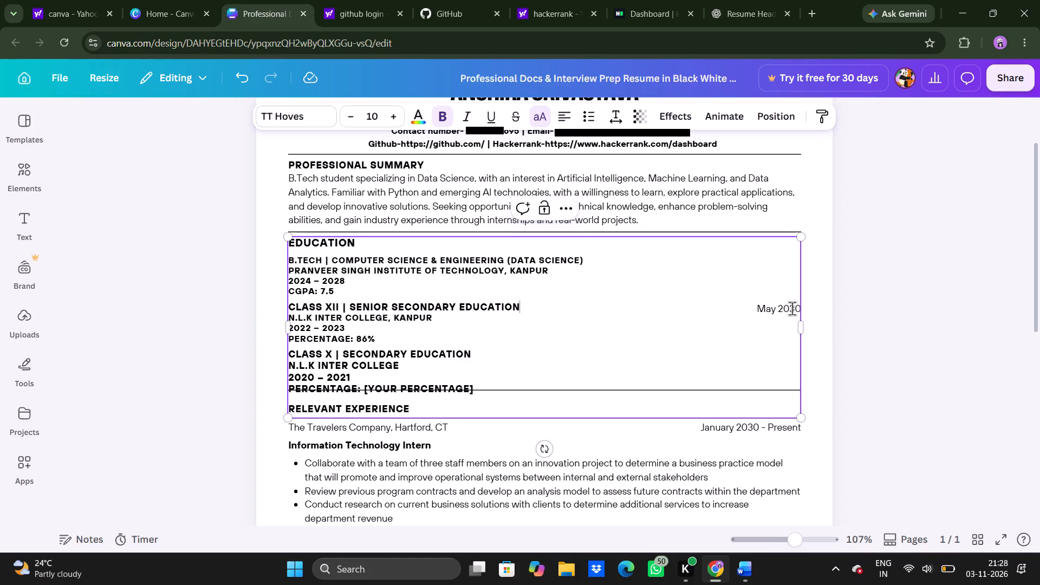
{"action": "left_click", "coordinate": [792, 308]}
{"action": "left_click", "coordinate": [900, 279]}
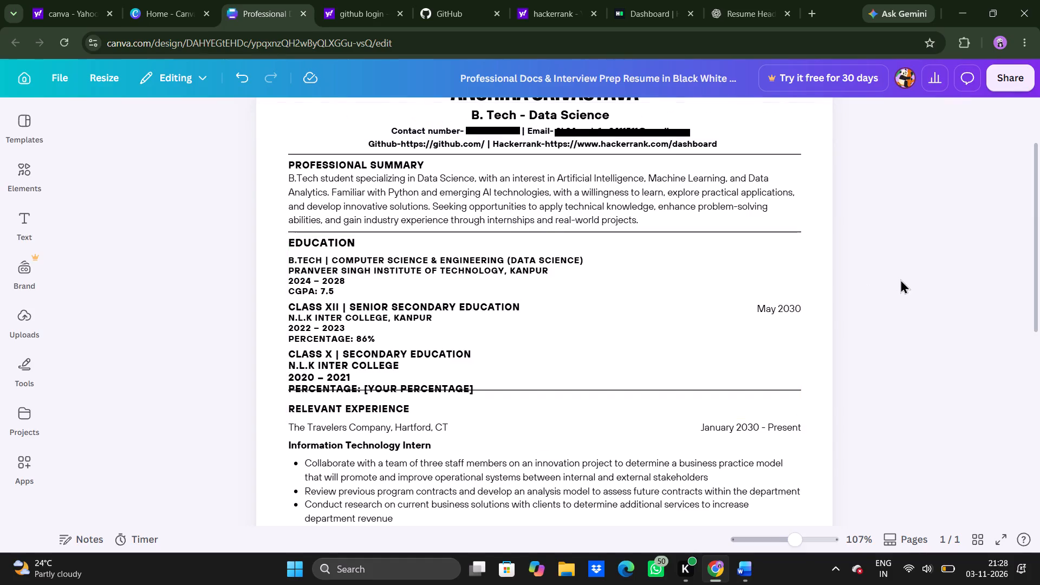
Move the Education text block up until it is clear of the divider line above Relevant Experience.
{"action": "left_click", "coordinate": [888, 295]}
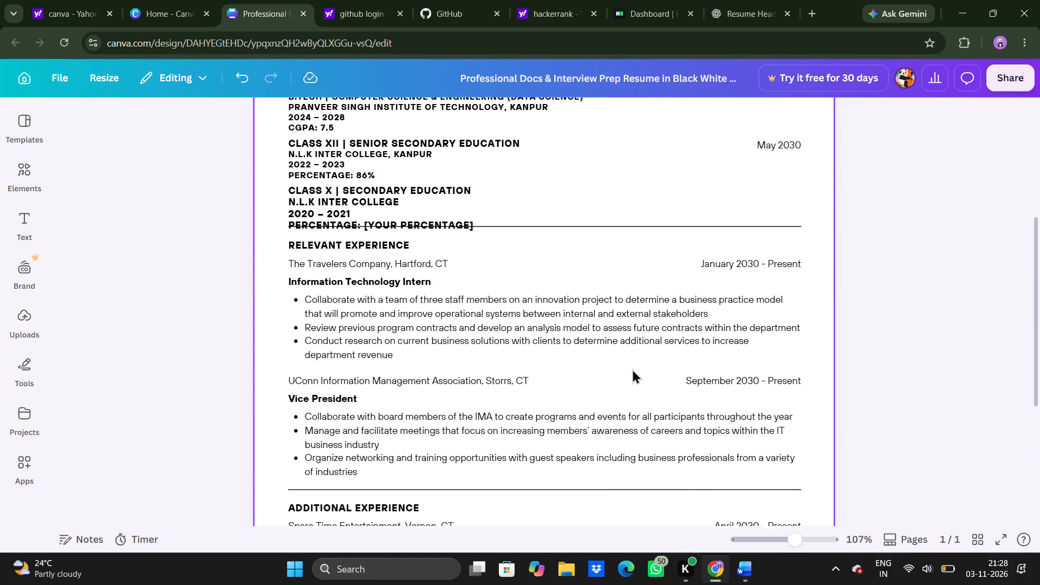
{"action": "scroll", "coordinate": [632, 369], "scroll_direction": "up", "scroll_amount": 1}
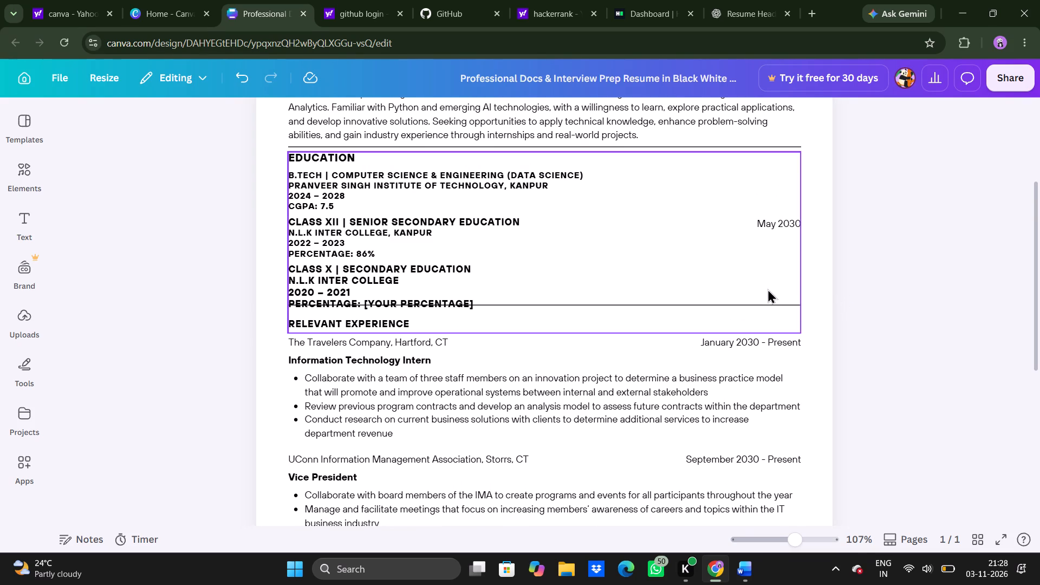
{"action": "left_click", "coordinate": [981, 245]}
{"action": "triple_click", "coordinate": [981, 245]}
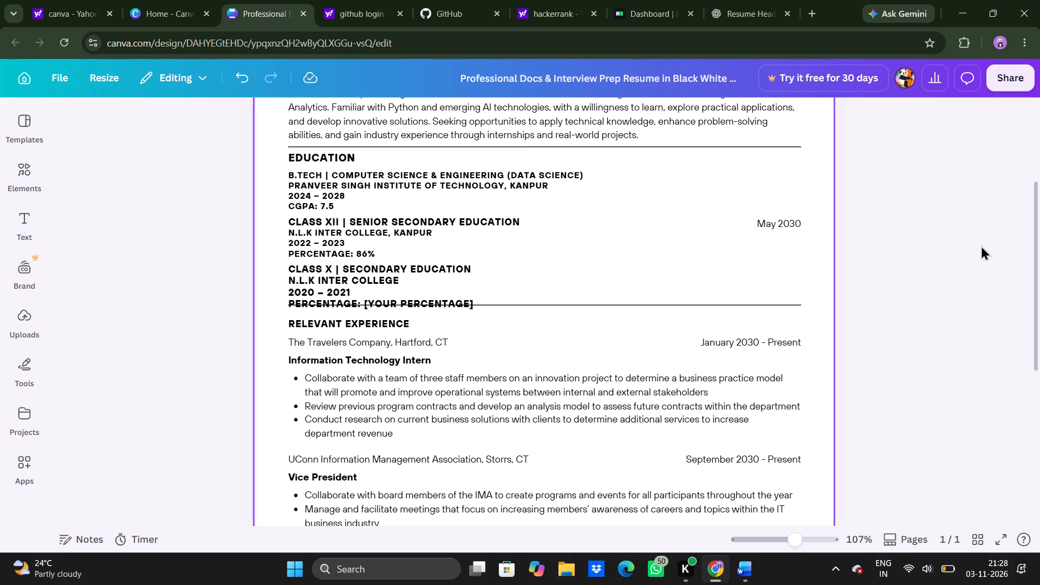
{"action": "left_click", "coordinate": [981, 245]}
{"action": "left_click_drag", "start_coordinate": [794, 302], "coordinate": [789, 290]}
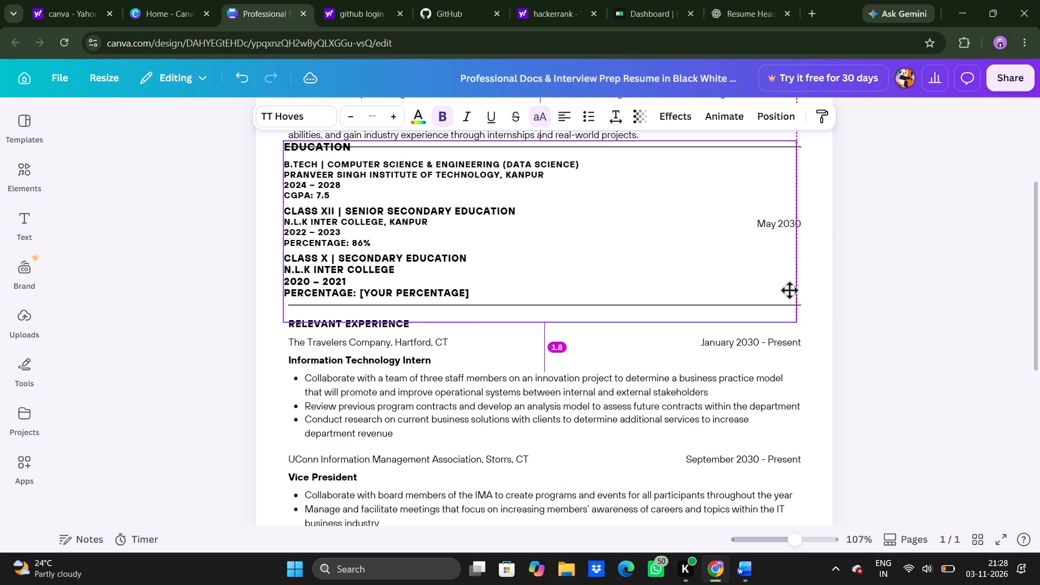
{"action": "left_click_drag", "start_coordinate": [789, 290], "coordinate": [793, 282]}
{"action": "left_click", "coordinate": [874, 277]}
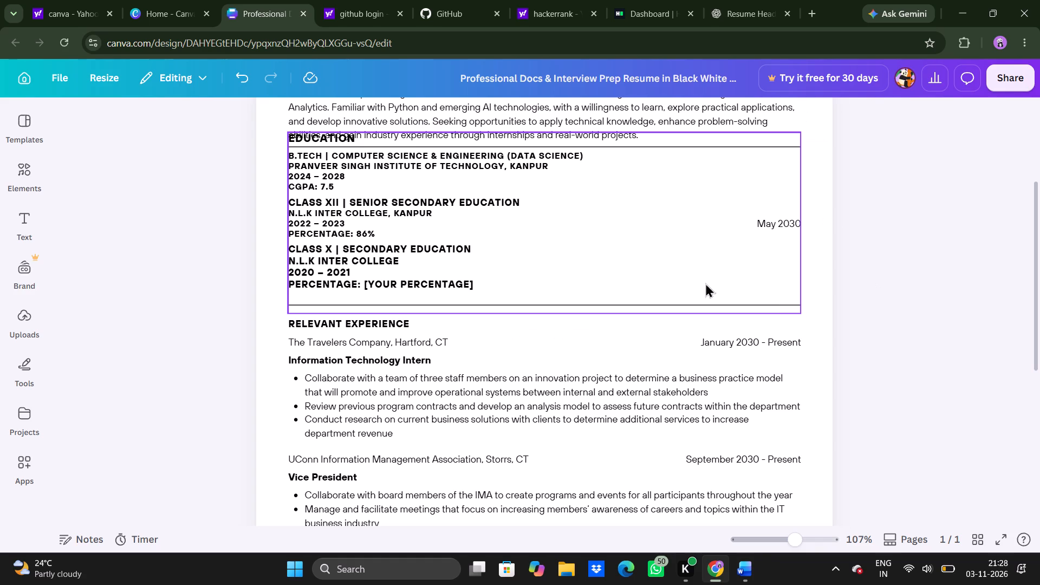
{"action": "left_click_drag", "start_coordinate": [454, 253], "coordinate": [369, 269]}
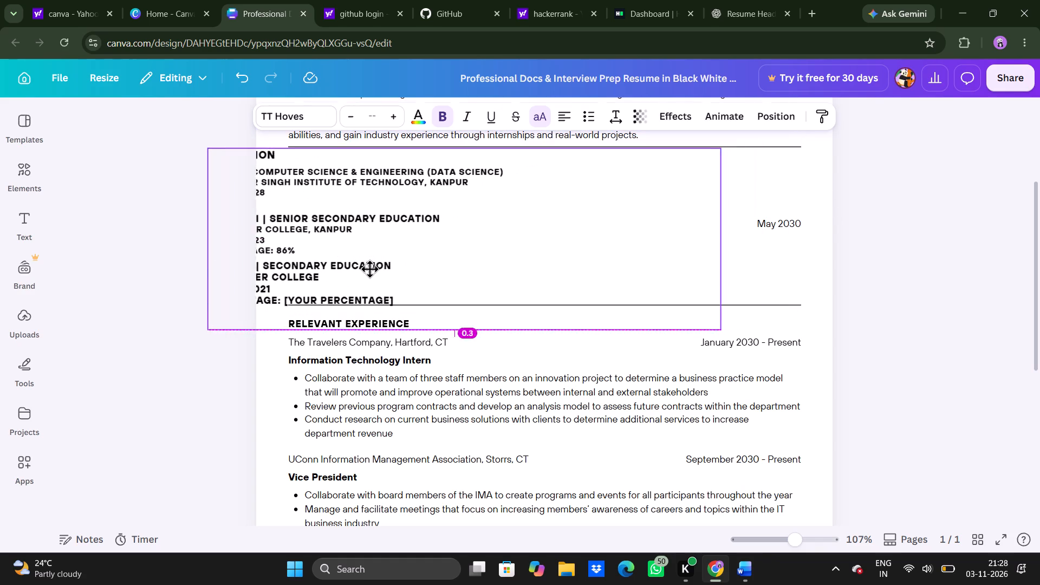
{"action": "left_click_drag", "start_coordinate": [369, 269], "coordinate": [452, 216]}
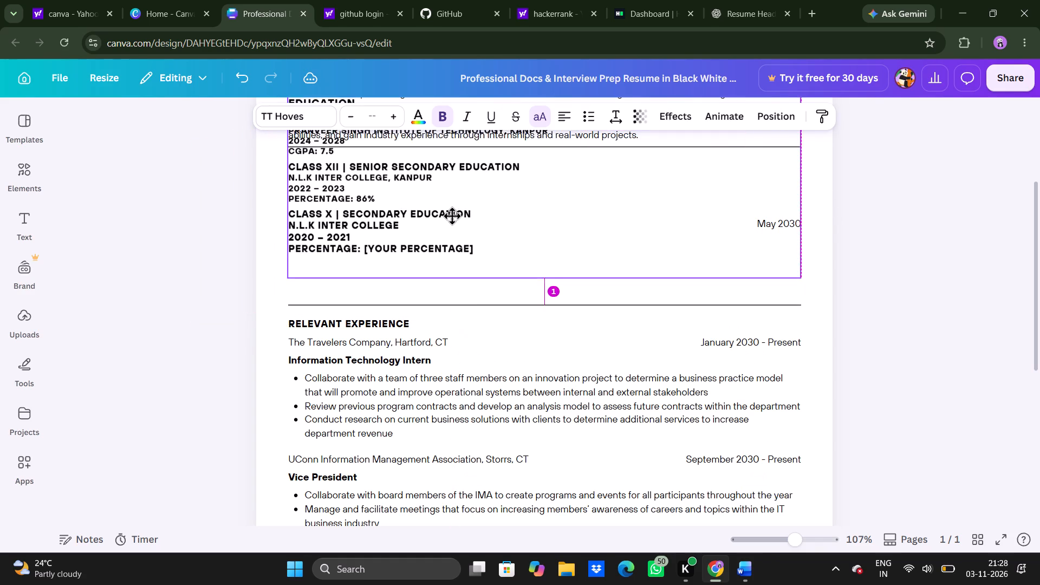
{"action": "left_click_drag", "start_coordinate": [452, 216], "coordinate": [451, 214]}
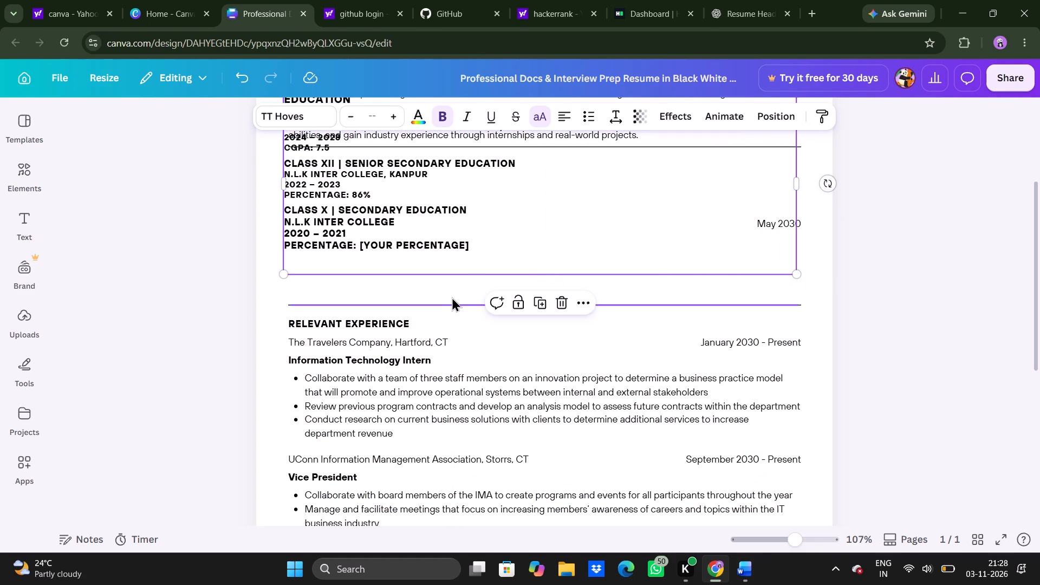
Move the divider line down to just above the Relevant Experience heading, keeping it aligned with the page margins.
{"action": "left_click_drag", "start_coordinate": [453, 301], "coordinate": [454, 306]}
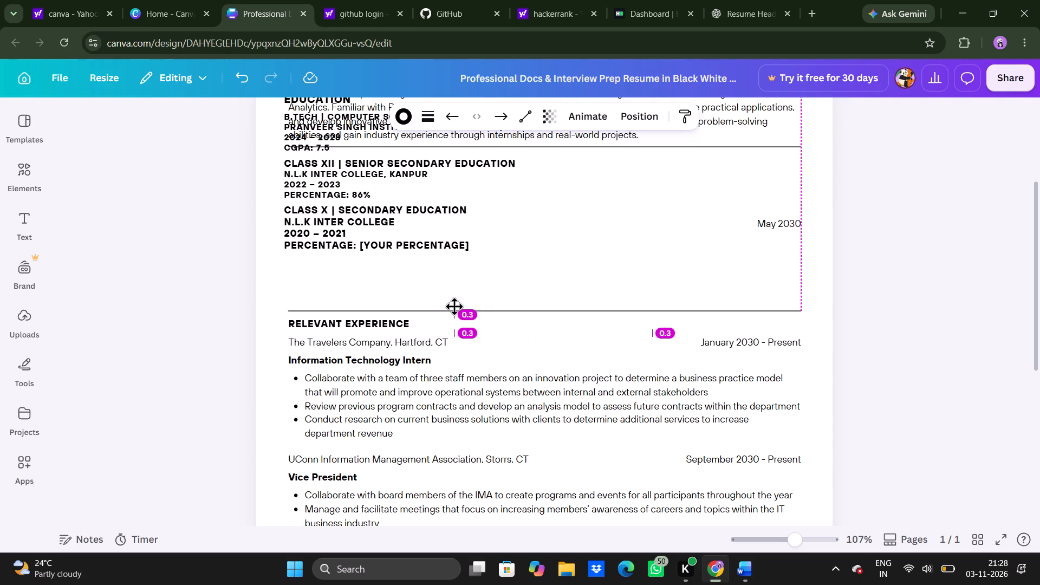
{"action": "left_click_drag", "start_coordinate": [454, 306], "coordinate": [451, 309]}
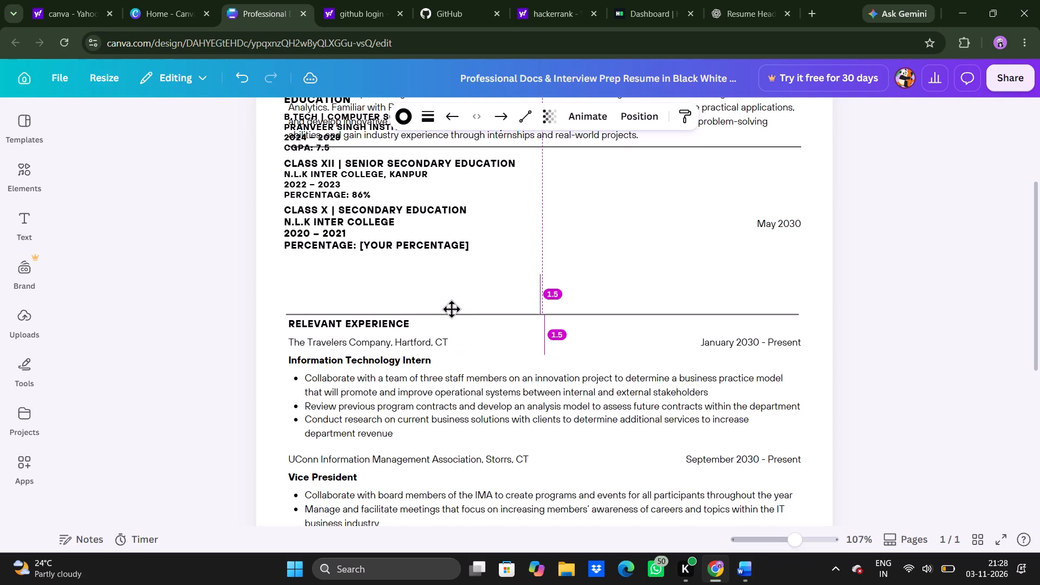
{"action": "left_click_drag", "start_coordinate": [451, 309], "coordinate": [455, 309]}
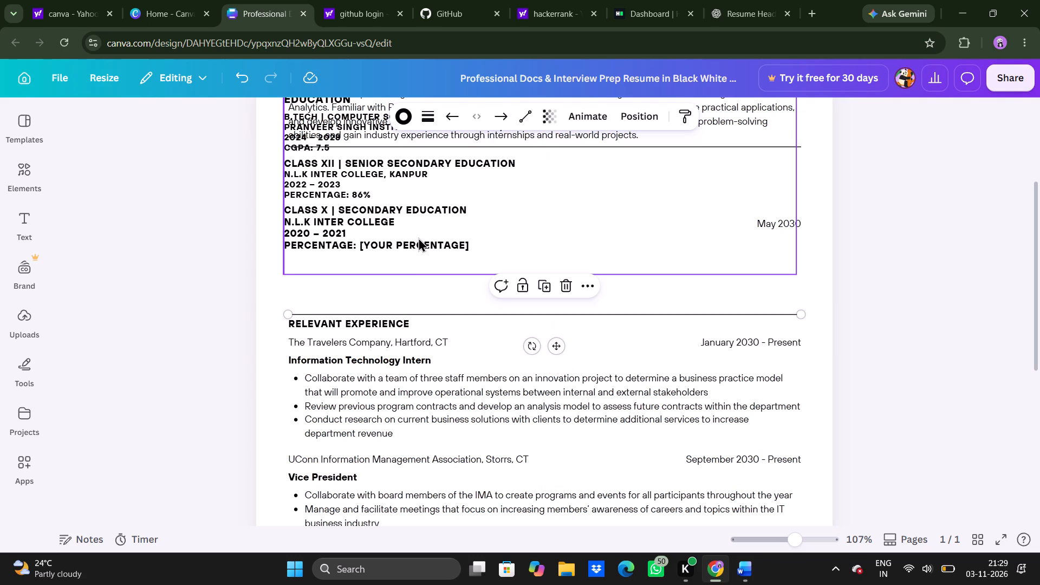
Move the Education text block down to just below the divider line under the summary, aligned with the page margins.
{"action": "left_click", "coordinate": [418, 237]}
{"action": "left_click_drag", "start_coordinate": [418, 246], "coordinate": [420, 287]}
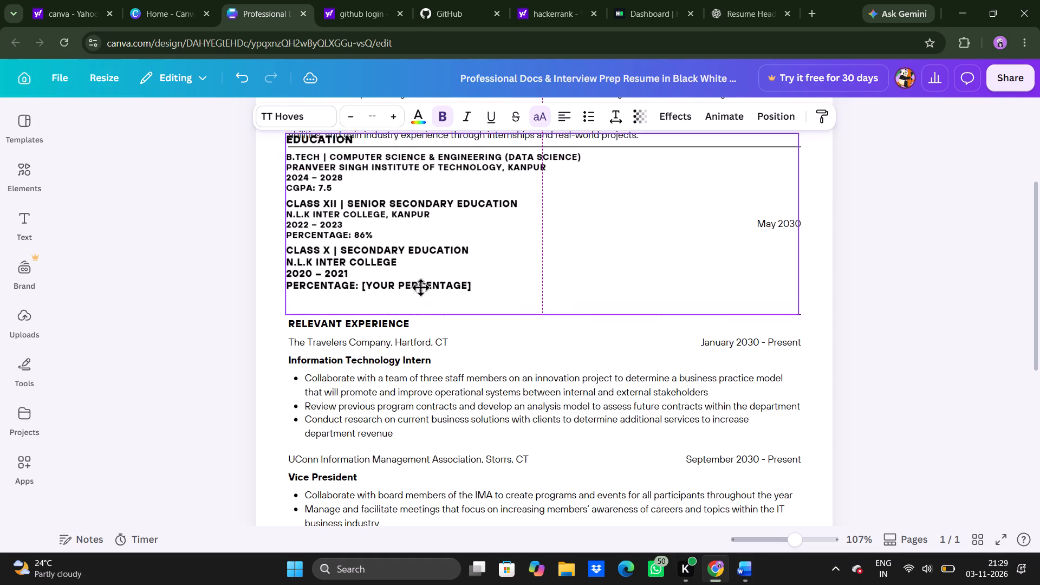
{"action": "left_click_drag", "start_coordinate": [420, 287], "coordinate": [423, 300]}
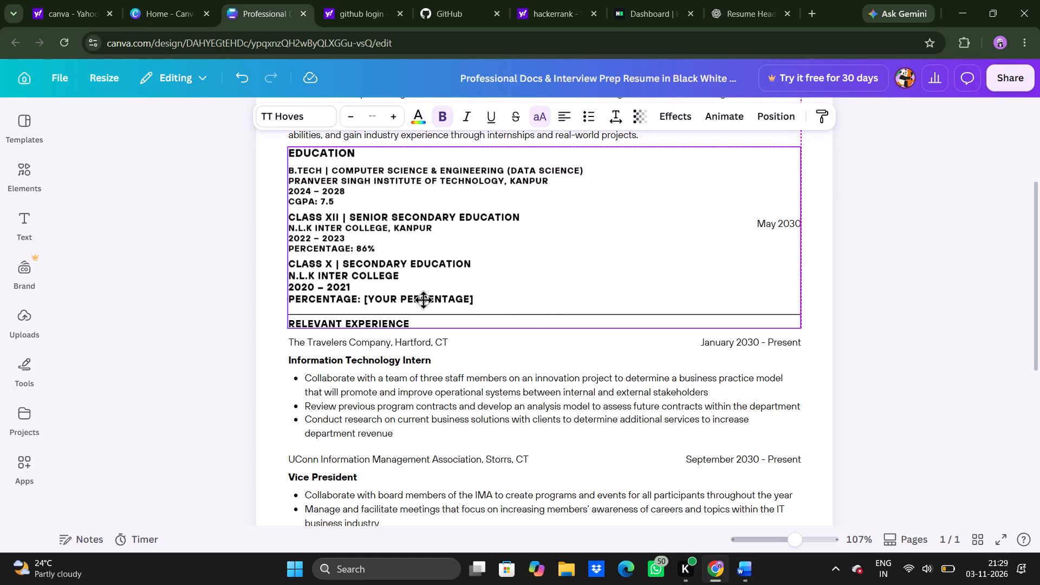
{"action": "left_click_drag", "start_coordinate": [423, 300], "coordinate": [426, 304]}
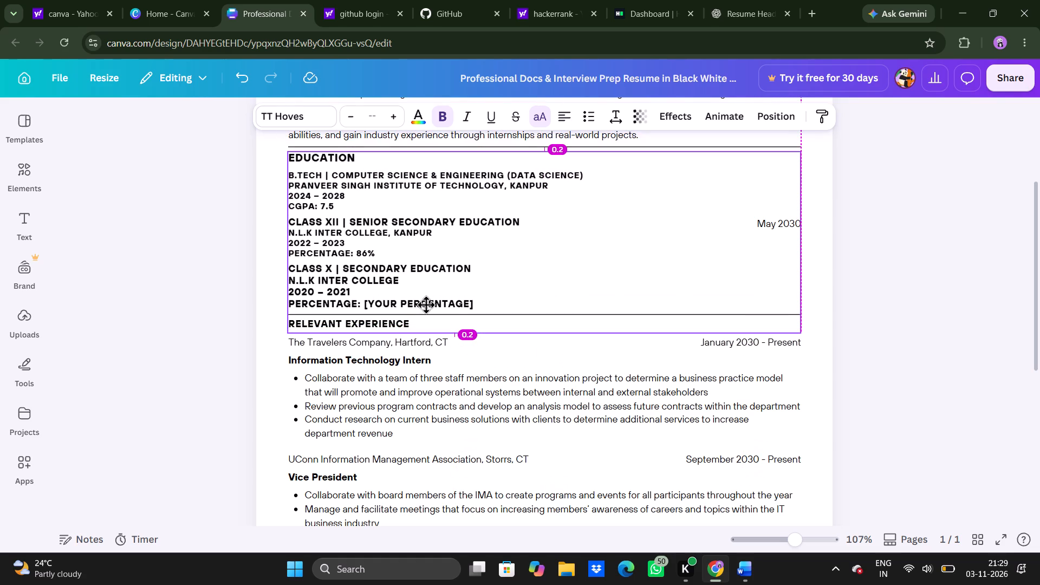
{"action": "left_click_drag", "start_coordinate": [426, 304], "coordinate": [426, 304]}
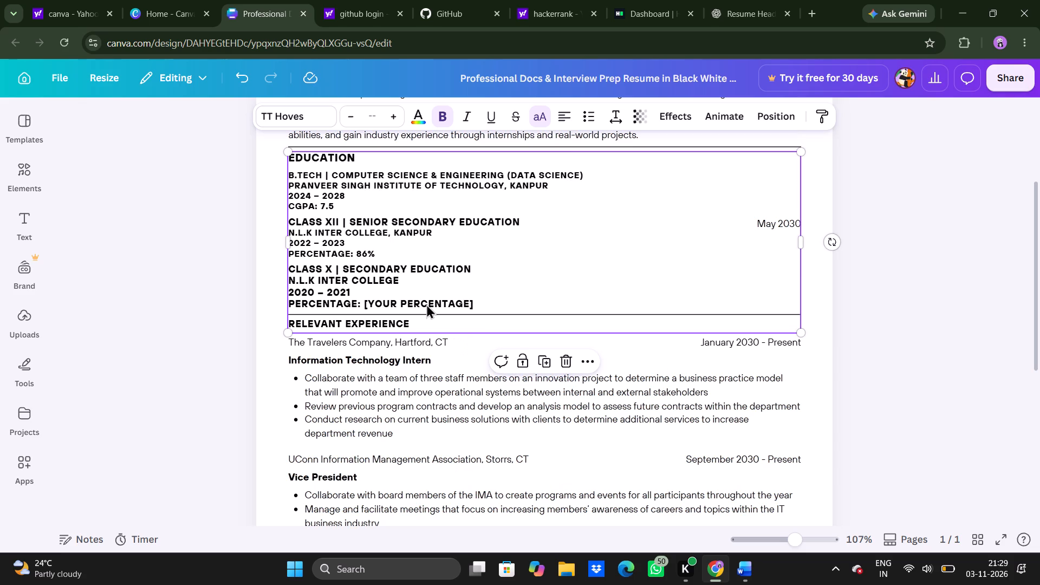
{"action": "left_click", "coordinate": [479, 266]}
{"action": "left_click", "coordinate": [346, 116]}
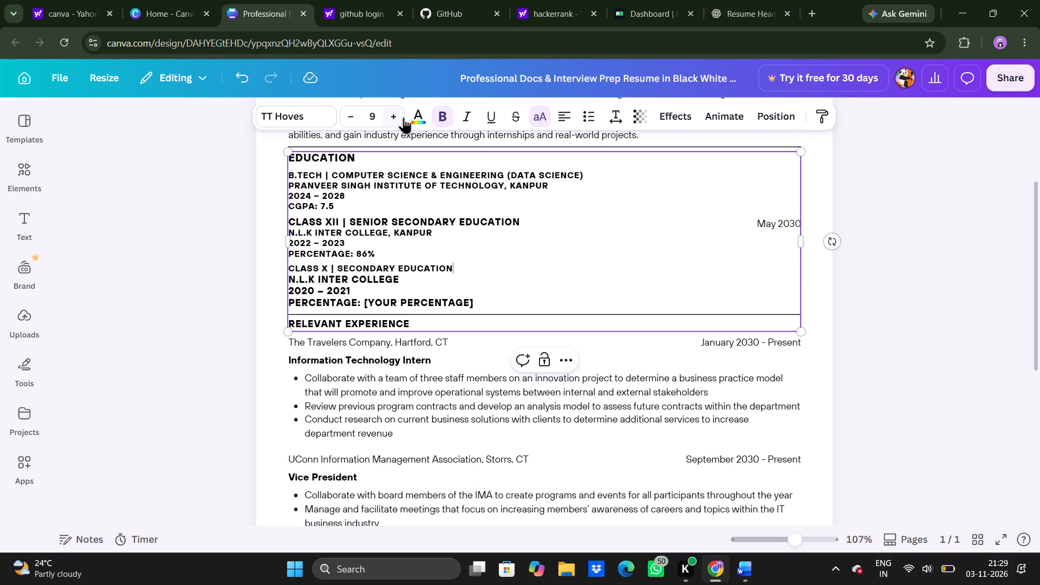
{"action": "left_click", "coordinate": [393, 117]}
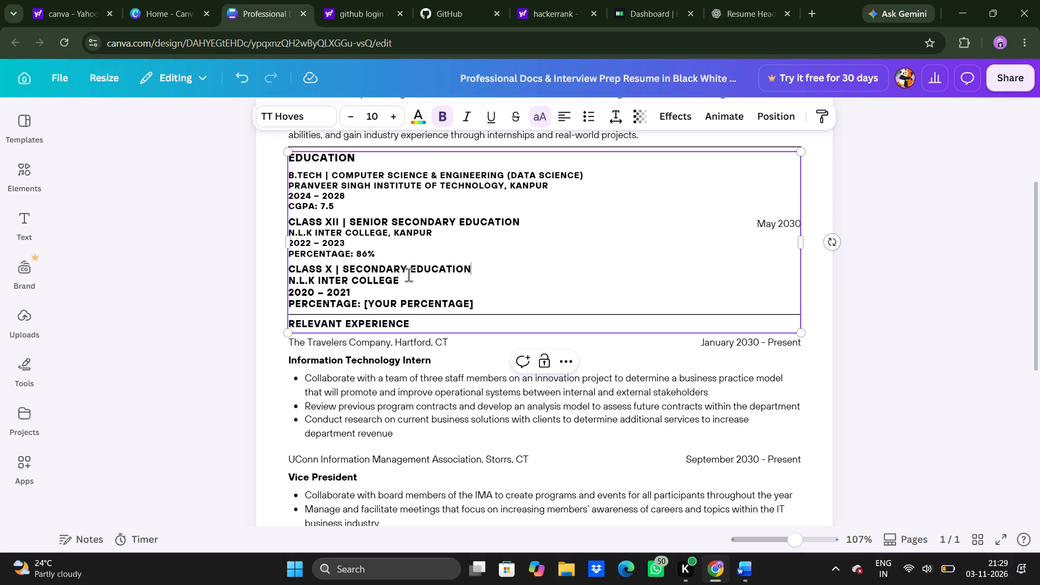
Set the font size of the school, years and percentage lines under Class X to 9.
{"action": "left_click", "coordinate": [408, 279]}
{"action": "left_click", "coordinate": [355, 119]}
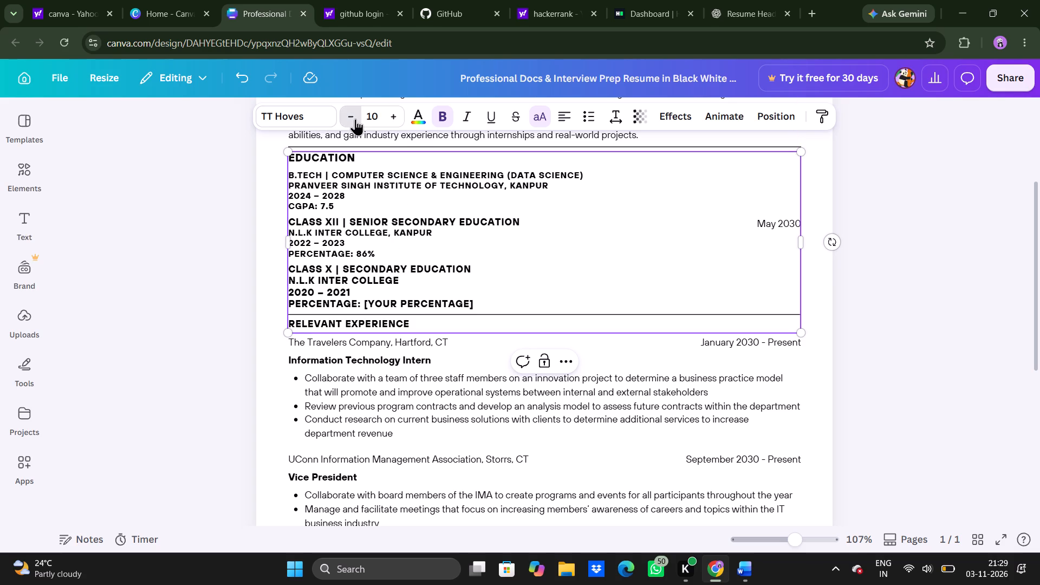
{"action": "left_click", "coordinate": [355, 294]}
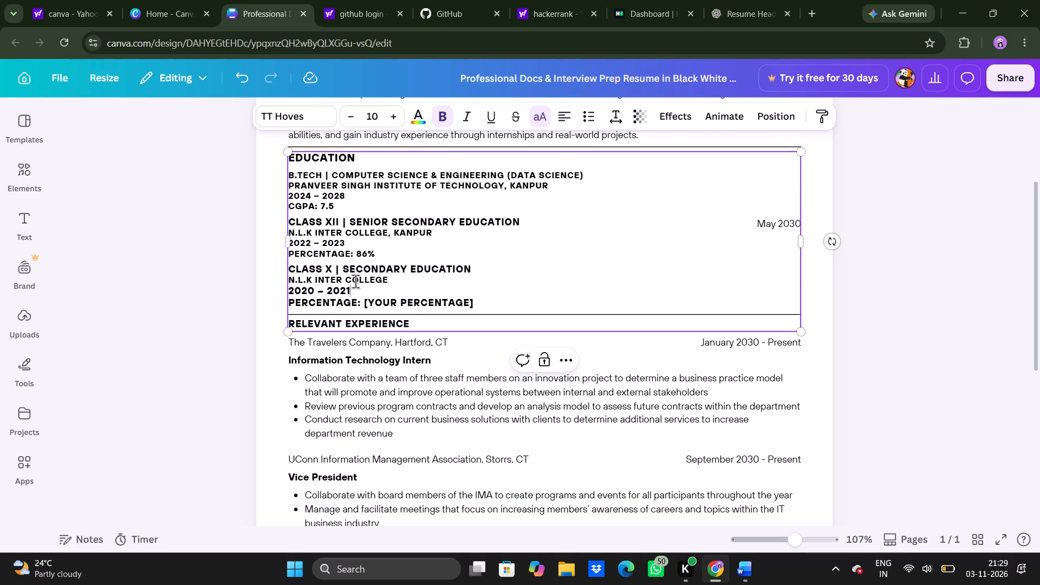
{"action": "left_click", "coordinate": [354, 120]}
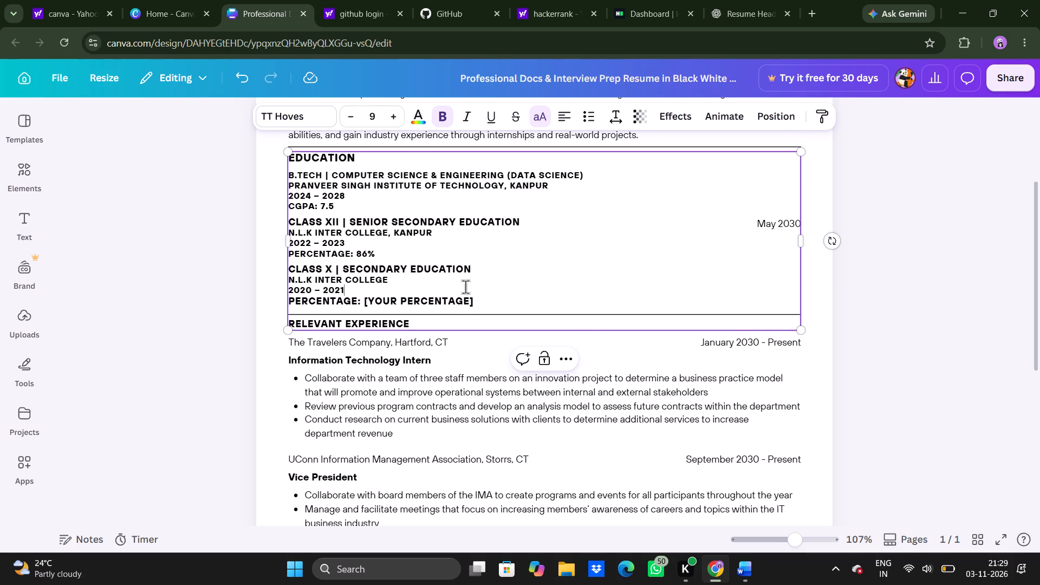
{"action": "left_click", "coordinate": [480, 303]}
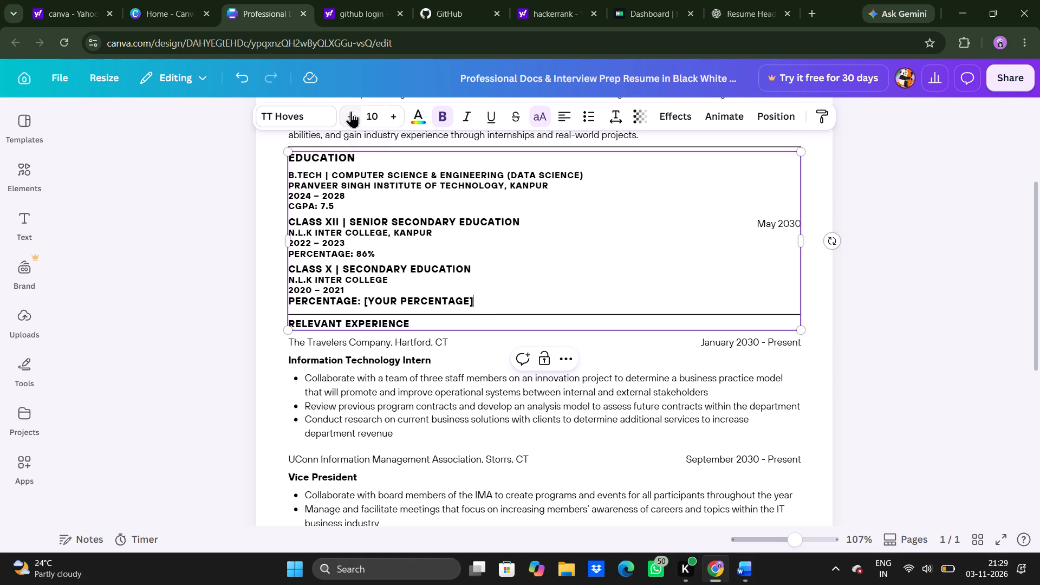
{"action": "left_click", "coordinate": [350, 114]}
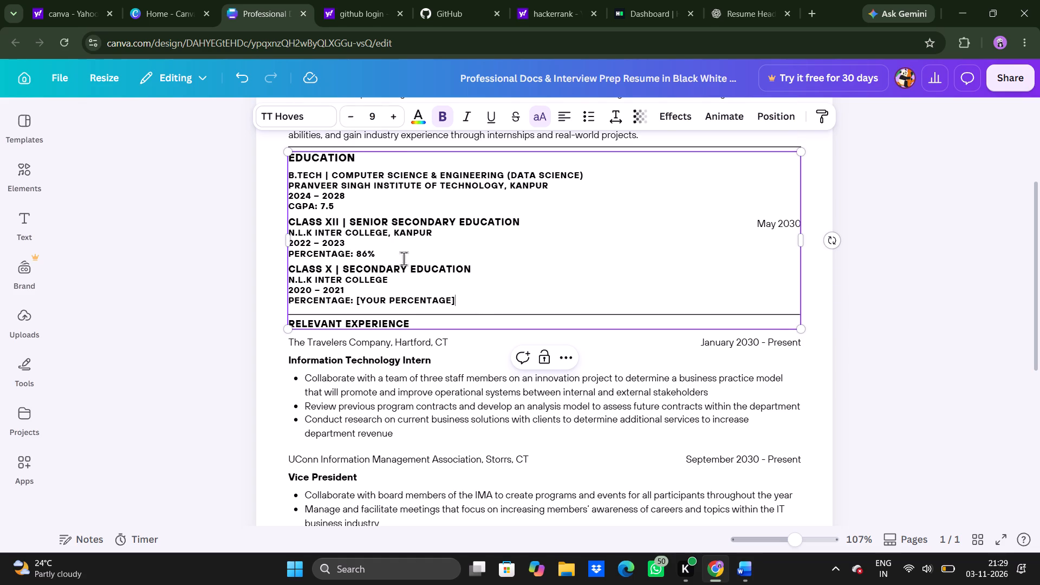
Append ", KANPUR" to the school name in the Class X entry.
{"action": "left_click", "coordinate": [409, 283]}
{"action": "type", "text": ", KANPUR"}
Replace the "[YOUR PERCENTAGE]" placeholder in the Class X entry with 91%.
{"action": "left_click", "coordinate": [465, 302]}
{"action": "key", "text": "BackSpace"}
{"action": "key", "text": "BackSpace"}
{"action": "key", "text": "BackSpace"}
{"action": "key", "text": "BackSpace"}
{"action": "key", "text": "BackSpace"}
{"action": "key", "text": "BackSpace"}
{"action": "key", "text": "BackSpace"}
{"action": "key", "text": "BackSpace"}
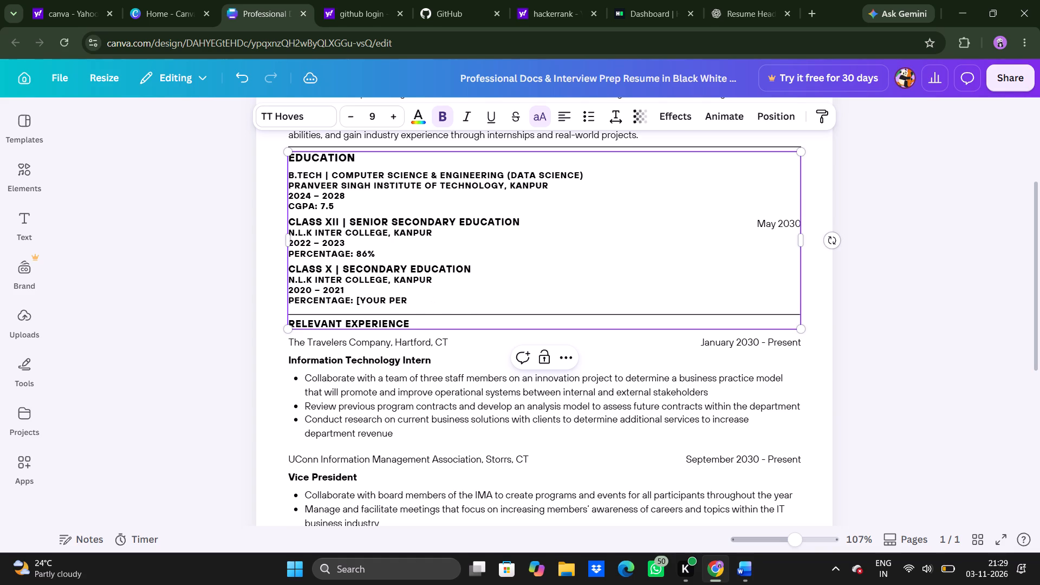
{"action": "key", "text": "BackSpace"}
{"action": "key", "text": "BackSpace"}
{"action": "key", "text": "BackSpace"}
{"action": "key", "text": "BackSpace"}
{"action": "key", "text": "BackSpace"}
{"action": "key", "text": "BackSpace"}
{"action": "key", "text": "BackSpace"}
{"action": "key", "text": "BackSpace"}
{"action": "key", "text": "BackSpace"}
{"action": "key", "text": "9"}
{"action": "key", "text": "1"}
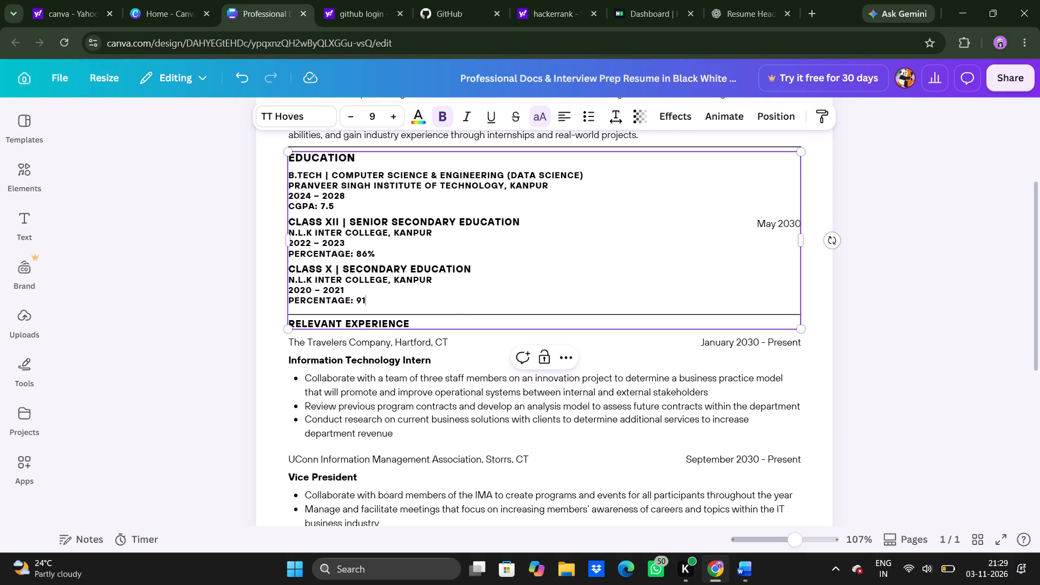
{"action": "key", "text": "shift+percent"}
Look through the Relevant Experience, Additional Experience and Skills sections for template content still needing customization.
{"action": "scroll", "coordinate": [271, 354], "scroll_direction": "down", "scroll_amount": 1}
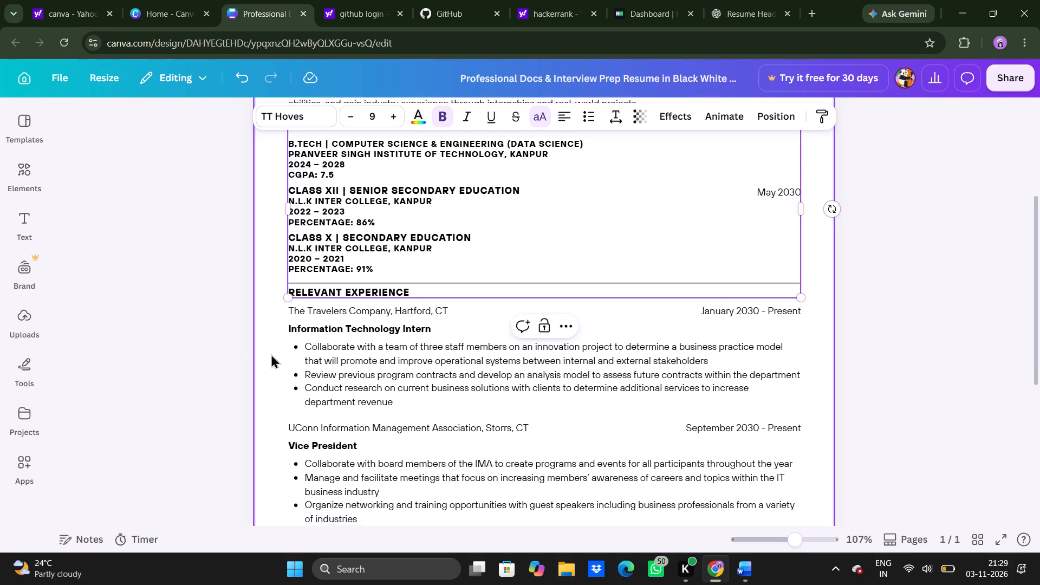
{"action": "scroll", "coordinate": [271, 354], "scroll_direction": "down", "scroll_amount": 1}
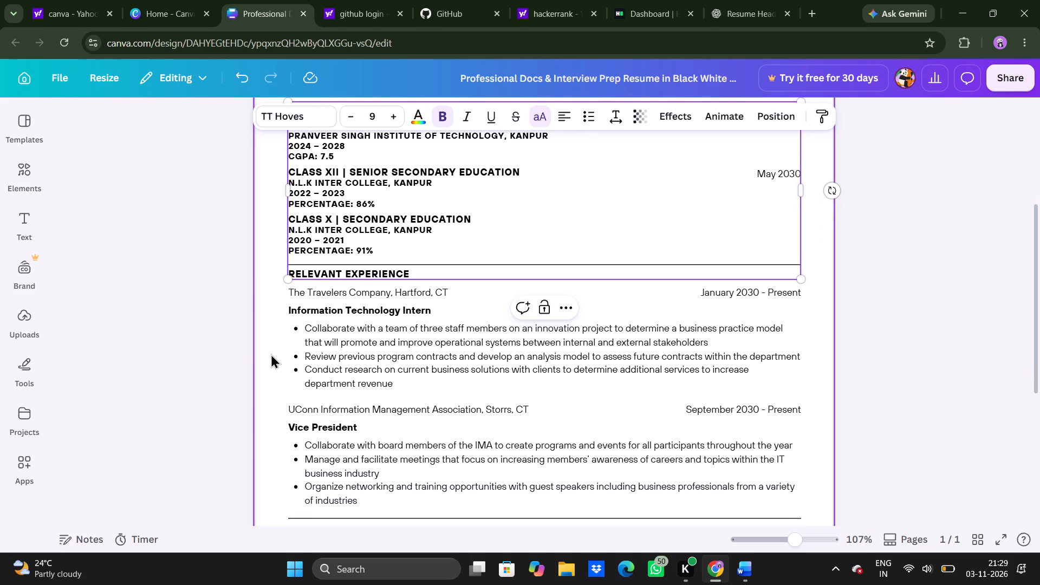
{"action": "scroll", "coordinate": [271, 354], "scroll_direction": "down", "scroll_amount": 2}
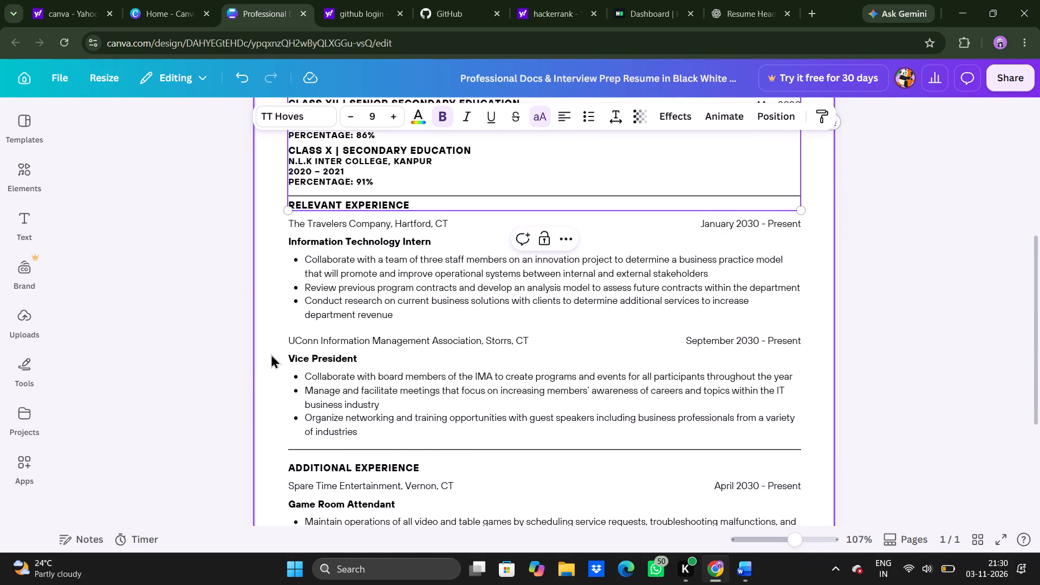
{"action": "scroll", "coordinate": [271, 354], "scroll_direction": "down", "scroll_amount": 1}
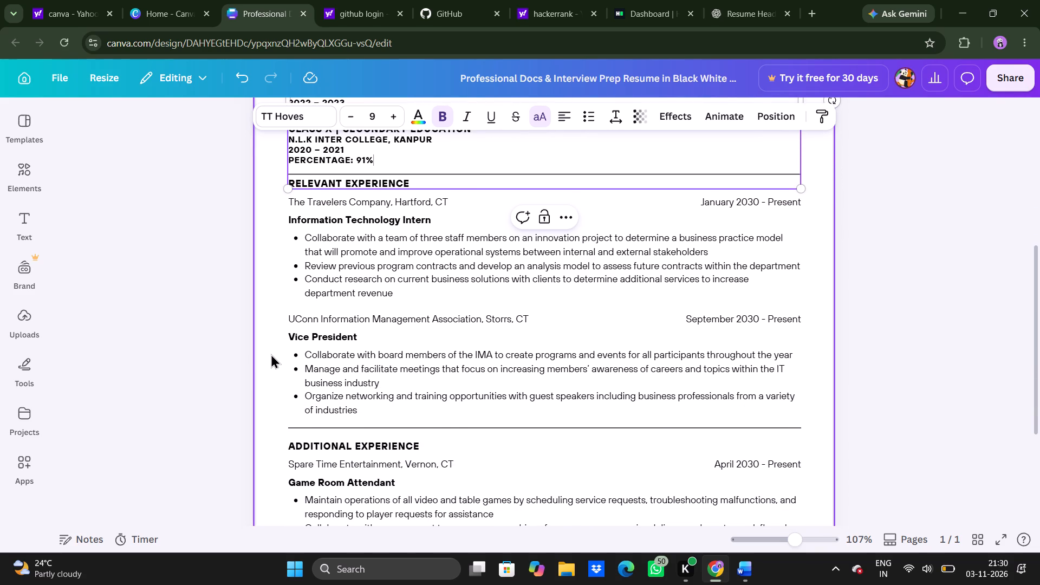
{"action": "scroll", "coordinate": [271, 354], "scroll_direction": "down", "scroll_amount": 3}
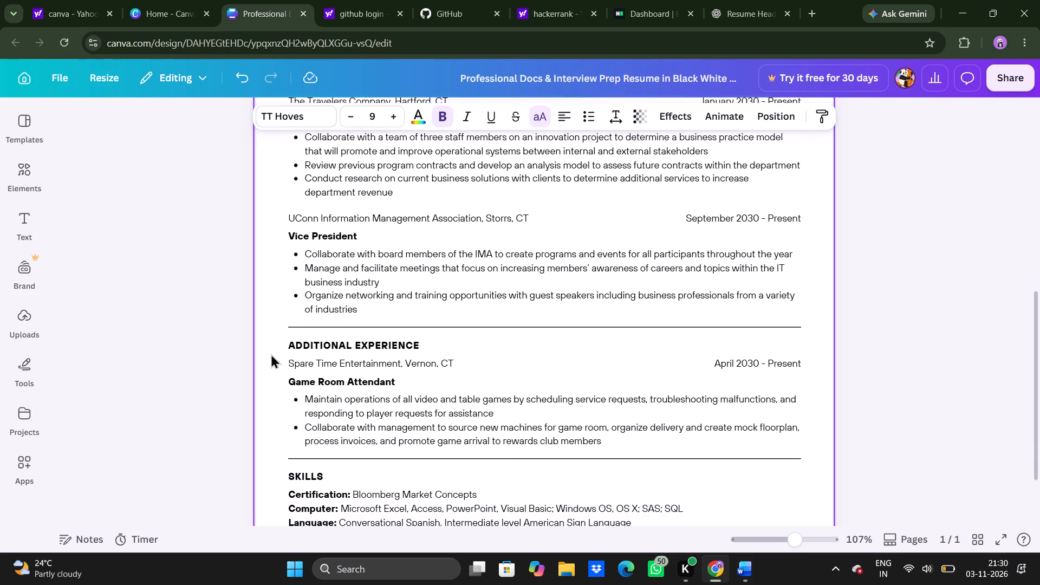
{"action": "scroll", "coordinate": [271, 354], "scroll_direction": "down", "scroll_amount": 1}
{"action": "scroll", "coordinate": [271, 354], "scroll_direction": "up", "scroll_amount": 1}
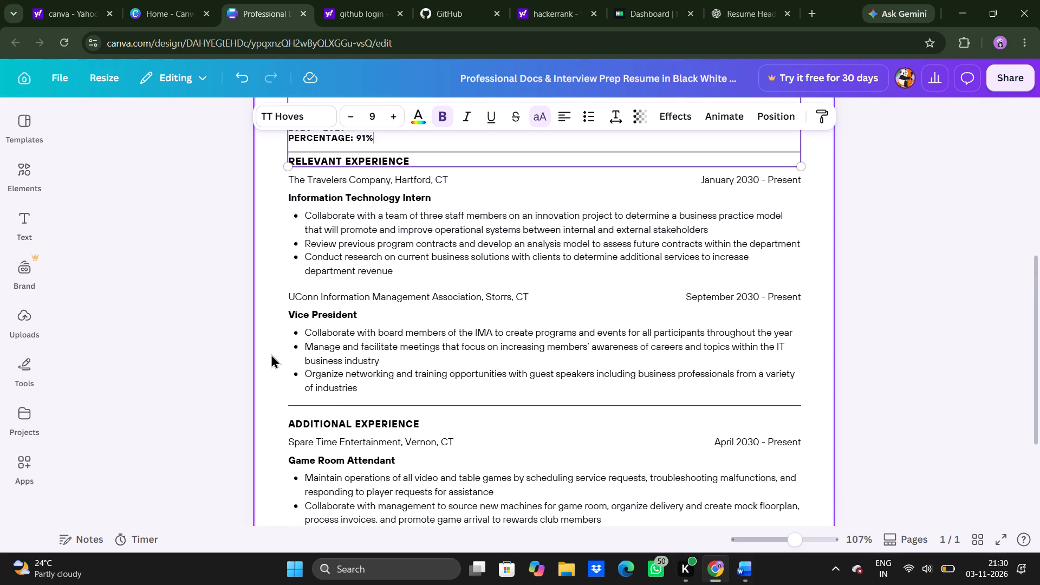
{"action": "scroll", "coordinate": [271, 354], "scroll_direction": "up", "scroll_amount": 1}
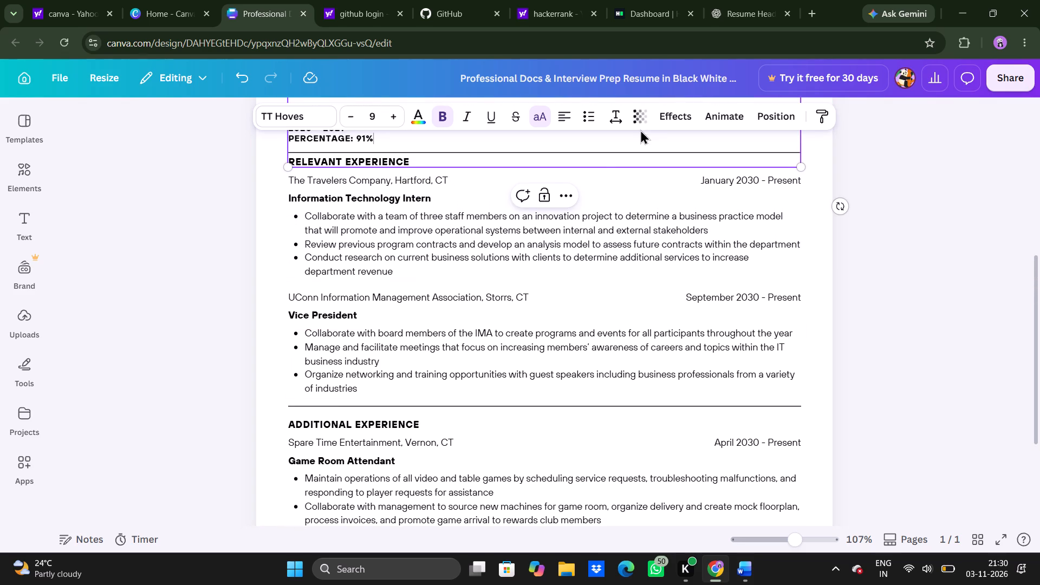
Close the Dashboard, hackerrank, GitHub and github login browser pages, keeping the resume design and the Resume Headline chat open.
{"action": "left_click", "coordinate": [691, 12]}
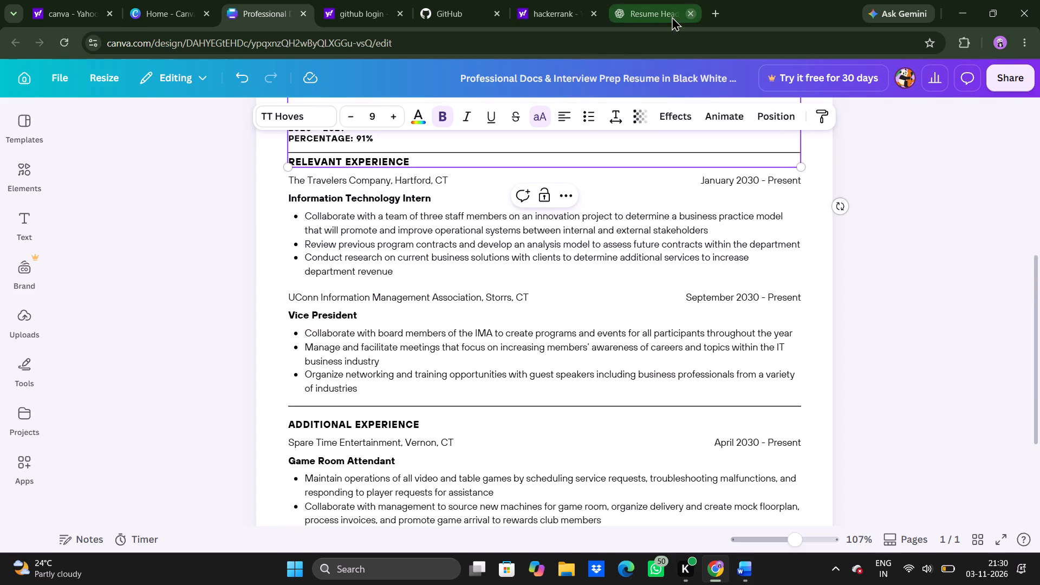
{"action": "left_click", "coordinate": [598, 14]}
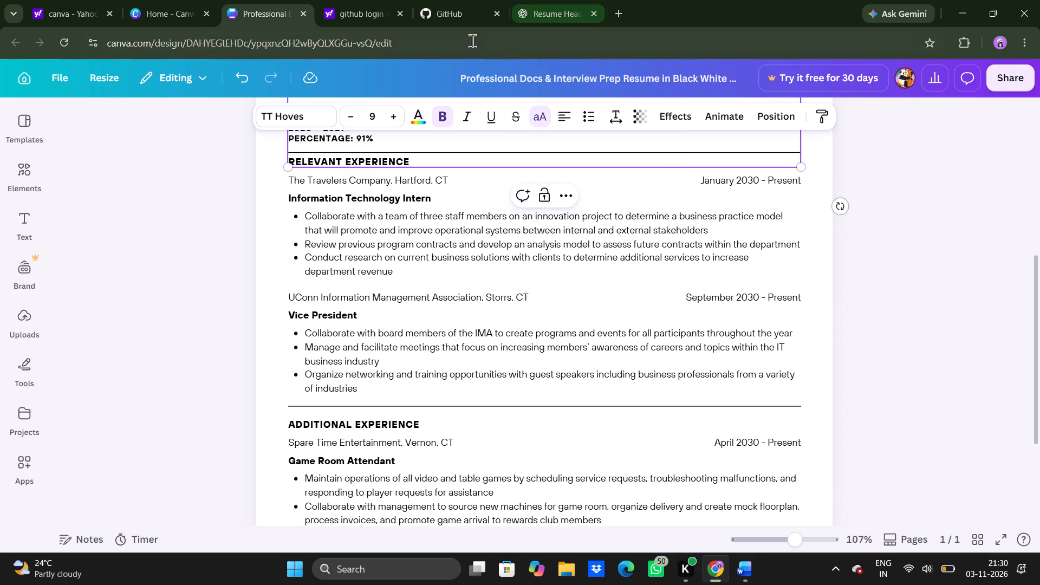
{"action": "left_click", "coordinate": [494, 17]}
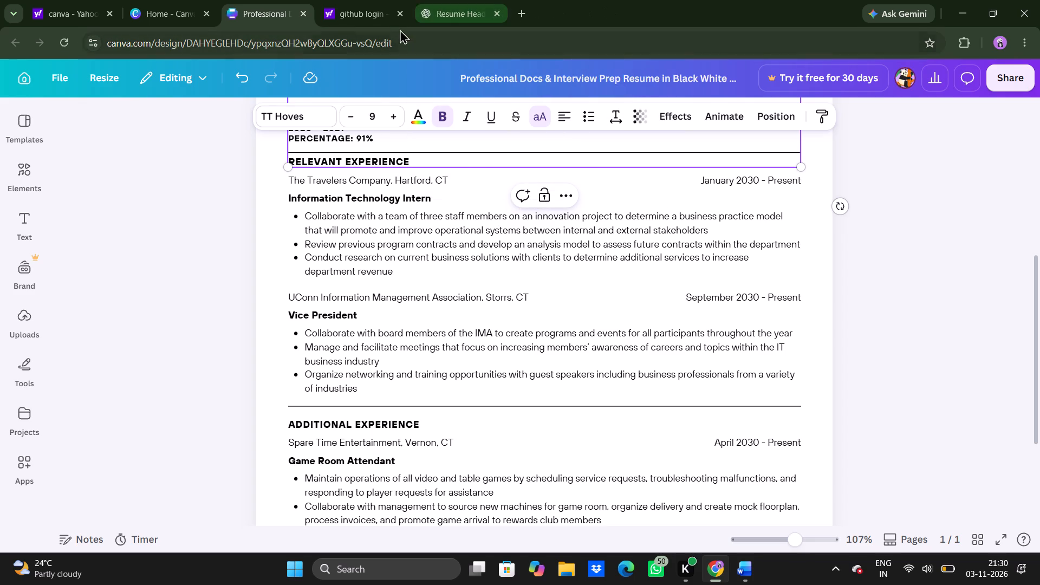
{"action": "left_click", "coordinate": [398, 16]}
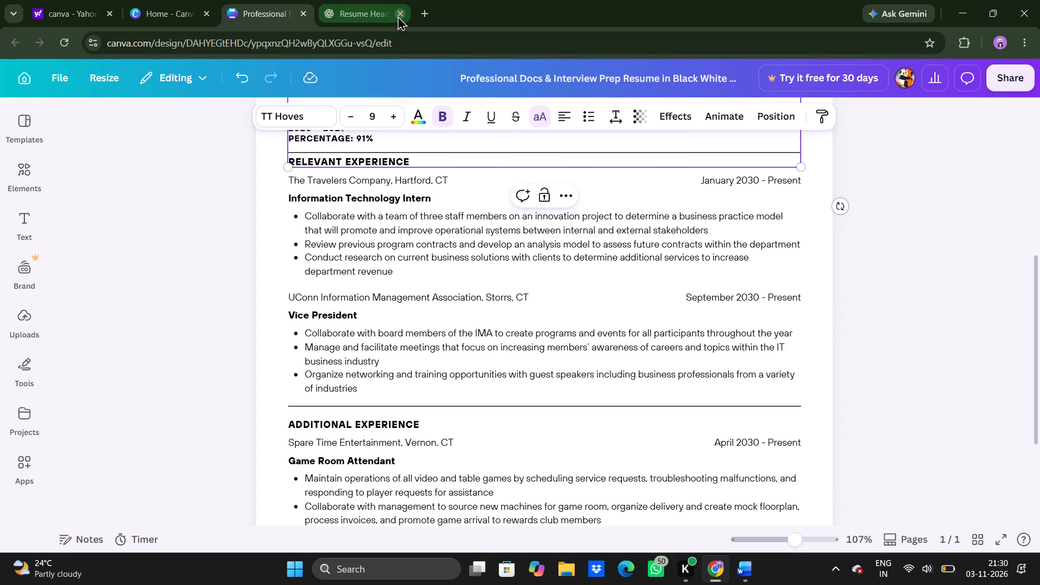
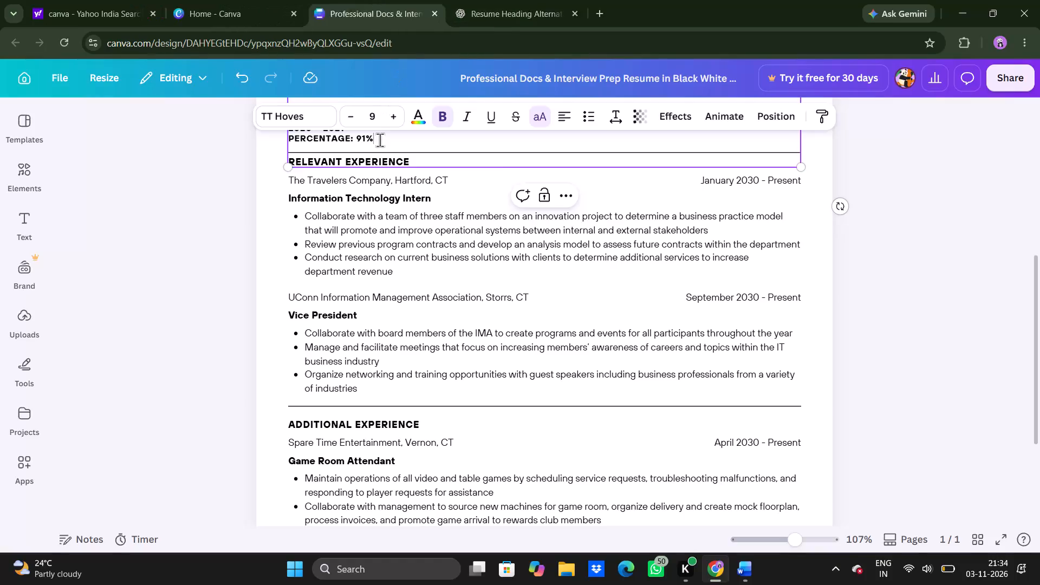
Adjust the Education text block's vertical position between its two divider lines, keeping it aligned with the page margins.
{"action": "scroll", "coordinate": [380, 140], "scroll_direction": "up", "scroll_amount": 1}
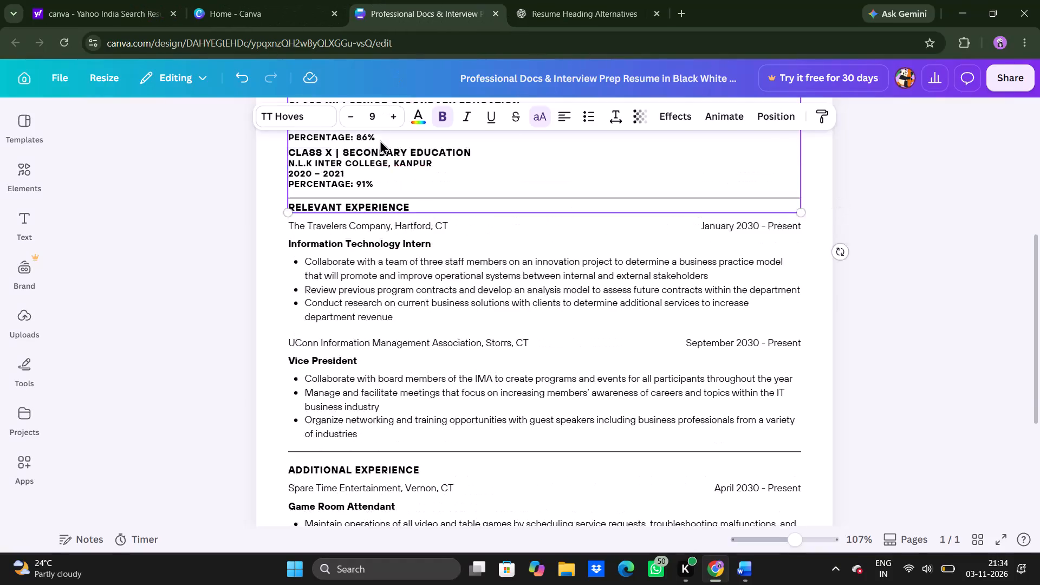
{"action": "scroll", "coordinate": [380, 140], "scroll_direction": "up", "scroll_amount": 1}
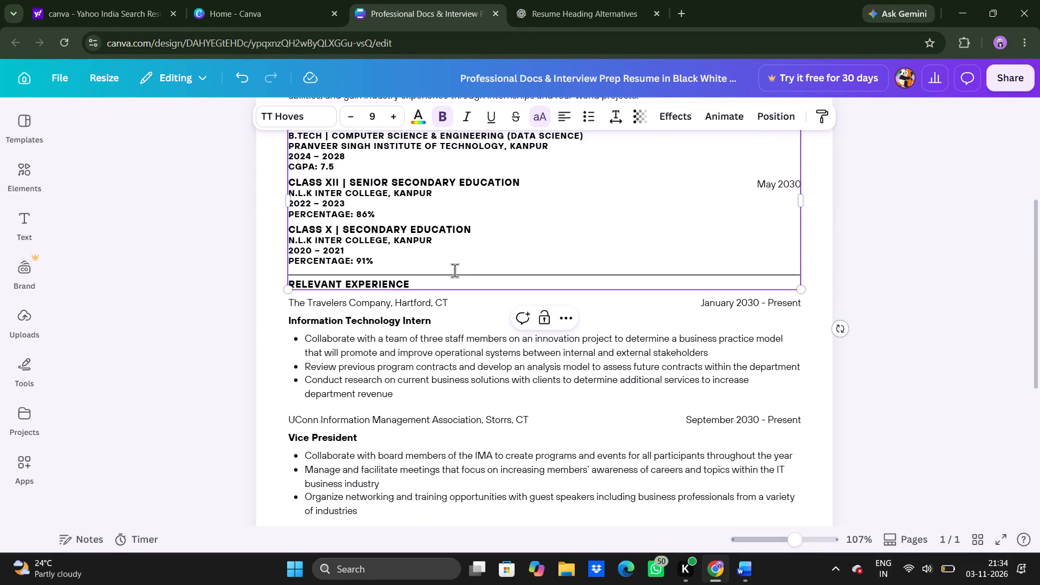
{"action": "left_click", "coordinate": [454, 270]}
{"action": "left_click", "coordinate": [252, 318]}
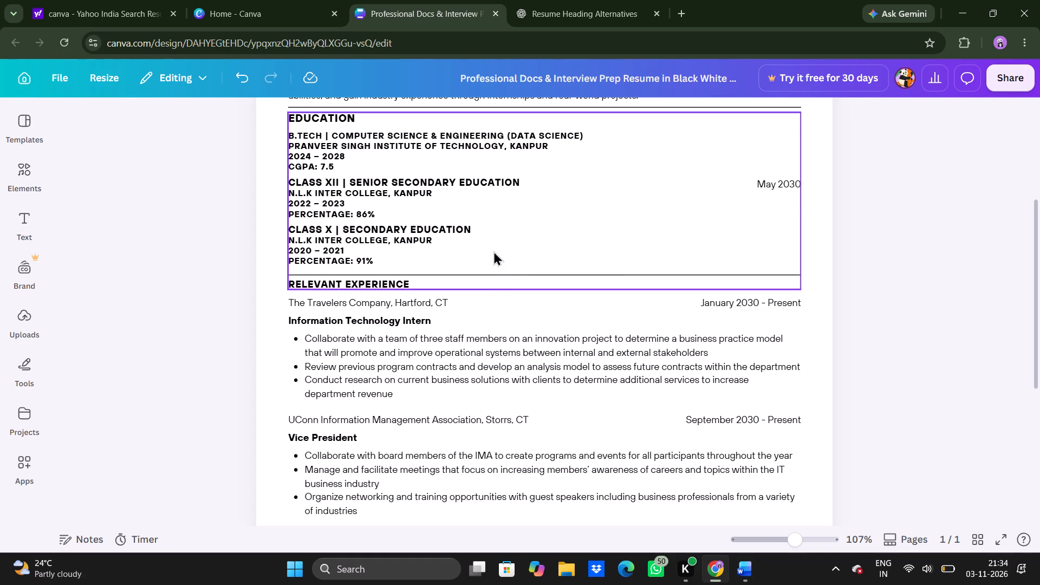
{"action": "left_click_drag", "start_coordinate": [493, 251], "coordinate": [492, 222]}
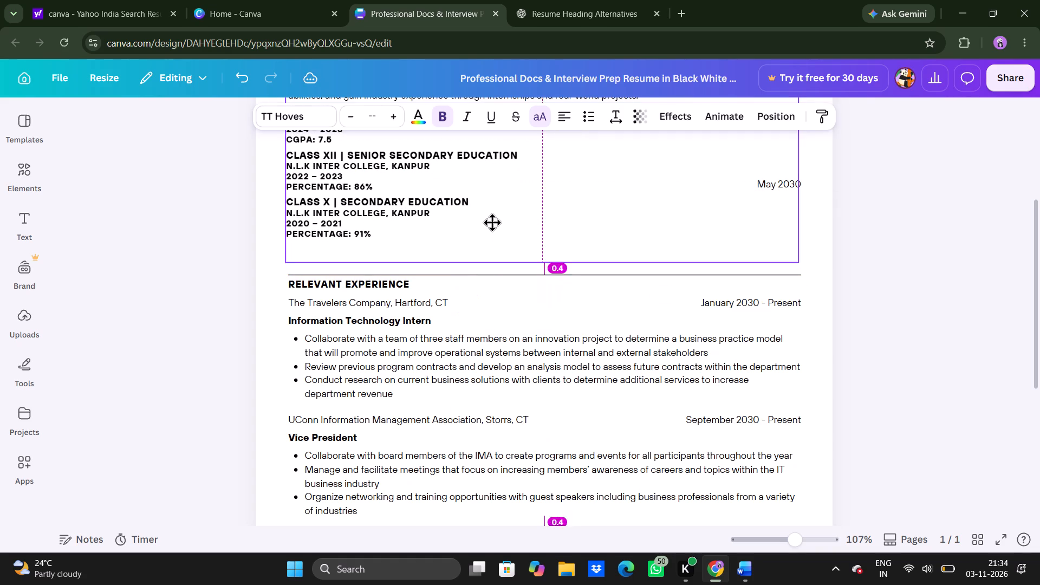
{"action": "left_click_drag", "start_coordinate": [492, 222], "coordinate": [492, 222]}
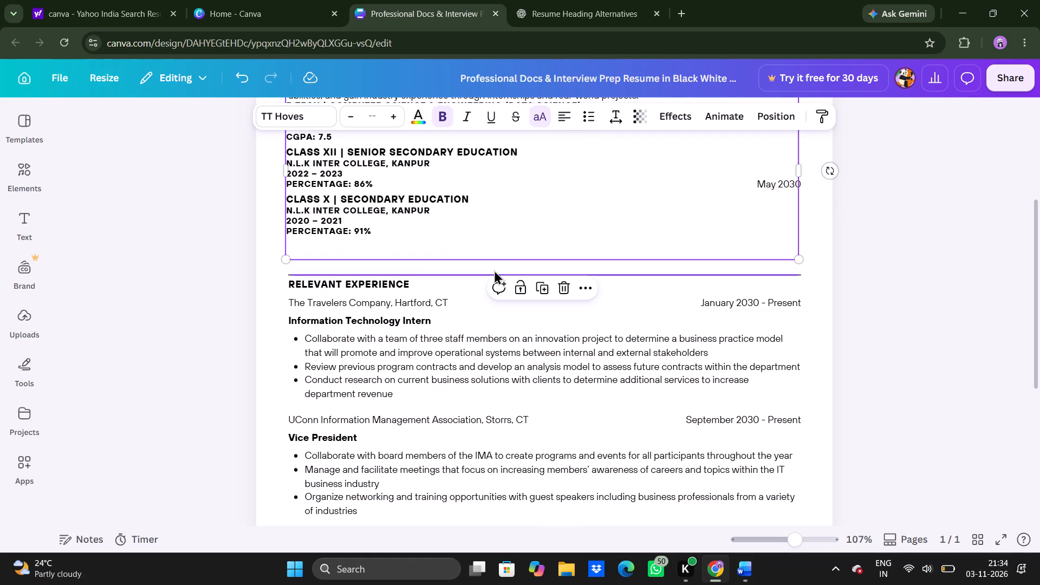
{"action": "left_click", "coordinate": [494, 272]}
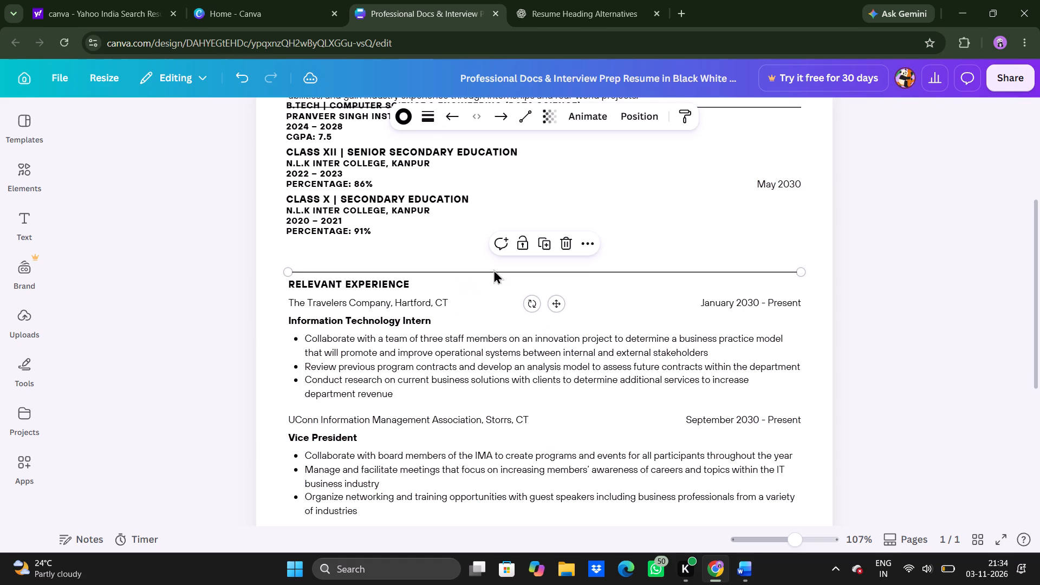
{"action": "left_click_drag", "start_coordinate": [386, 209], "coordinate": [391, 219]}
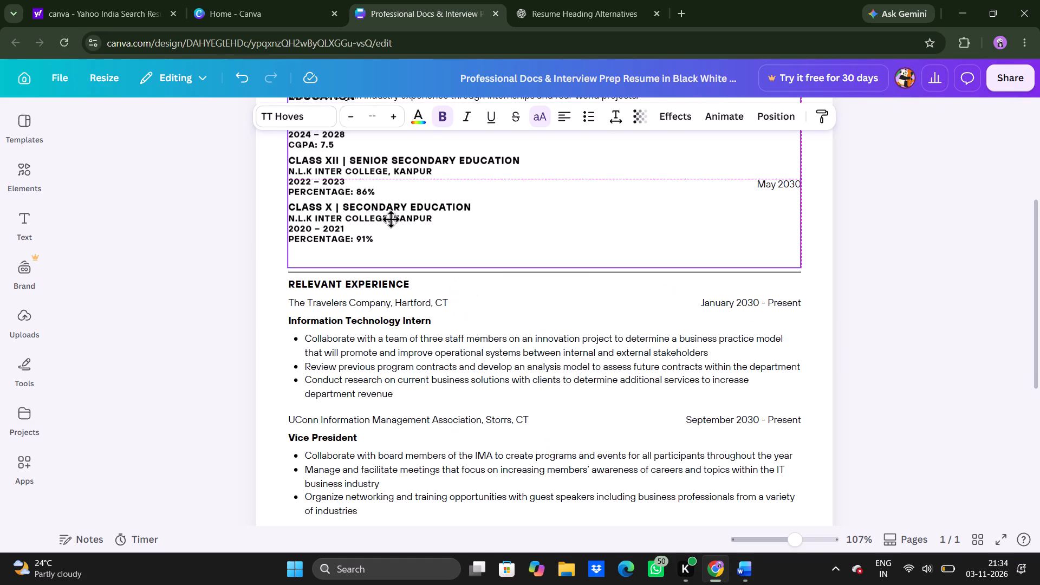
{"action": "left_click_drag", "start_coordinate": [391, 219], "coordinate": [390, 229]}
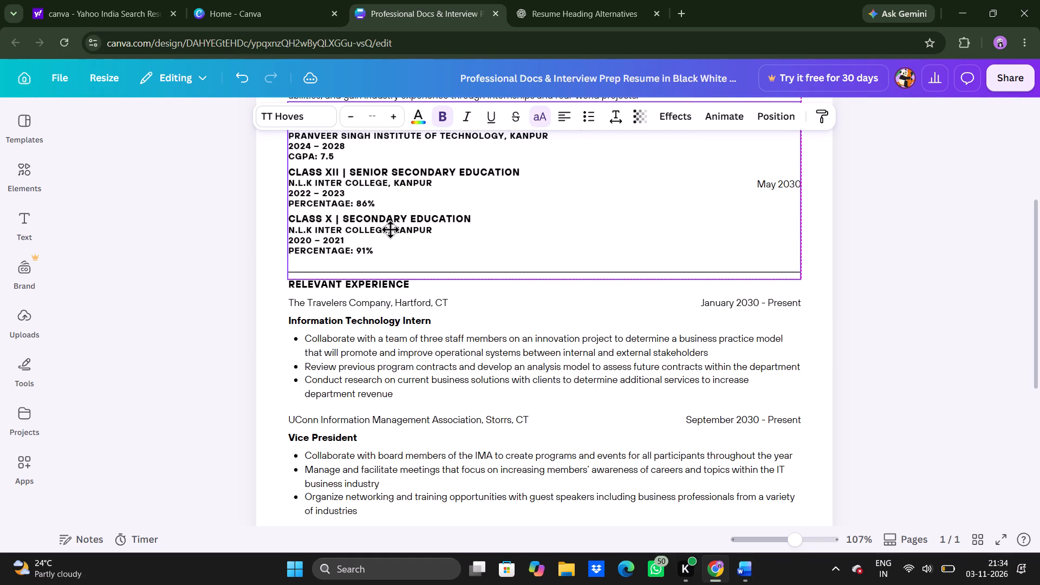
{"action": "left_click_drag", "start_coordinate": [390, 229], "coordinate": [392, 236]}
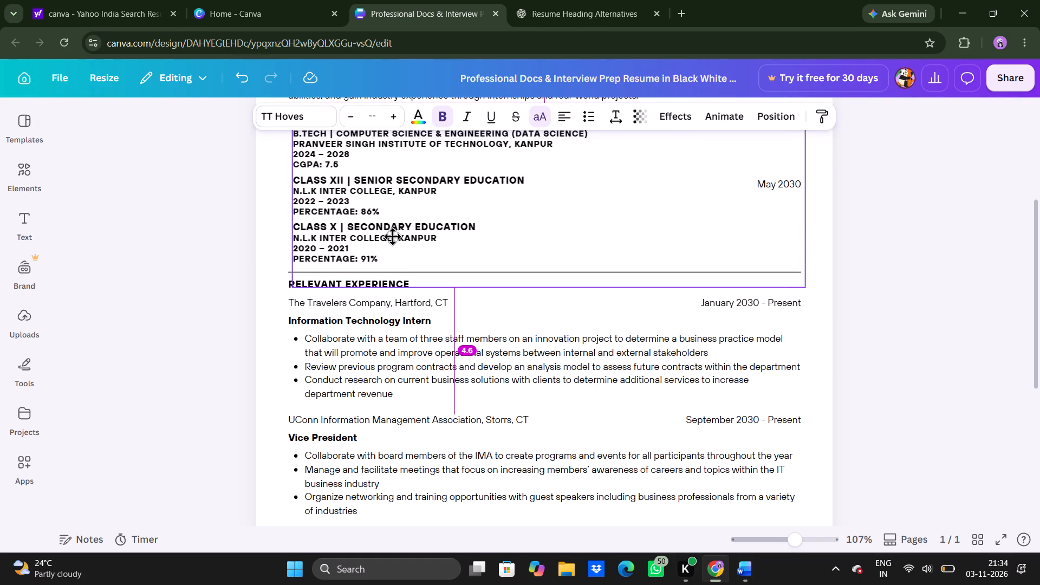
{"action": "left_click_drag", "start_coordinate": [392, 236], "coordinate": [391, 236]}
{"action": "scroll", "coordinate": [391, 236], "scroll_direction": "up", "scroll_amount": 1}
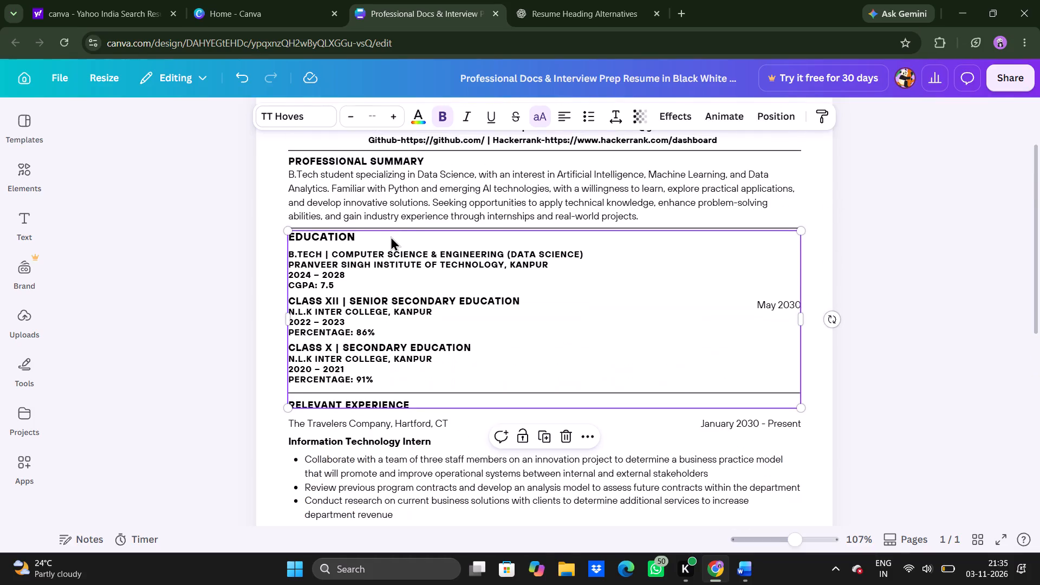
{"action": "left_click", "coordinate": [186, 285]}
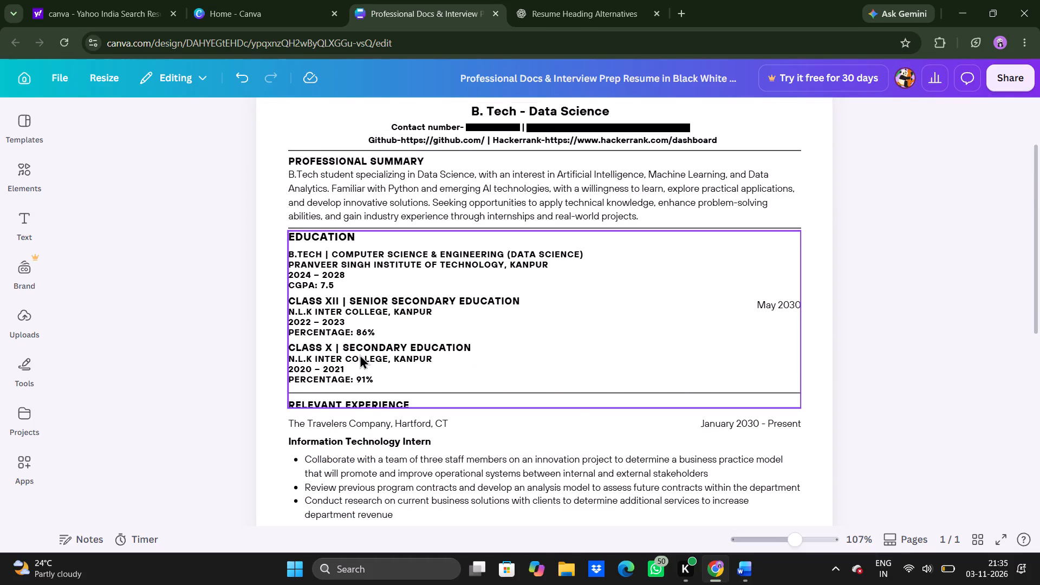
Delete the "January 2030 - Present" date from the Travelers Company entry under Relevant Experience.
{"action": "left_click", "coordinate": [795, 418]}
{"action": "key", "text": "BackSpace"}
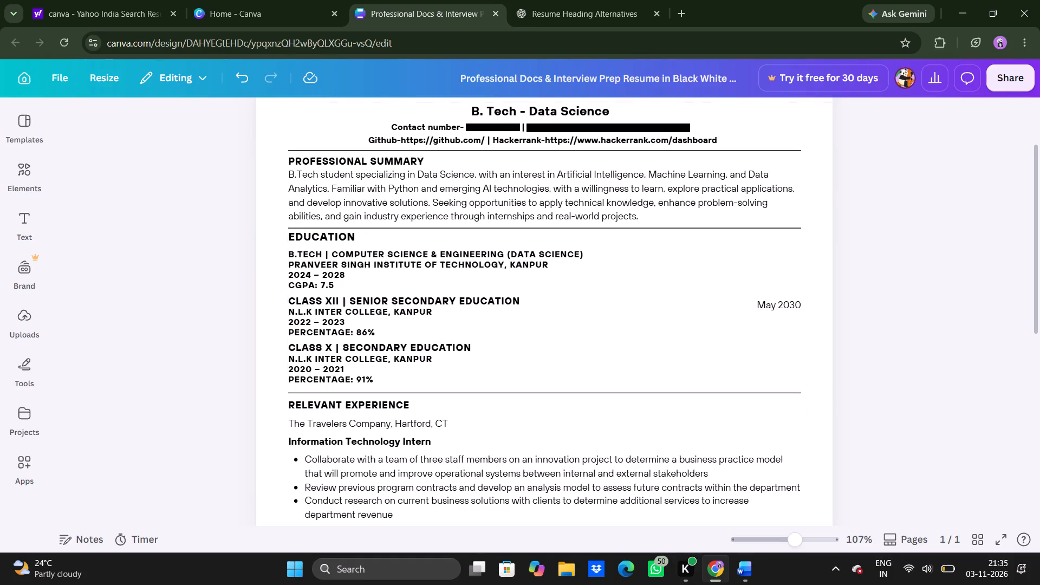
Shift the overlapping Education text block aside and delete the leftover "May 2030" date beside the Class XII entry.
{"action": "left_click", "coordinate": [797, 302]}
{"action": "left_click", "coordinate": [784, 302]}
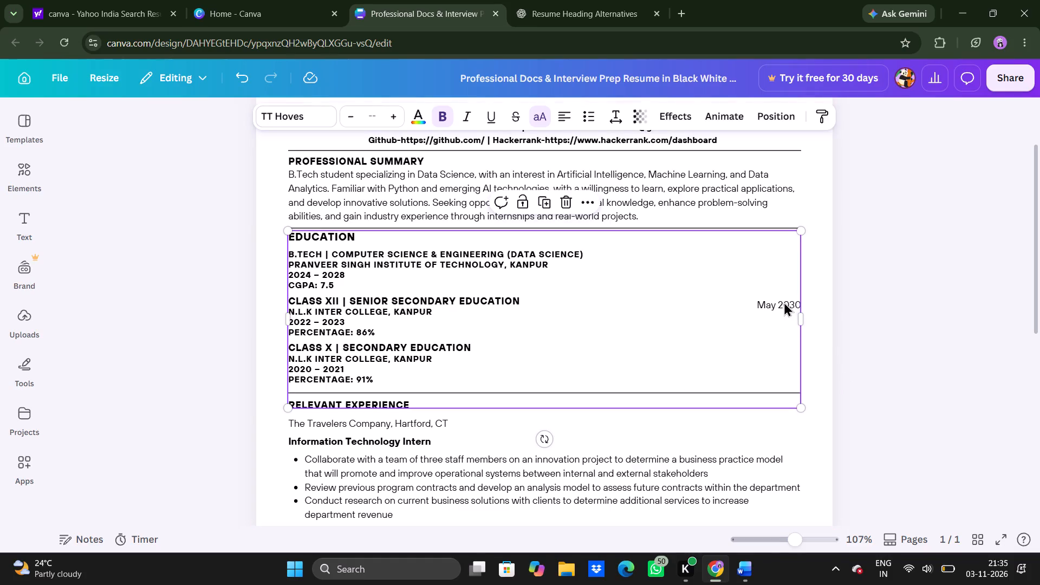
{"action": "left_click", "coordinate": [848, 294]}
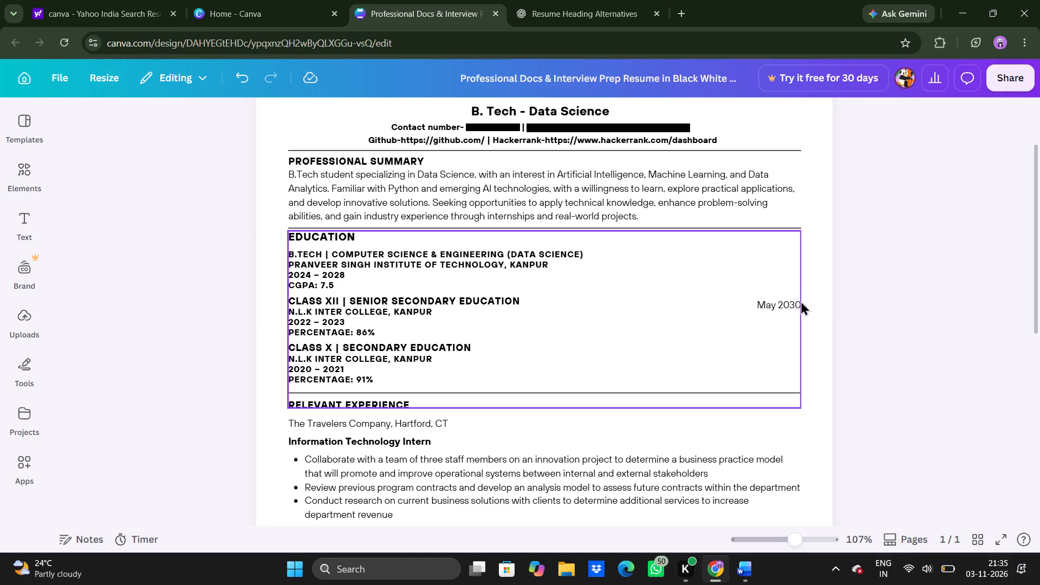
{"action": "left_click_drag", "start_coordinate": [801, 301], "coordinate": [745, 304]}
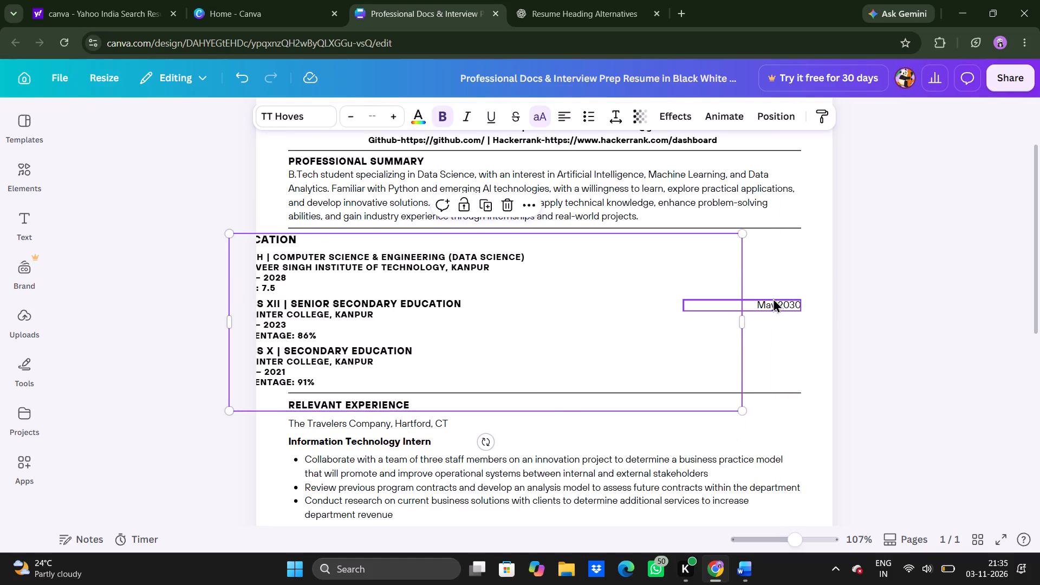
{"action": "left_click", "coordinate": [773, 298]}
{"action": "key", "text": "BackSpace"}
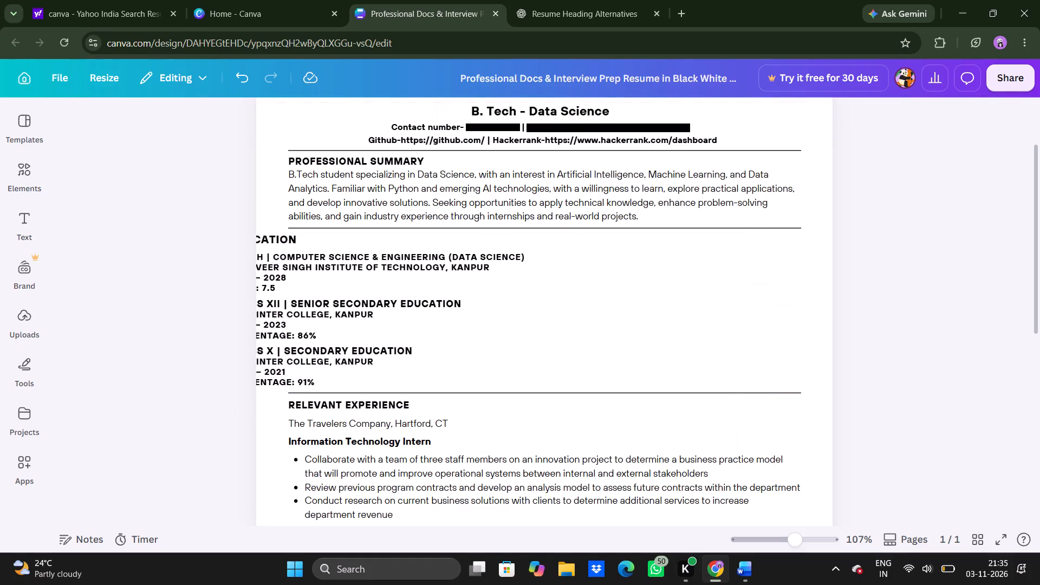
Move the Education text block back to align with the other sections' margin, just below the Professional Summary divider.
{"action": "left_click_drag", "start_coordinate": [499, 328], "coordinate": [523, 328]}
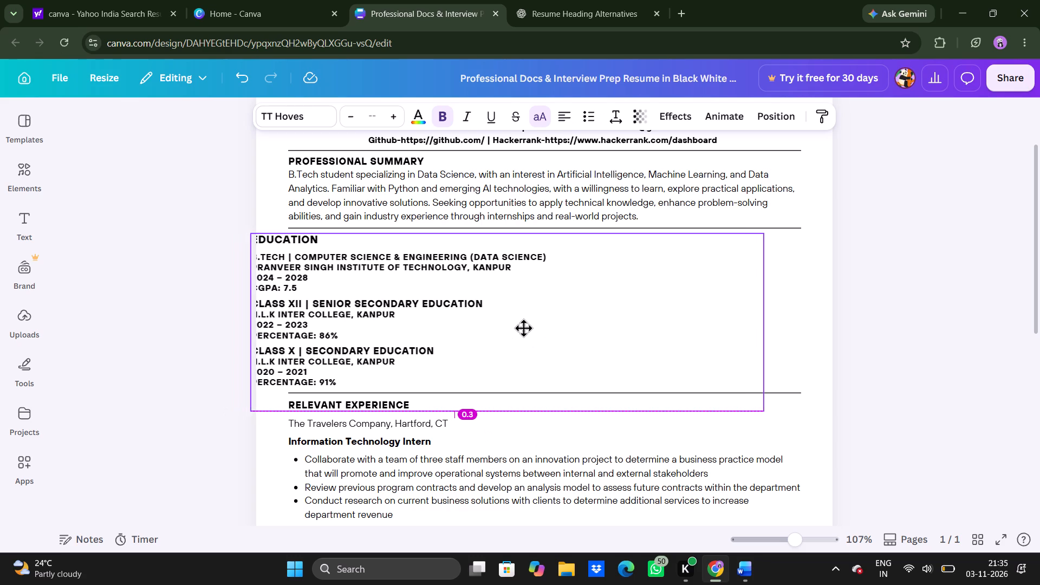
{"action": "left_click_drag", "start_coordinate": [523, 328], "coordinate": [552, 327]}
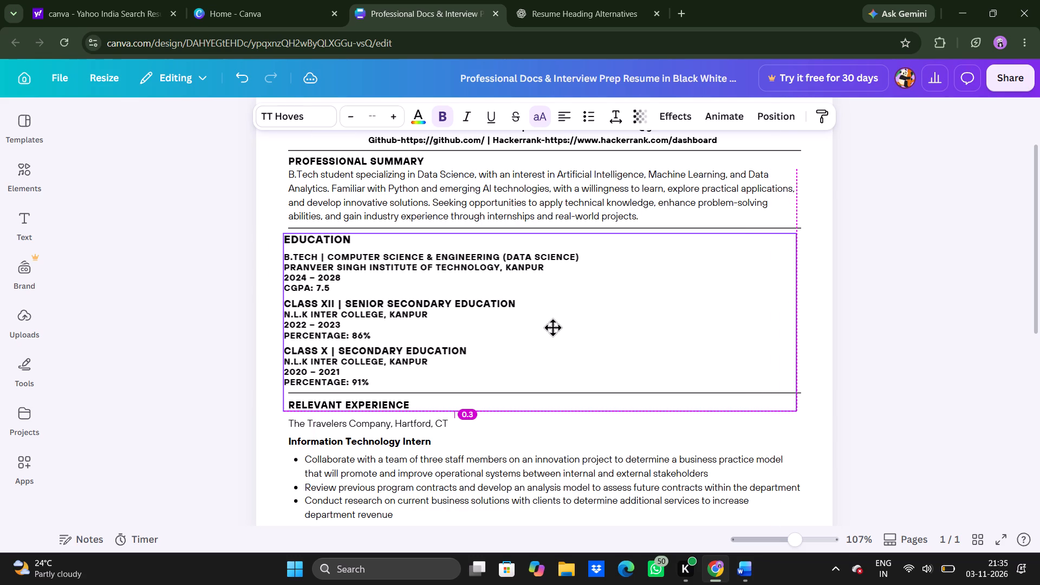
{"action": "left_click_drag", "start_coordinate": [552, 327], "coordinate": [557, 328]}
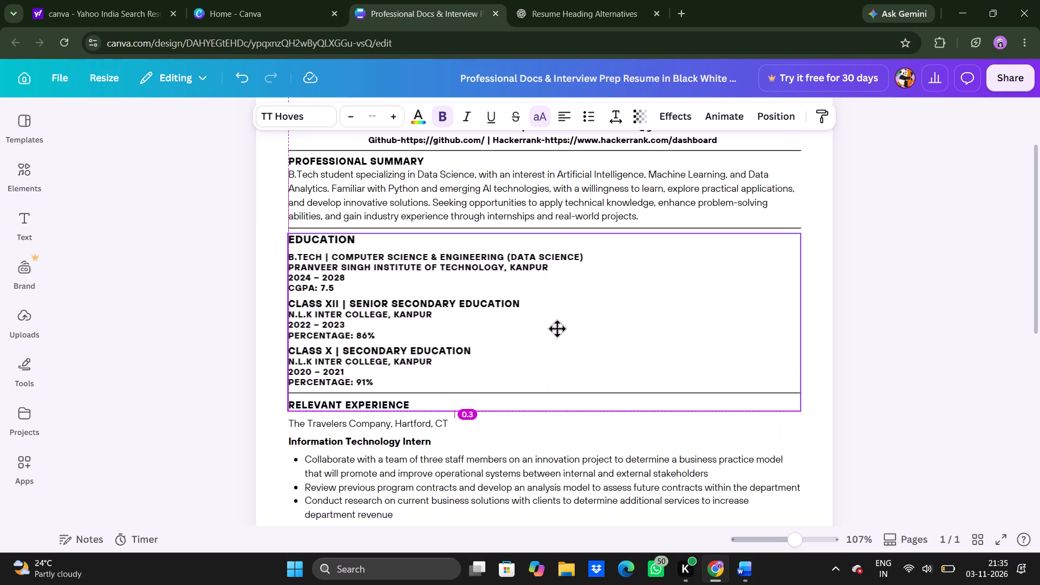
{"action": "left_click_drag", "start_coordinate": [557, 328], "coordinate": [557, 323]}
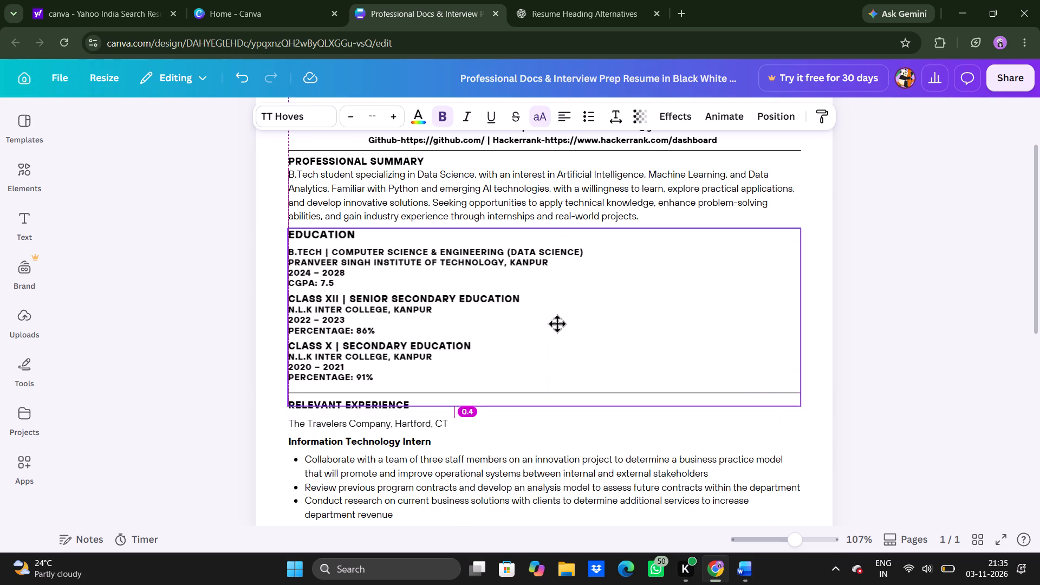
{"action": "left_click_drag", "start_coordinate": [557, 323], "coordinate": [557, 327]}
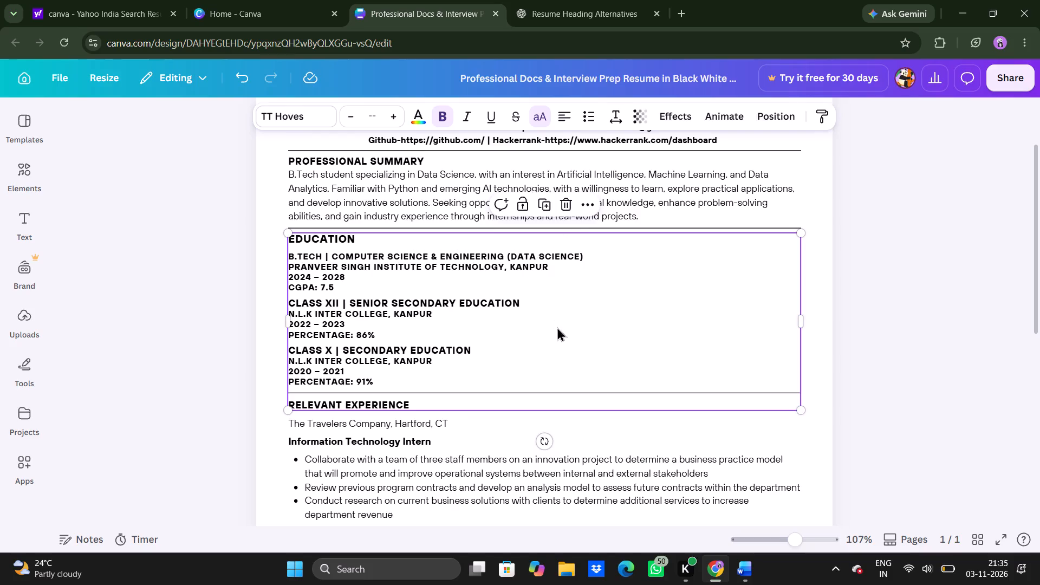
{"action": "left_click", "coordinate": [888, 328]}
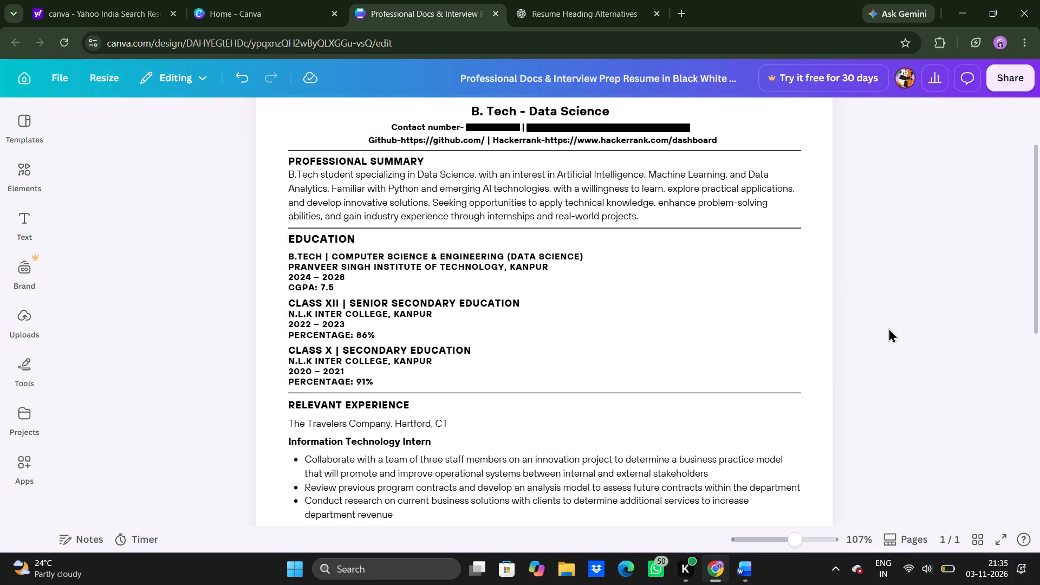
Compare the template's remaining sections with the Technical Skills and Projects content in the Word resume, and put the Word window away.
{"action": "scroll", "coordinate": [685, 336], "scroll_direction": "down", "scroll_amount": 1}
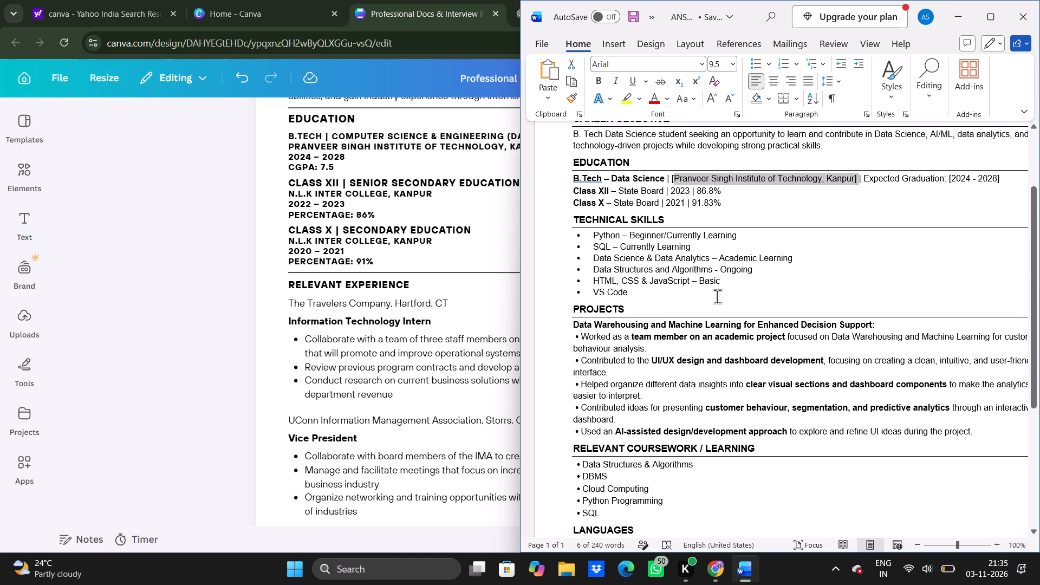
{"action": "scroll", "coordinate": [452, 392], "scroll_direction": "down", "scroll_amount": 1}
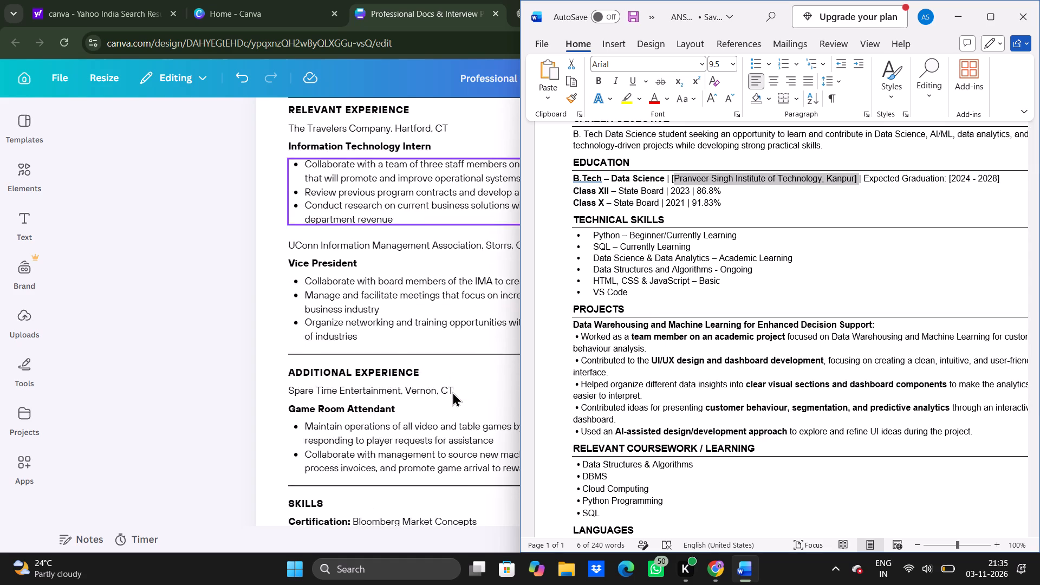
{"action": "scroll", "coordinate": [452, 392], "scroll_direction": "down", "scroll_amount": 2}
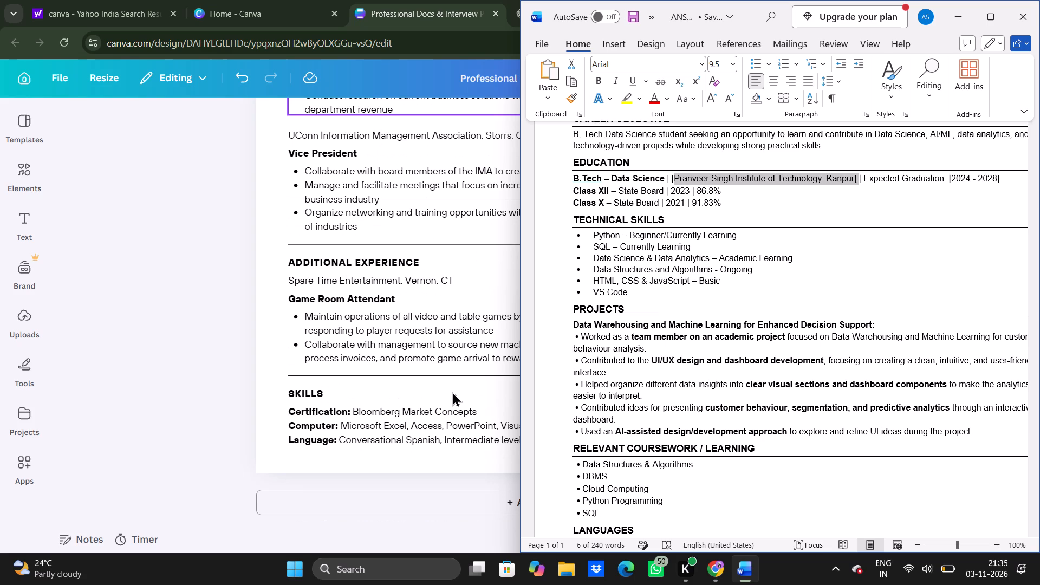
{"action": "scroll", "coordinate": [452, 392], "scroll_direction": "up", "scroll_amount": 1}
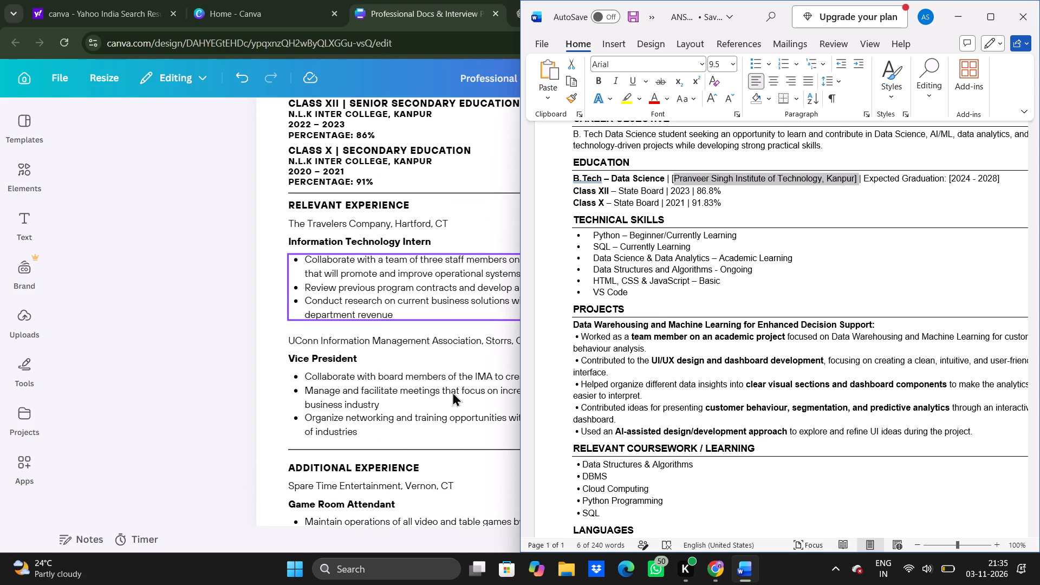
{"action": "left_click", "coordinate": [951, 9]}
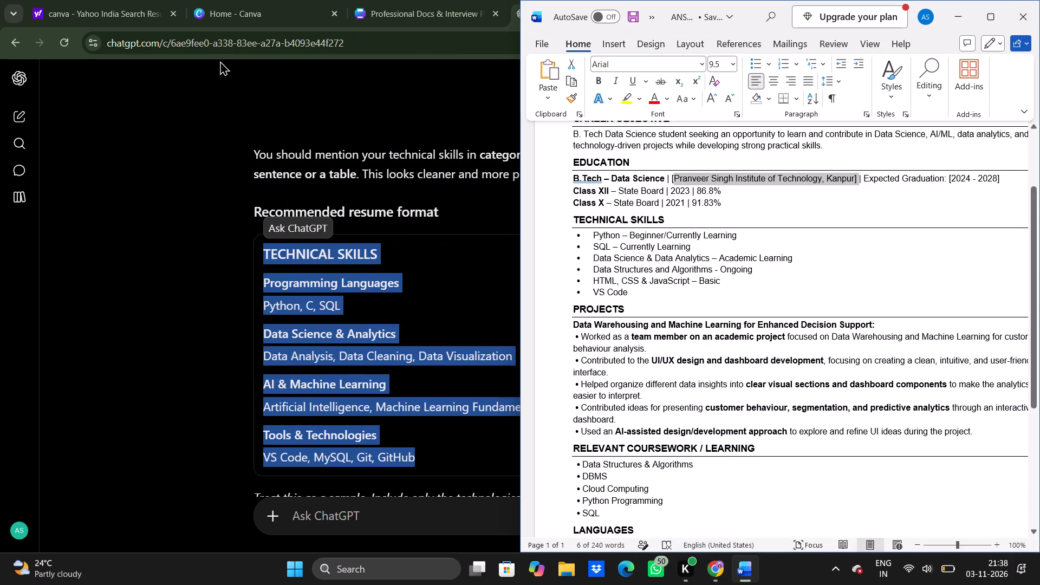
Return to the Canva resume and delete the RELEVANT EXPERIENCE heading and the "The Travelers Company, Hartford, CT" line.
{"action": "left_click", "coordinate": [427, 10]}
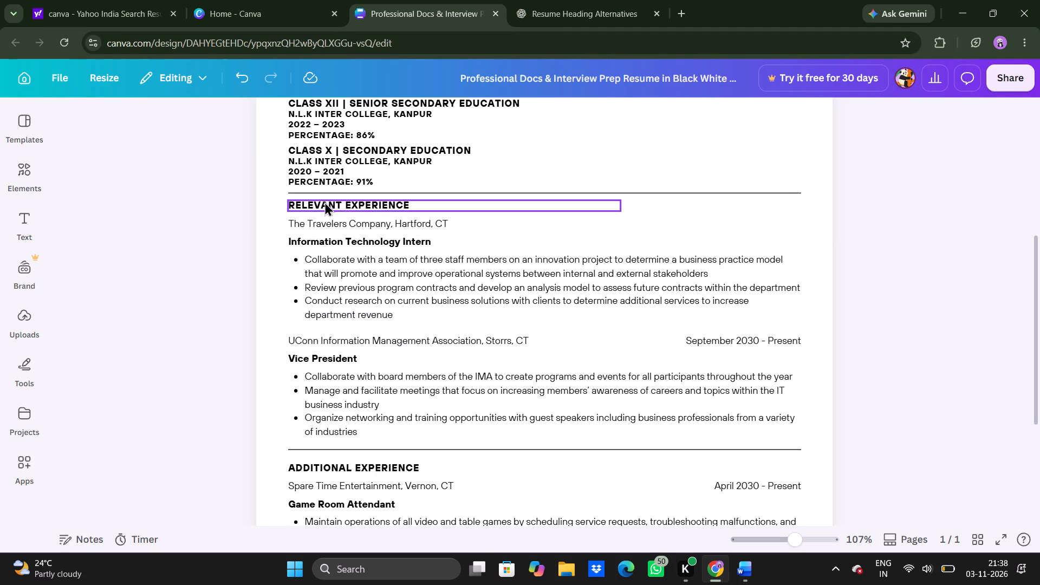
{"action": "left_click", "coordinate": [306, 202]}
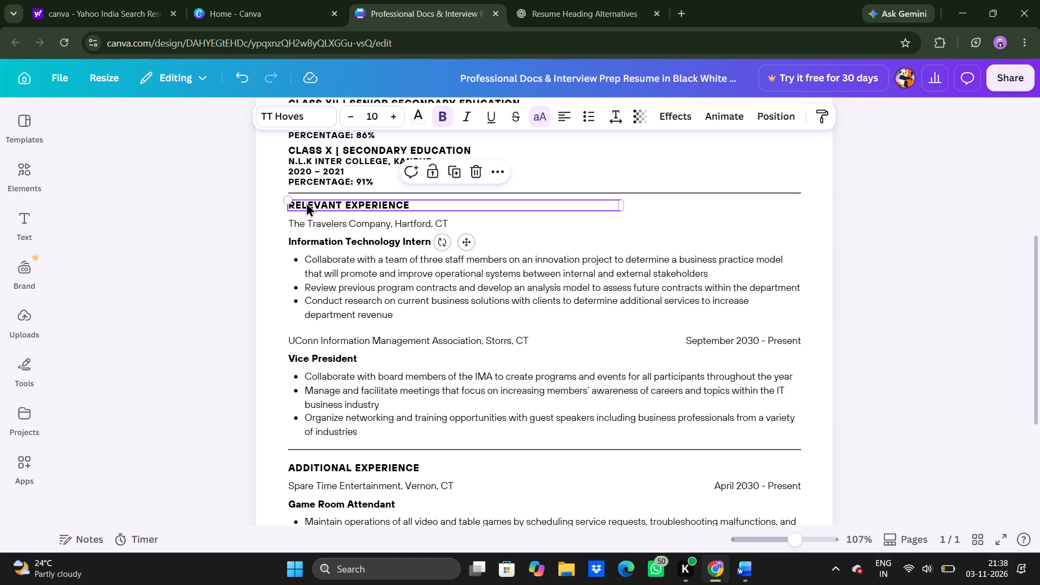
{"action": "key", "text": "BackSpace"}
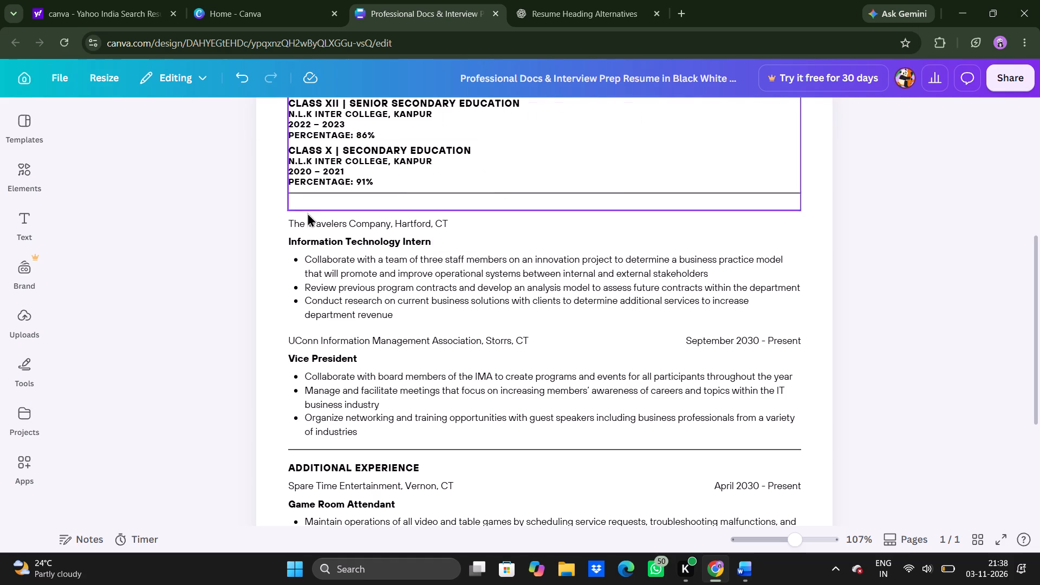
{"action": "left_click_drag", "start_coordinate": [295, 222], "coordinate": [367, 302]}
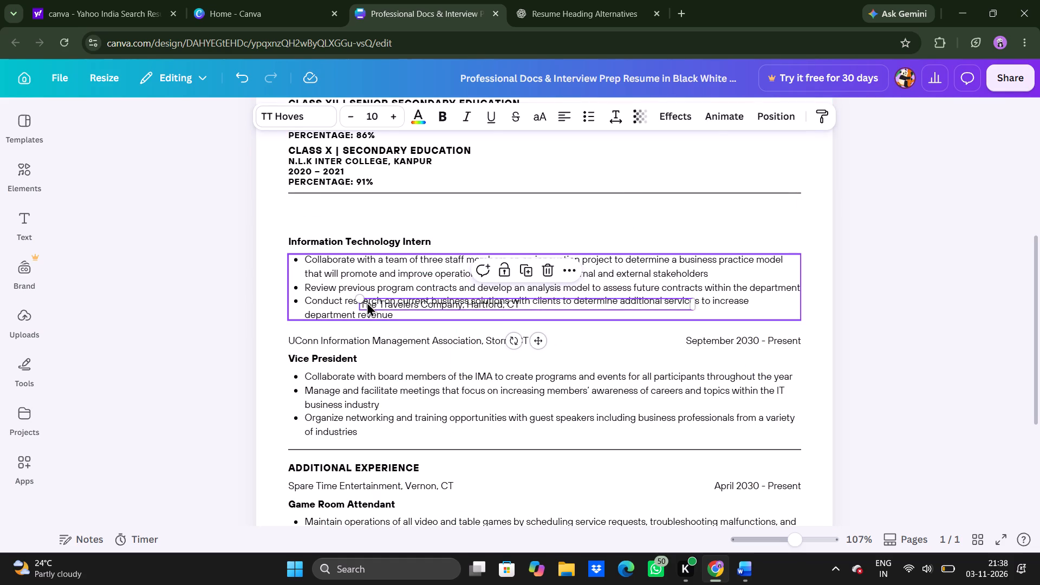
{"action": "key", "text": "BackSpace"}
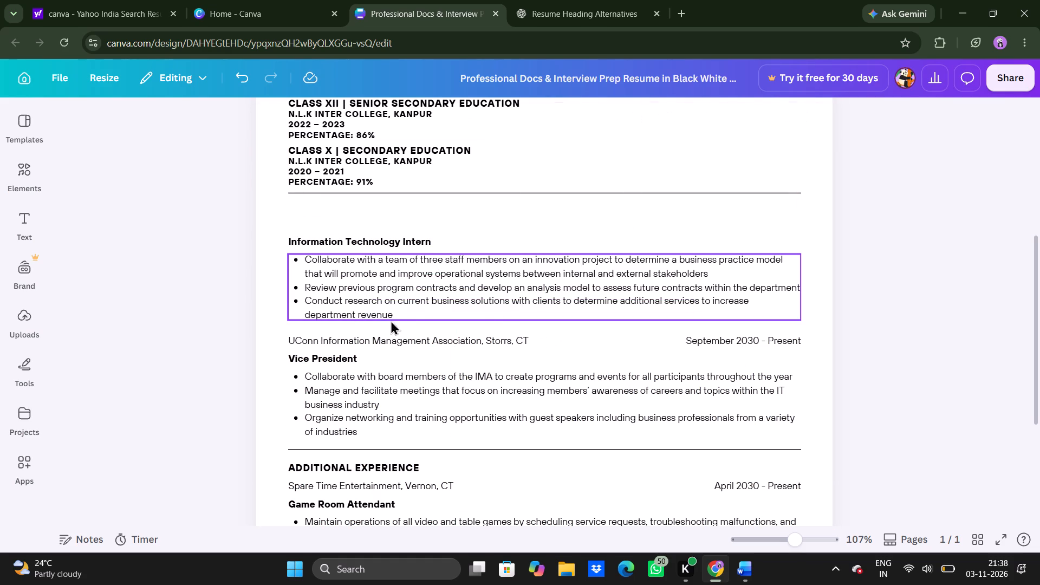
Delete the "Information Technology Intern" title and its whole bullet list, including the leftover empty bullet.
{"action": "left_click_drag", "start_coordinate": [396, 311], "coordinate": [369, 302]}
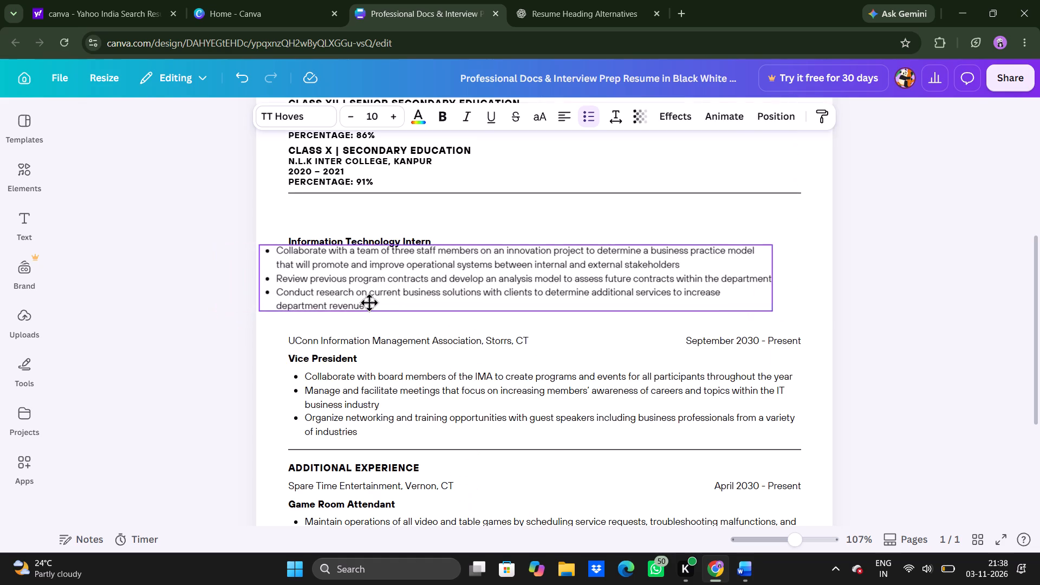
{"action": "left_click_drag", "start_coordinate": [369, 302], "coordinate": [377, 313]}
{"action": "left_click", "coordinate": [377, 313]}
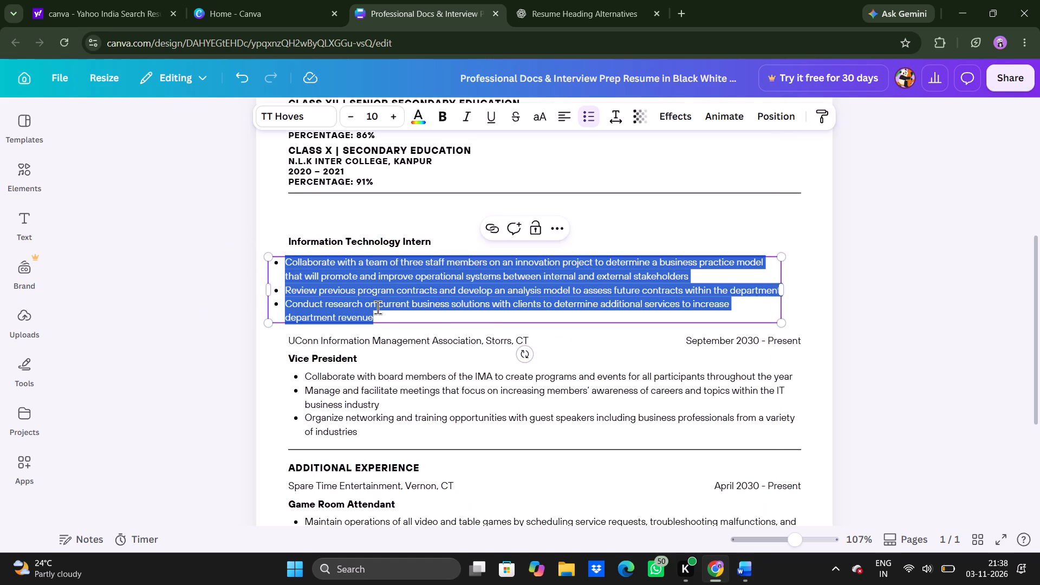
{"action": "key", "text": "BackSpace"}
{"action": "left_click", "coordinate": [428, 242]}
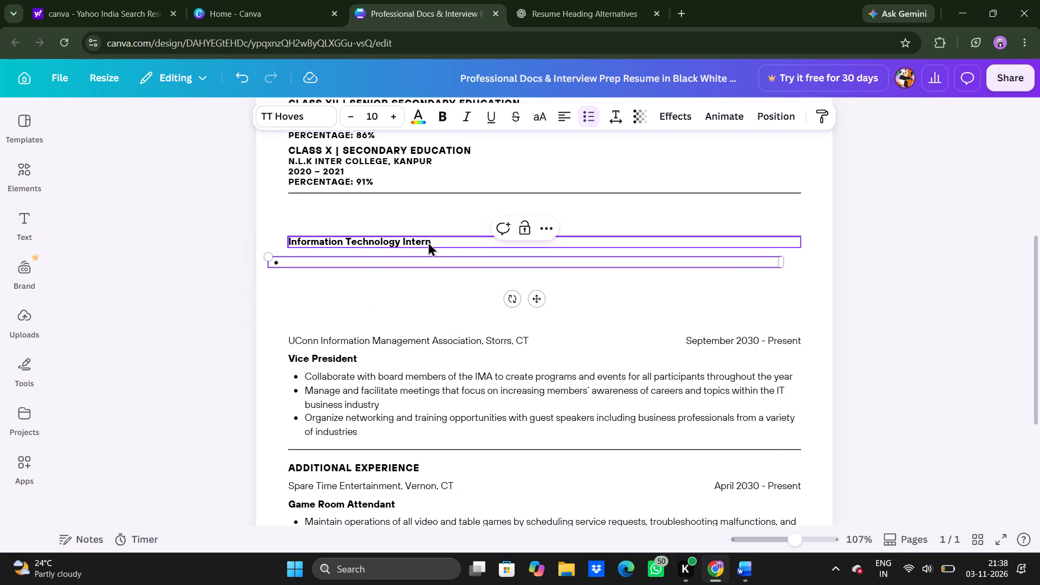
{"action": "key", "text": "BackSpace"}
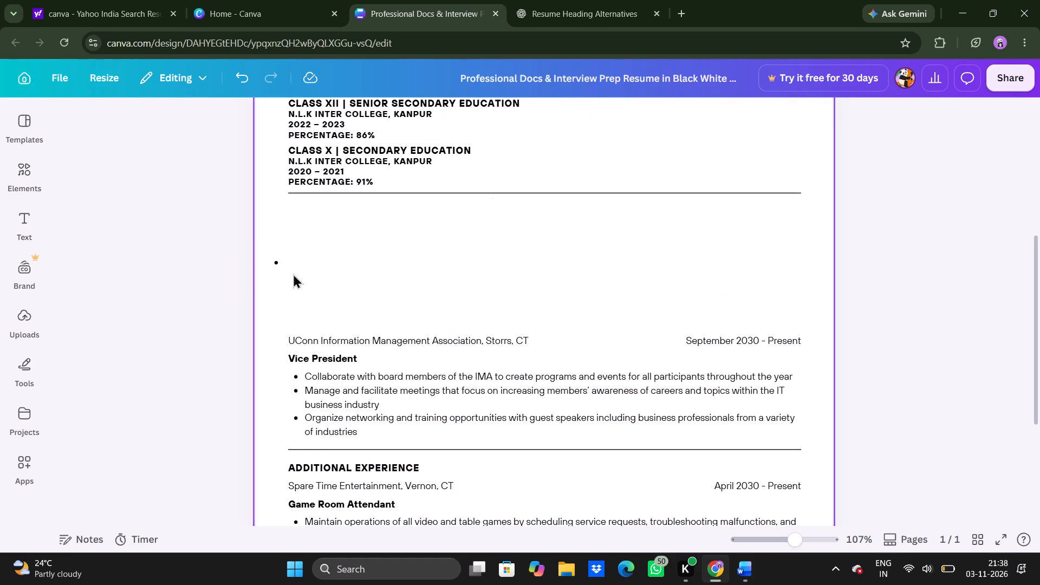
{"action": "left_click", "coordinate": [286, 265]}
{"action": "key", "text": "BackSpace"}
Paste the copied Technical Skills text into the resume as a new text block near the divider below Education.
{"action": "left_click", "coordinate": [292, 210]}
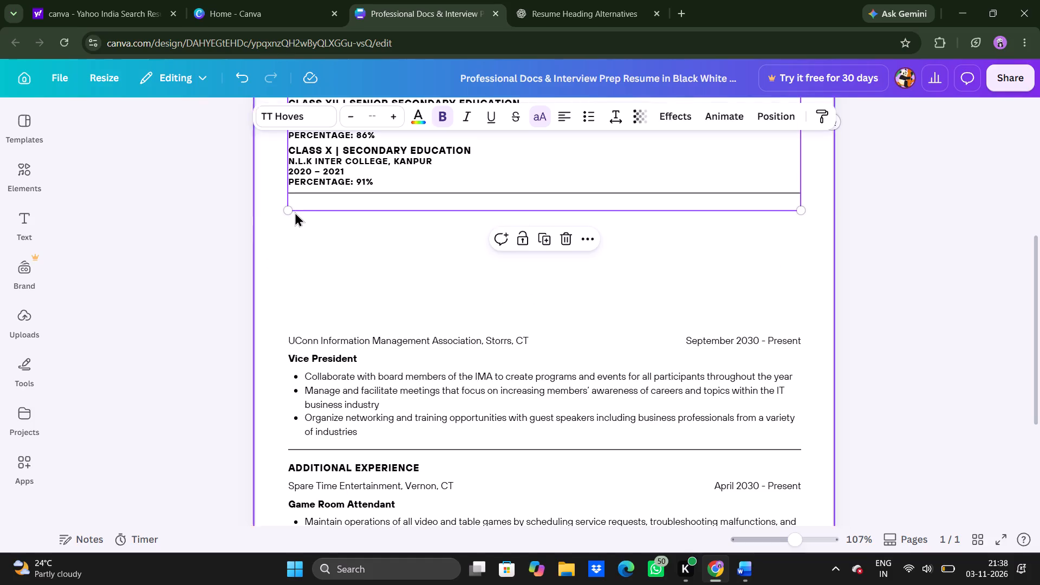
{"action": "left_click", "coordinate": [303, 201]}
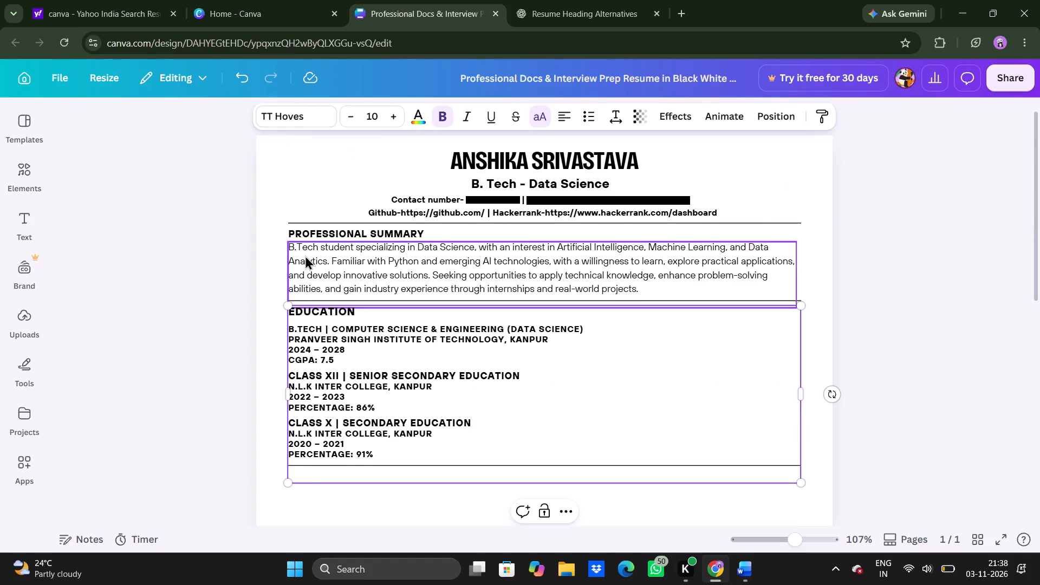
{"action": "scroll", "coordinate": [305, 255], "scroll_direction": "down", "scroll_amount": 3}
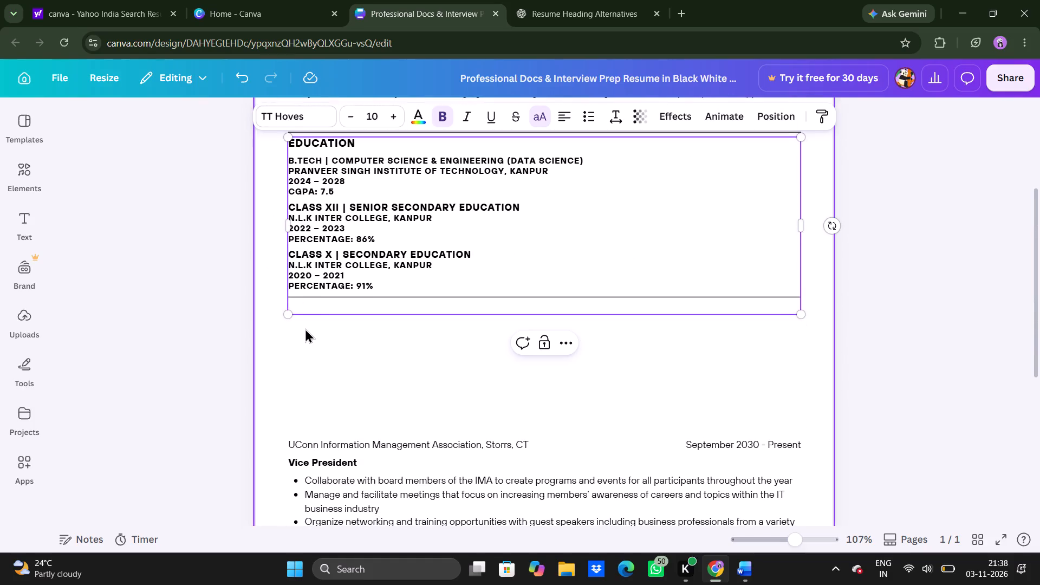
{"action": "left_click", "coordinate": [304, 329]}
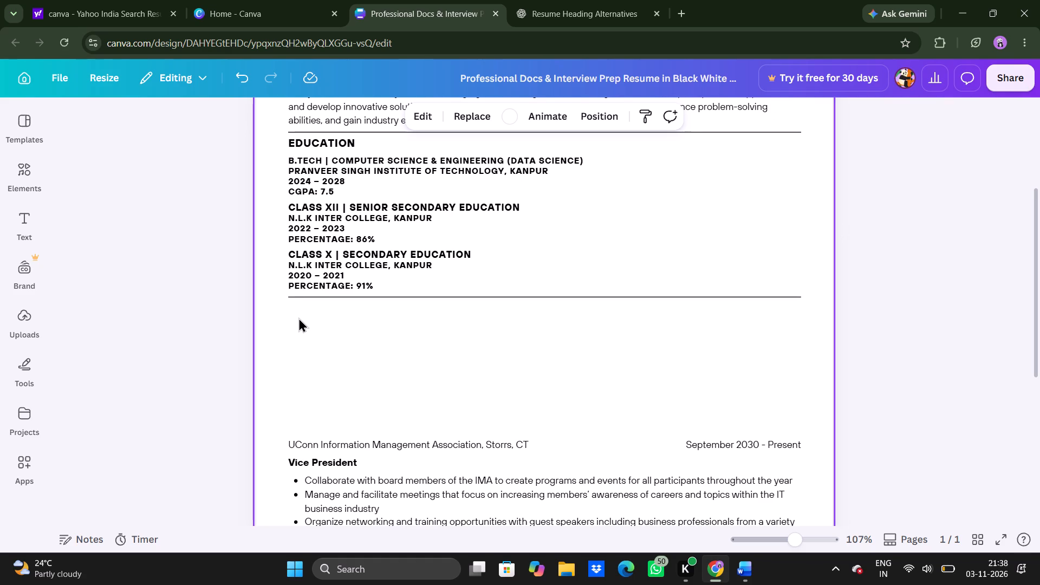
{"action": "left_click", "coordinate": [298, 317]}
{"action": "key", "text": "ctrl+v"}
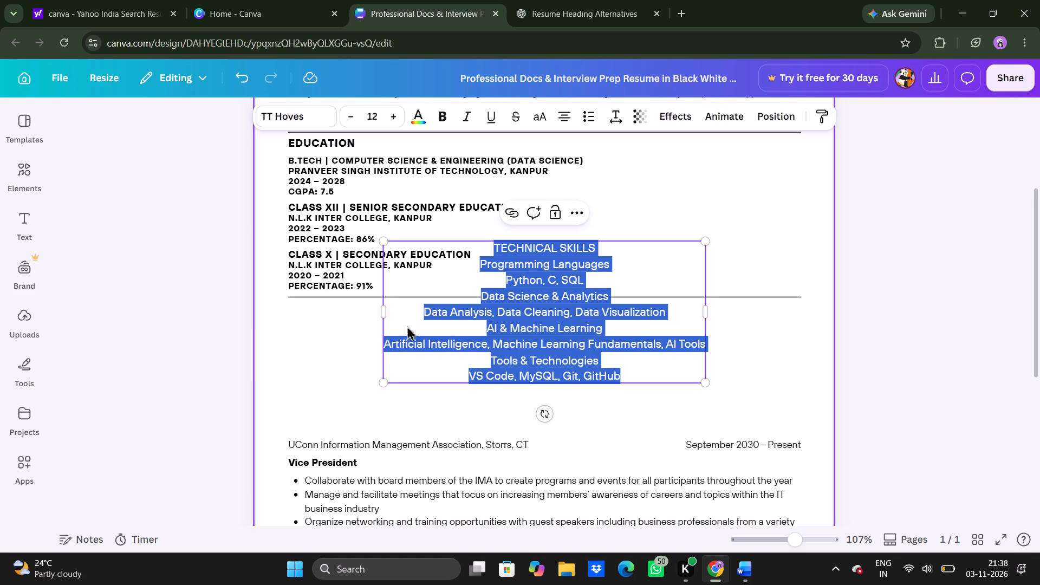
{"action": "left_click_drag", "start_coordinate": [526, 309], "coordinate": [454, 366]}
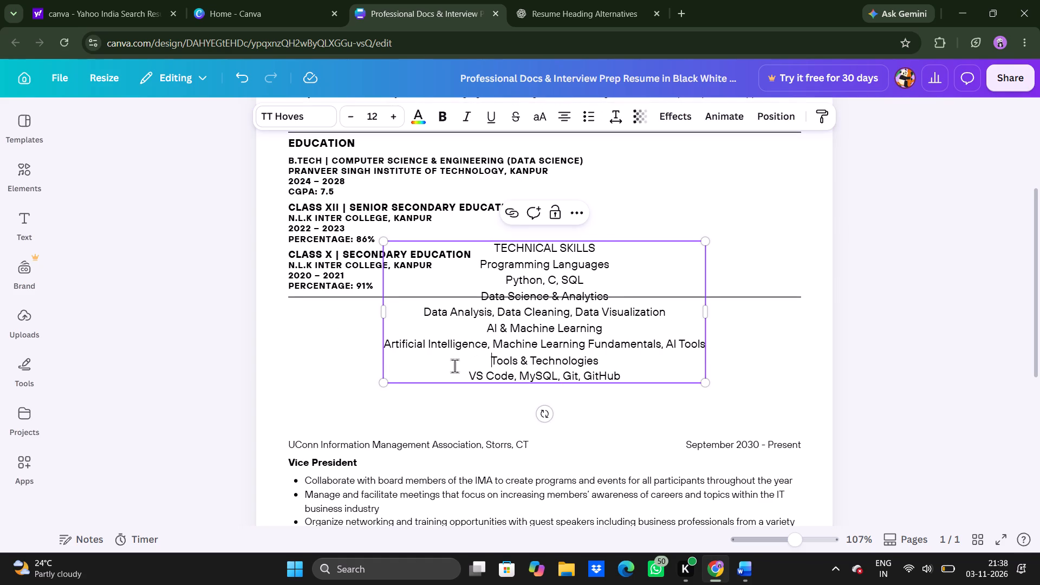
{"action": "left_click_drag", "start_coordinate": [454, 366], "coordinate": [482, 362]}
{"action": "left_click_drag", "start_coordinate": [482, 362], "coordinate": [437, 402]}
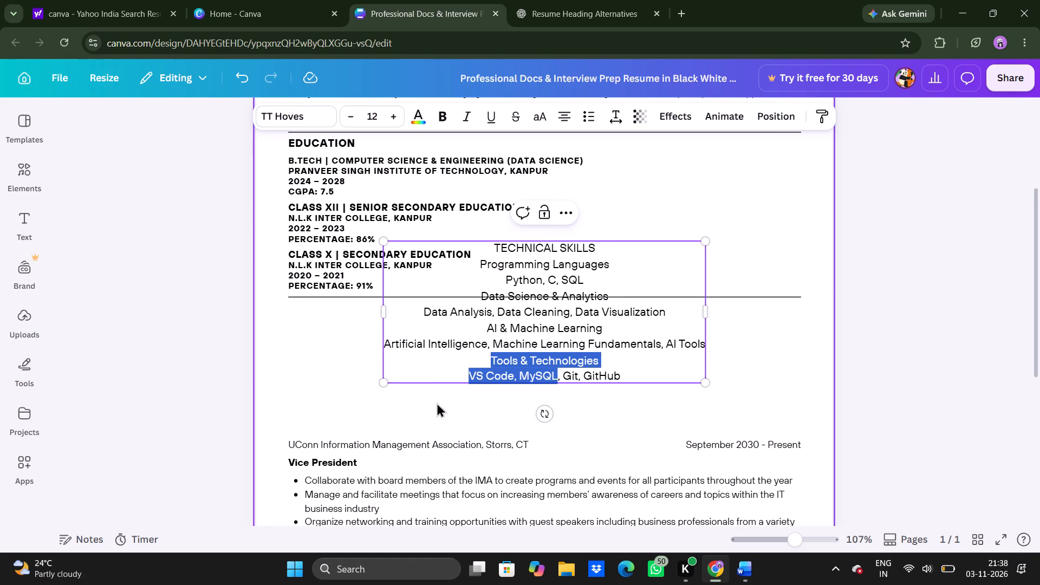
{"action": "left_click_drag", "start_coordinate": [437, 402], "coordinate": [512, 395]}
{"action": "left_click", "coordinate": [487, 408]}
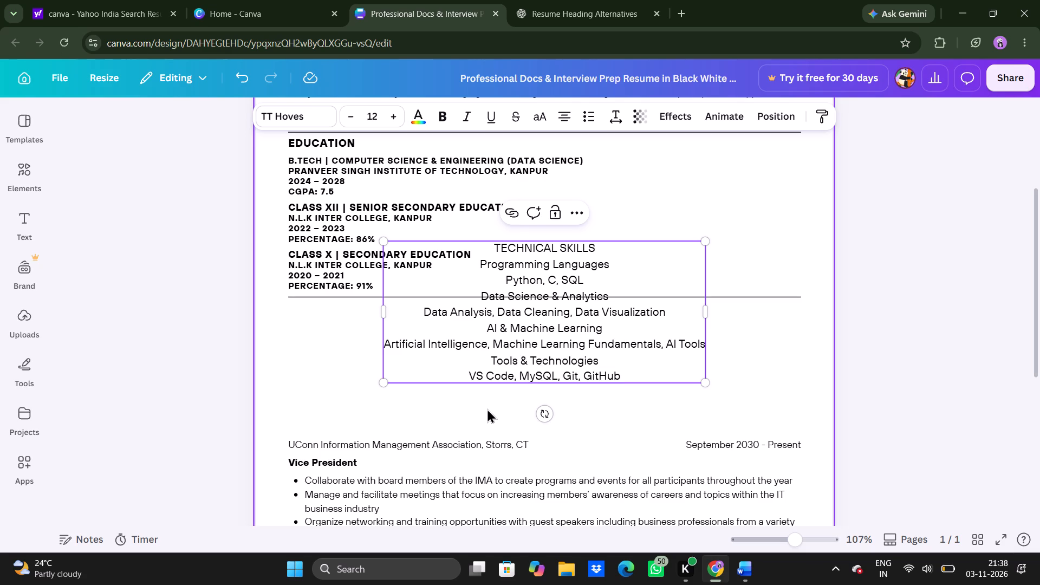
Delete the bullet list under "Vice President", including its leftover empty bullet, along with the "Vice President" title.
{"action": "scroll", "coordinate": [487, 408], "scroll_direction": "down", "scroll_amount": 2}
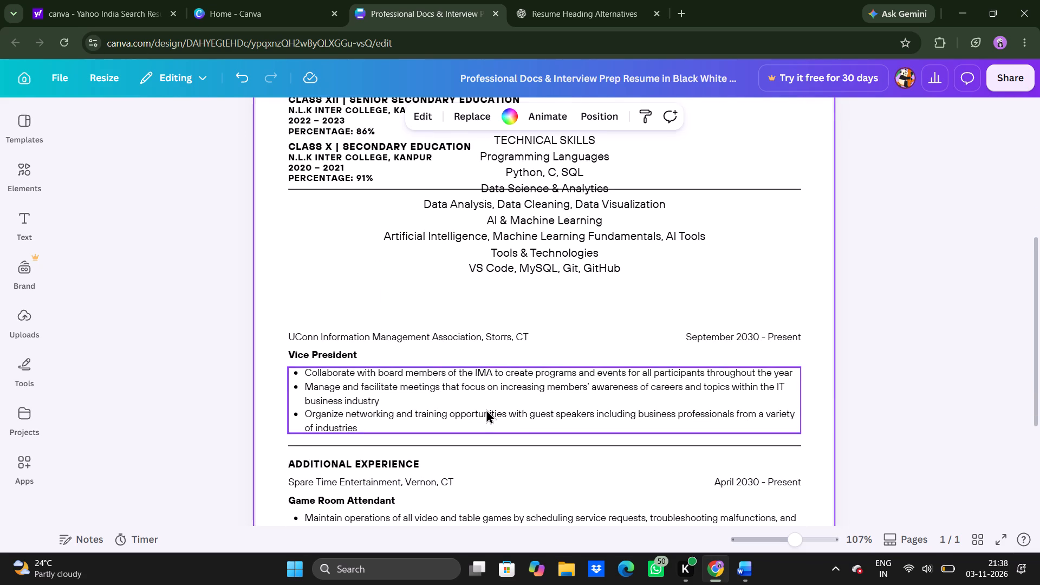
{"action": "left_click", "coordinate": [486, 409]}
{"action": "double_click", "coordinate": [486, 409]}
{"action": "key", "text": "BackSpace"}
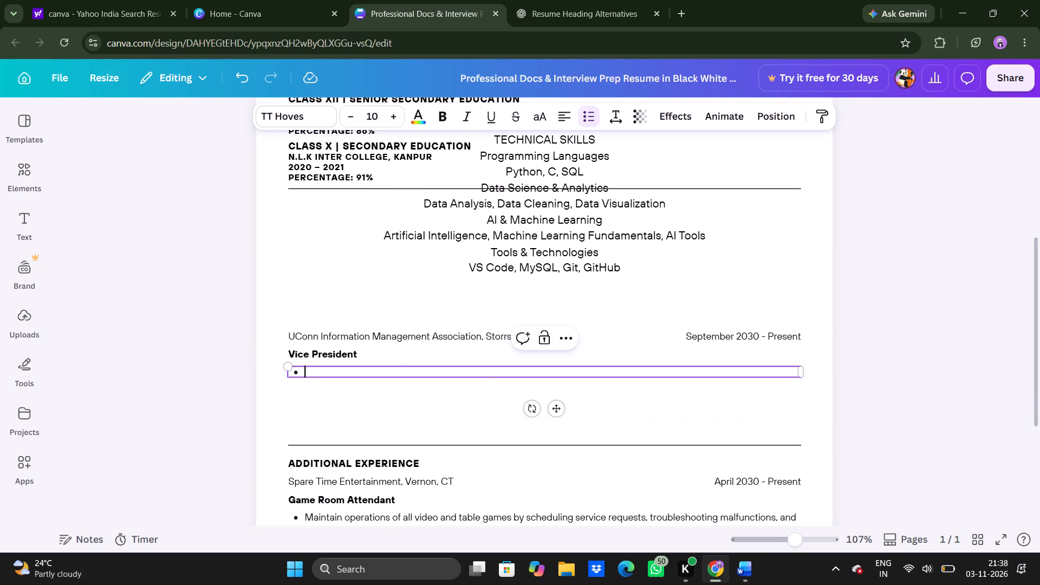
{"action": "key", "text": "BackSpace"}
{"action": "key", "text": "BackSpace"}
{"action": "key", "text": "BackSpace"}
{"action": "left_click", "coordinate": [385, 355]}
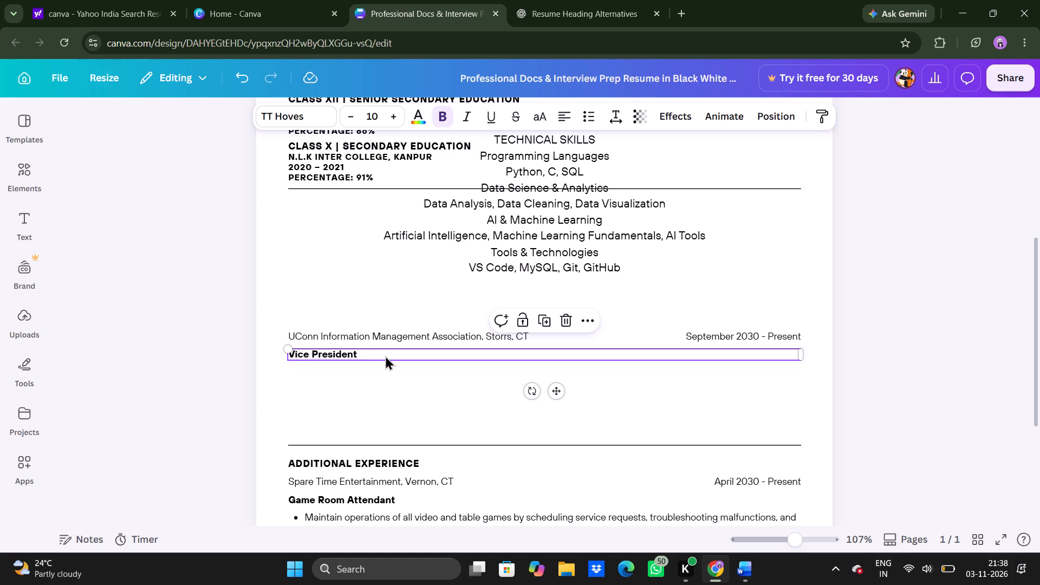
{"action": "left_click", "coordinate": [376, 348]}
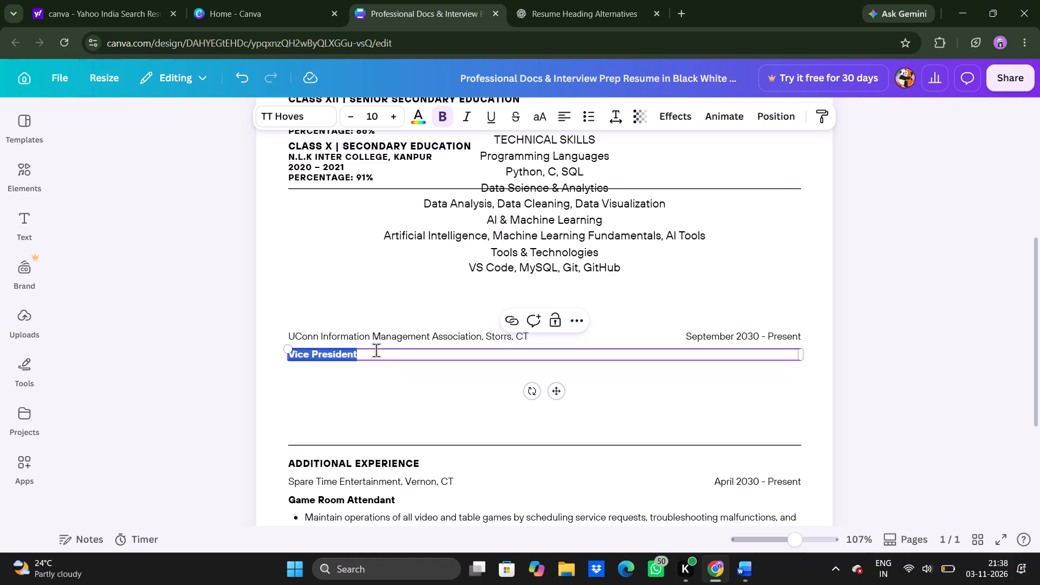
{"action": "key", "text": "BackSpace"}
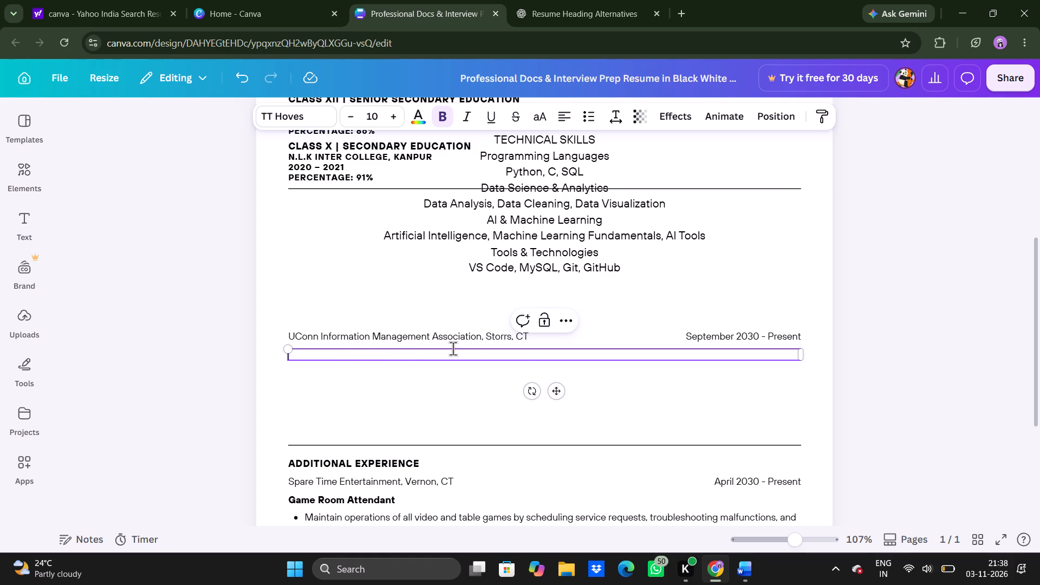
Delete the "UConn Information Management Association, Storrs, CT" line and its "September 2030 - Present" date.
{"action": "left_click", "coordinate": [533, 333]}
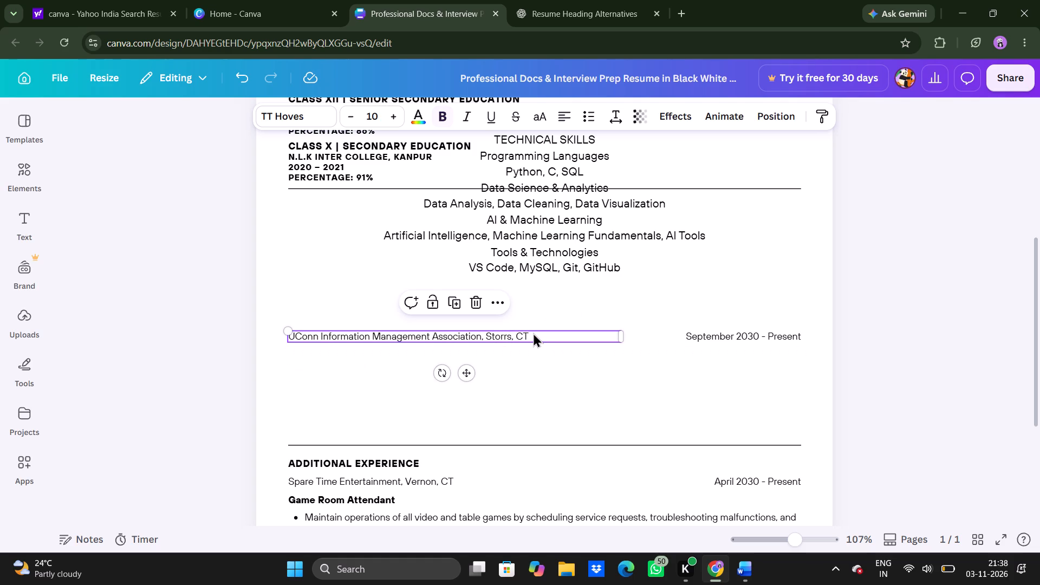
{"action": "left_click", "coordinate": [533, 333]}
{"action": "key", "text": "BackSpace"}
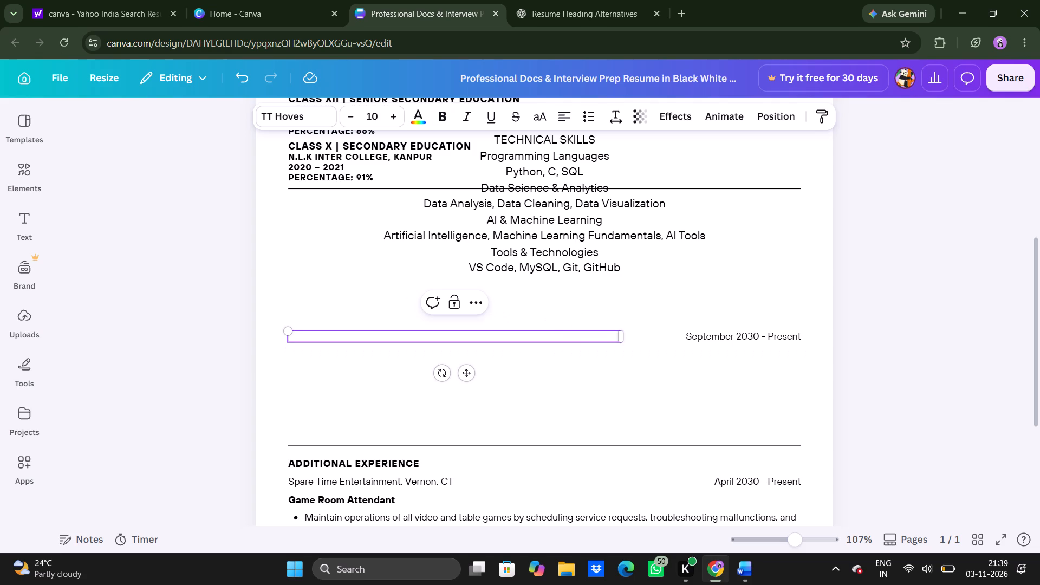
{"action": "left_click", "coordinate": [744, 330]}
{"action": "key", "text": "BackSpace"}
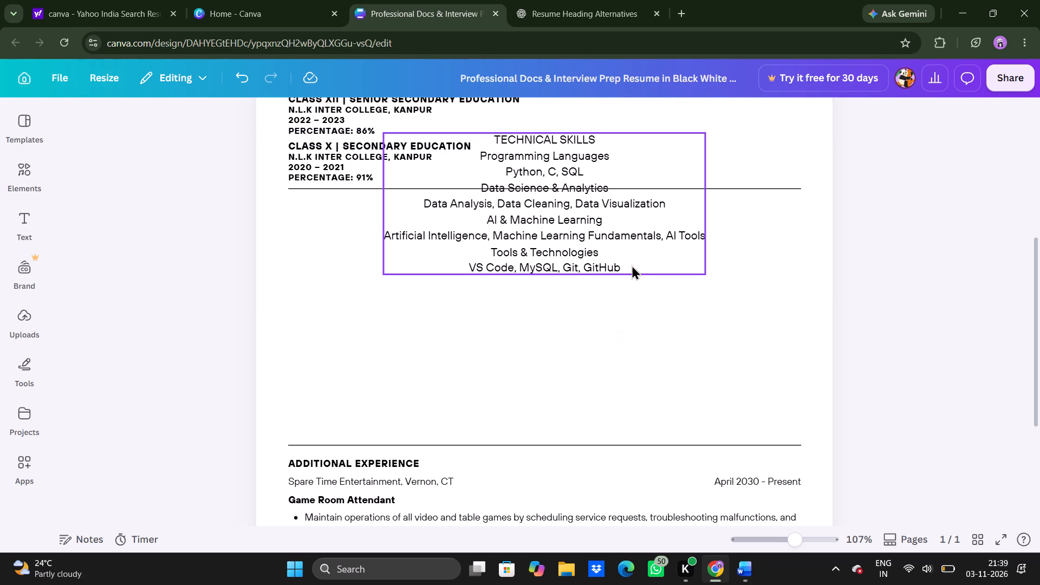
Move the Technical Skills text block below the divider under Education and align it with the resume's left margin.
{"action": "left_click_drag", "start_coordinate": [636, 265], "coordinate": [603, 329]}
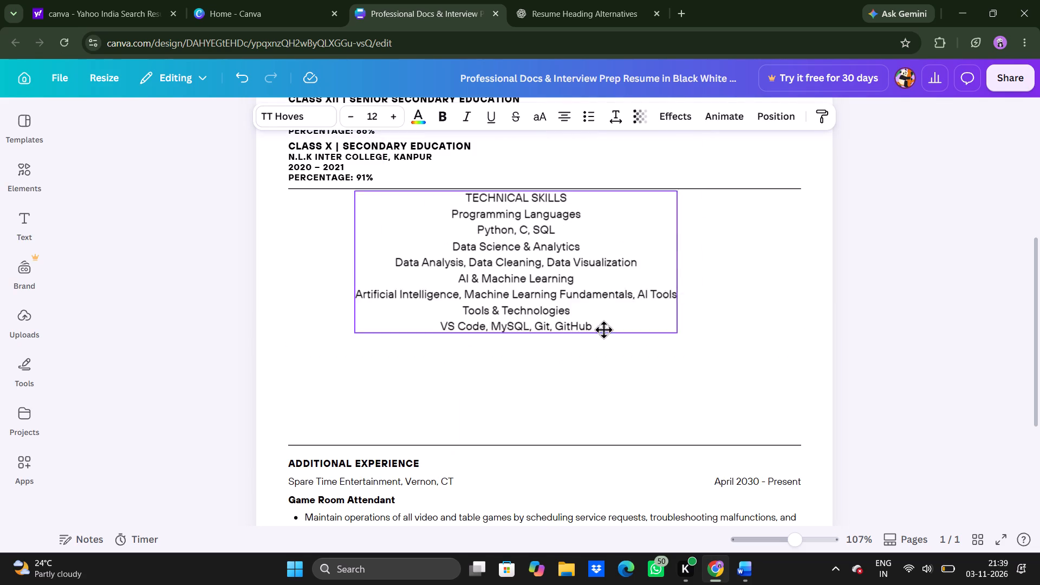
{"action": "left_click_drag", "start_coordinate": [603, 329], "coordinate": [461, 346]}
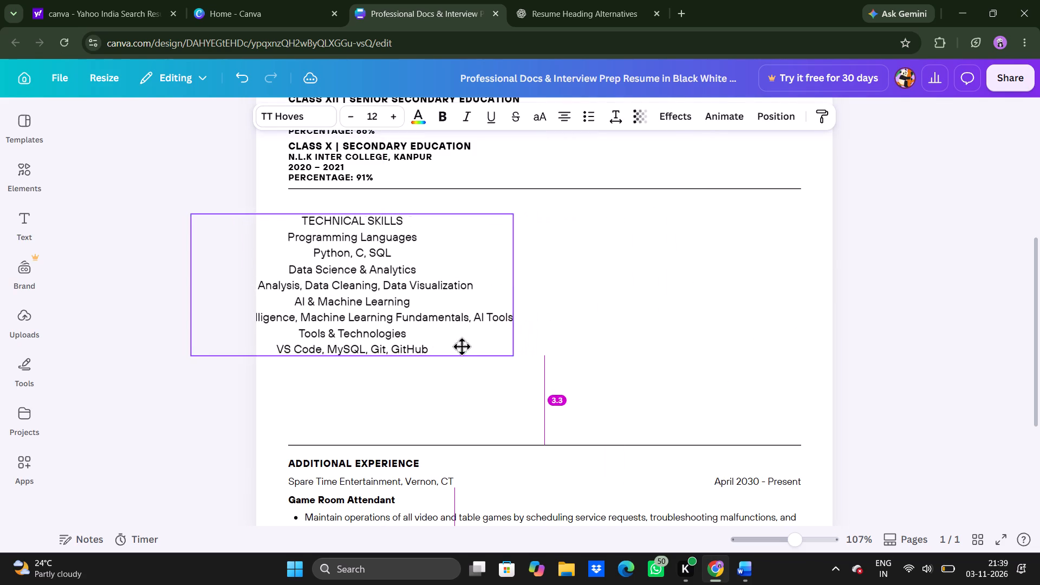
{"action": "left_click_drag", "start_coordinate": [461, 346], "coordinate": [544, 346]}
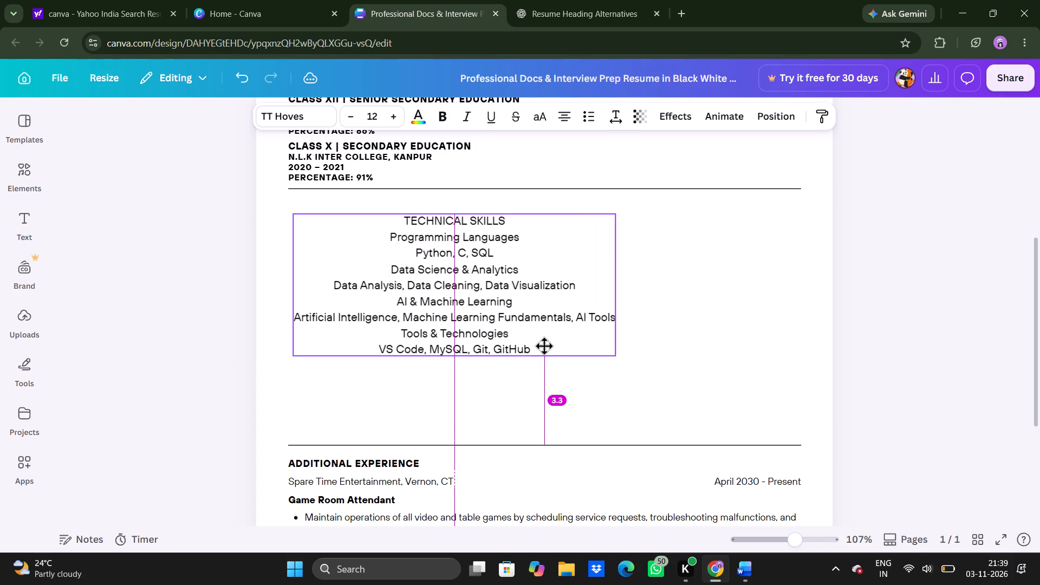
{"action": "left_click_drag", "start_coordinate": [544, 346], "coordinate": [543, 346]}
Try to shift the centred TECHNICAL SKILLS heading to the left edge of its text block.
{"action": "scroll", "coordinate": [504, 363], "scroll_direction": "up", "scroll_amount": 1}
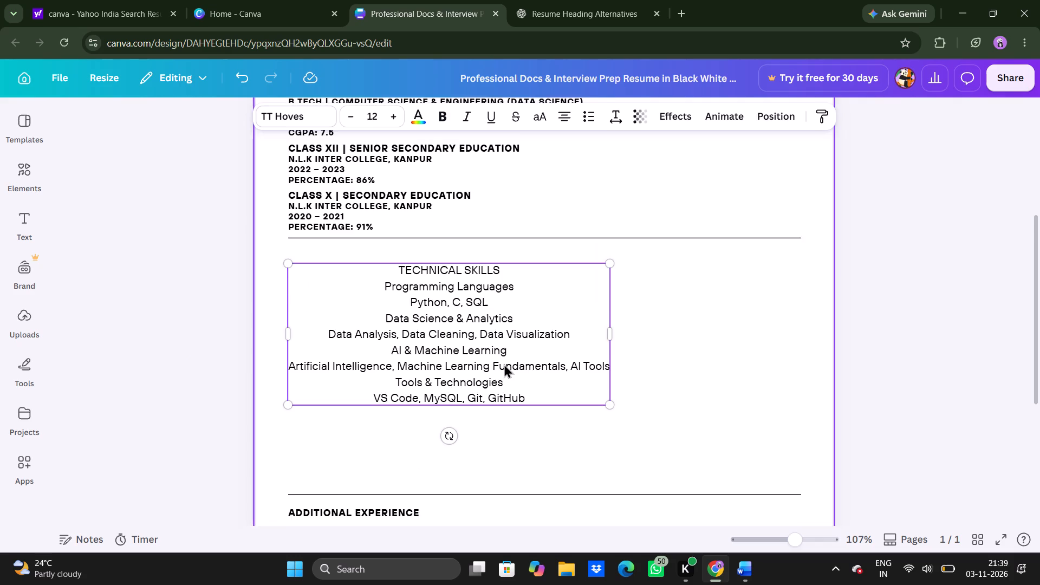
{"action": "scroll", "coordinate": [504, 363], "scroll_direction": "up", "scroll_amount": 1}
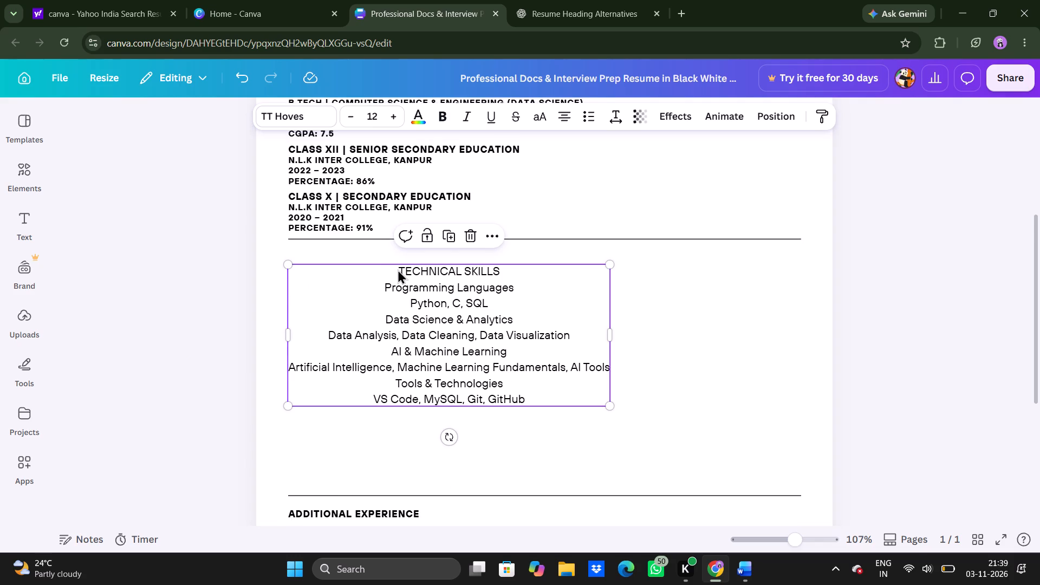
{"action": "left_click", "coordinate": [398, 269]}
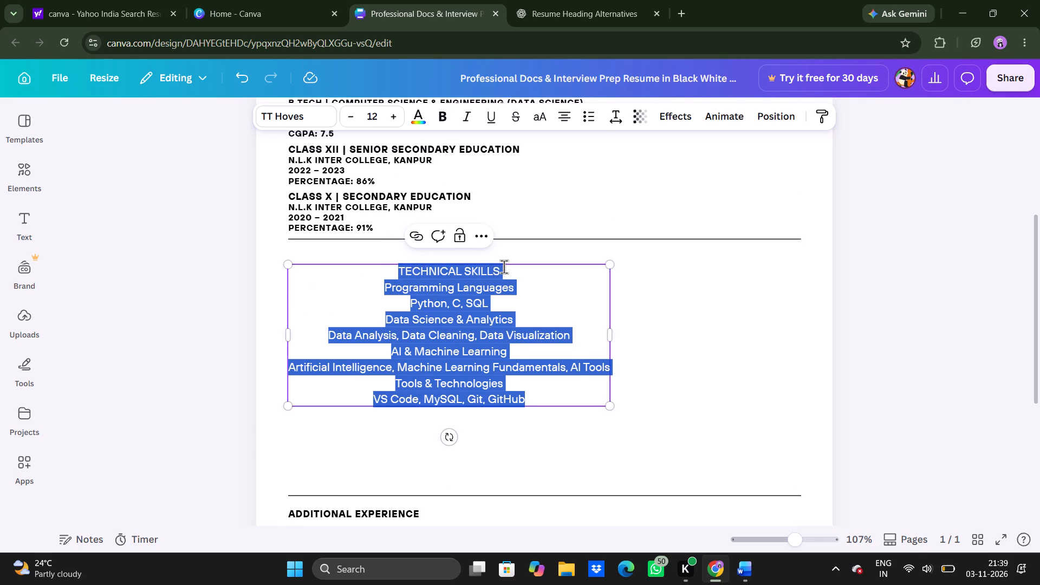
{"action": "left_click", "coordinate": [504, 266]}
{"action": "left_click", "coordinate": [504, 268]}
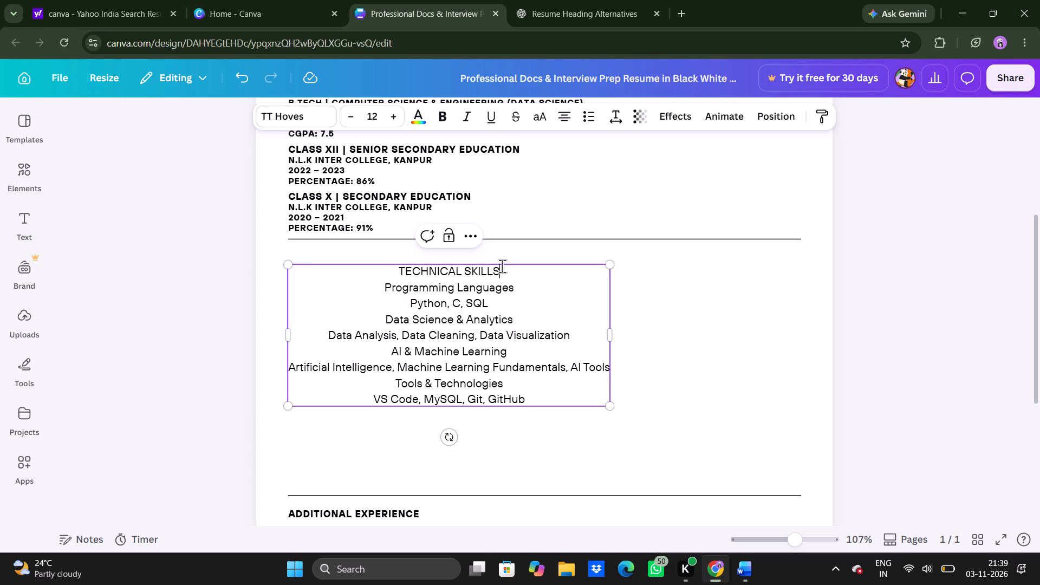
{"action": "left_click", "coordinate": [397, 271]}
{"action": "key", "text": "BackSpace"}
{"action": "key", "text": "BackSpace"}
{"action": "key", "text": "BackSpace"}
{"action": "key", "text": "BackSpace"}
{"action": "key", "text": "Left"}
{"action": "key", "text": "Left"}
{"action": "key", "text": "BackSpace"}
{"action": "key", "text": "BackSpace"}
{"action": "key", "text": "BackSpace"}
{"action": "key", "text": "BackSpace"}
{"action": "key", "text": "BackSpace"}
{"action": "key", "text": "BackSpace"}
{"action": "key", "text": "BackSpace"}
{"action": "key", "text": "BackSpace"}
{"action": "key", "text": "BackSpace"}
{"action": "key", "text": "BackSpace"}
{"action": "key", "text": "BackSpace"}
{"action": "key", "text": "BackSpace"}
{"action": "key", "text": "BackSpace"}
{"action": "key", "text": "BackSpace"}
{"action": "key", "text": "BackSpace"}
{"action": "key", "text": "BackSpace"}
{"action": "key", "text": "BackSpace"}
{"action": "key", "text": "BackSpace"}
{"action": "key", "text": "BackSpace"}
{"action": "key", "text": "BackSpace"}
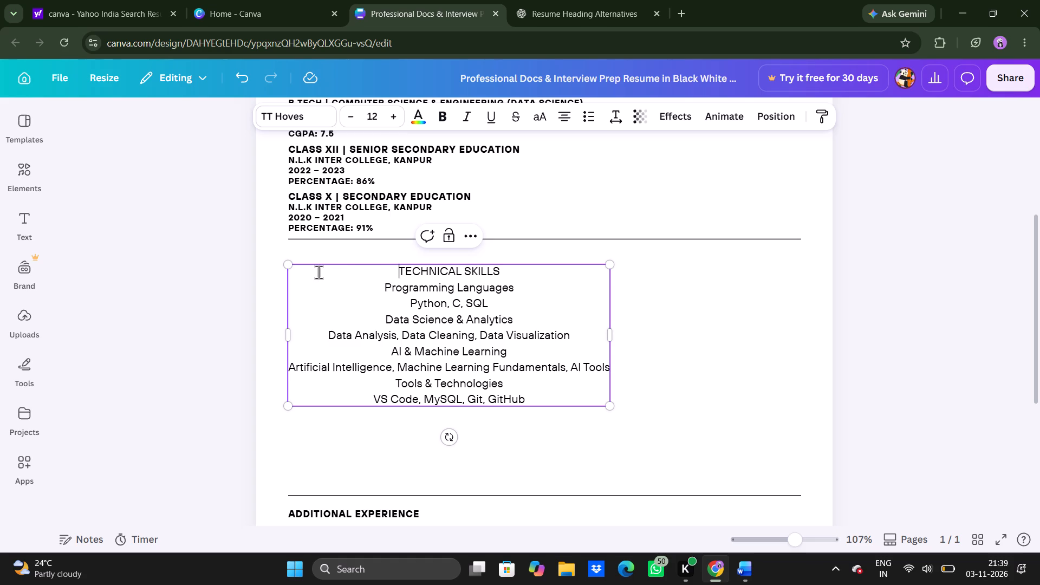
Make the whole TECHNICAL SKILLS heading bold.
{"action": "left_click", "coordinate": [318, 272]}
{"action": "double_click", "coordinate": [299, 272]}
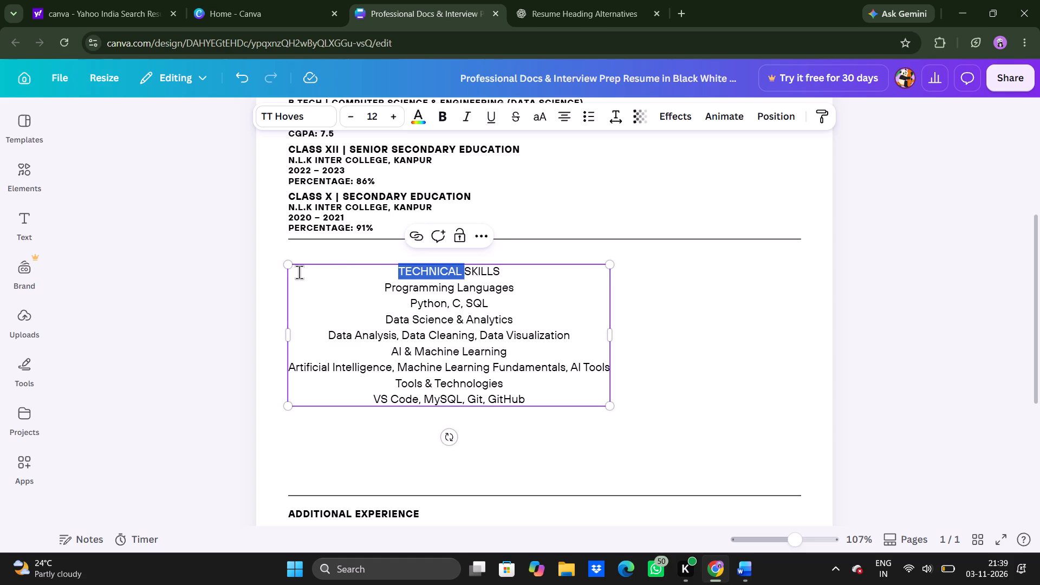
{"action": "left_click", "coordinate": [440, 120]}
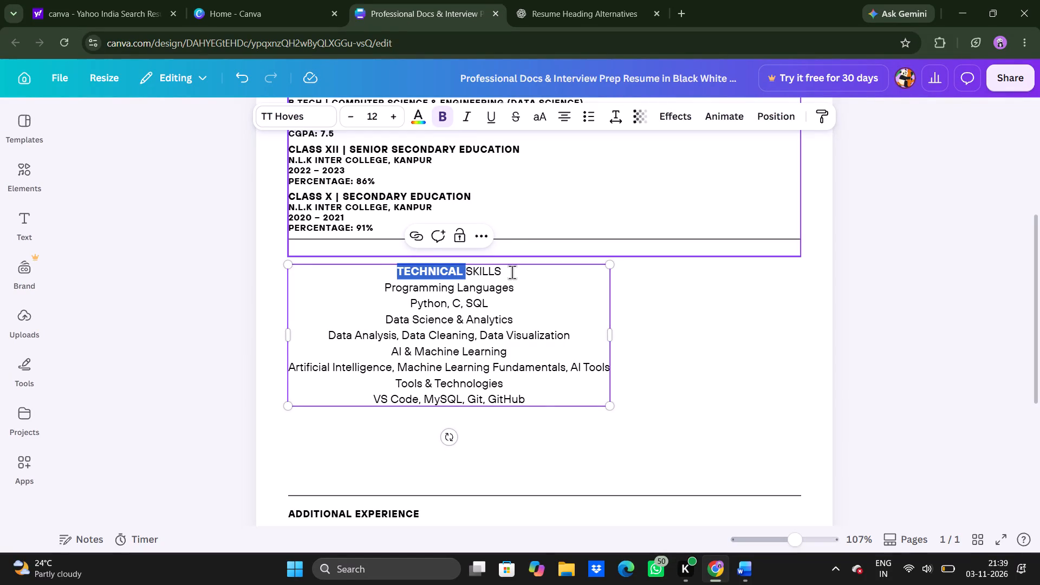
{"action": "left_click", "coordinate": [512, 272]}
{"action": "double_click", "coordinate": [512, 272]}
{"action": "left_click_drag", "start_coordinate": [503, 270], "coordinate": [469, 269]}
{"action": "left_click_drag", "start_coordinate": [469, 269], "coordinate": [490, 270]}
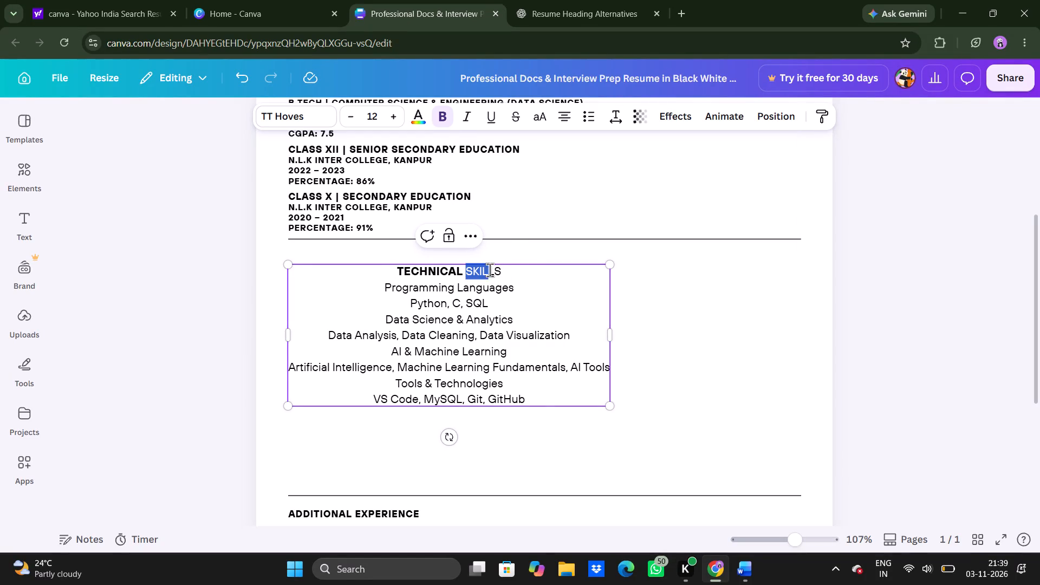
{"action": "left_click_drag", "start_coordinate": [490, 270], "coordinate": [500, 270]}
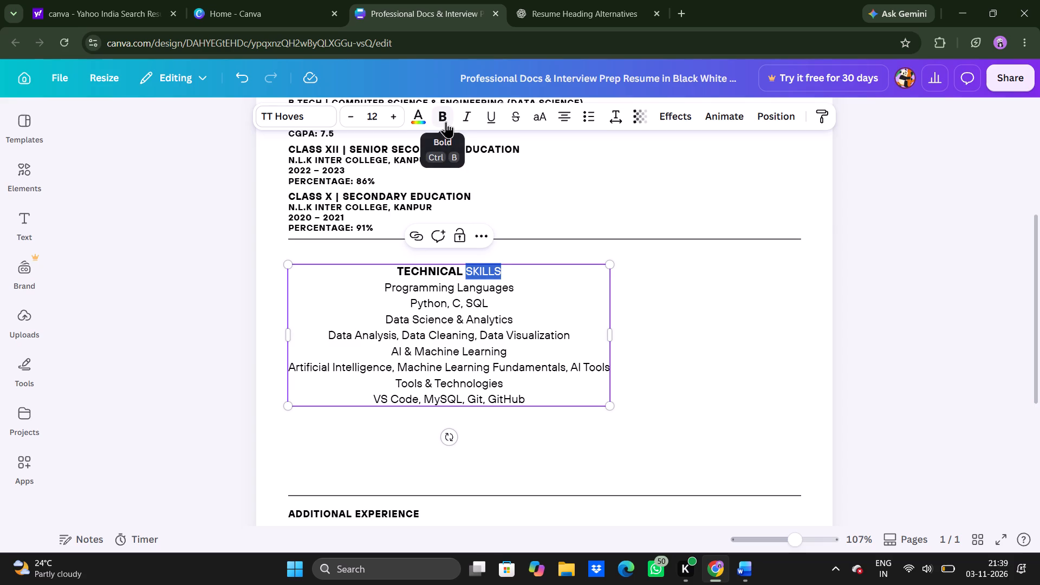
{"action": "left_click", "coordinate": [444, 121]}
Copy the bold TECHNICAL SKILLS heading and remove it from the pasted text block.
{"action": "left_click", "coordinate": [351, 305]}
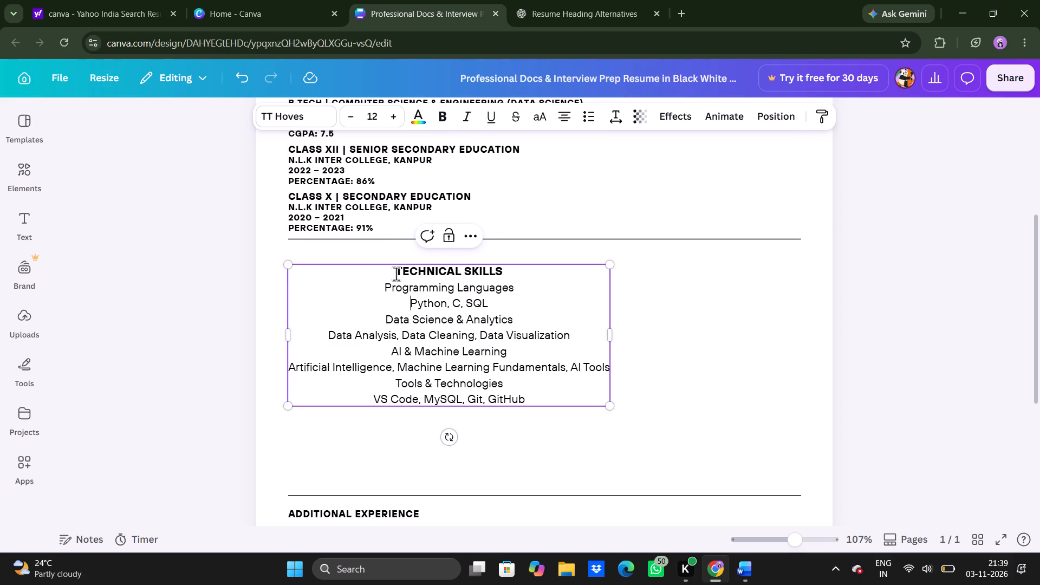
{"action": "left_click_drag", "start_coordinate": [395, 271], "coordinate": [511, 271]}
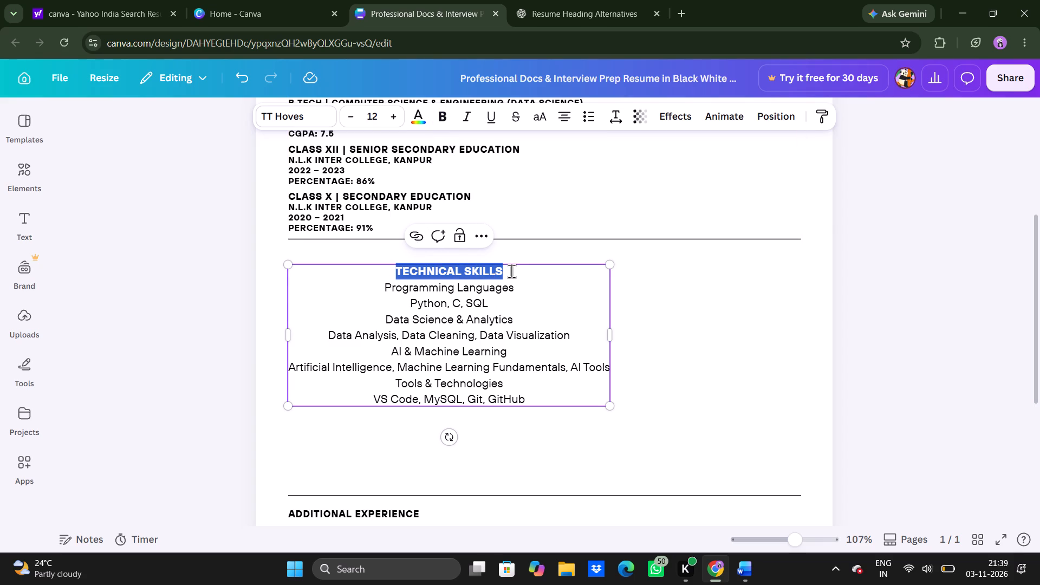
{"action": "key", "text": "ctrl+c"}
{"action": "key", "text": "BackSpace"}
Delete all remaining skill lines from "Programming Languages" through "VS Code, MySQL, Git, GitHub", including the leftover blank lines.
{"action": "left_click", "coordinate": [536, 391]}
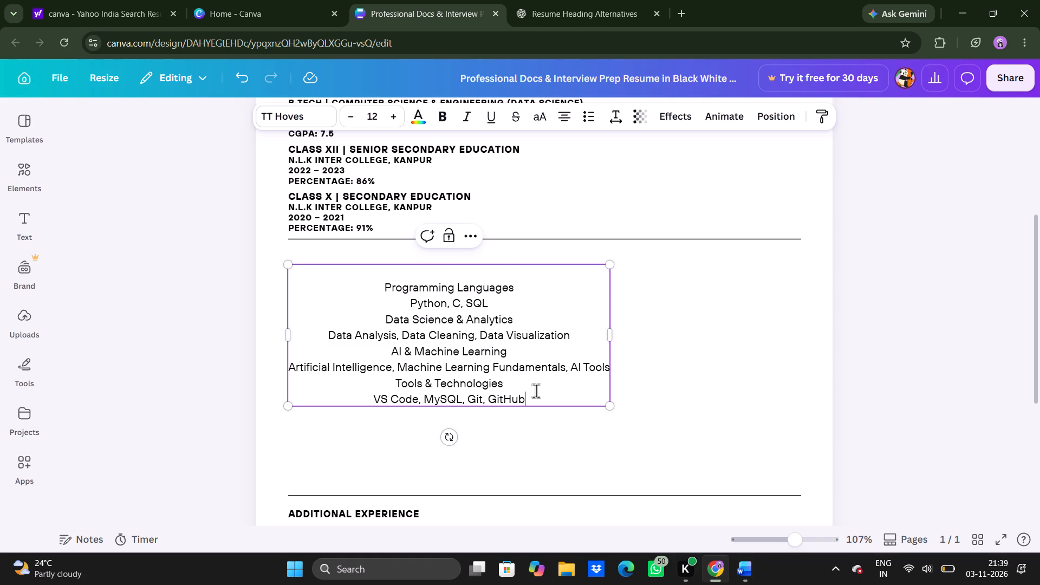
{"action": "left_click_drag", "start_coordinate": [536, 391], "coordinate": [391, 289]}
{"action": "key", "text": "BackSpace"}
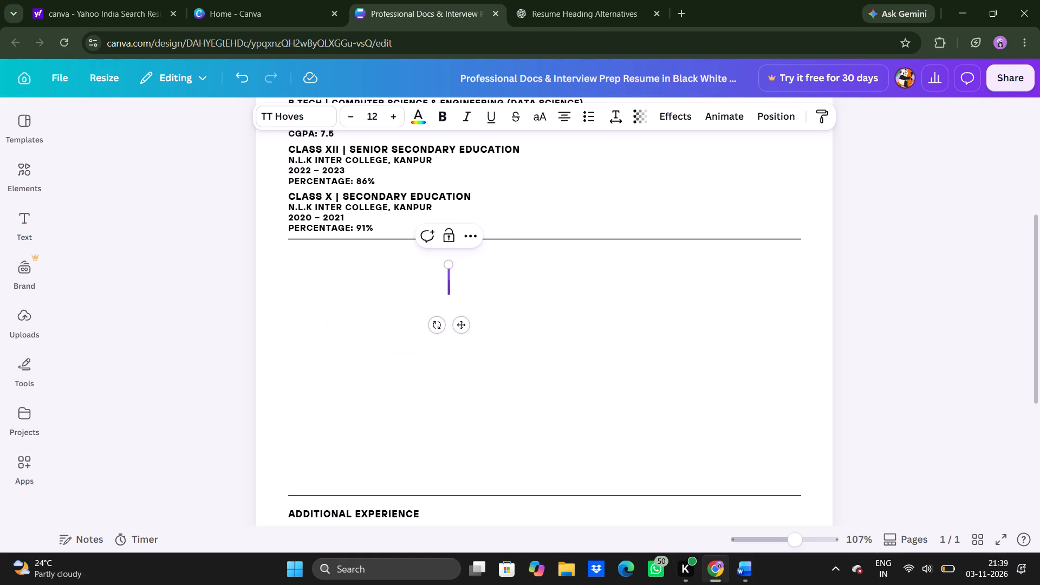
{"action": "key", "text": "BackSpace"}
{"action": "key", "text": "BackSpace"}
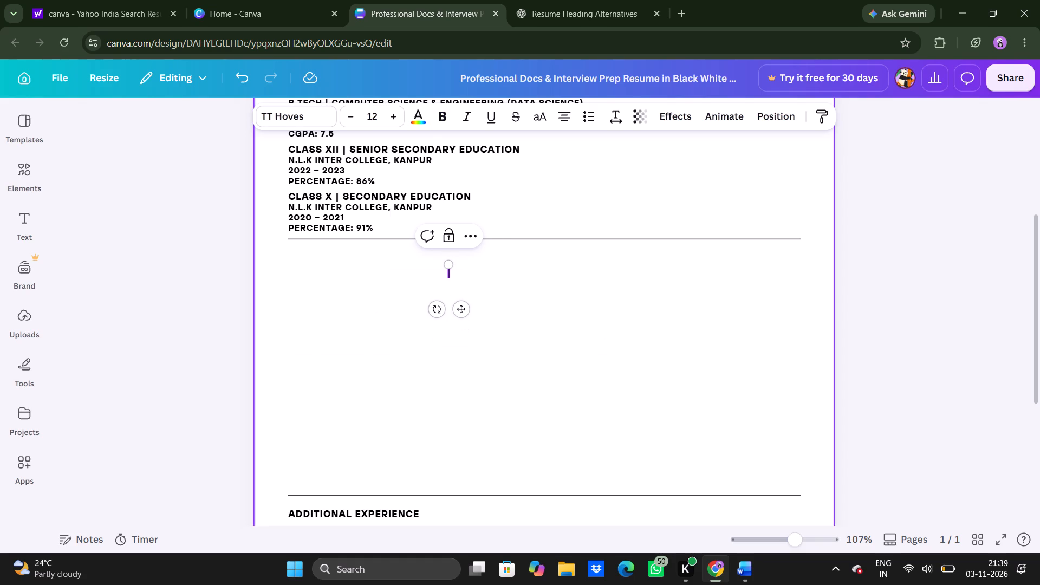
{"action": "key", "text": "BackSpace"}
Add a new text box in the empty area below the Education section.
{"action": "left_click", "coordinate": [306, 284]}
{"action": "left_click", "coordinate": [290, 253]}
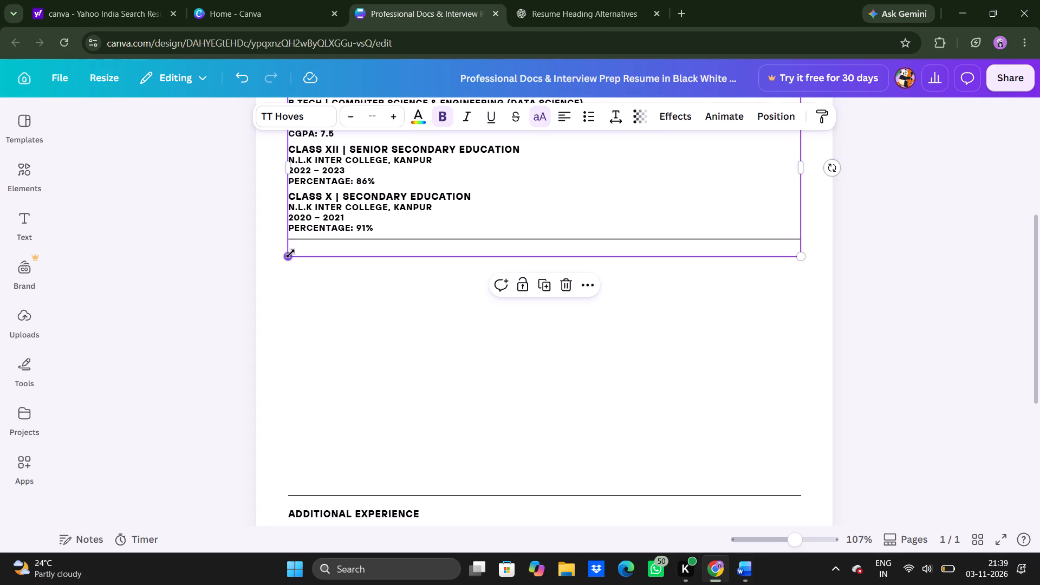
{"action": "left_click", "coordinate": [293, 276]}
{"action": "double_click", "coordinate": [293, 276]}
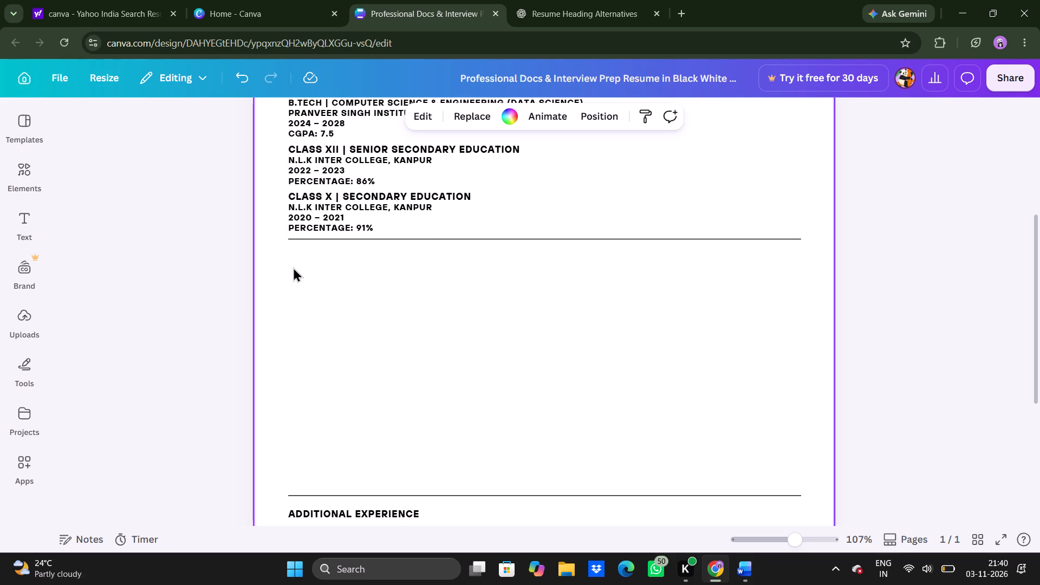
{"action": "left_click", "coordinate": [292, 257]}
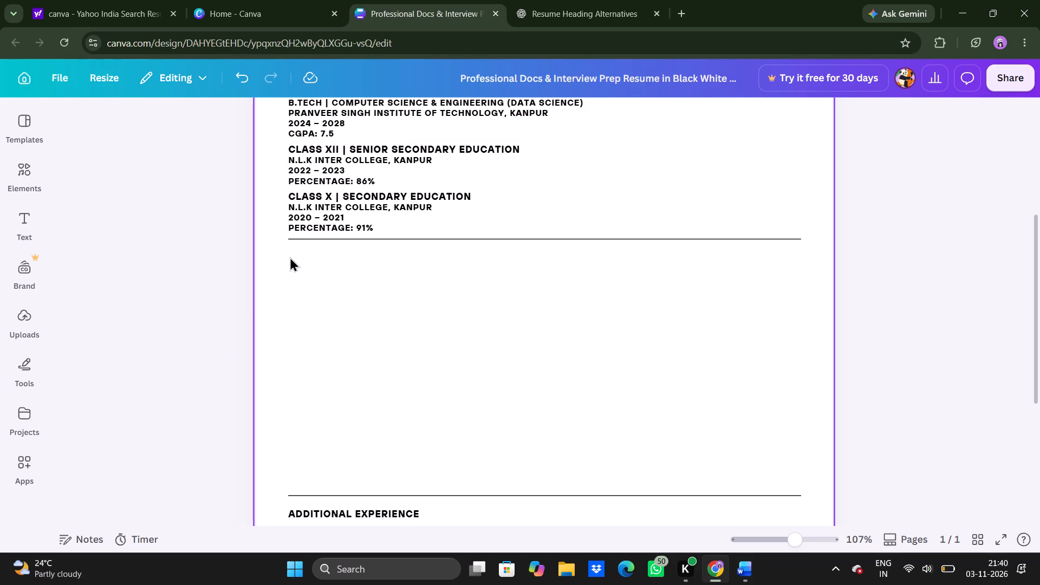
{"action": "left_click", "coordinate": [290, 257]}
{"action": "key", "text": "t"}
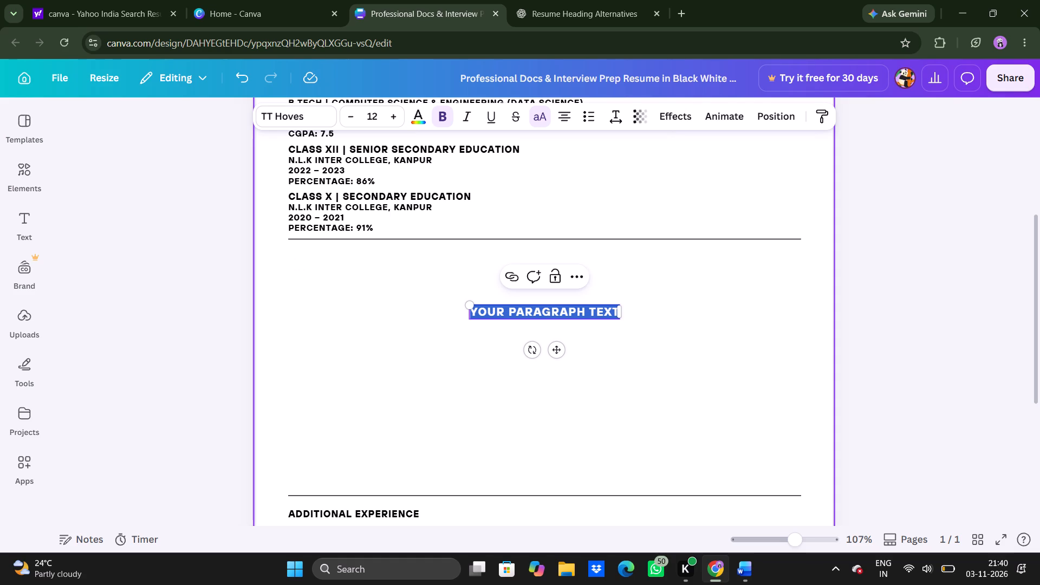
Replace the new text box's placeholder wording with the copied TECHNICAL SKILLS heading.
{"action": "left_click", "coordinate": [510, 310]}
{"action": "key", "text": "BackSpace"}
{"action": "key", "text": "BackSpace"}
{"action": "key", "text": "BackSpace"}
{"action": "key", "text": "BackSpace"}
{"action": "key", "text": "BackSpace"}
{"action": "key", "text": "BackSpace"}
{"action": "key", "text": "BackSpace"}
{"action": "key", "text": "BackSpace"}
{"action": "key", "text": "BackSpace"}
{"action": "key", "text": "BackSpace"}
{"action": "key", "text": "BackSpace"}
{"action": "key", "text": "BackSpace"}
{"action": "key", "text": "BackSpace"}
{"action": "key", "text": "BackSpace"}
{"action": "key", "text": "BackSpace"}
{"action": "key", "text": "BackSpace"}
{"action": "key", "text": "BackSpace"}
{"action": "key", "text": "BackSpace"}
{"action": "key", "text": "BackSpace"}
{"action": "key", "text": "BackSpace"}
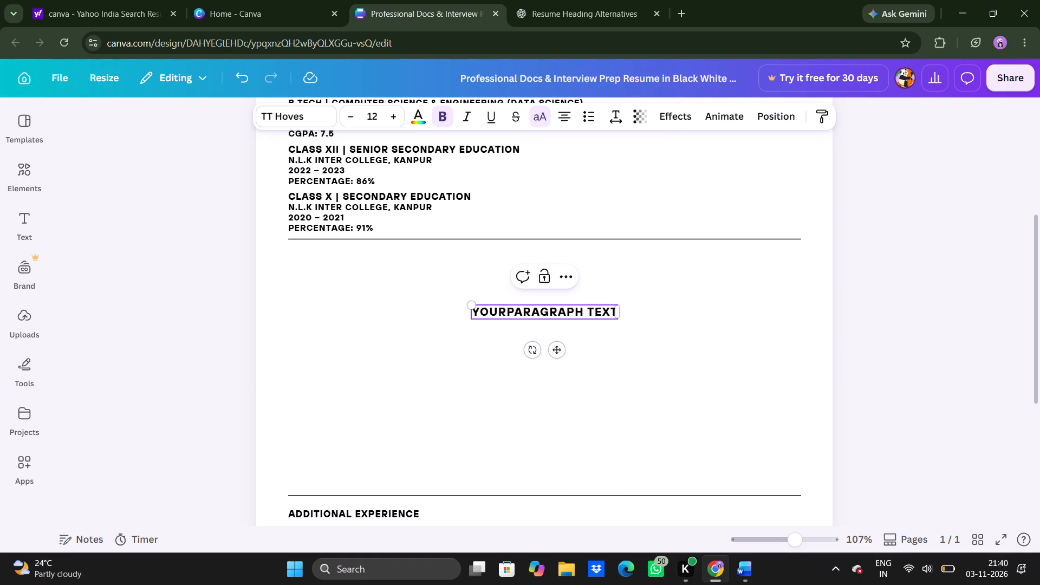
{"action": "key", "text": "Right"}
{"action": "key", "text": "Right"}
{"action": "key", "text": "Right"}
{"action": "key", "text": "Right"}
{"action": "key", "text": "Right"}
{"action": "key", "text": "Right"}
{"action": "key", "text": "Right"}
{"action": "key", "text": "Right"}
{"action": "key", "text": "Right"}
{"action": "key", "text": "Right"}
{"action": "key", "text": "Right"}
{"action": "key", "text": "Right"}
{"action": "key", "text": "Right"}
{"action": "key", "text": "Right"}
{"action": "key", "text": "Right"}
{"action": "key", "text": "Right"}
{"action": "key", "text": "Right"}
{"action": "key", "text": "Right"}
{"action": "key", "text": "Right"}
{"action": "key", "text": "Right"}
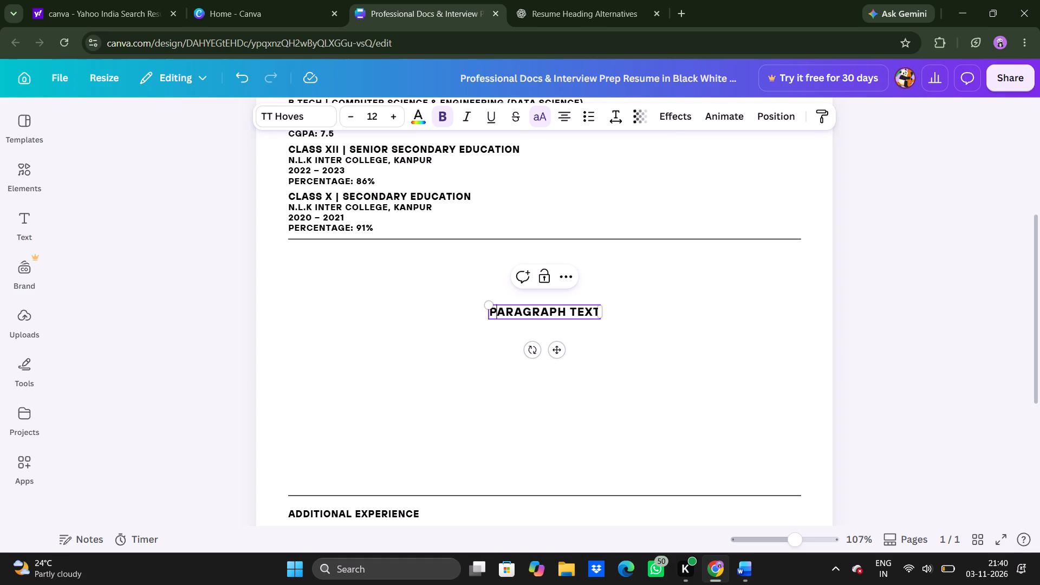
{"action": "key", "text": "BackSpace"}
{"action": "key", "text": "BackSpace"}
{"action": "key", "text": "BackSpace"}
{"action": "key", "text": "BackSpace"}
{"action": "key", "text": "BackSpace"}
{"action": "key", "text": "BackSpace"}
{"action": "key", "text": "BackSpace"}
{"action": "key", "text": "BackSpace"}
{"action": "key", "text": "BackSpace"}
{"action": "key", "text": "BackSpace"}
{"action": "key", "text": "BackSpace"}
{"action": "key", "text": "BackSpace"}
{"action": "key", "text": "BackSpace"}
{"action": "key", "text": "BackSpace"}
{"action": "key", "text": "BackSpace"}
{"action": "key", "text": "BackSpace"}
{"action": "key", "text": "BackSpace"}
{"action": "key", "text": "BackSpace"}
{"action": "key", "text": "BackSpace"}
{"action": "key", "text": "BackSpace"}
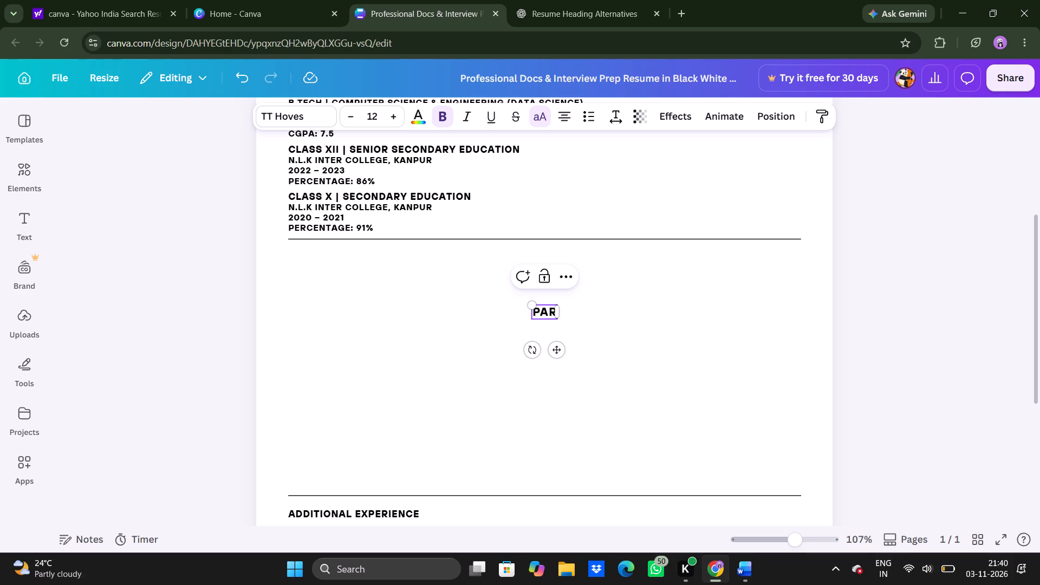
{"action": "key", "text": "ctrl+v"}
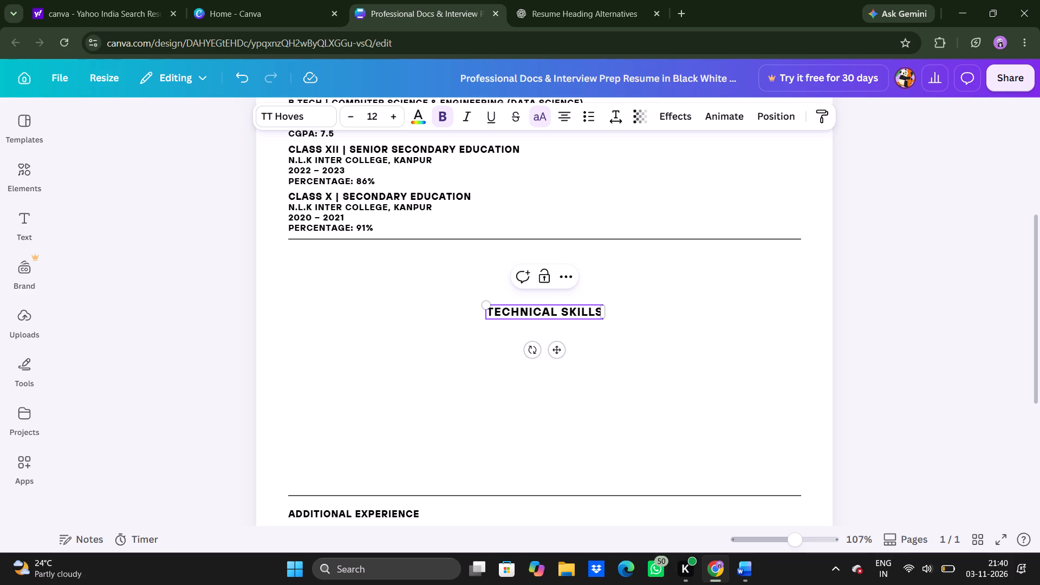
Move the TECHNICAL SKILLS heading just below the Education divider line, aligned with the left edge of the resume's text.
{"action": "left_click_drag", "start_coordinate": [491, 309], "coordinate": [424, 305]}
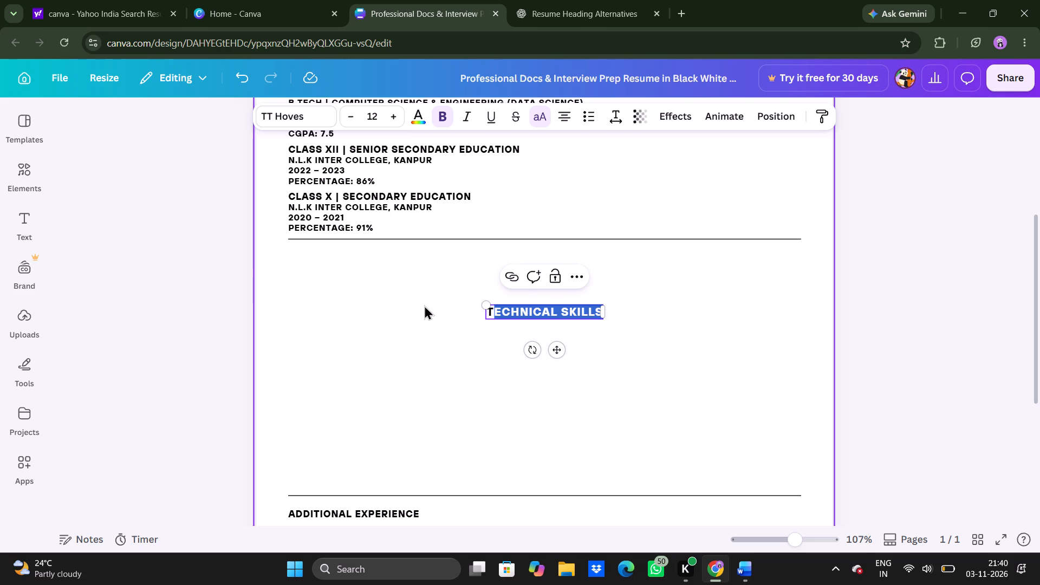
{"action": "left_click_drag", "start_coordinate": [534, 318], "coordinate": [387, 307]}
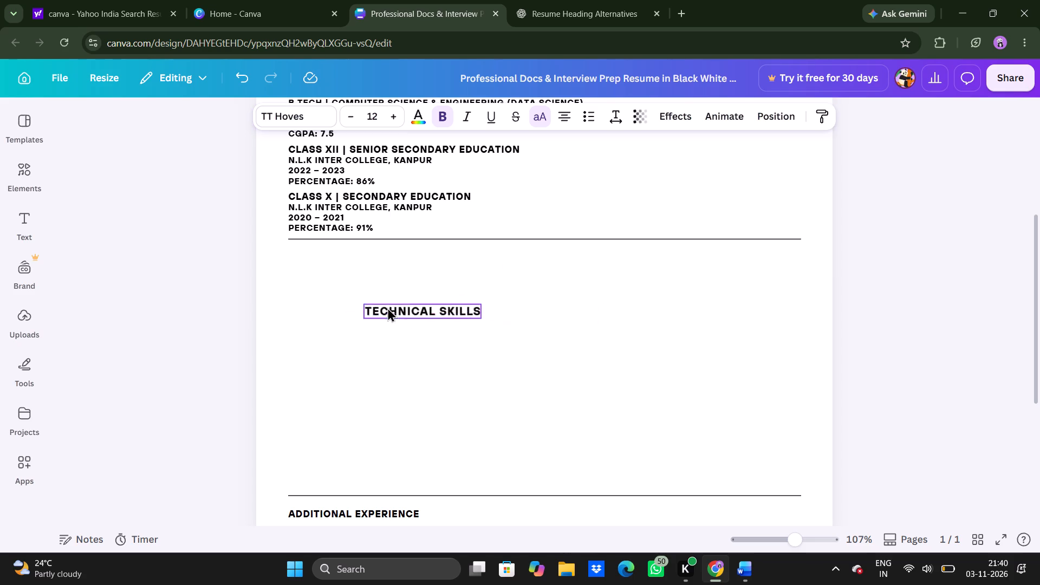
{"action": "left_click_drag", "start_coordinate": [387, 307], "coordinate": [336, 263]}
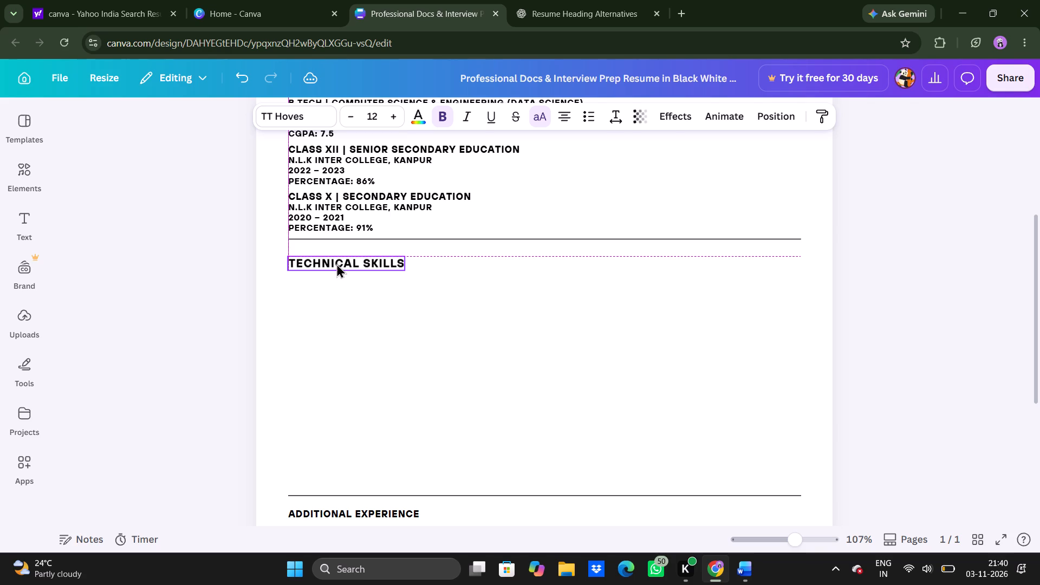
{"action": "left_click_drag", "start_coordinate": [336, 263], "coordinate": [340, 262]}
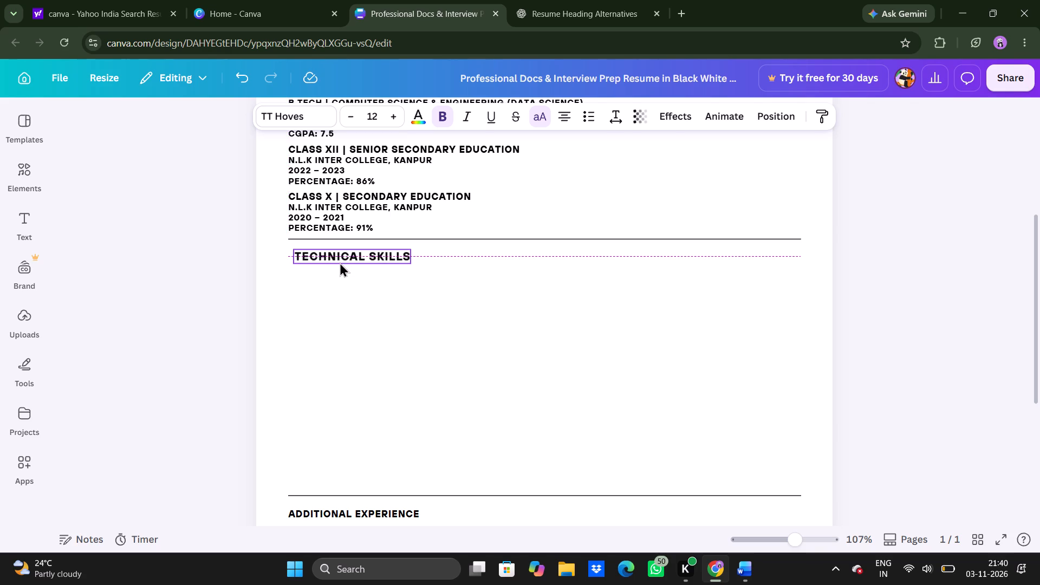
{"action": "left_click_drag", "start_coordinate": [340, 262], "coordinate": [340, 259]}
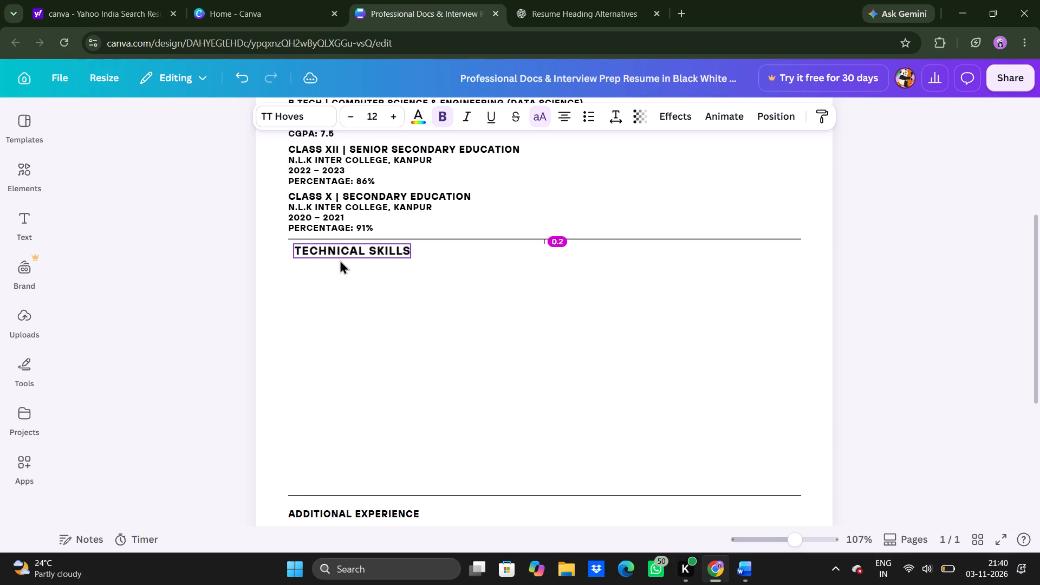
{"action": "left_click_drag", "start_coordinate": [340, 259], "coordinate": [337, 262]}
{"action": "left_click", "coordinate": [347, 298]}
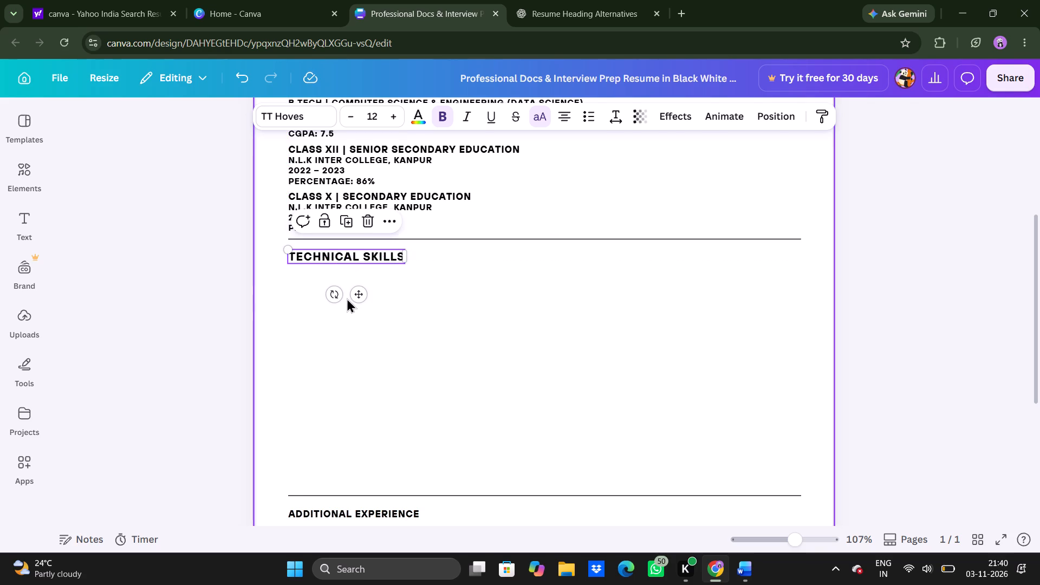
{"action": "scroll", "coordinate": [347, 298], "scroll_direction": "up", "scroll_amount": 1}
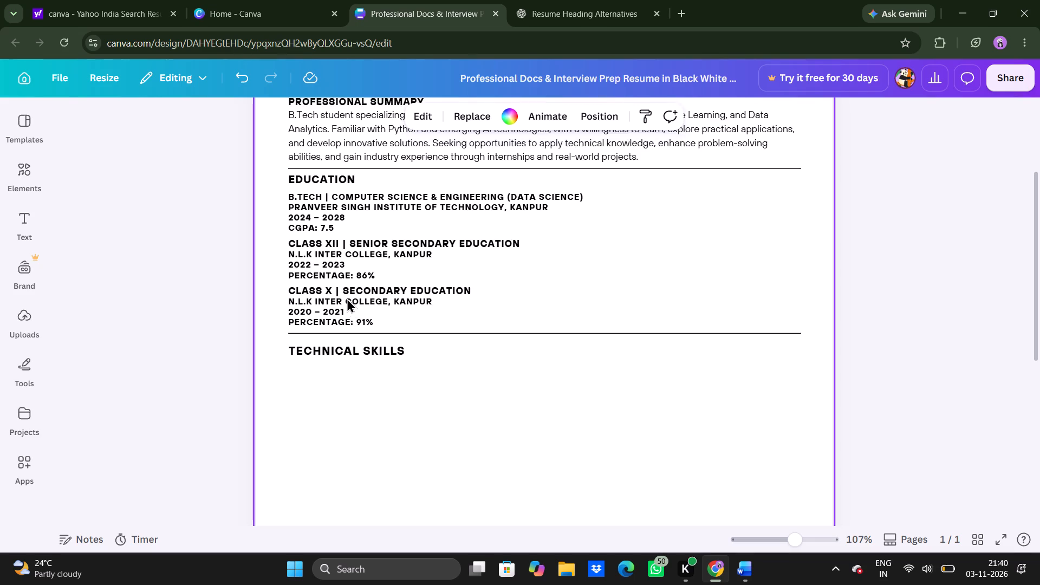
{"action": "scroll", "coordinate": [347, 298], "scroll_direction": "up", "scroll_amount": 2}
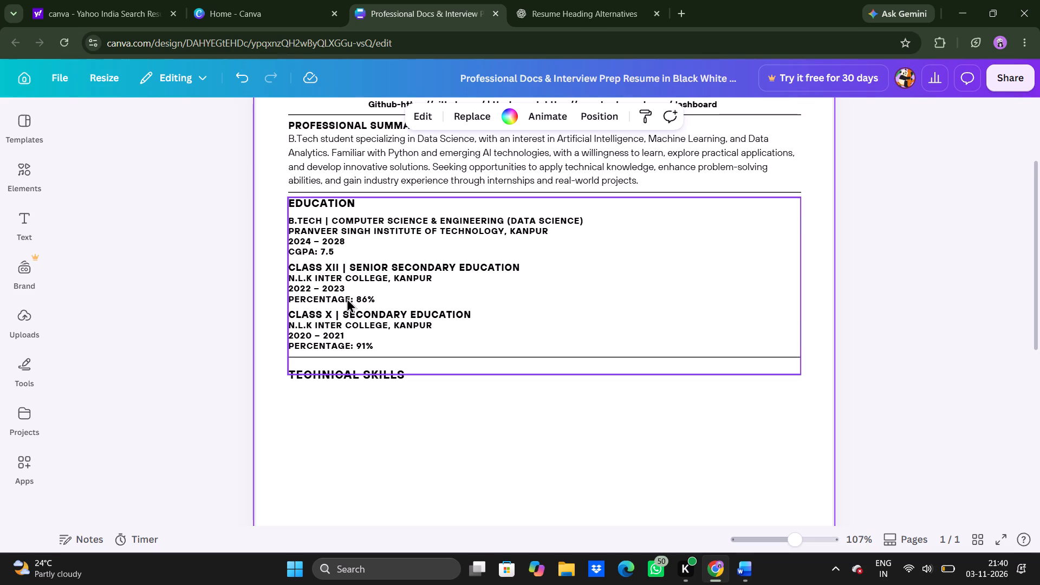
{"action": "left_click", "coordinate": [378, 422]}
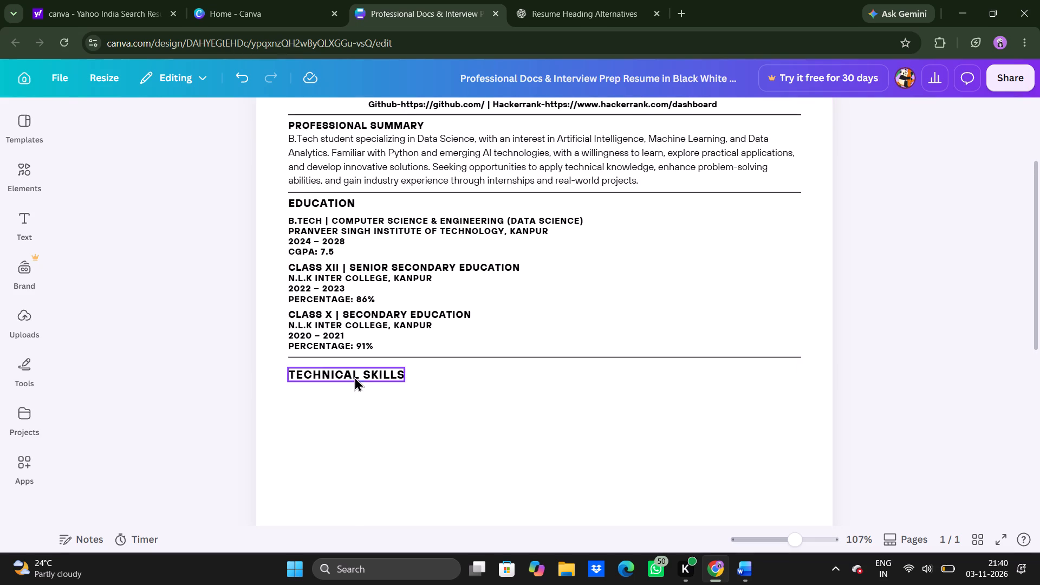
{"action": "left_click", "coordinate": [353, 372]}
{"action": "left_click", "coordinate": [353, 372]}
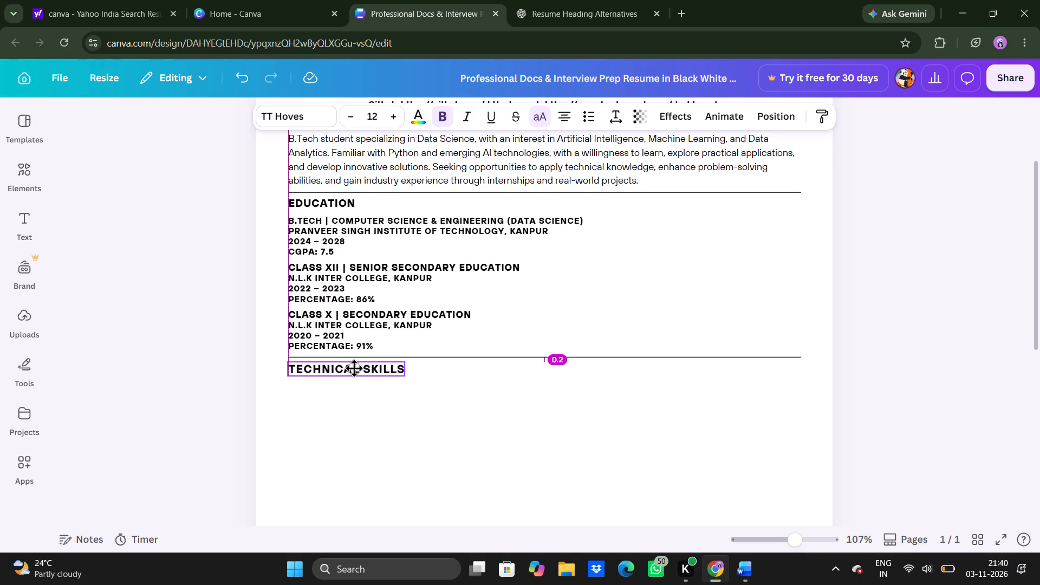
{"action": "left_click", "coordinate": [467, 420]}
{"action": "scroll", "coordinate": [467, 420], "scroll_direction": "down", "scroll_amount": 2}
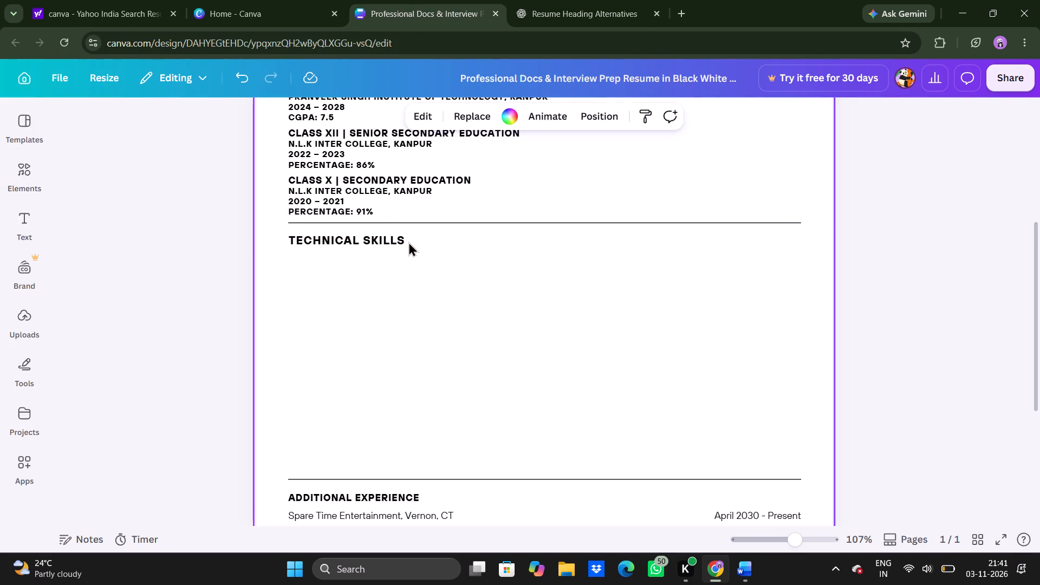
{"action": "left_click", "coordinate": [399, 238]}
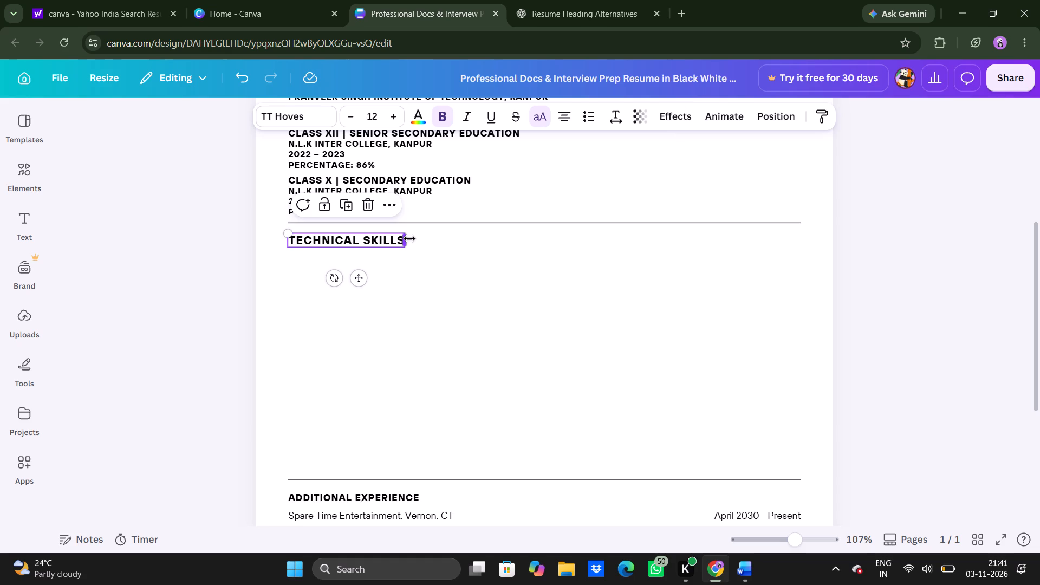
{"action": "key", "text": "Return"}
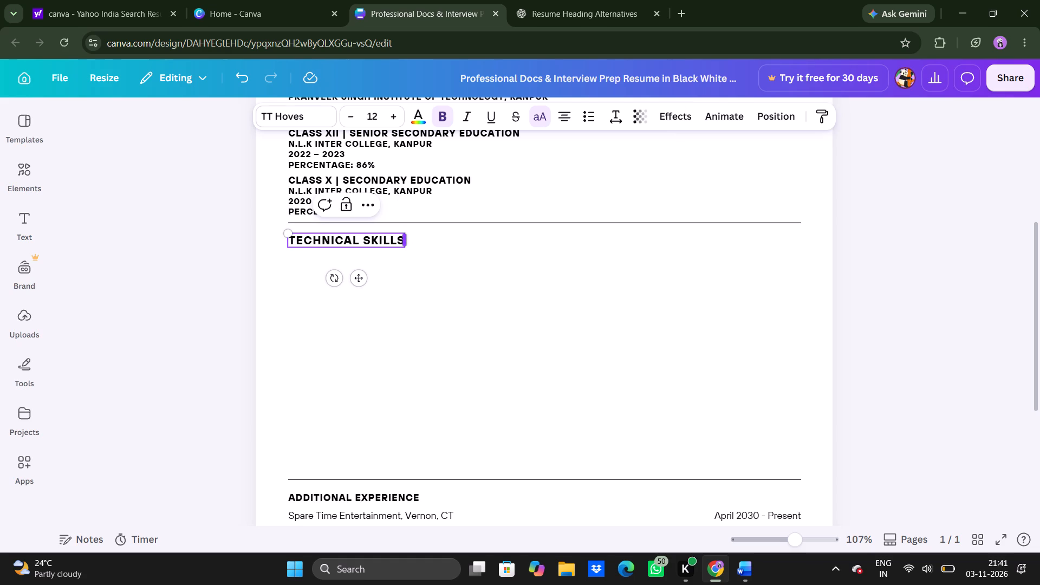
{"action": "left_click", "coordinate": [440, 269]}
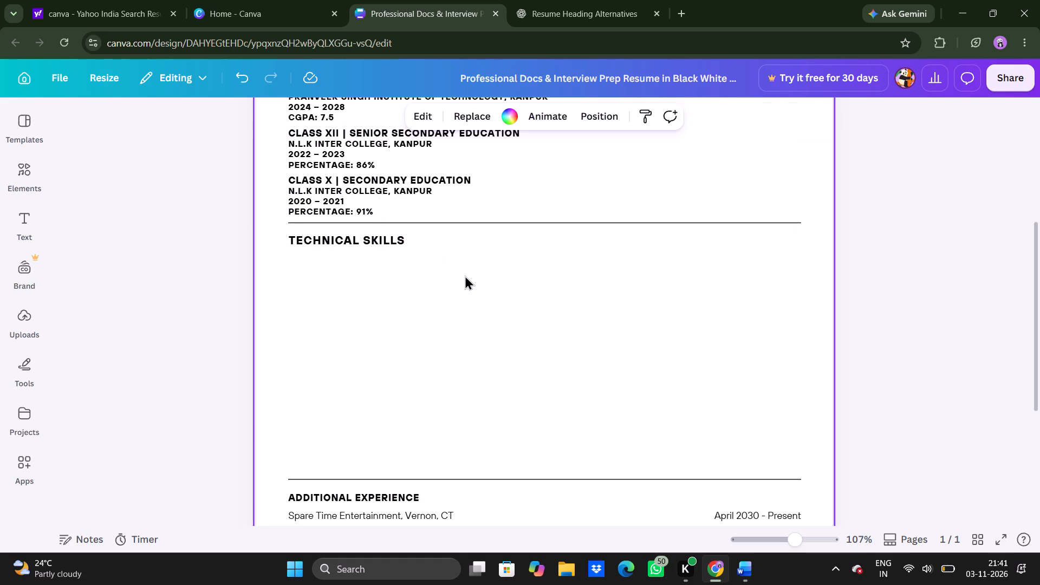
{"action": "left_click", "coordinate": [465, 275]}
{"action": "key", "text": "ctrl+v"}
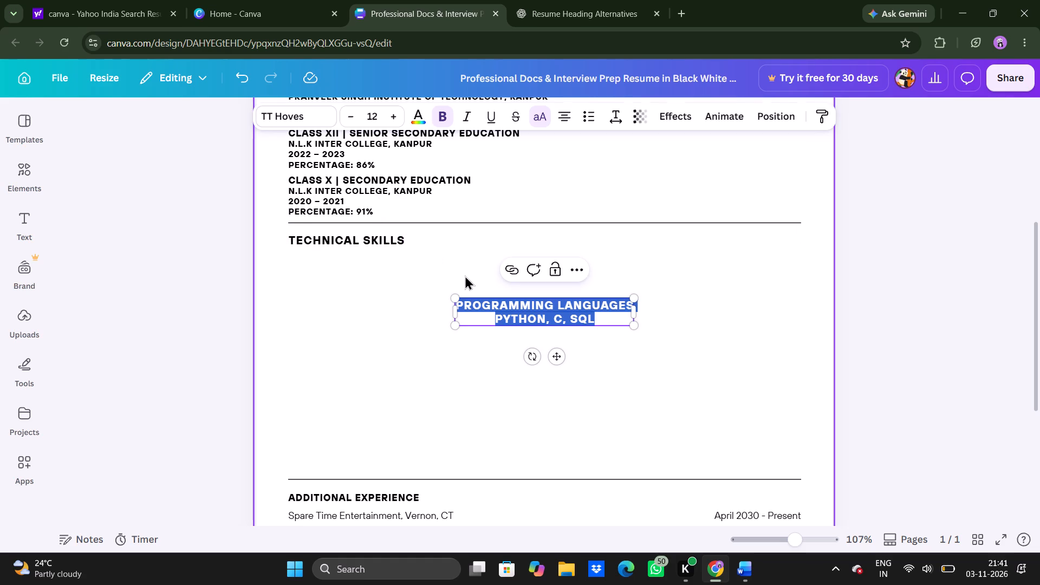
Move the programming languages text box directly below the TECHNICAL SKILLS heading, aligned with the left edge of the resume's text.
{"action": "left_click_drag", "start_coordinate": [480, 313], "coordinate": [486, 316]}
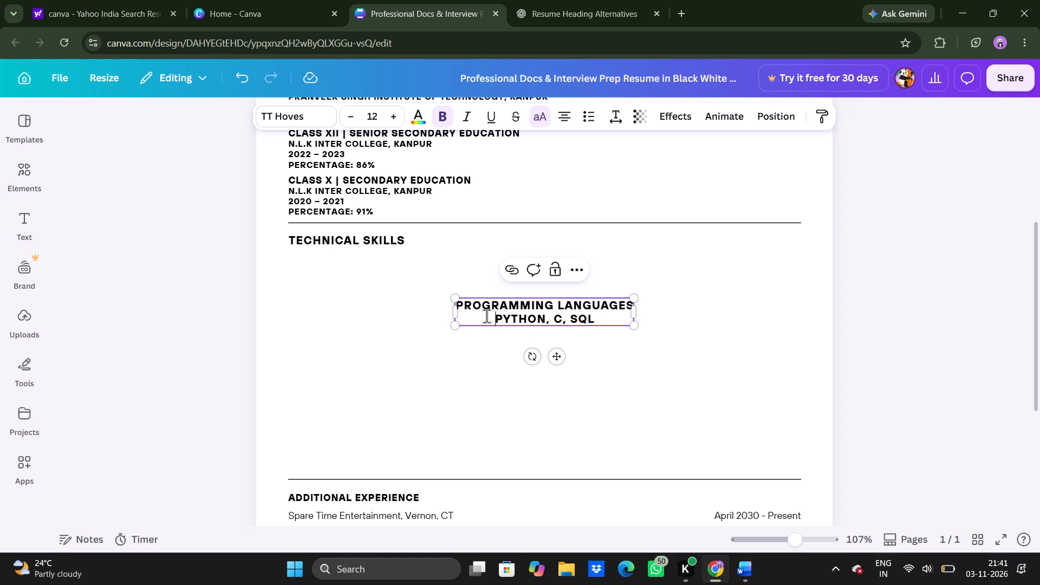
{"action": "left_click_drag", "start_coordinate": [486, 316], "coordinate": [486, 318]}
{"action": "left_click", "coordinate": [486, 318]}
{"action": "left_click_drag", "start_coordinate": [486, 318], "coordinate": [420, 304]}
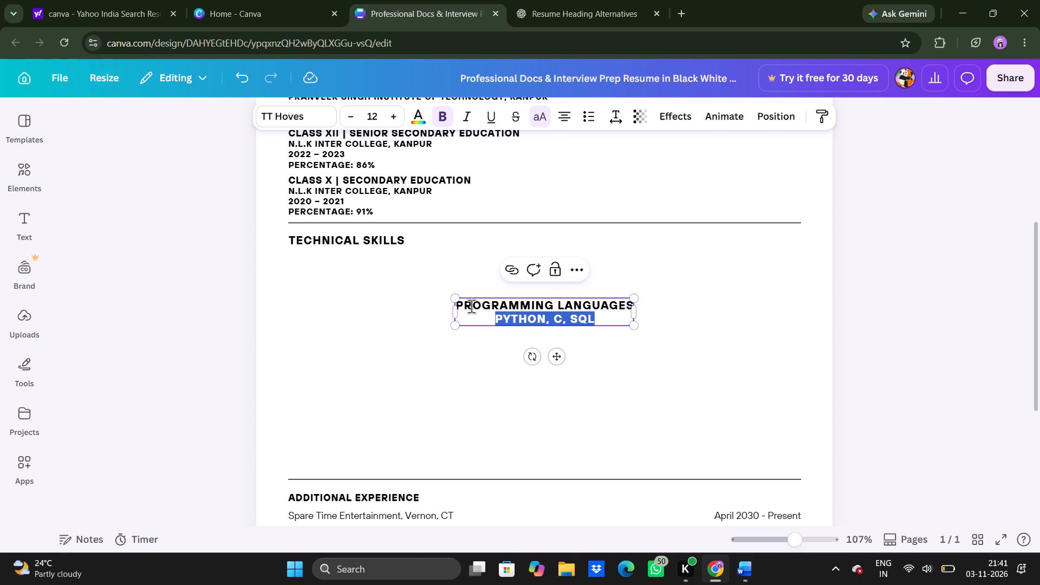
{"action": "left_click_drag", "start_coordinate": [475, 314], "coordinate": [464, 322]}
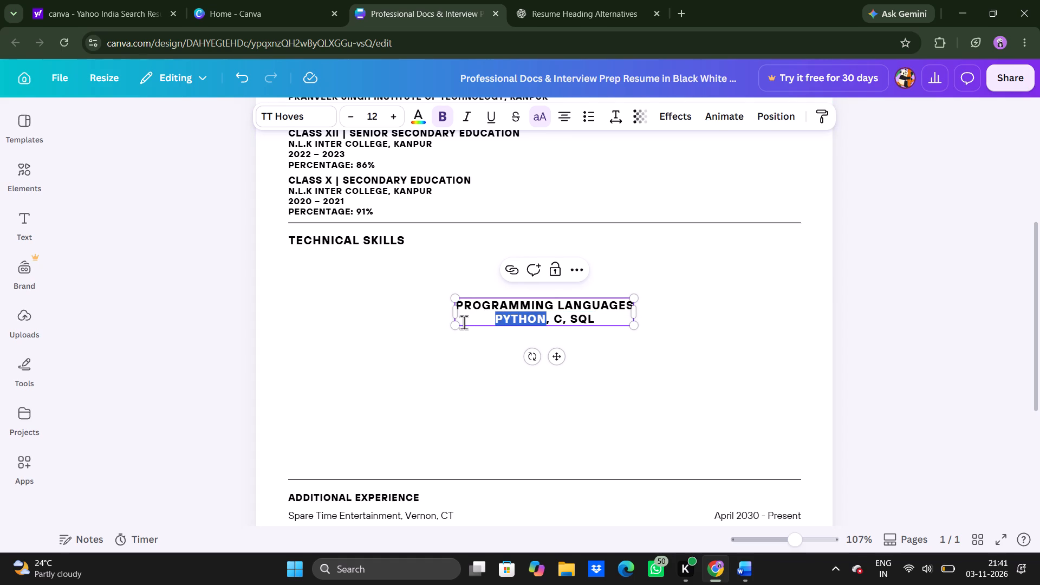
{"action": "left_click_drag", "start_coordinate": [464, 322], "coordinate": [484, 297]}
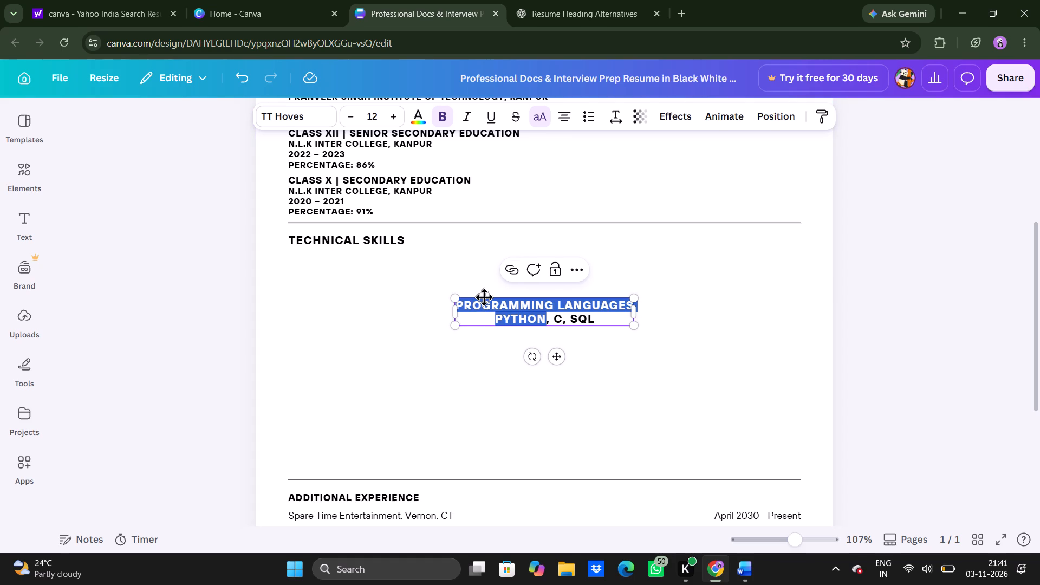
{"action": "left_click_drag", "start_coordinate": [484, 297], "coordinate": [322, 263]}
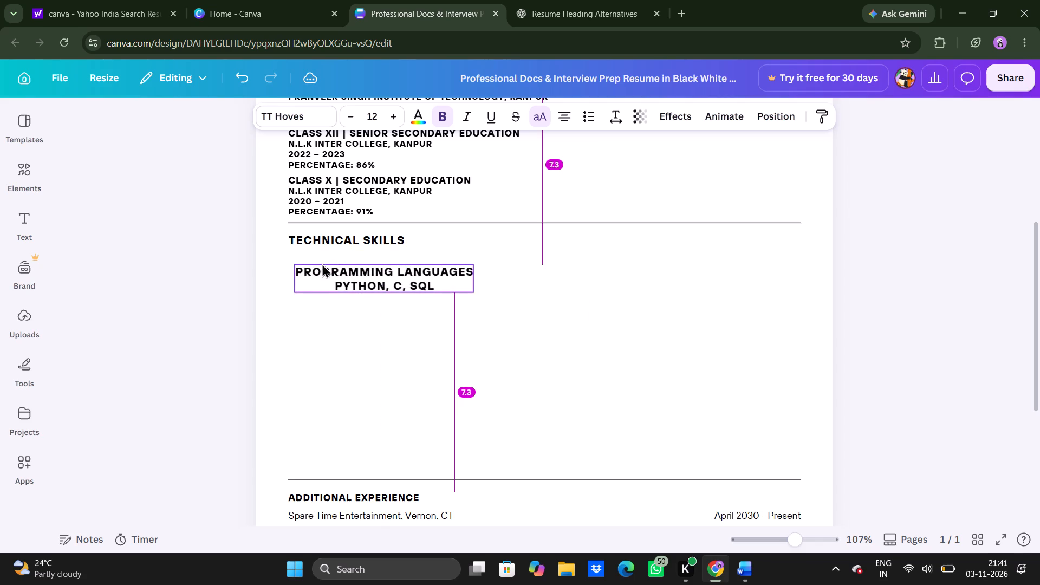
{"action": "left_click_drag", "start_coordinate": [322, 263], "coordinate": [320, 258]}
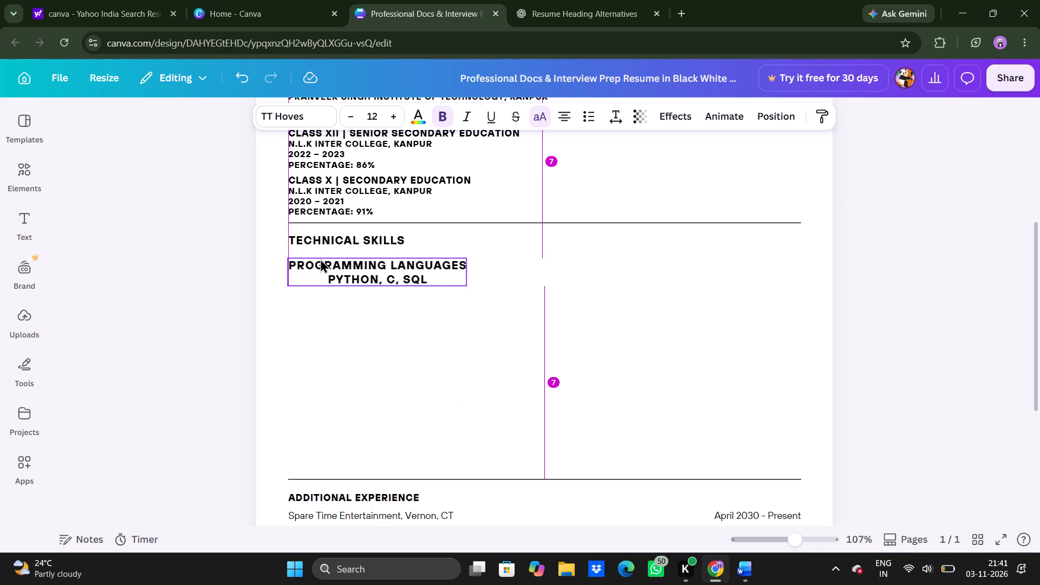
{"action": "left_click_drag", "start_coordinate": [320, 258], "coordinate": [319, 255]}
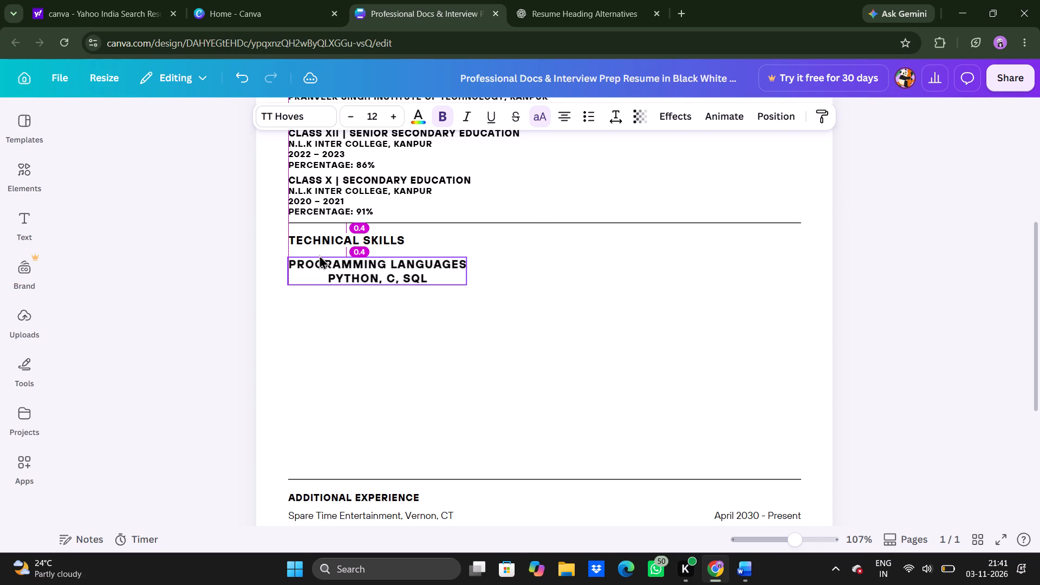
{"action": "left_click_drag", "start_coordinate": [319, 255], "coordinate": [320, 253]}
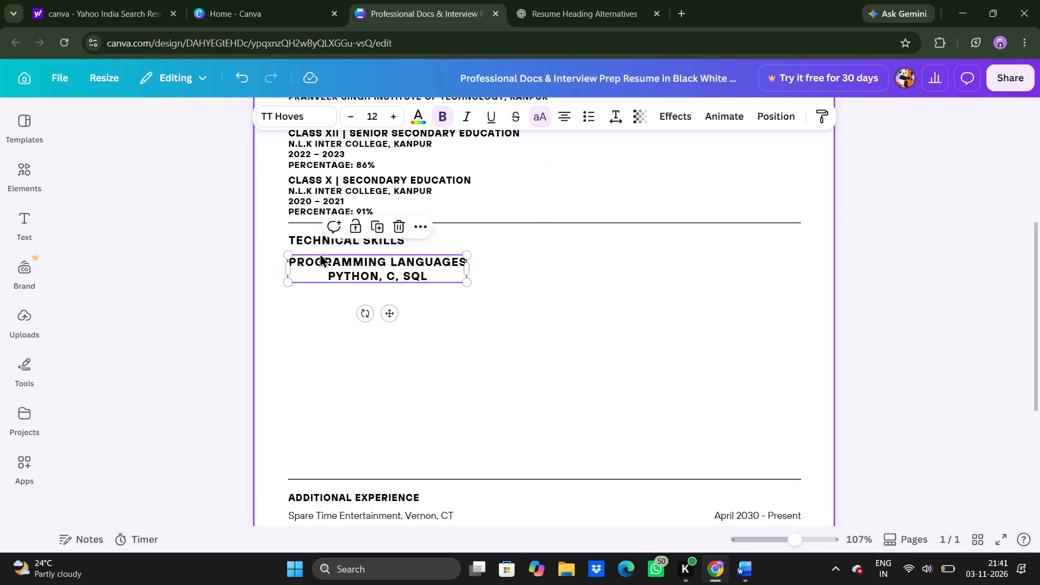
Join the two lines of the programming languages text box into one, removing the word Python and the comma after it.
{"action": "left_click", "coordinate": [326, 271]}
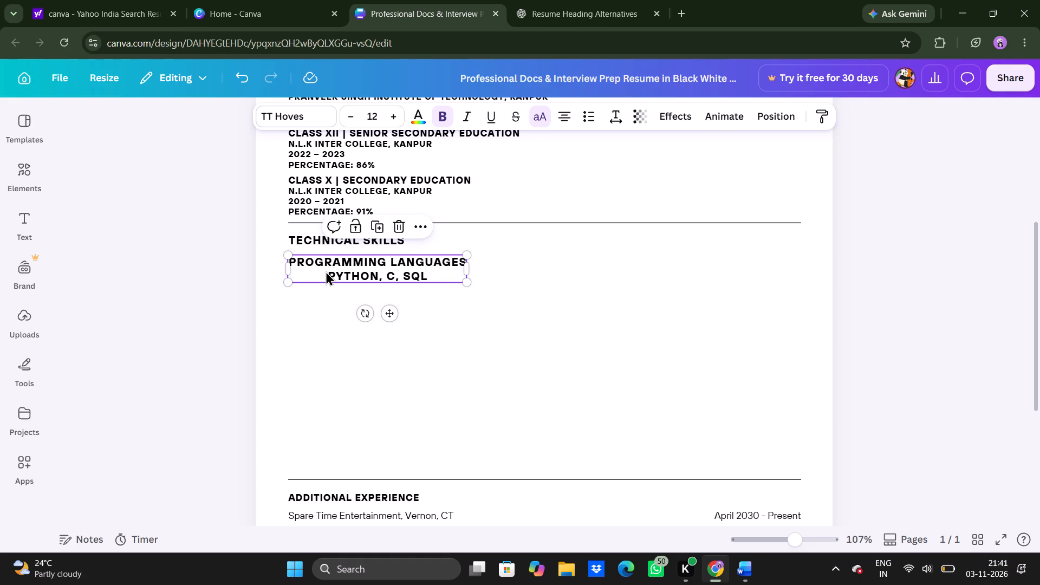
{"action": "left_click", "coordinate": [328, 275]}
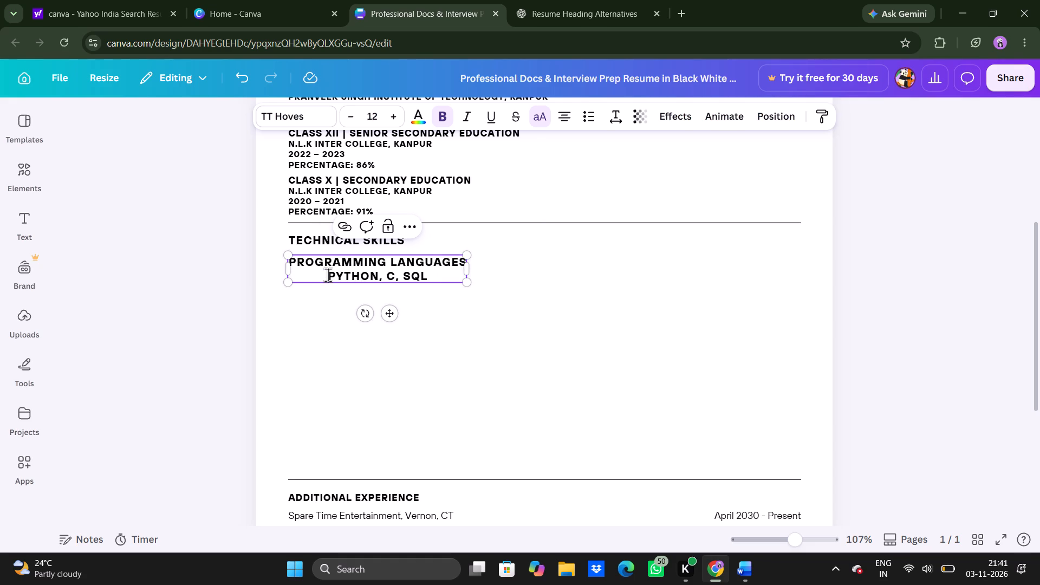
{"action": "double_click", "coordinate": [328, 275]}
{"action": "key", "text": "BackSpace"}
{"action": "key", "text": "BackSpace"}
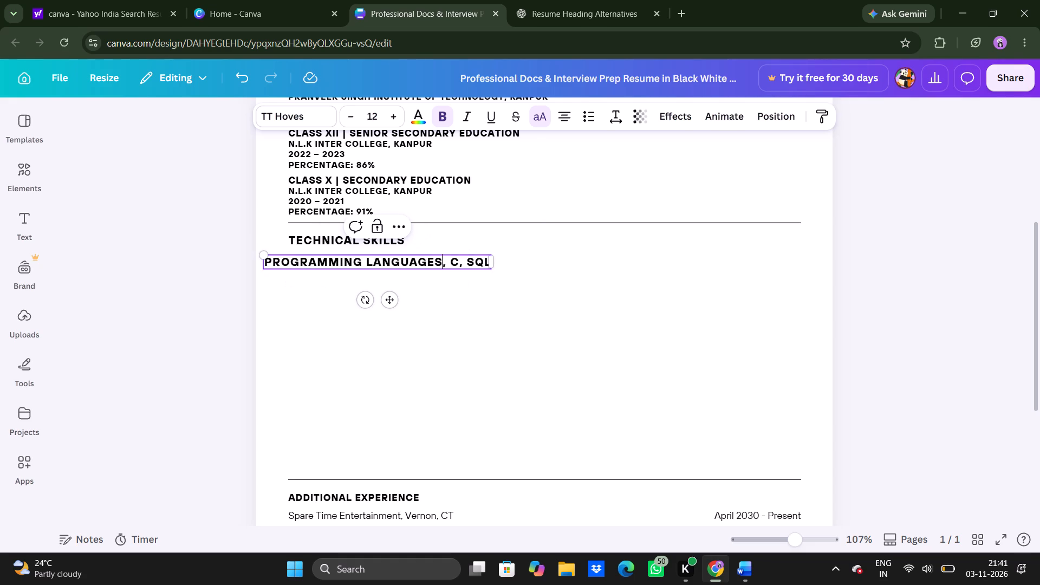
{"action": "key", "text": "Return"}
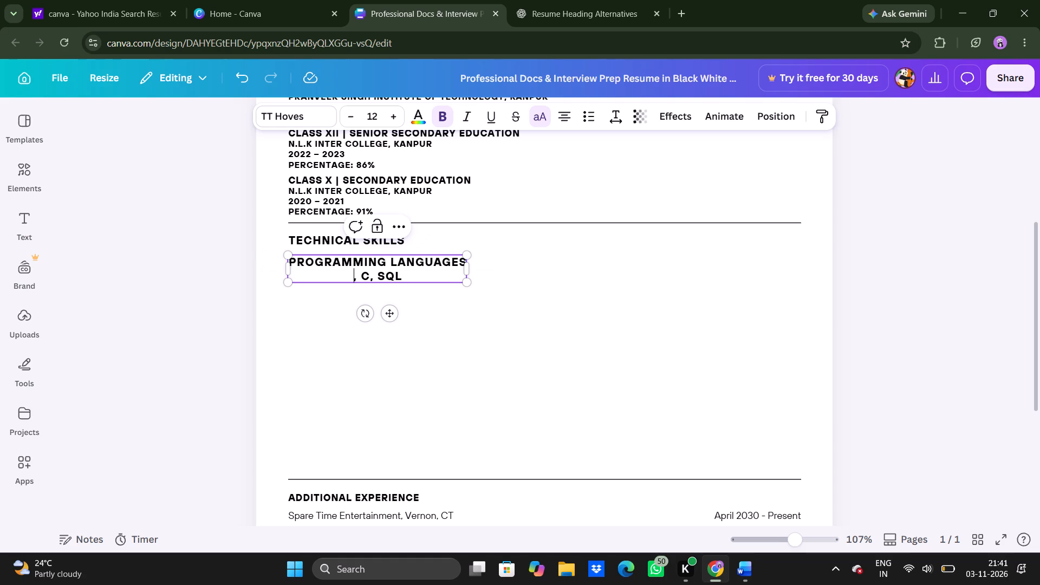
{"action": "key", "text": "BackSpace"}
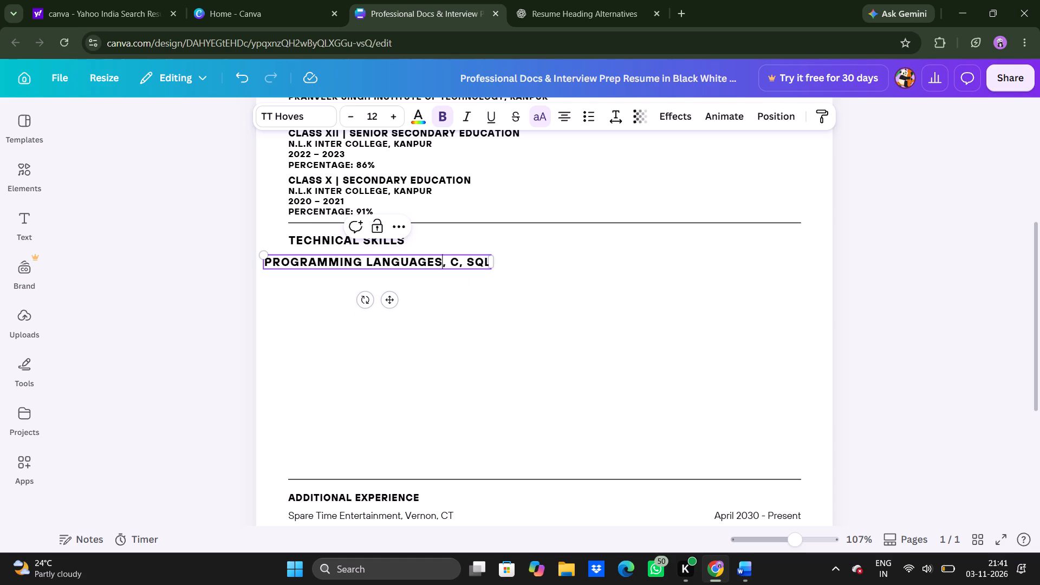
{"action": "key", "text": "Right"}
{"action": "key", "text": "BackSpace"}
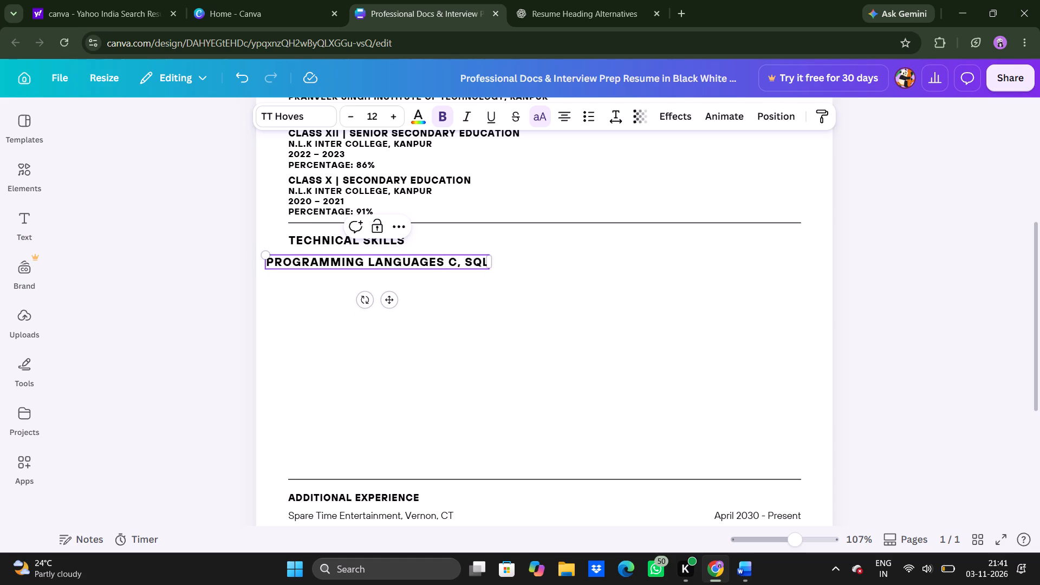
Move the joined programming languages line close under the TECHNICAL SKILLS heading, aligned with the heading's left edge.
{"action": "left_click_drag", "start_coordinate": [281, 262], "coordinate": [313, 268]}
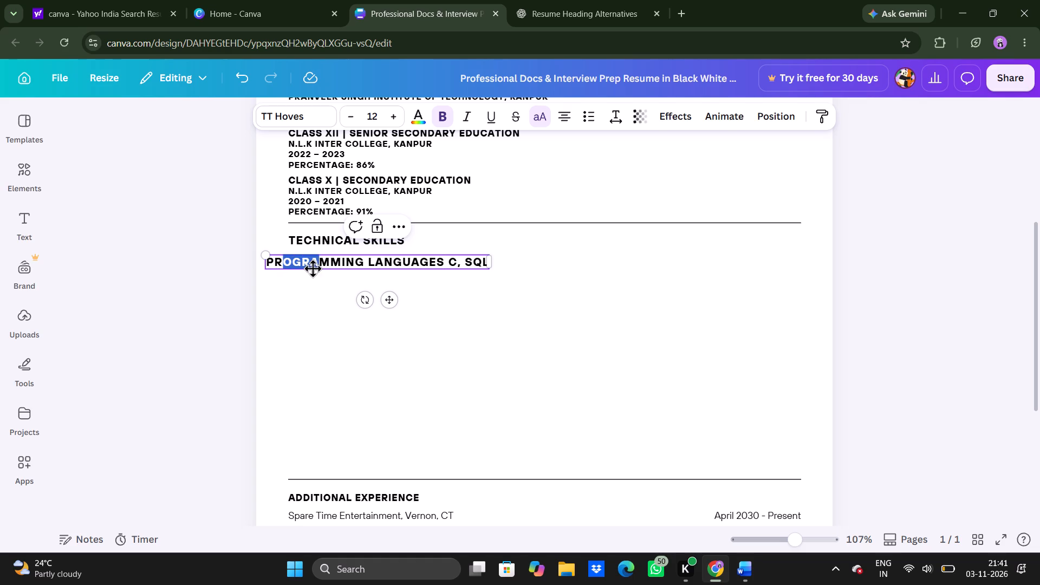
{"action": "left_click_drag", "start_coordinate": [313, 268], "coordinate": [309, 261]}
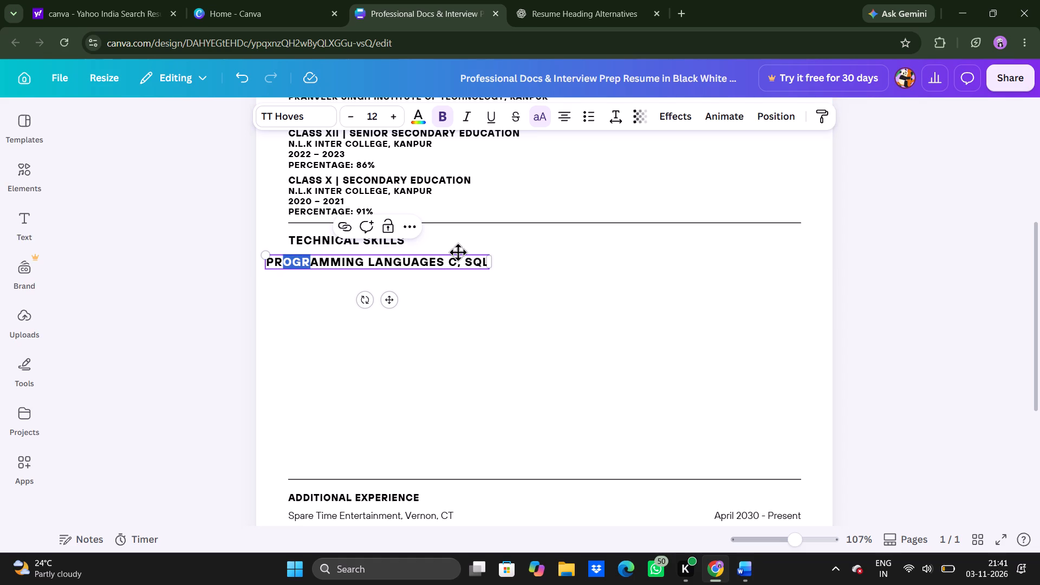
{"action": "left_click_drag", "start_coordinate": [457, 252], "coordinate": [473, 251]}
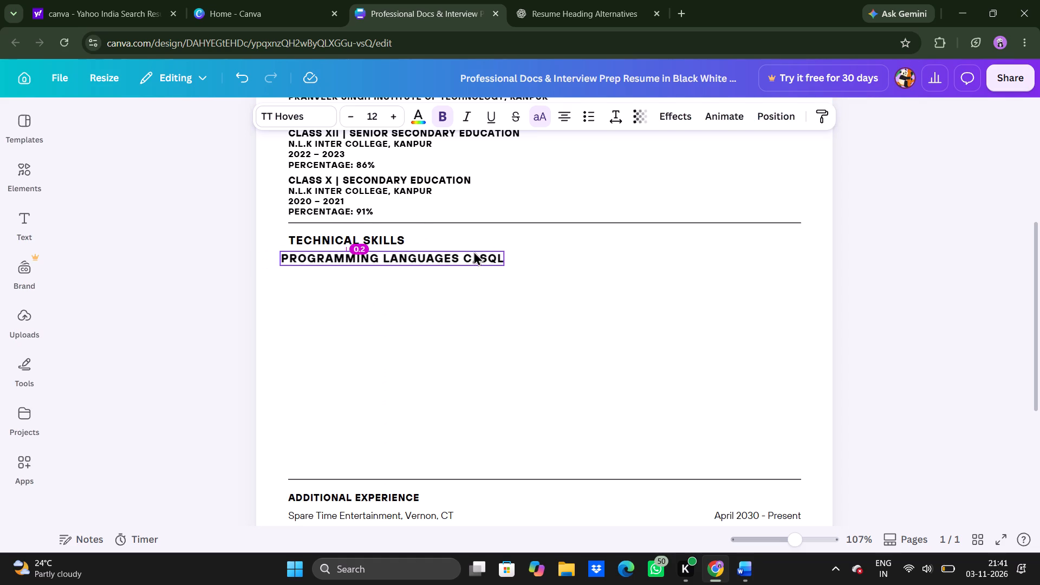
{"action": "left_click_drag", "start_coordinate": [473, 251], "coordinate": [482, 253]}
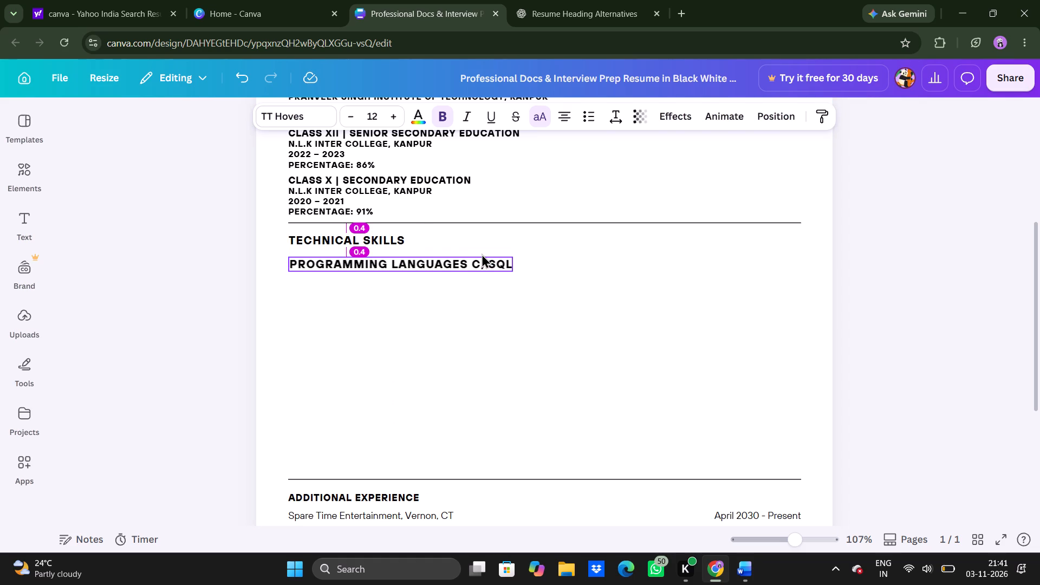
{"action": "left_click_drag", "start_coordinate": [482, 253], "coordinate": [480, 250]}
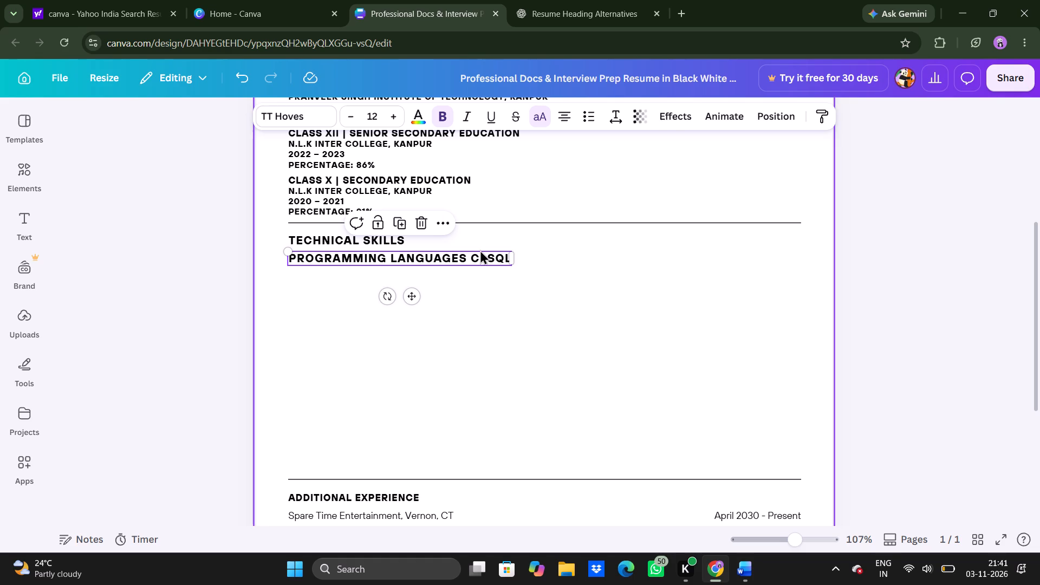
Insert a dash and "Python," after PROGRAMMING LANGUAGES so the line reads "Programming Languages - Python, C, SQL".
{"action": "left_click", "coordinate": [467, 256]}
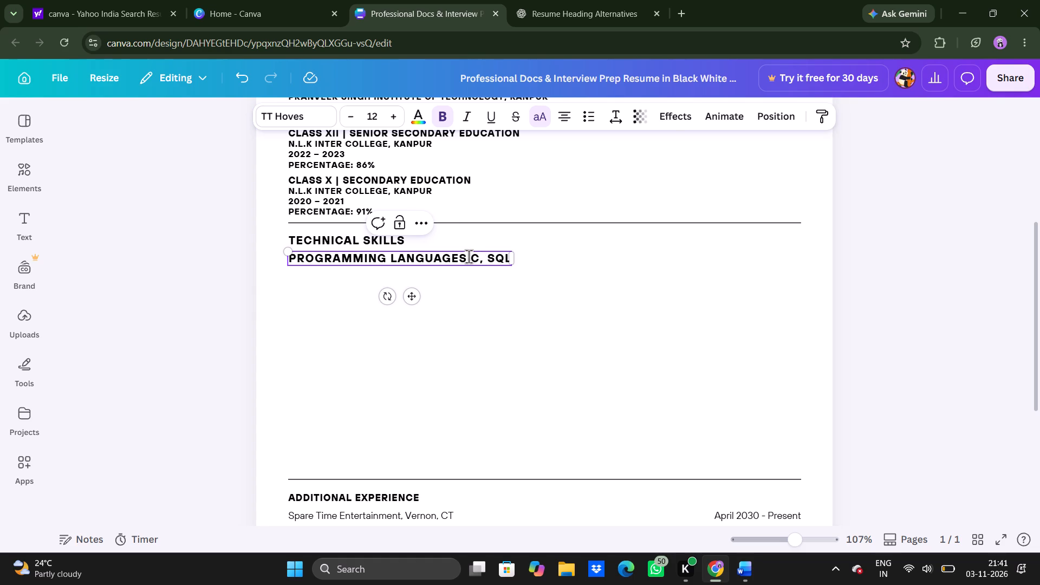
{"action": "key", "text": "space"}
{"action": "type", "text": "-"}
{"action": "key", "text": "space"}
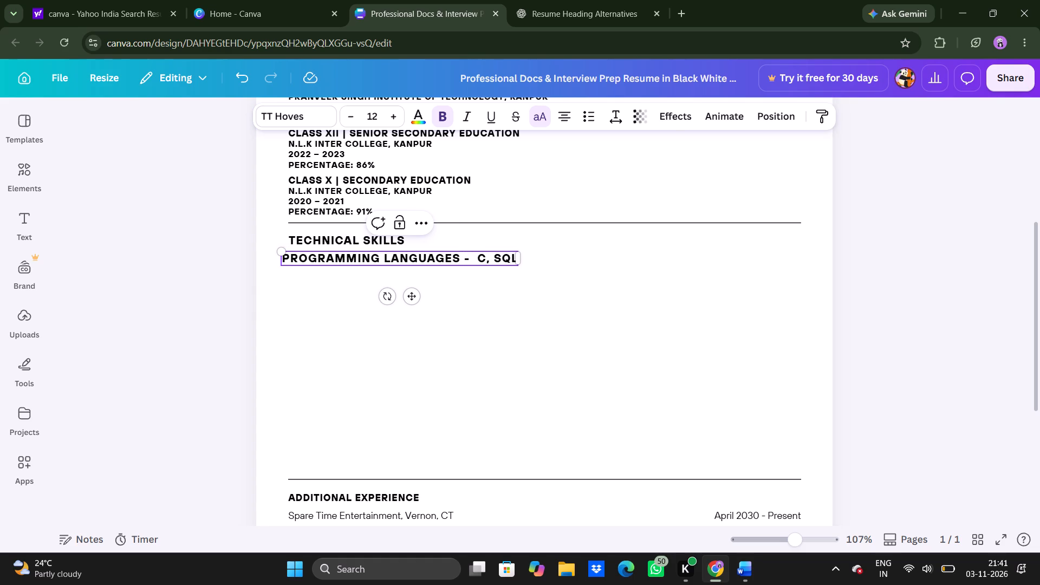
{"action": "key", "text": "p"}
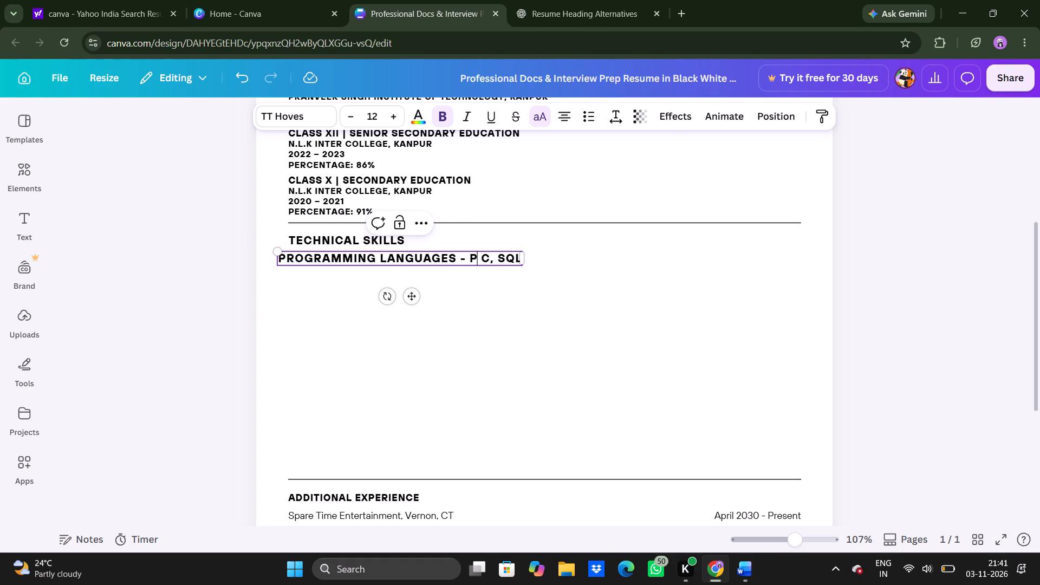
{"action": "key", "text": "y"}
{"action": "type", "text": "thon"}
{"action": "key", "text": "comma"}
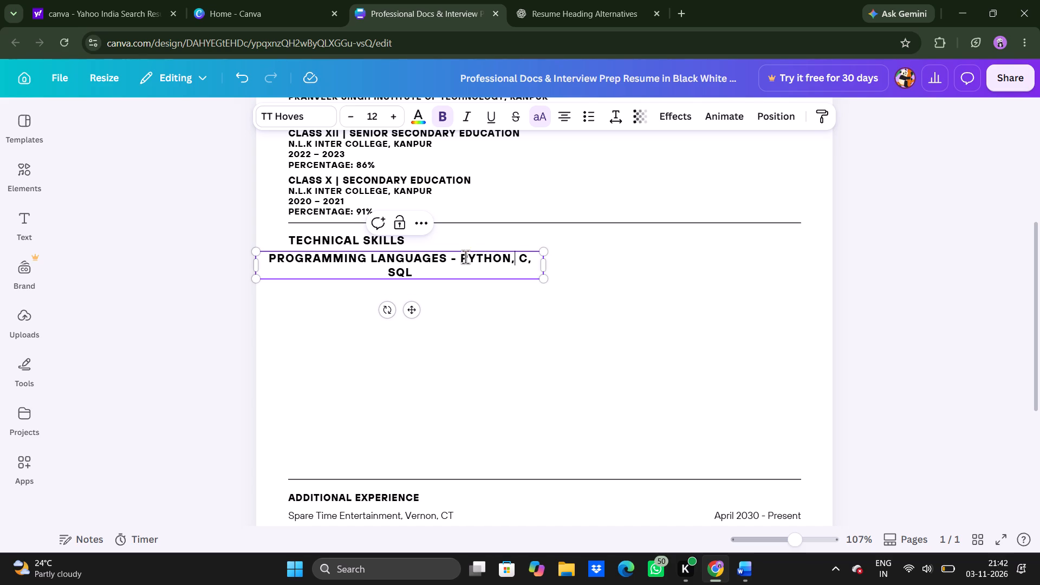
Shift the programming languages text box back inside the text margin, so its wording starts about level with the TECHNICAL SKILLS heading.
{"action": "left_click_drag", "start_coordinate": [295, 266], "coordinate": [323, 265]}
{"action": "left_click_drag", "start_coordinate": [323, 265], "coordinate": [292, 277]}
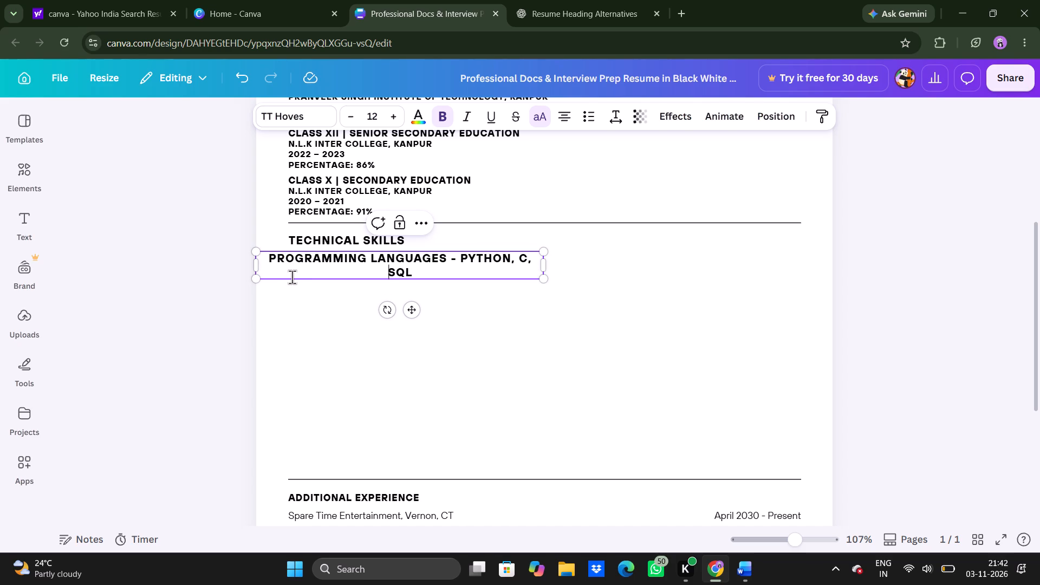
{"action": "left_click_drag", "start_coordinate": [292, 277], "coordinate": [292, 277]}
{"action": "double_click", "coordinate": [292, 277]}
{"action": "left_click", "coordinate": [292, 277]}
{"action": "left_click", "coordinate": [321, 277]}
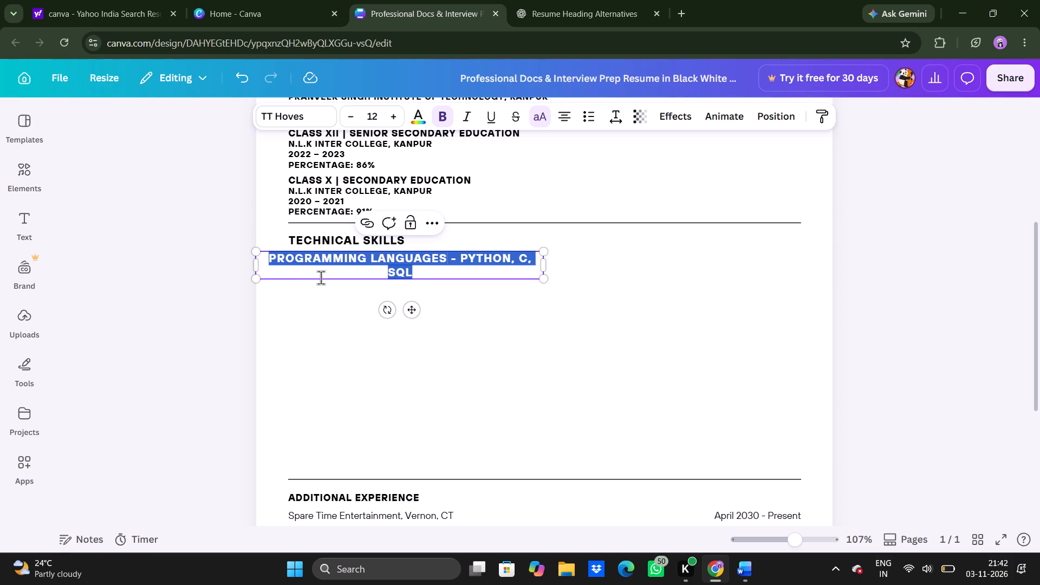
{"action": "left_click_drag", "start_coordinate": [477, 248], "coordinate": [484, 248]}
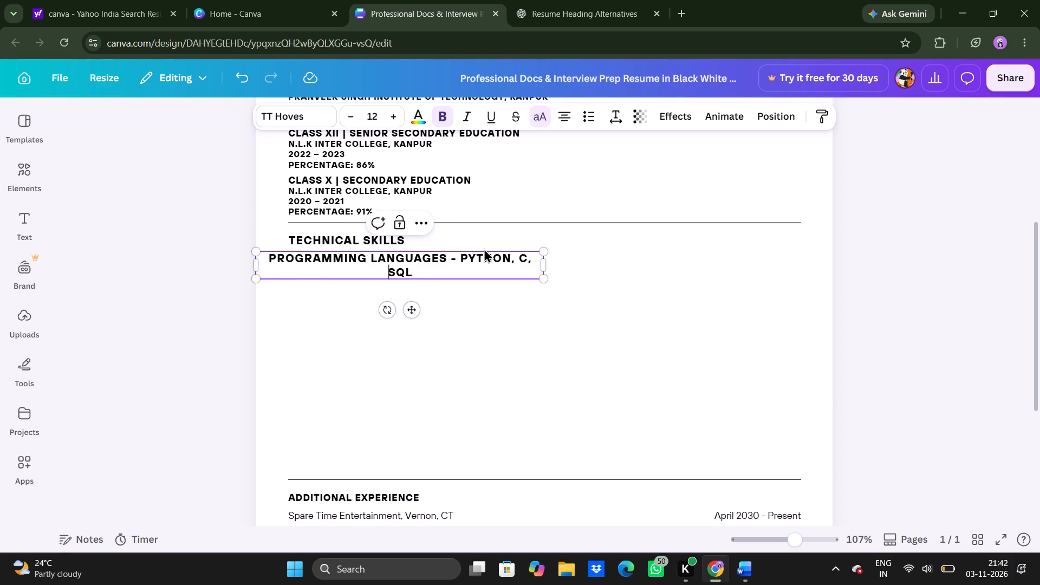
{"action": "left_click_drag", "start_coordinate": [484, 248], "coordinate": [500, 248]}
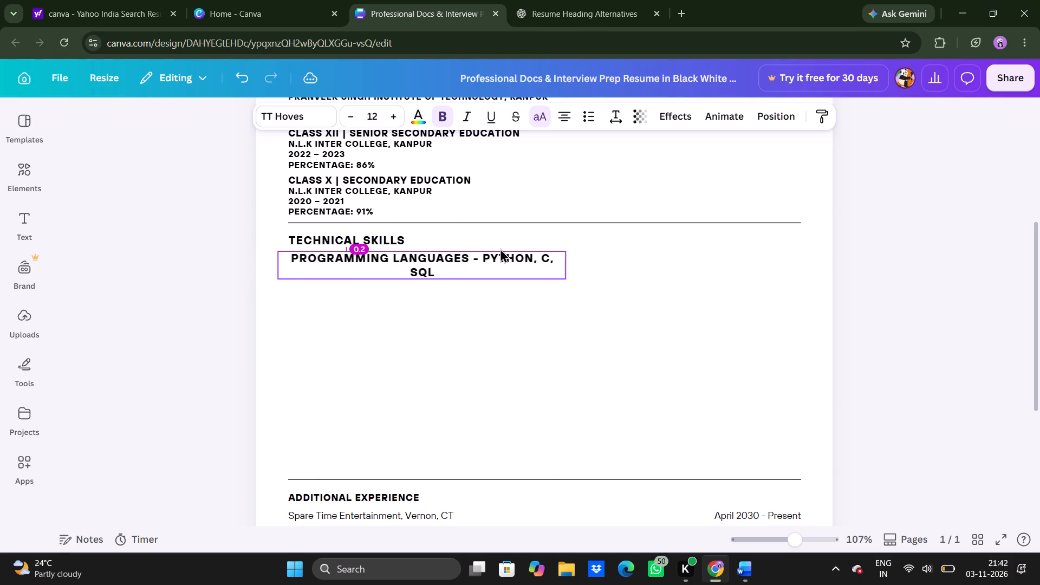
{"action": "left_click_drag", "start_coordinate": [500, 248], "coordinate": [500, 248]}
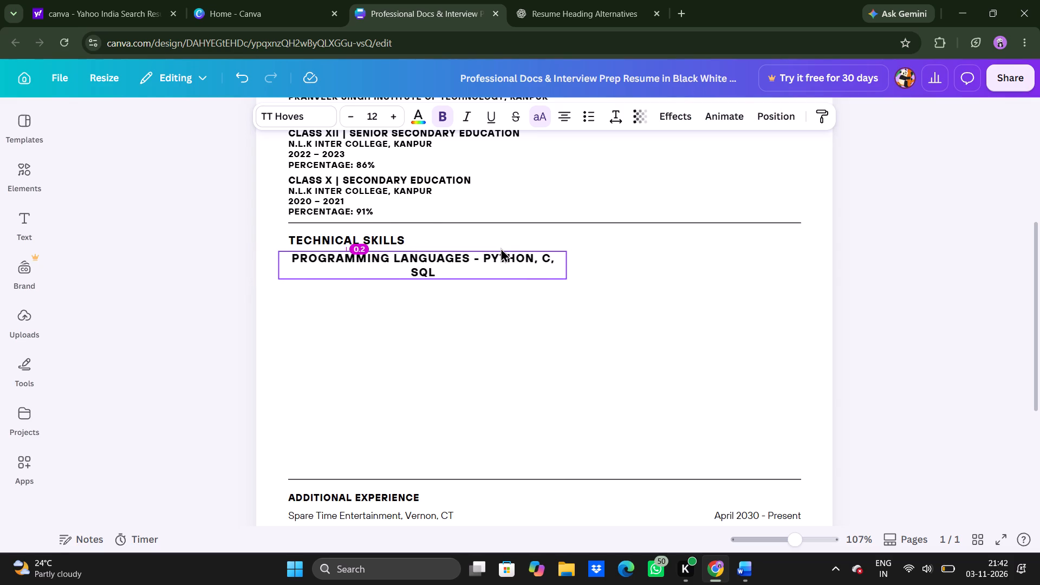
{"action": "left_click_drag", "start_coordinate": [500, 248], "coordinate": [498, 246]}
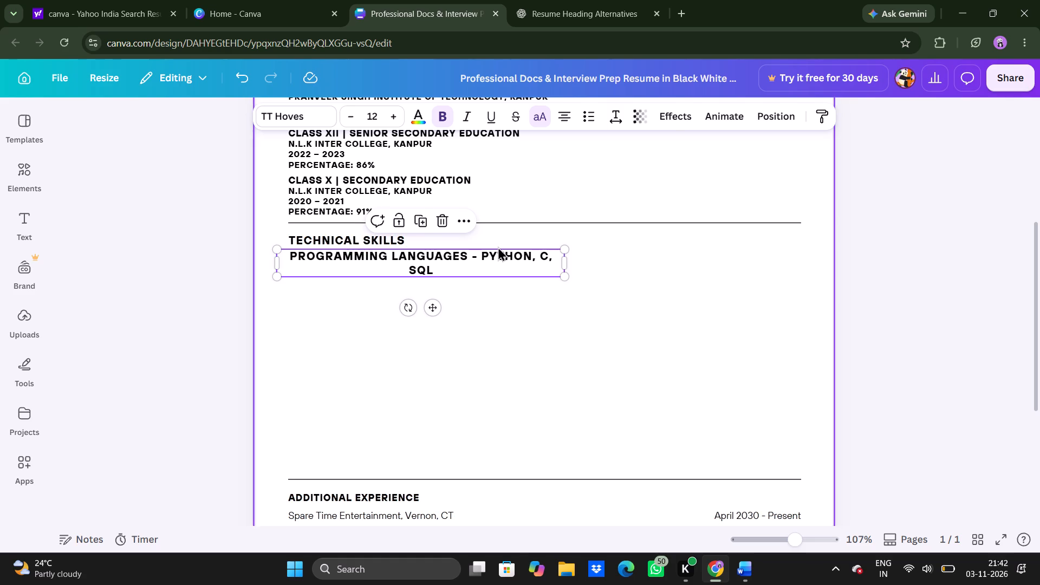
Widen the programming languages text box so that its whole text fits on a single line.
{"action": "left_click_drag", "start_coordinate": [568, 262], "coordinate": [569, 262]}
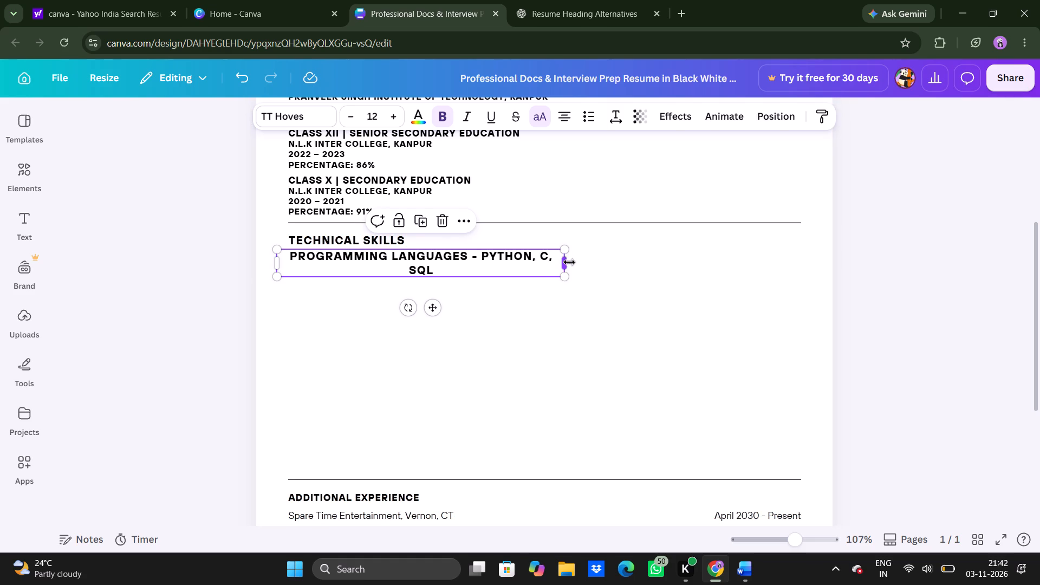
{"action": "left_click_drag", "start_coordinate": [569, 262], "coordinate": [647, 259]}
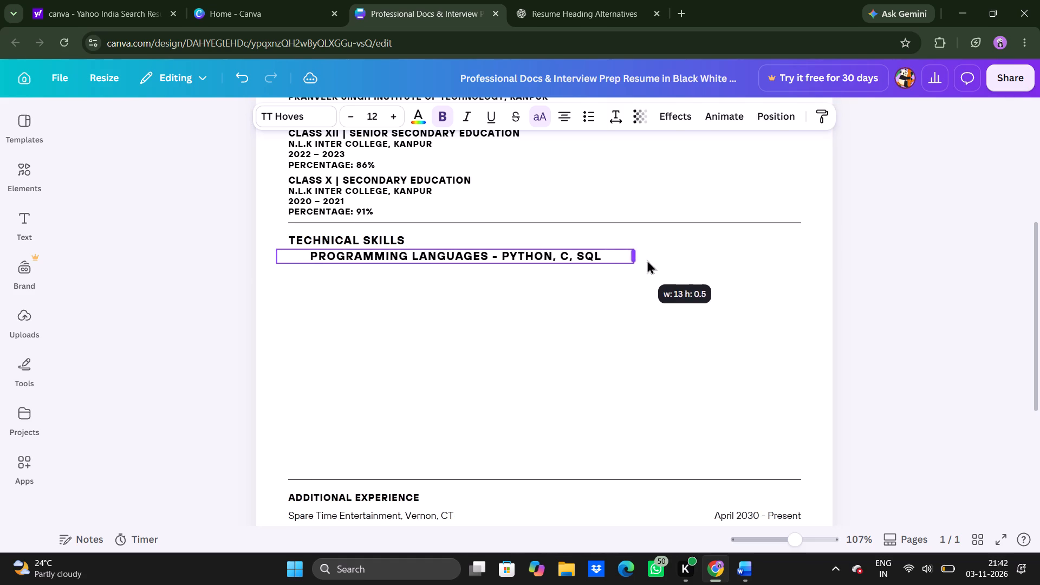
{"action": "left_click_drag", "start_coordinate": [647, 259], "coordinate": [745, 251]}
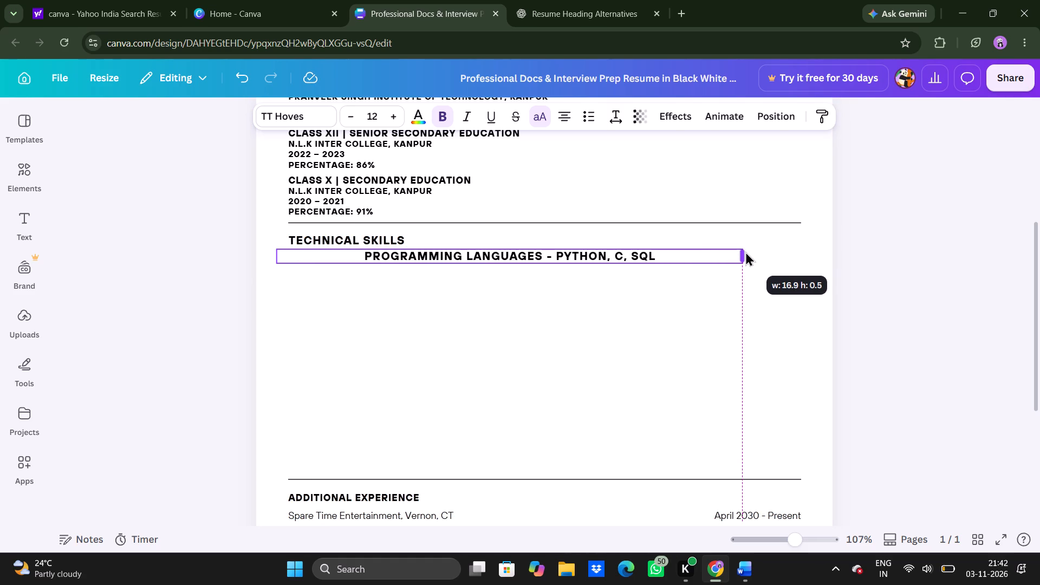
{"action": "left_click_drag", "start_coordinate": [745, 251], "coordinate": [697, 261]}
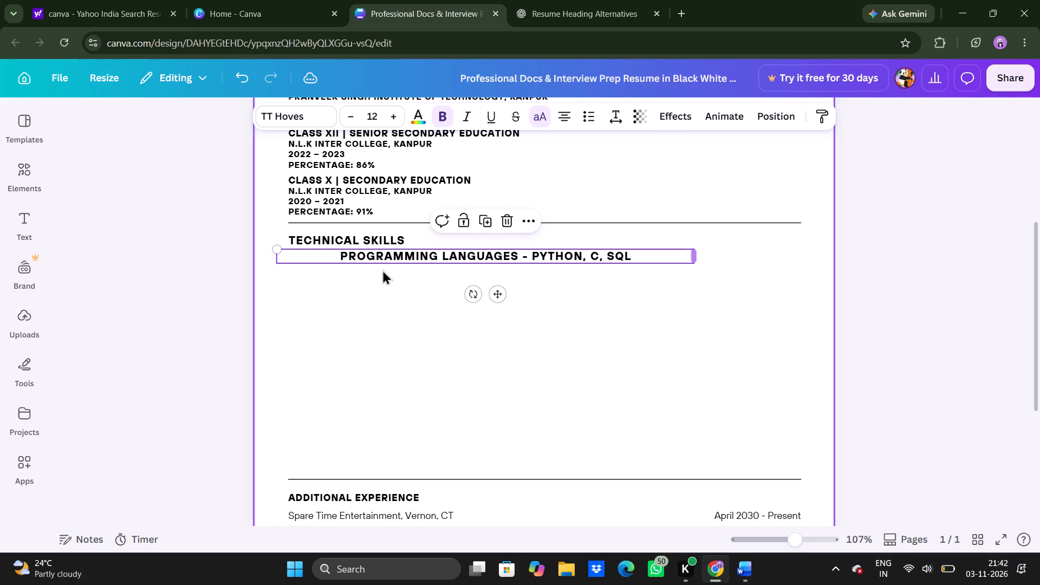
{"action": "left_click", "coordinate": [302, 258]}
{"action": "left_click", "coordinate": [302, 258]}
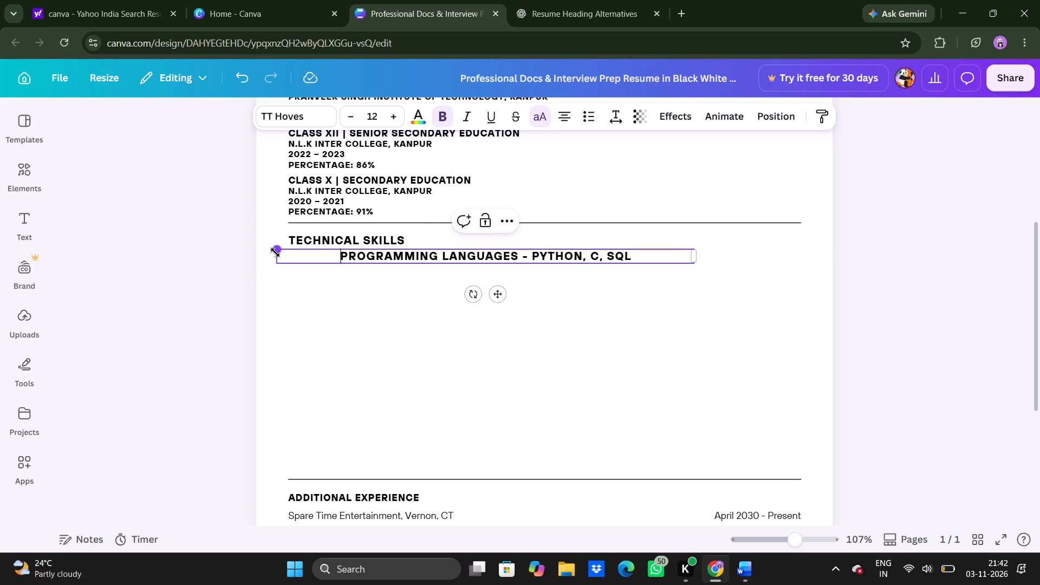
Widen the programming languages text box past the page's left margin until its centred wording starts level with the TECHNICAL SKILLS heading.
{"action": "left_click_drag", "start_coordinate": [276, 253], "coordinate": [228, 256]}
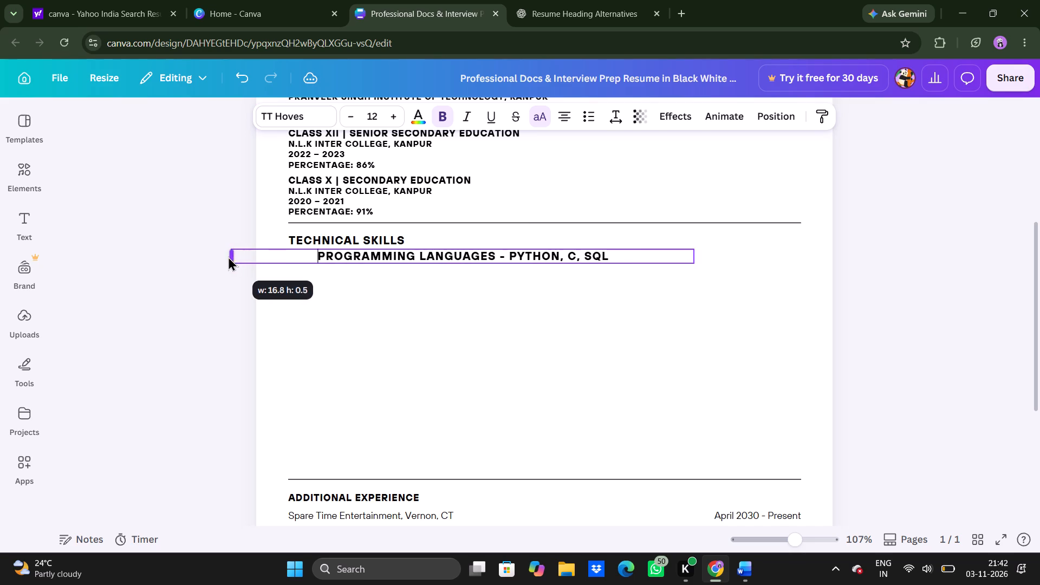
{"action": "left_click_drag", "start_coordinate": [228, 256], "coordinate": [179, 266]}
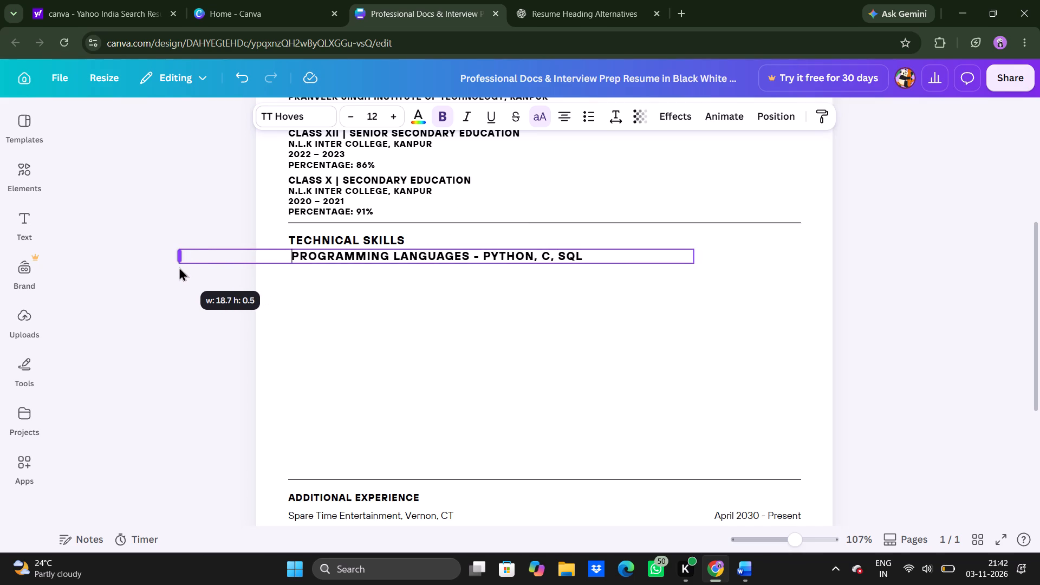
{"action": "left_click_drag", "start_coordinate": [179, 266], "coordinate": [175, 268]}
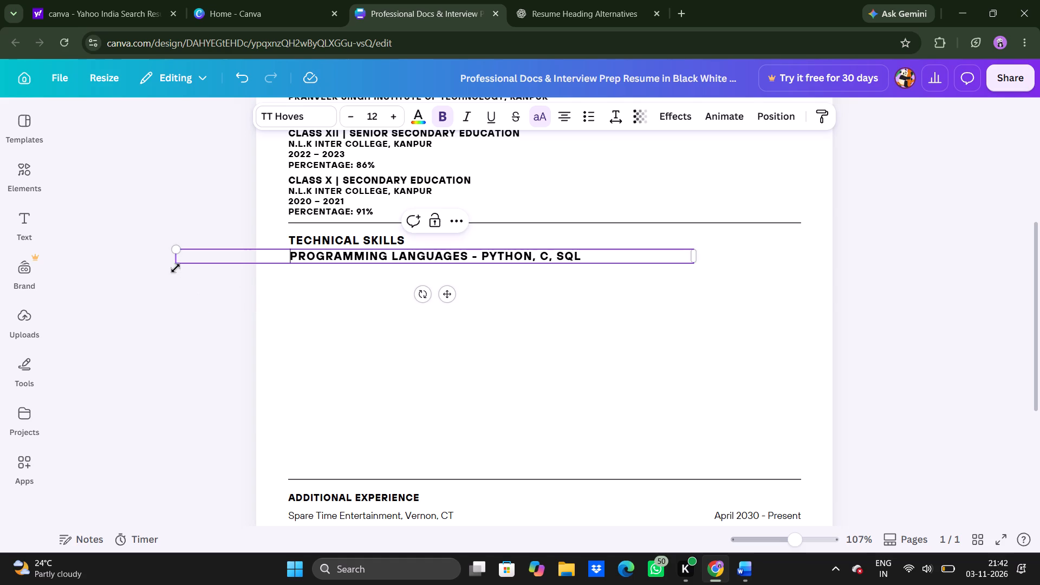
Reduce the font size of the programming languages line to 10.
{"action": "left_click", "coordinate": [463, 256]}
{"action": "left_click_drag", "start_coordinate": [466, 256], "coordinate": [249, 260]}
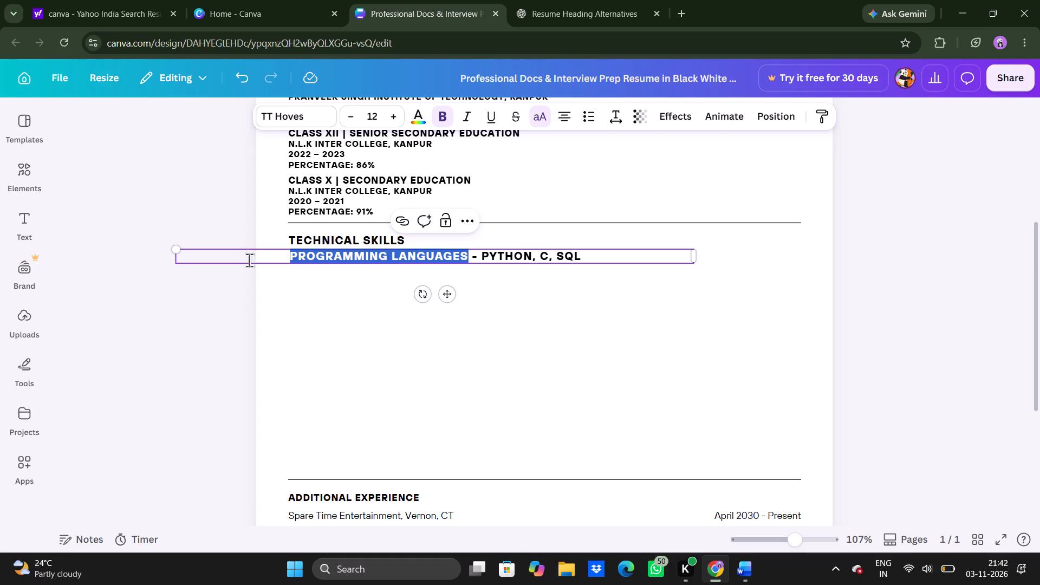
{"action": "left_click", "coordinate": [349, 118]}
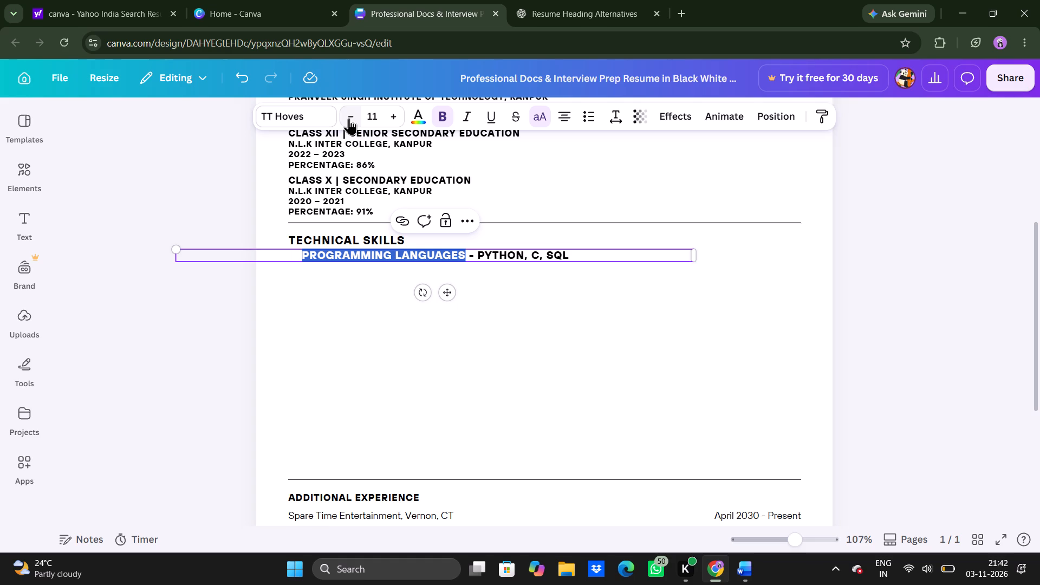
{"action": "left_click", "coordinate": [313, 318]}
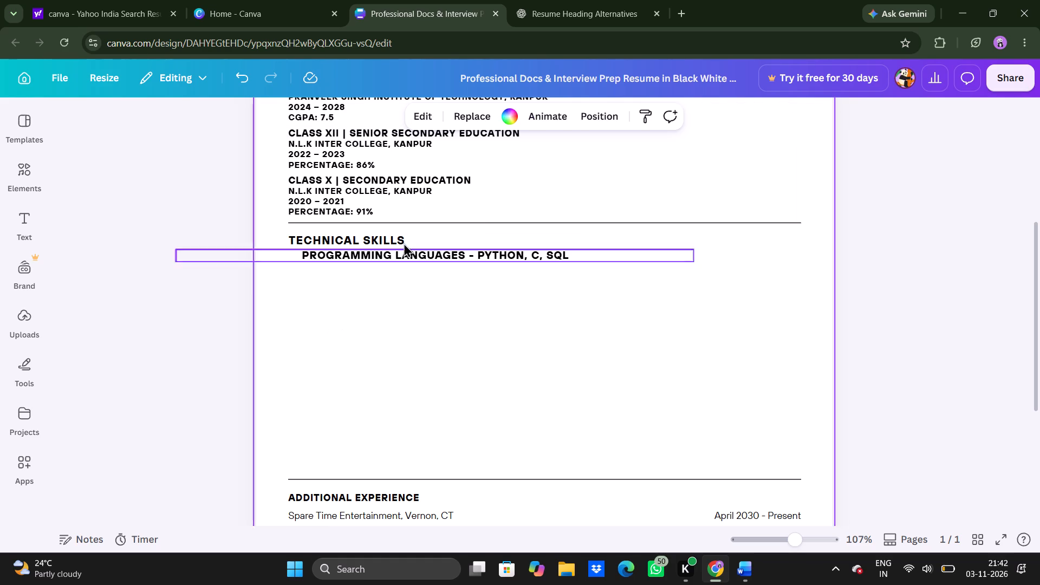
{"action": "left_click", "coordinate": [459, 250]}
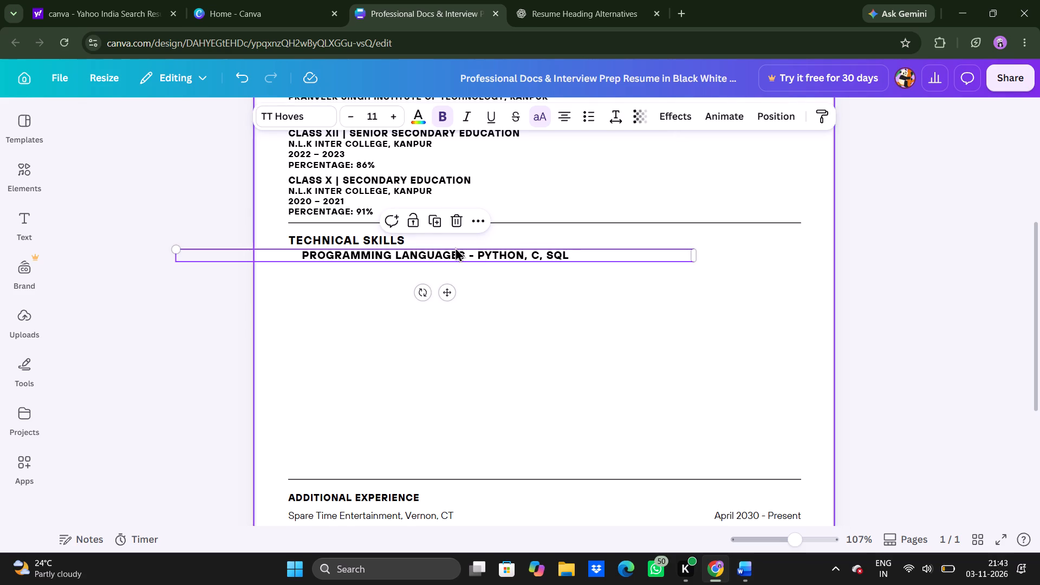
{"action": "left_click", "coordinate": [460, 254]}
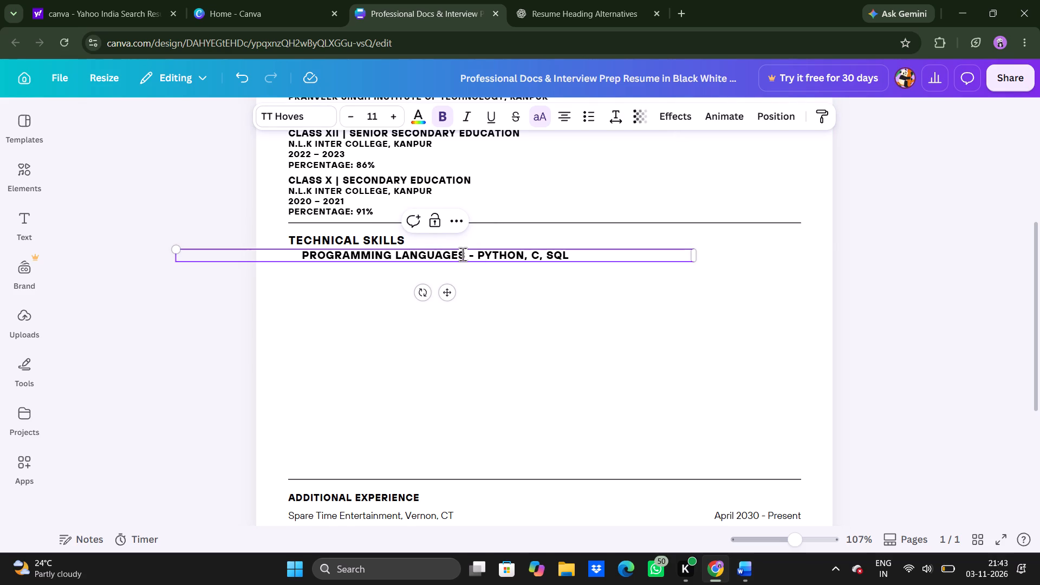
{"action": "left_click_drag", "start_coordinate": [463, 254], "coordinate": [303, 256]}
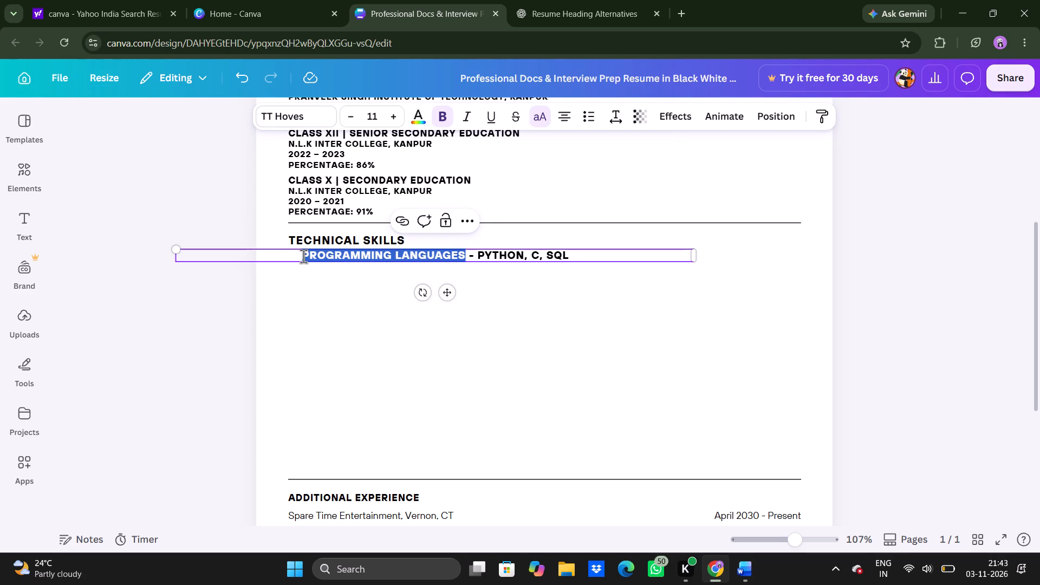
{"action": "left_click", "coordinate": [348, 115]}
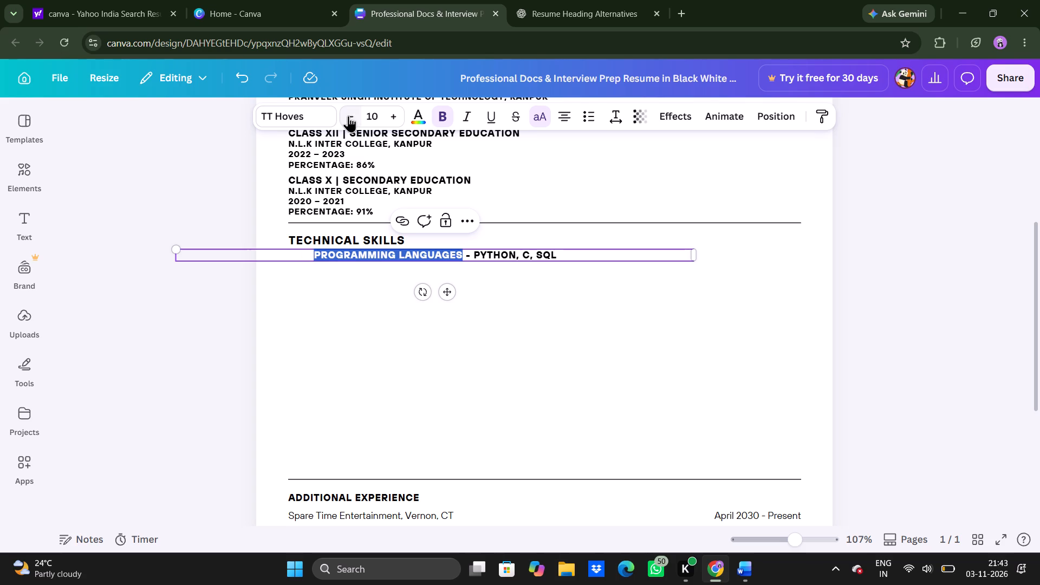
{"action": "left_click", "coordinate": [348, 115]}
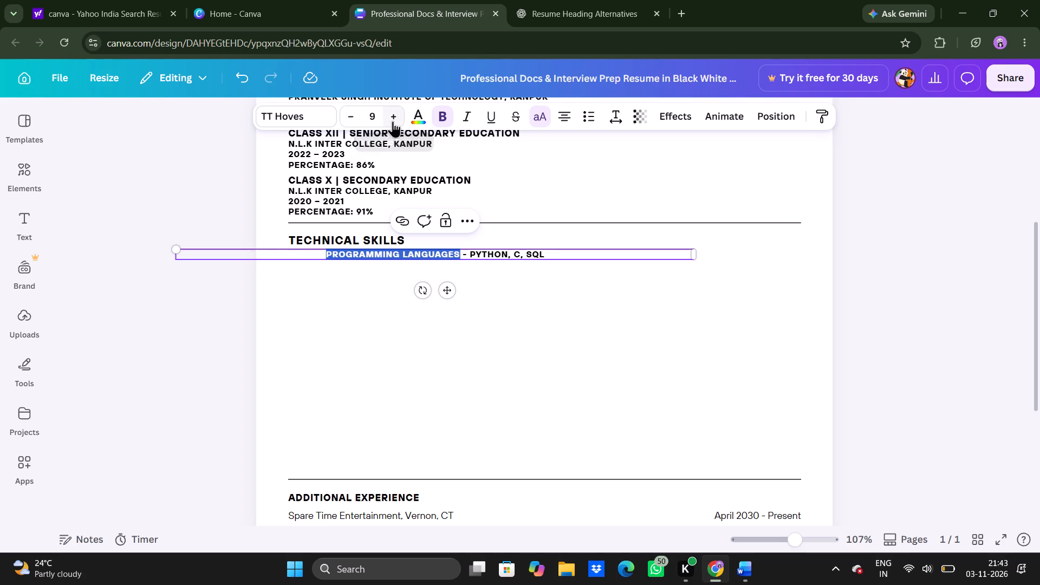
{"action": "left_click", "coordinate": [393, 121]}
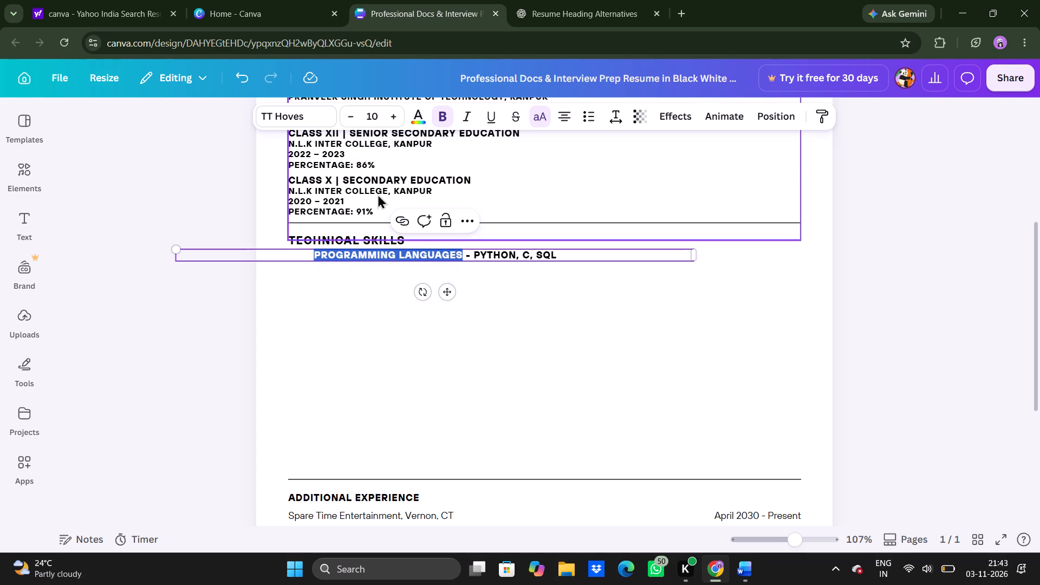
Shift the programming languages text box left so its wording lines up with the start of the TECHNICAL SKILLS heading, just beneath it.
{"action": "left_click", "coordinate": [298, 255]}
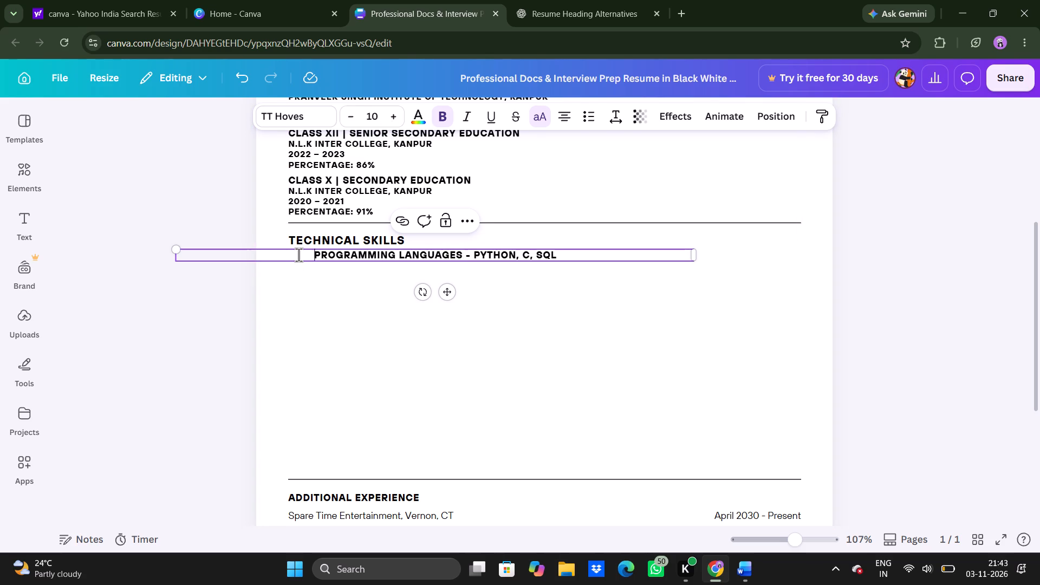
{"action": "key", "text": "BackSpace"}
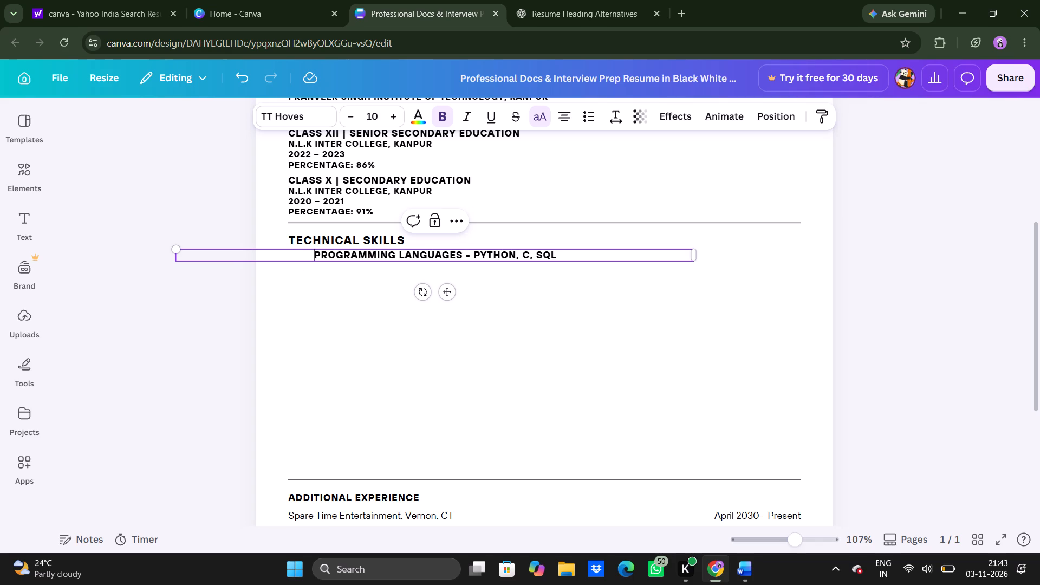
{"action": "key", "text": "BackSpace"}
{"action": "left_click", "coordinate": [343, 351]}
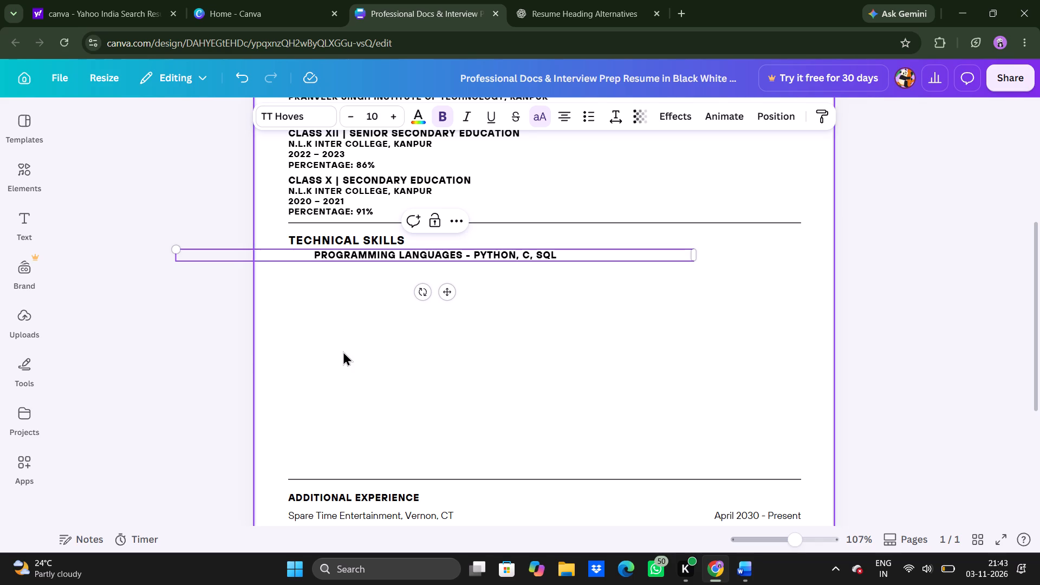
{"action": "left_click", "coordinate": [435, 253]}
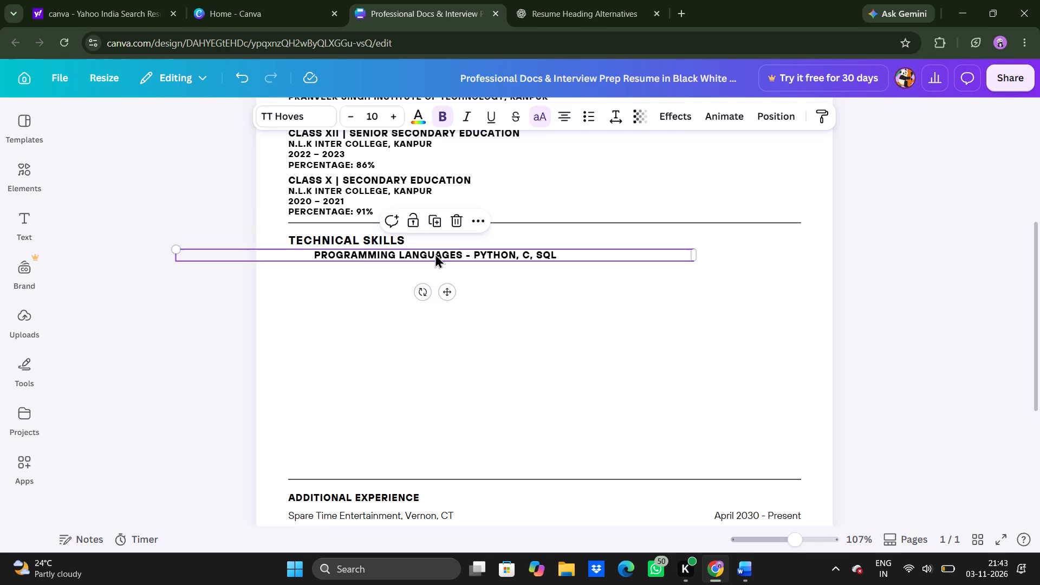
{"action": "left_click_drag", "start_coordinate": [435, 253], "coordinate": [411, 257]}
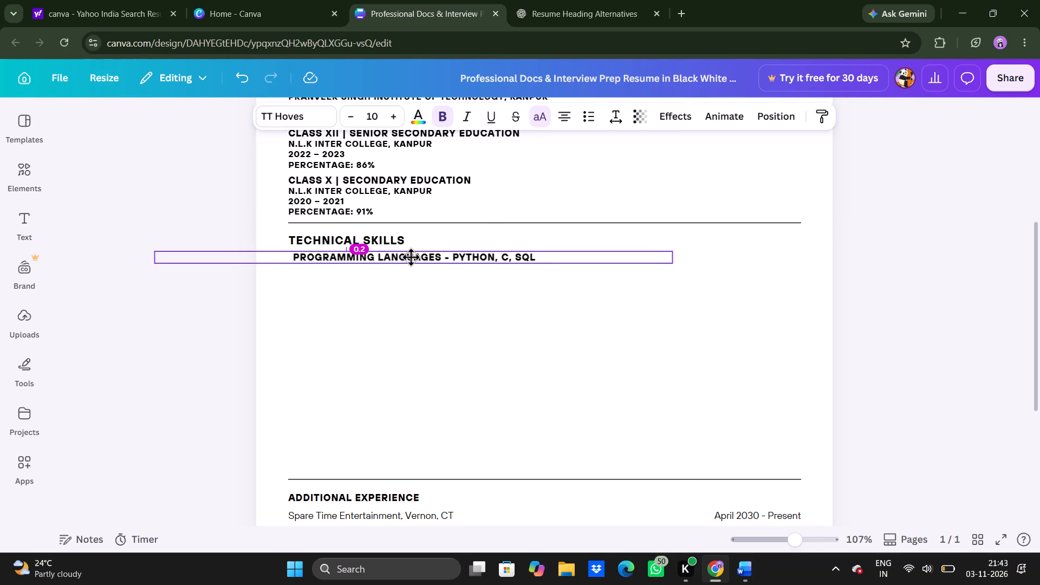
{"action": "left_click_drag", "start_coordinate": [411, 257], "coordinate": [407, 257]}
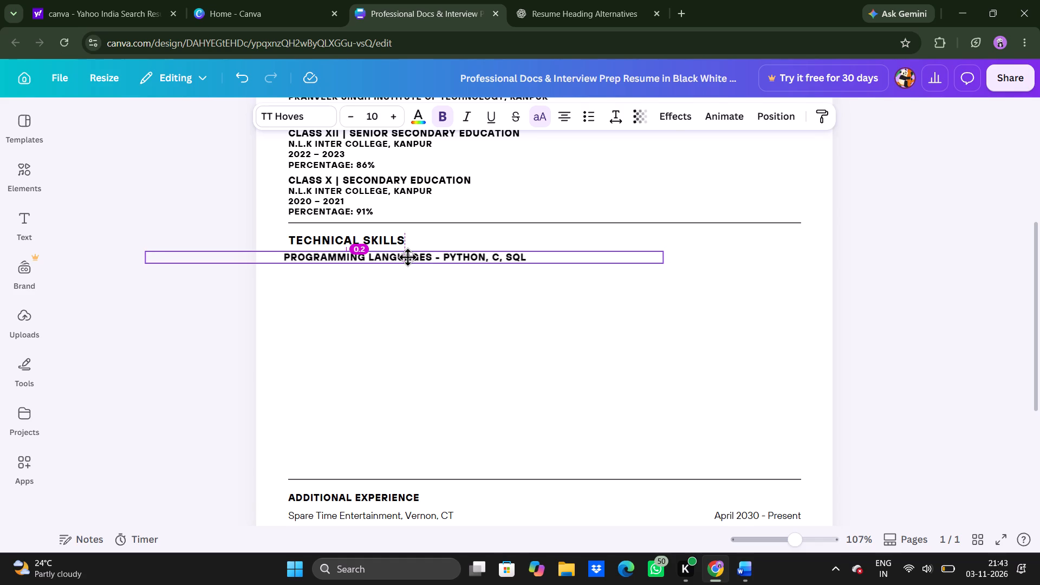
{"action": "left_click_drag", "start_coordinate": [407, 257], "coordinate": [410, 256]}
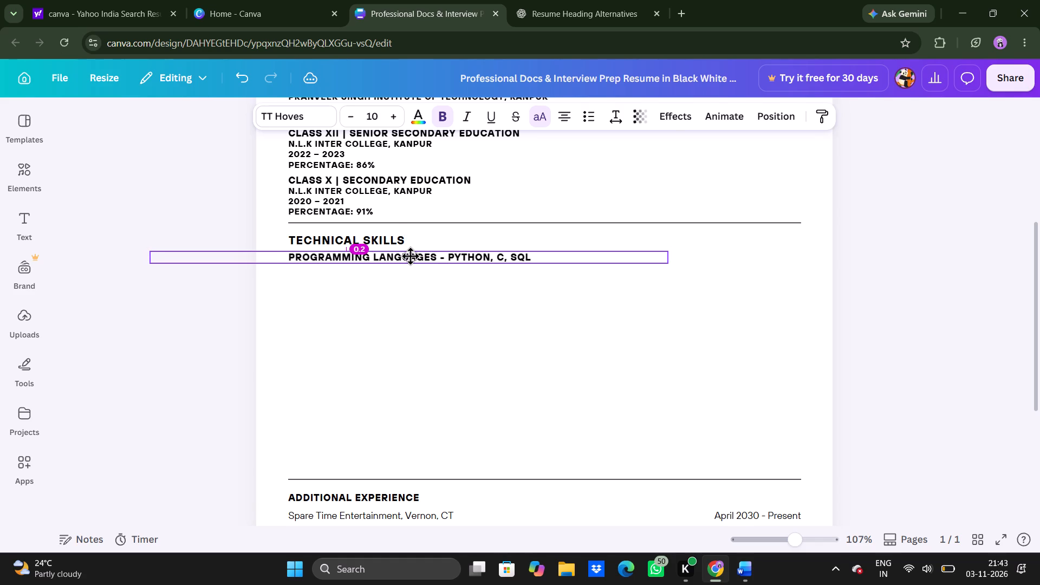
{"action": "left_click_drag", "start_coordinate": [410, 256], "coordinate": [409, 256]}
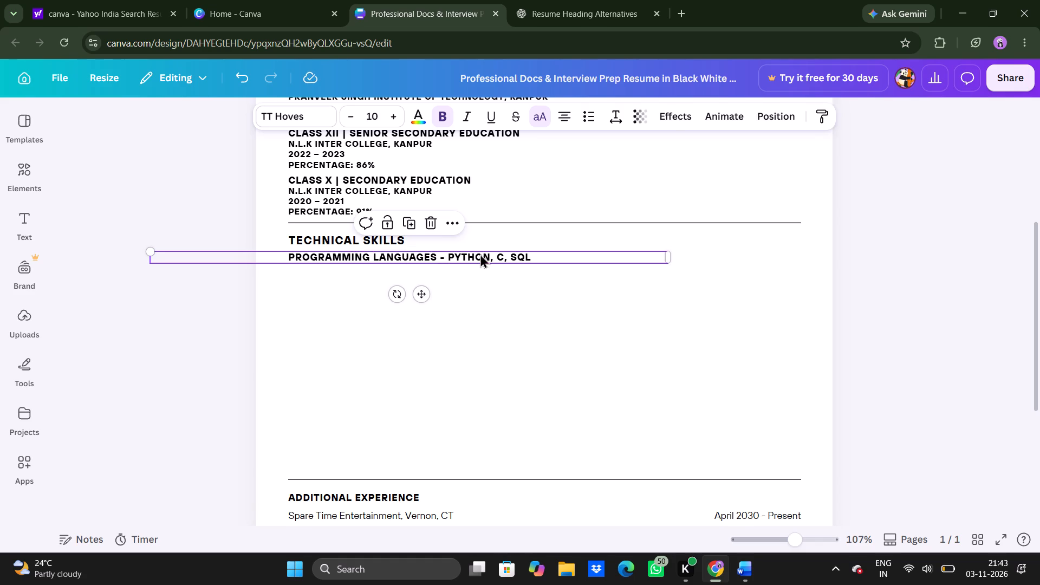
Add one empty line after "SQL" in the programming languages text box.
{"action": "left_click", "coordinate": [537, 254]}
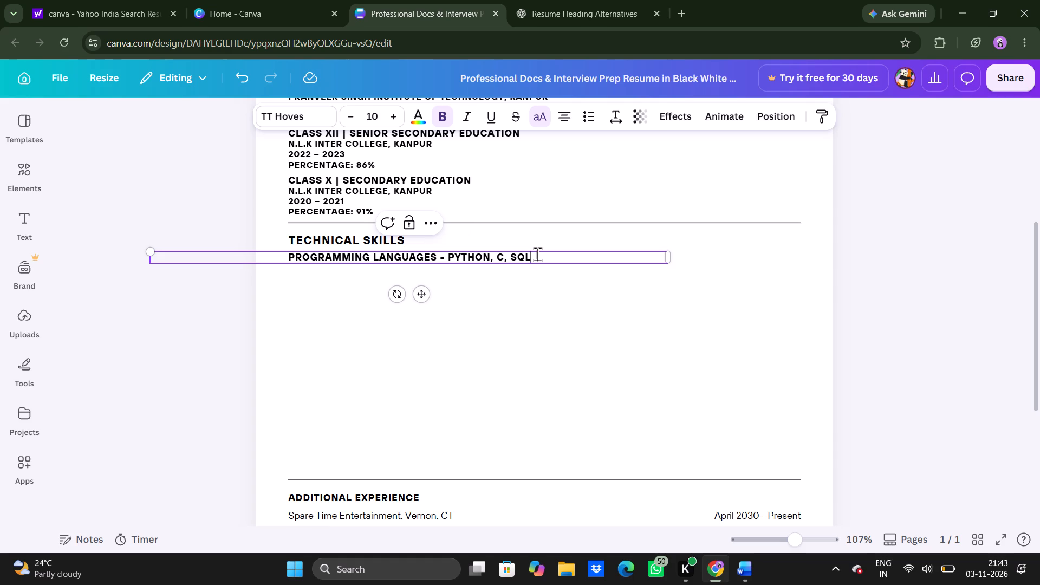
{"action": "key", "text": "Return"}
{"action": "key", "text": "Return"}
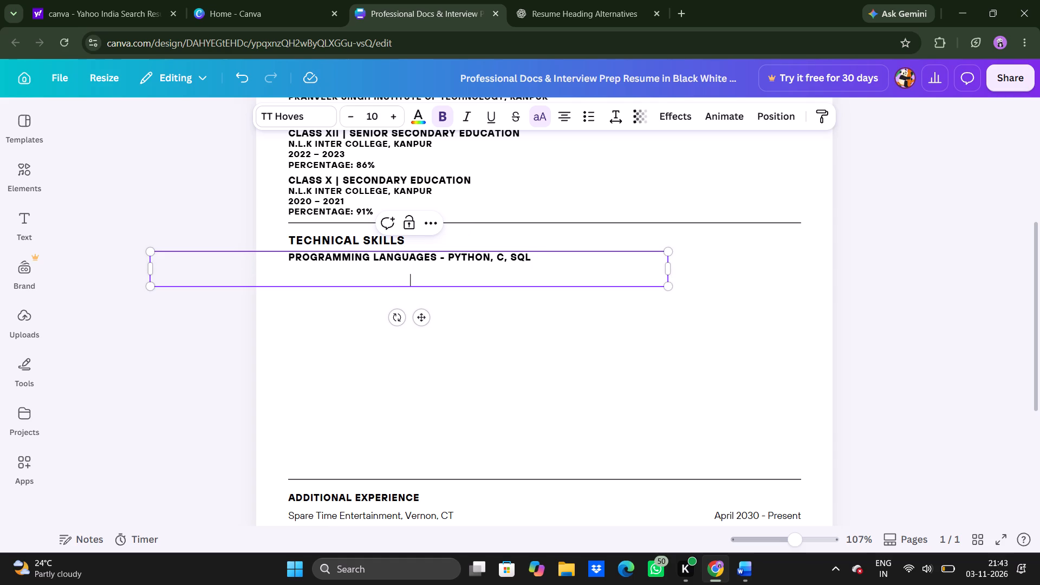
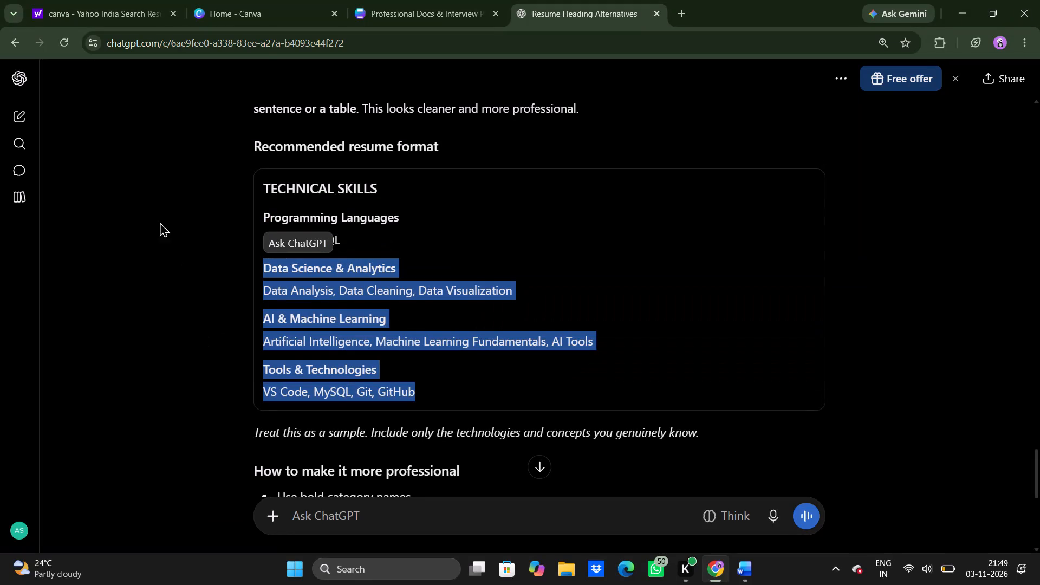
Switch to the Canva resume and paste the copied skill categories below the Programming Languages line under Technical Skills.
{"action": "left_click", "coordinate": [432, 20]}
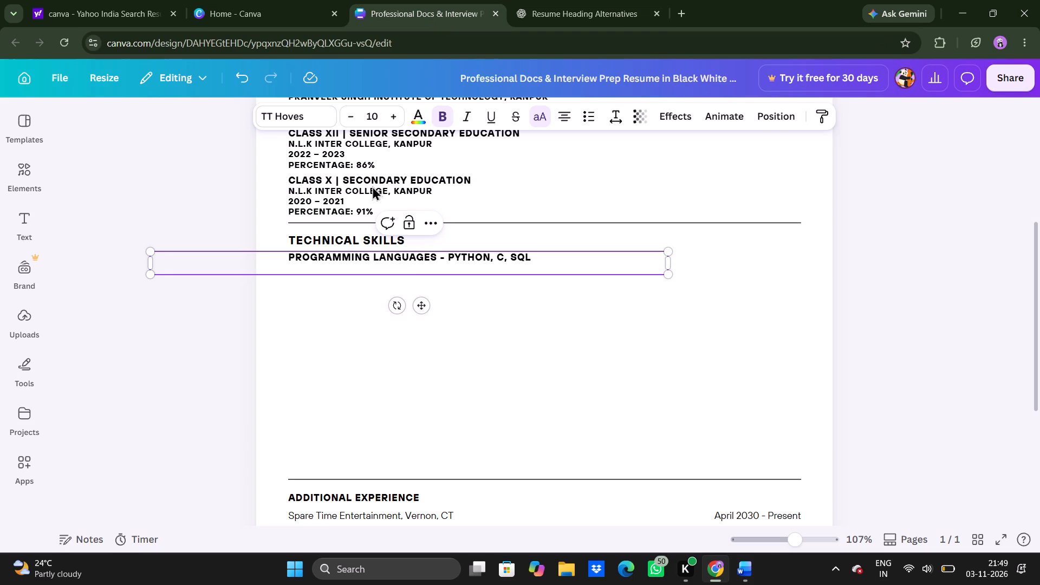
{"action": "key", "text": "ctrl+v"}
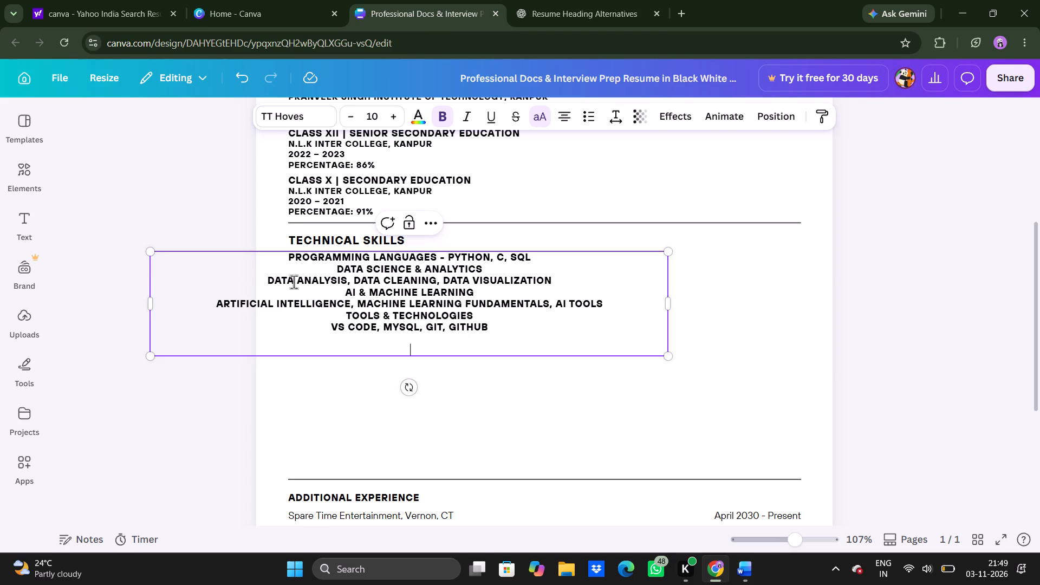
Indent the Data Analysis, Data Cleaning, Data Visualization line with leading spaces to line up with the Technical Skills heading.
{"action": "left_click", "coordinate": [261, 282]}
{"action": "key", "text": "space"}
{"action": "key", "text": "space"}
{"action": "key", "text": "space"}
{"action": "key", "text": "space"}
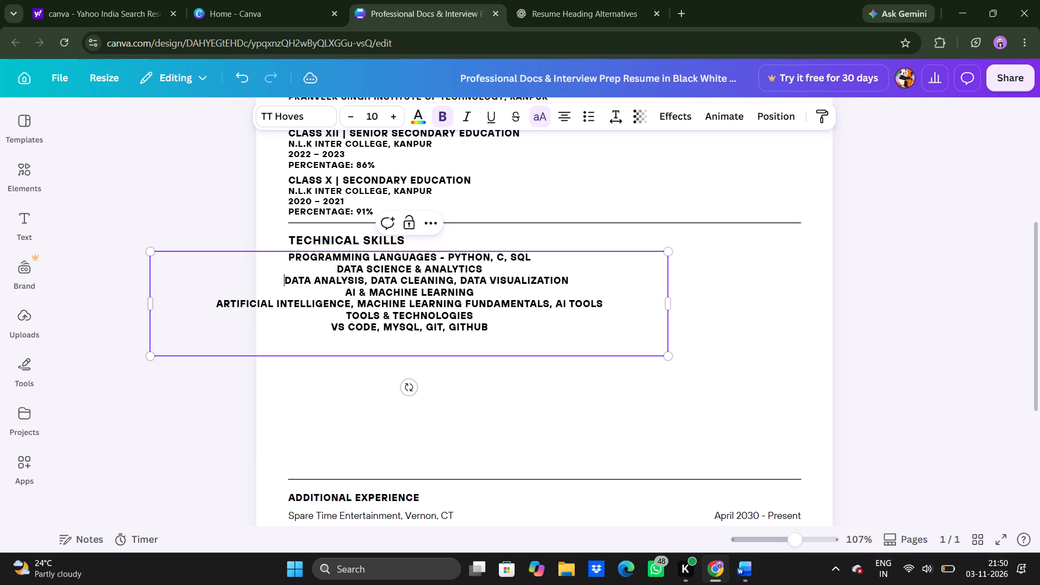
{"action": "key", "text": "space"}
{"action": "key", "text": "space"}
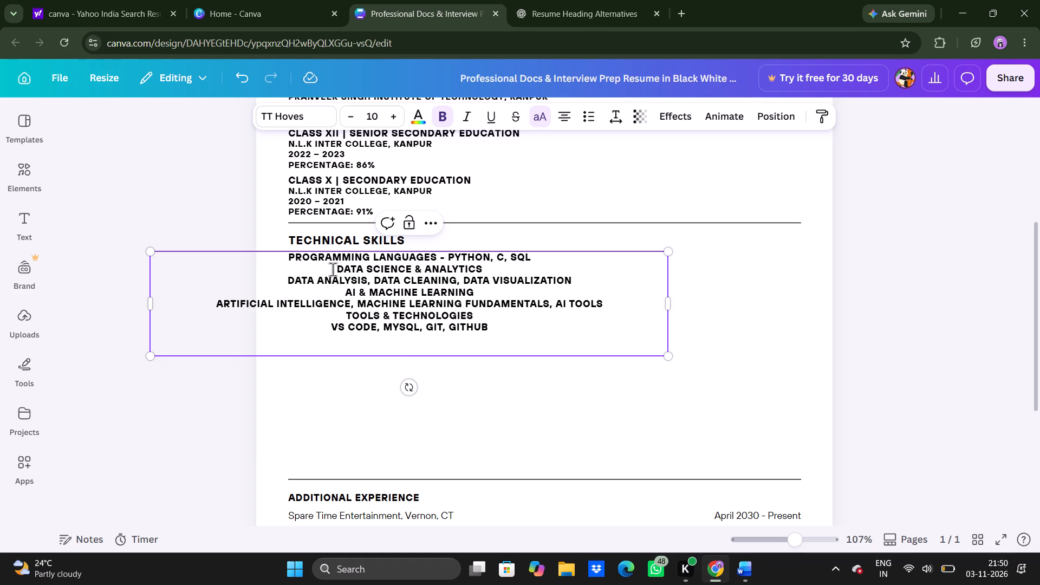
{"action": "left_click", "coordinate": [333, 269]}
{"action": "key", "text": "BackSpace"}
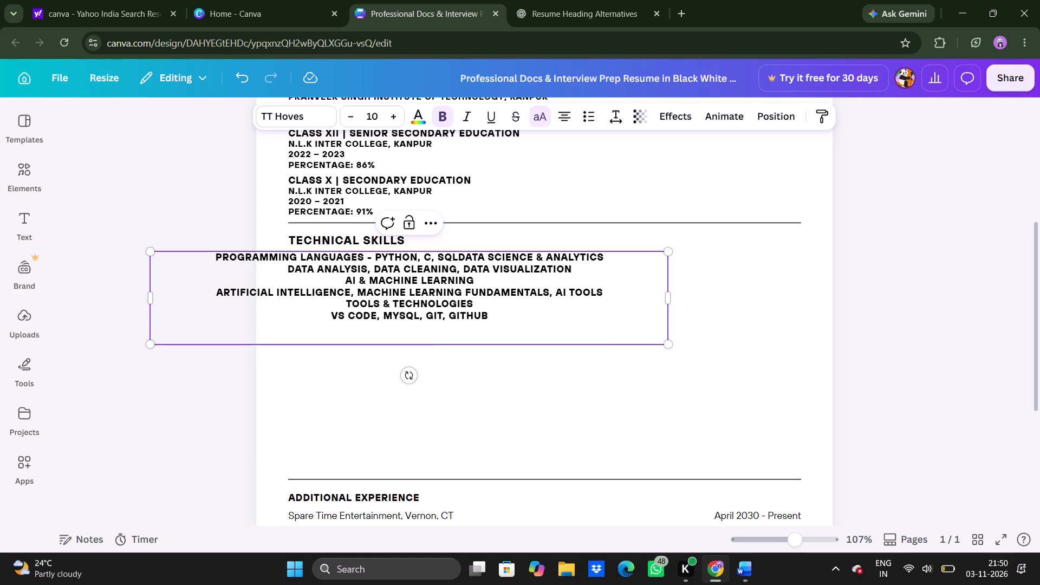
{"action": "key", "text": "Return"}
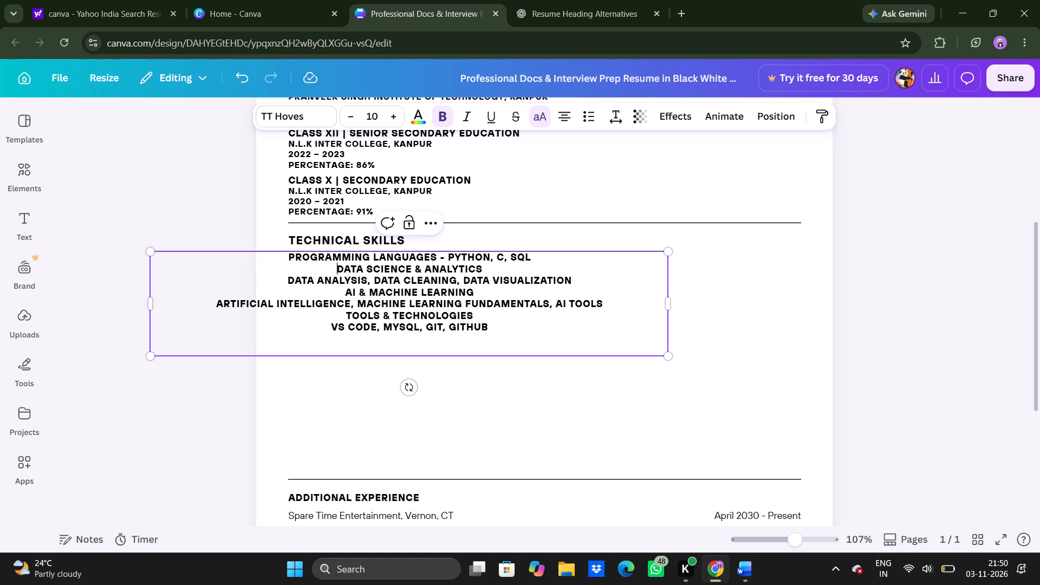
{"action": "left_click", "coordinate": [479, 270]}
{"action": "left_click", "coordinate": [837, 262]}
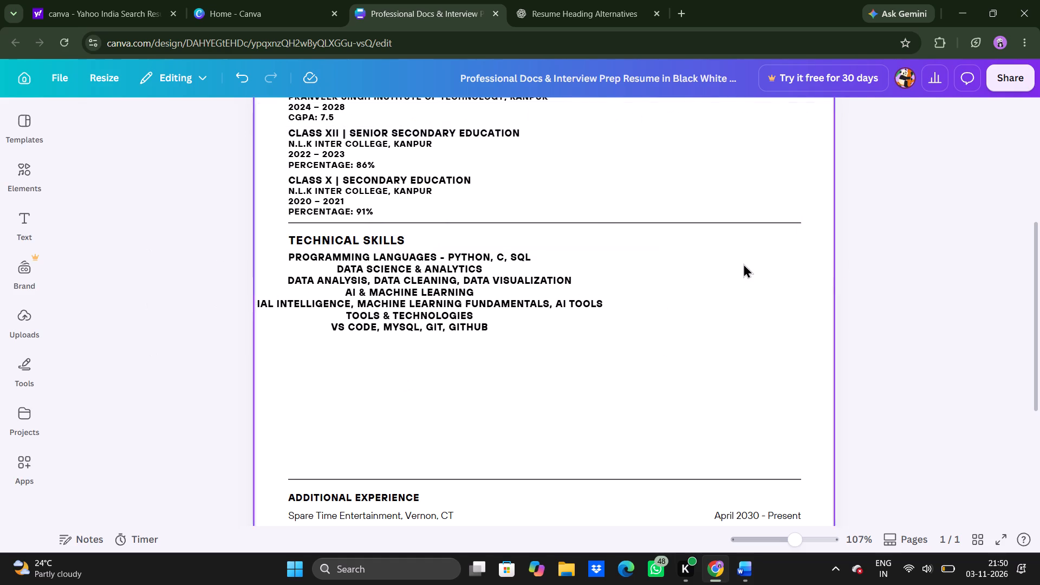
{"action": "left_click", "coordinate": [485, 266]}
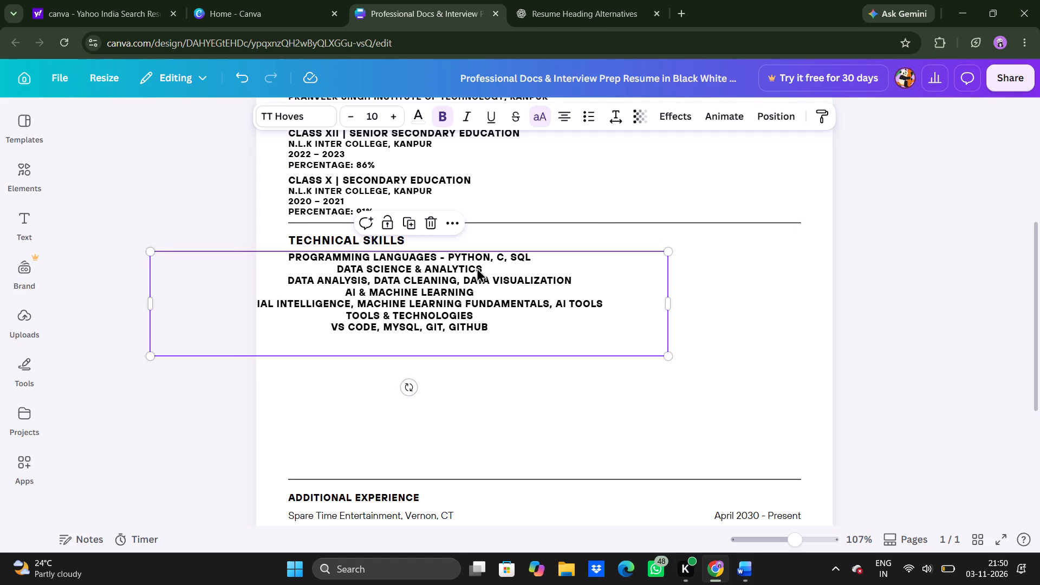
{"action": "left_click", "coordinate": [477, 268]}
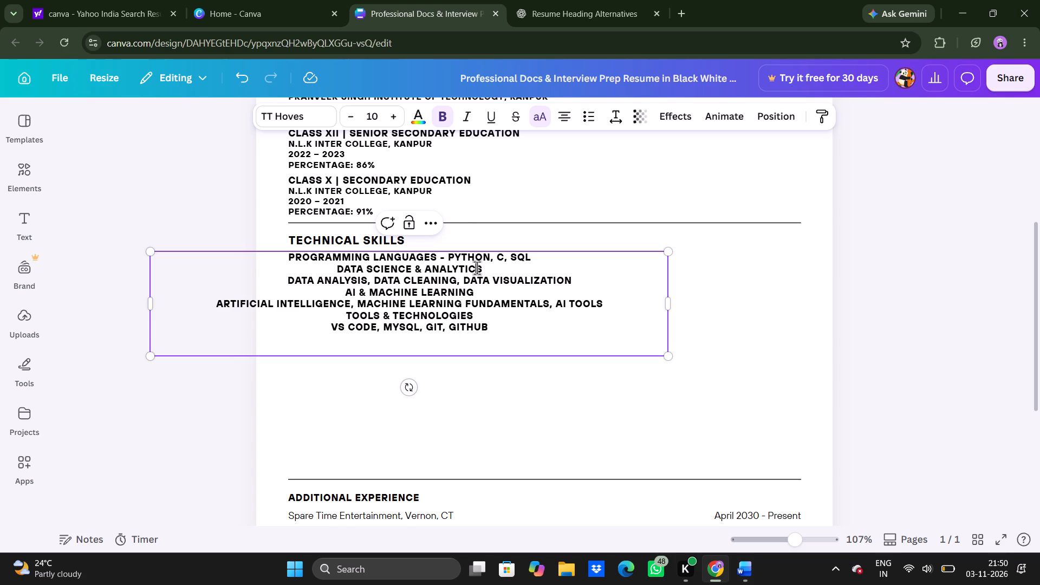
Shift the Artificial Intelligence, Machine Learning Fundamentals, AI Tools line toward the heading's left edge with leading spaces, keeping it on one line.
{"action": "left_click", "coordinate": [211, 303]}
{"action": "key", "text": "space"}
{"action": "key", "text": "space"}
{"action": "key", "text": "space"}
{"action": "key", "text": "space"}
{"action": "key", "text": "space"}
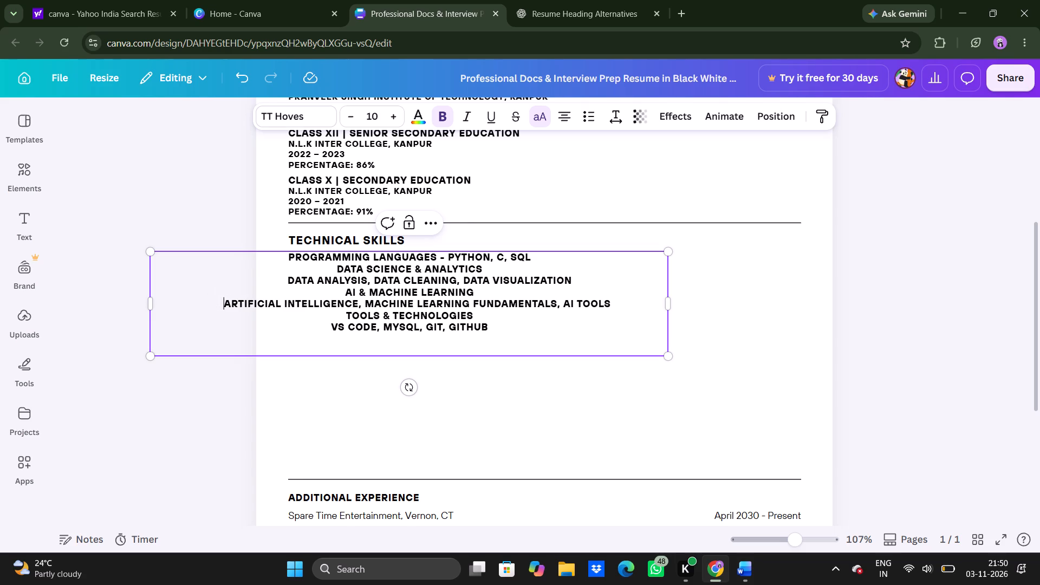
{"action": "key", "text": "space"}
{"action": "key", "text": "space"}
{"action": "key", "text": "space"}
{"action": "key", "text": "space"}
{"action": "key", "text": "space"}
{"action": "key", "text": "space"}
{"action": "key", "text": "space"}
{"action": "key", "text": "space"}
{"action": "key", "text": "space"}
{"action": "key", "text": "space"}
{"action": "key", "text": "space"}
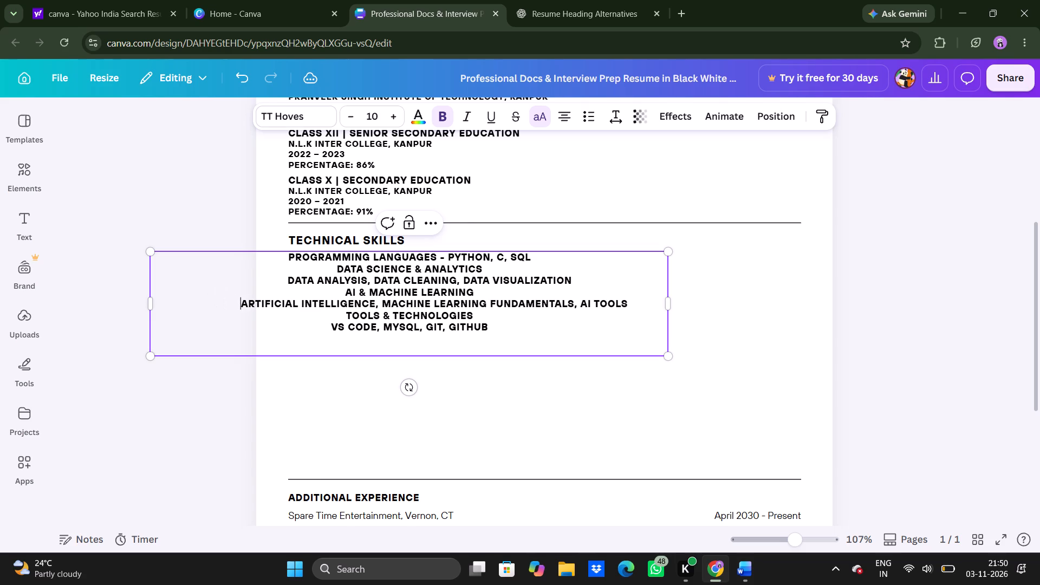
{"action": "key", "text": "space"}
{"action": "key", "text": "space"}
{"action": "key", "text": "space"}
{"action": "key", "text": "space"}
{"action": "key", "text": "space"}
{"action": "key", "text": "space"}
{"action": "key", "text": "space"}
{"action": "key", "text": "space"}
{"action": "key", "text": "space"}
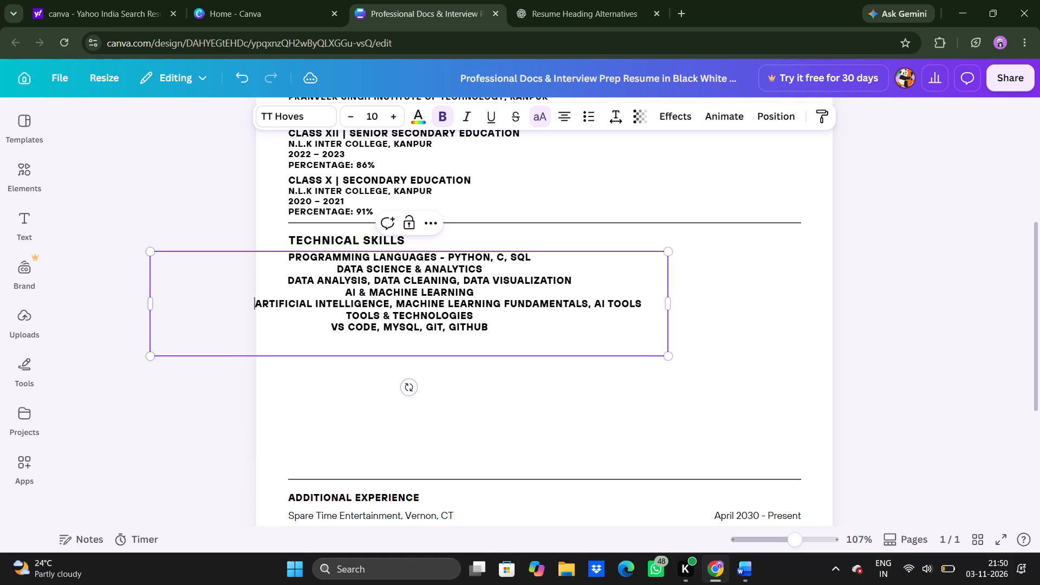
{"action": "key", "text": "space"}
{"action": "key", "text": "space"}
{"action": "key", "text": "space"}
{"action": "key", "text": "space"}
{"action": "key", "text": "space"}
{"action": "key", "text": "space"}
{"action": "key", "text": "space"}
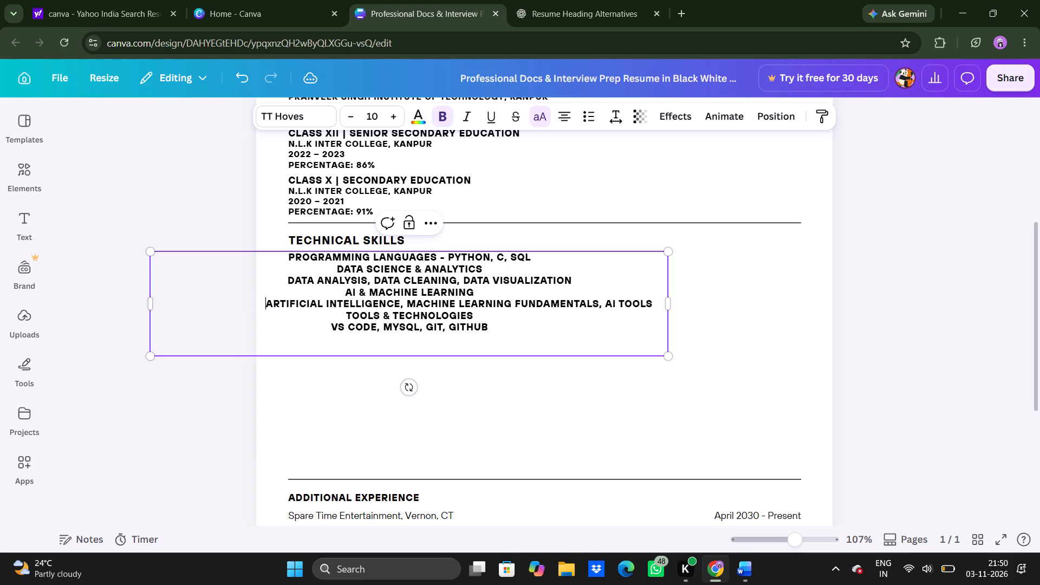
{"action": "key", "text": "space"}
{"action": "key", "text": "space"}
{"action": "key", "text": "space"}
{"action": "key", "text": "space"}
{"action": "key", "text": "space"}
{"action": "key", "text": "space"}
{"action": "key", "text": "space"}
{"action": "key", "text": "space"}
{"action": "key", "text": "space"}
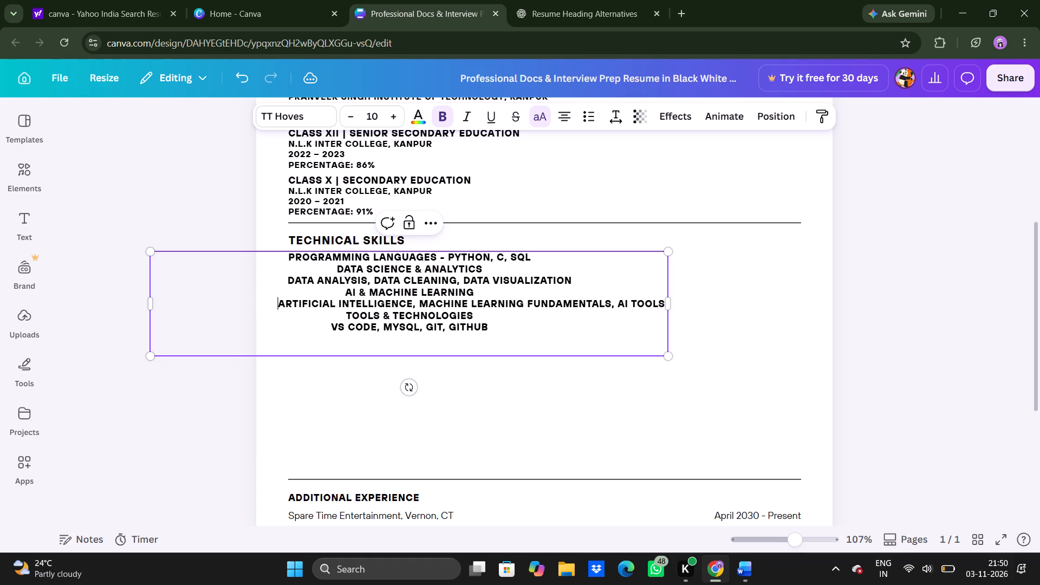
{"action": "key", "text": "space"}
{"action": "key", "text": "space"}
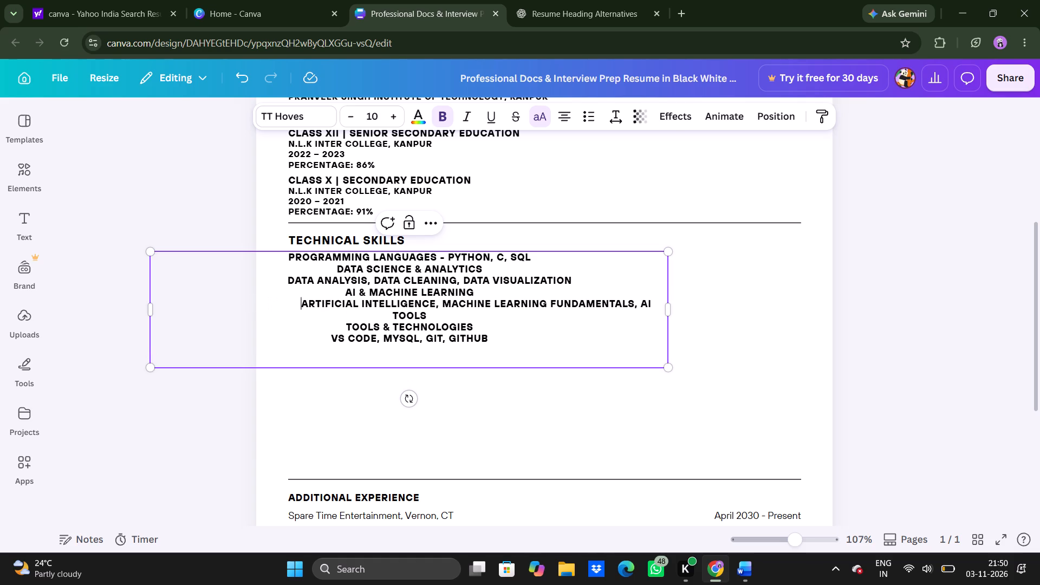
{"action": "key", "text": "BackSpace"}
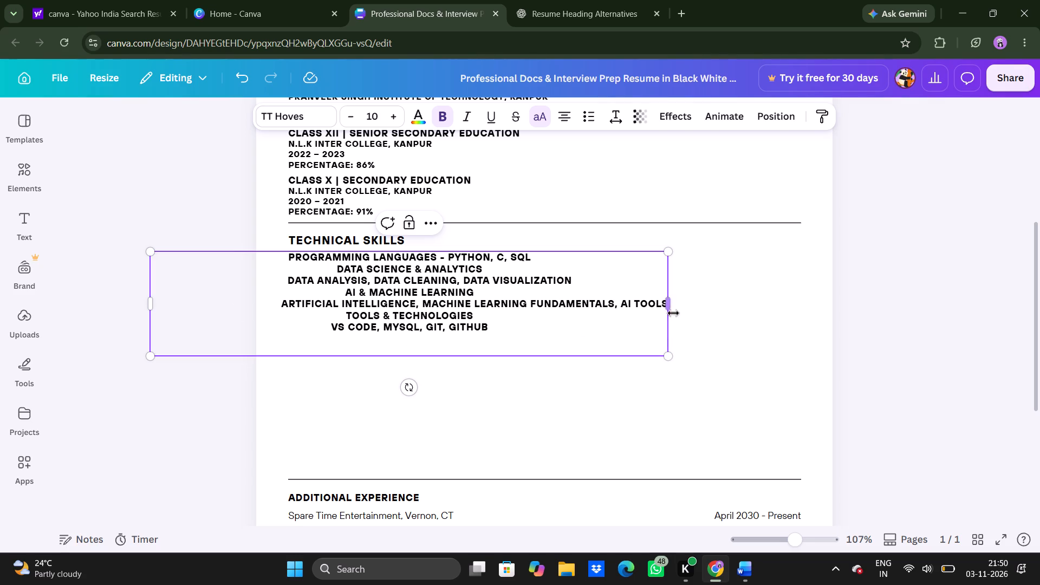
Resize the skills text box on both sides so it spans the same width as the section divider lines.
{"action": "left_click_drag", "start_coordinate": [669, 304], "coordinate": [686, 305]}
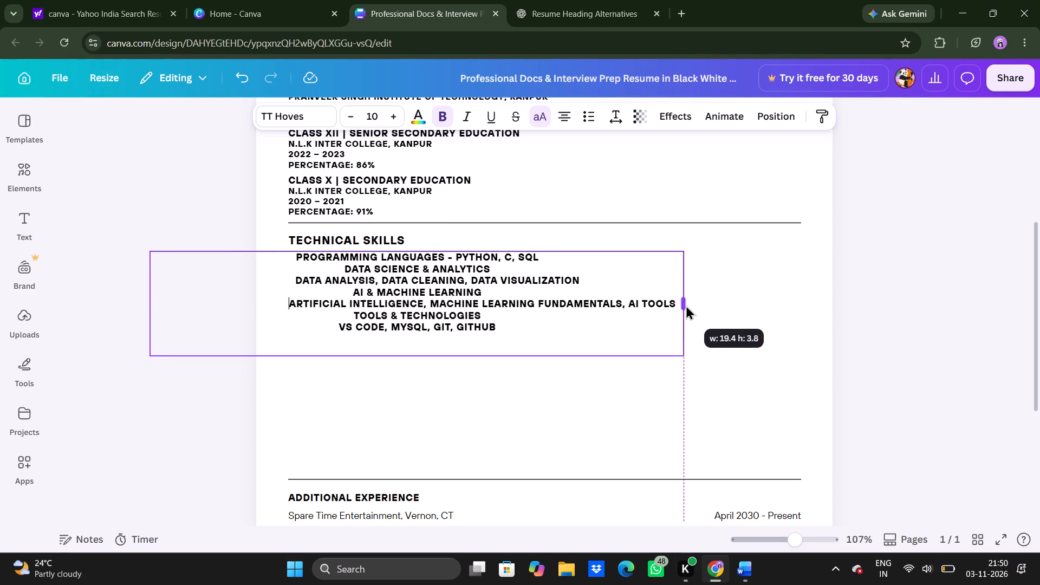
{"action": "left_click_drag", "start_coordinate": [686, 305], "coordinate": [772, 302]}
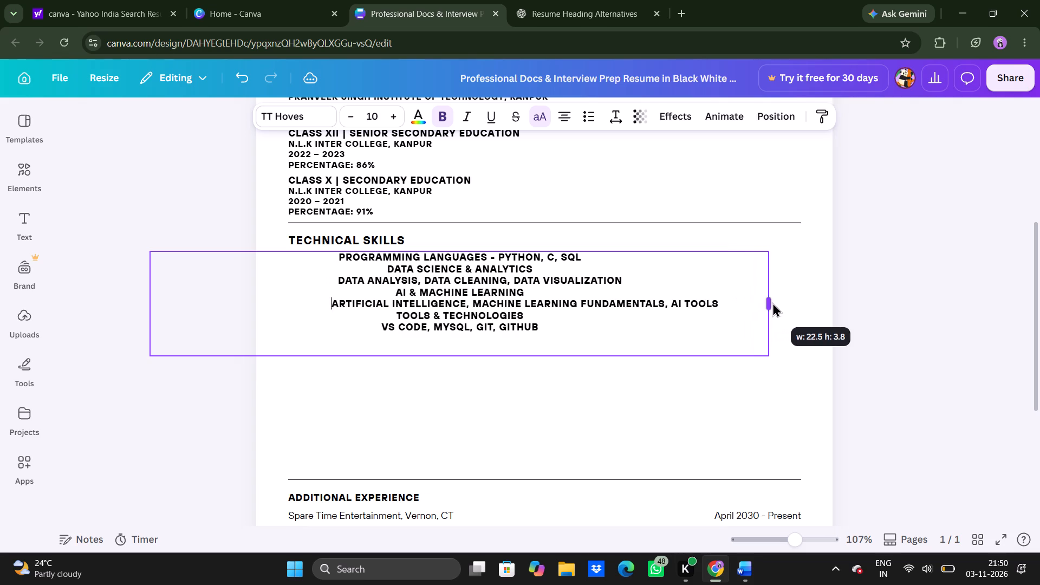
{"action": "left_click_drag", "start_coordinate": [772, 302], "coordinate": [802, 300]}
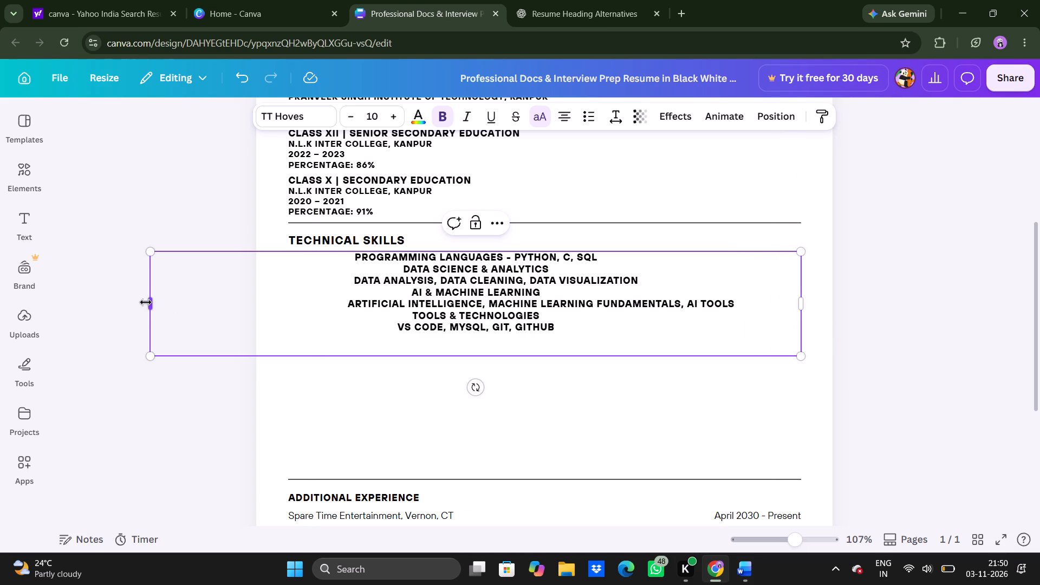
{"action": "left_click_drag", "start_coordinate": [149, 303], "coordinate": [275, 299]}
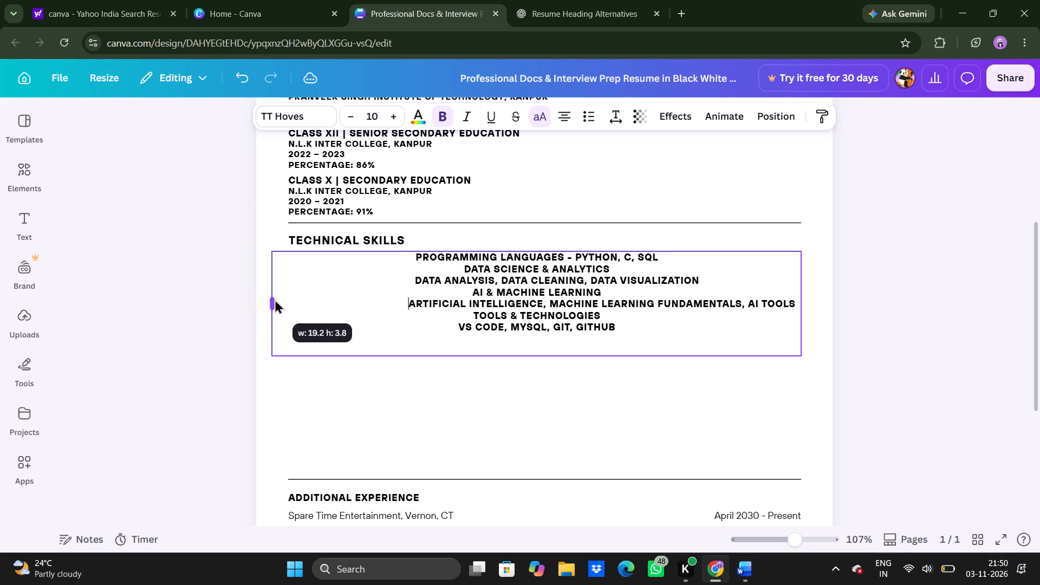
{"action": "left_click_drag", "start_coordinate": [275, 299], "coordinate": [285, 298]}
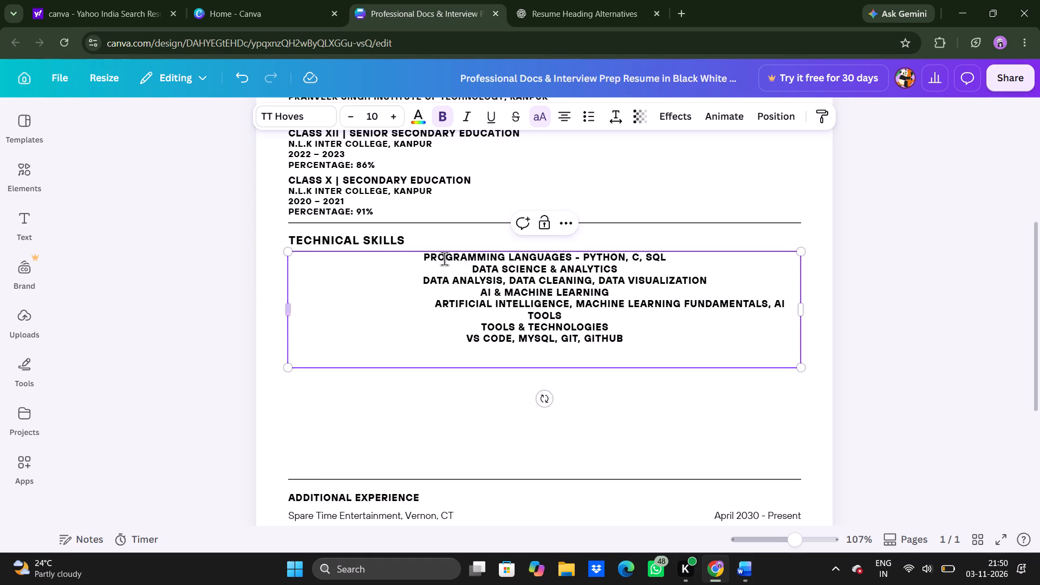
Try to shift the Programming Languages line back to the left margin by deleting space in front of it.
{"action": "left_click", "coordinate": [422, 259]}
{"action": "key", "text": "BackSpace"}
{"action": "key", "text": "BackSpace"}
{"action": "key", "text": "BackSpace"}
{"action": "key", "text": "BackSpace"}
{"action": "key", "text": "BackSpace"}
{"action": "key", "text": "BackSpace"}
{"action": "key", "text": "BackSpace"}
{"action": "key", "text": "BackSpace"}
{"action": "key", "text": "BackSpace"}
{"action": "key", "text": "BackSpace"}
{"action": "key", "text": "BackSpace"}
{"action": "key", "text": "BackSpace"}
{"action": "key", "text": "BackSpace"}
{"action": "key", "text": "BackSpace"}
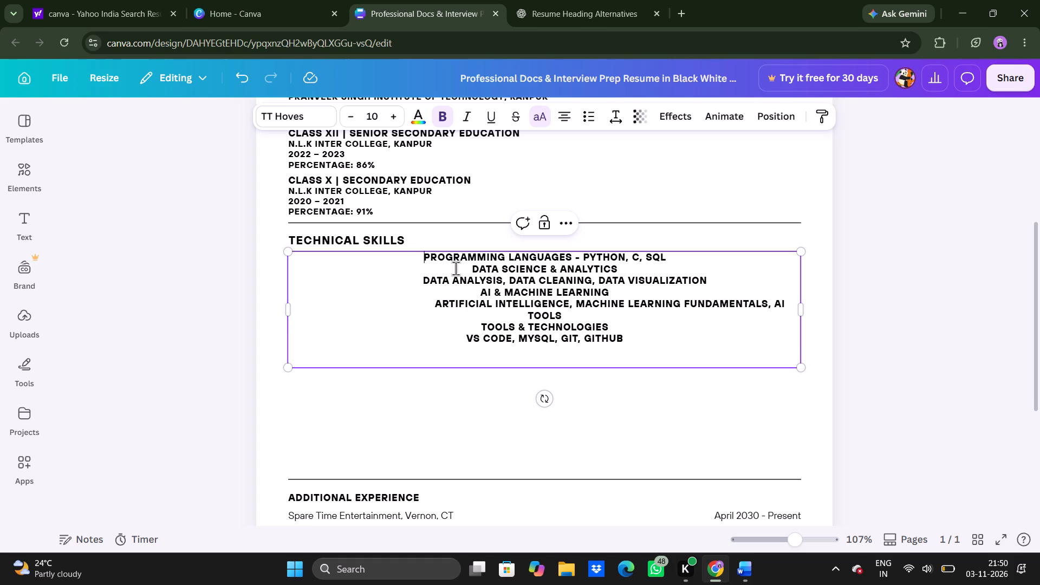
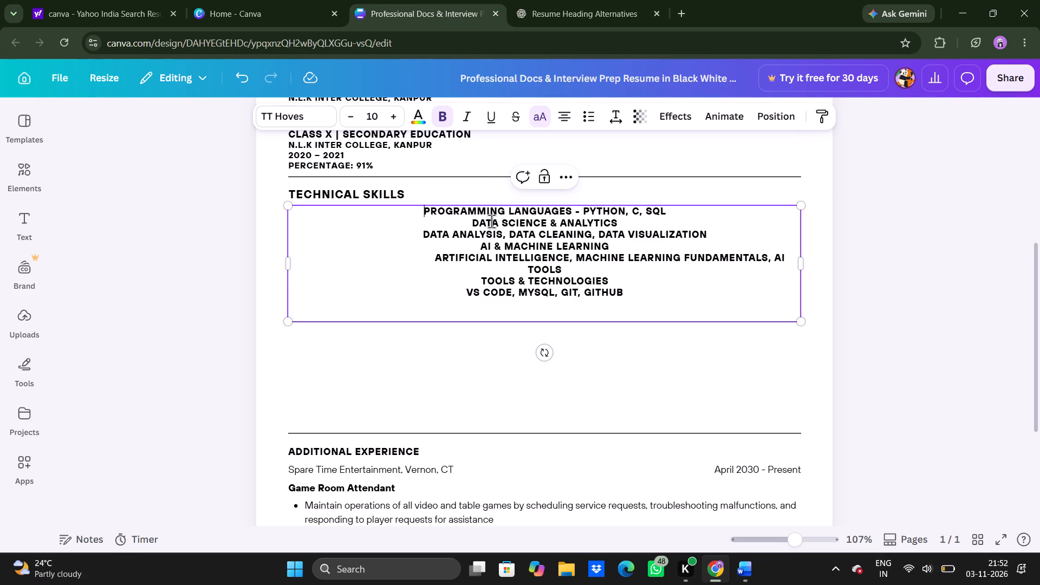
{"action": "left_click_drag", "start_coordinate": [285, 266], "coordinate": [113, 272]}
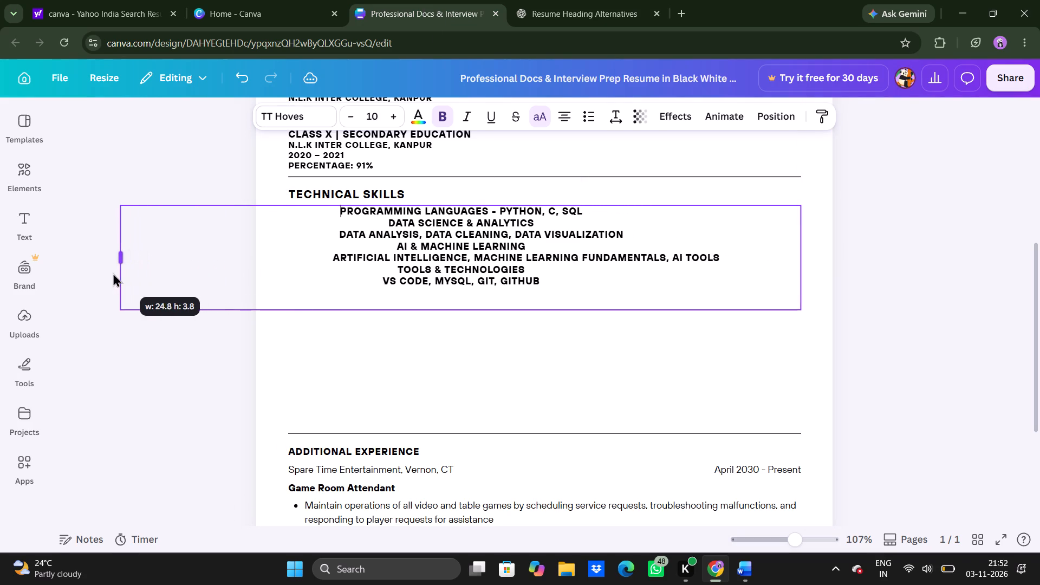
{"action": "left_click_drag", "start_coordinate": [113, 272], "coordinate": [34, 276]}
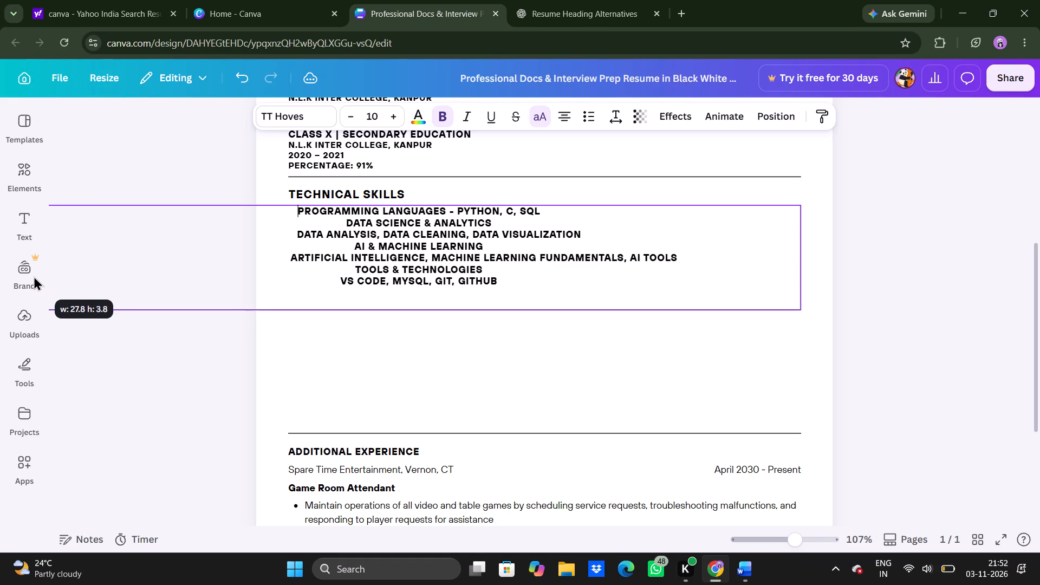
{"action": "left_click_drag", "start_coordinate": [34, 276], "coordinate": [16, 278]}
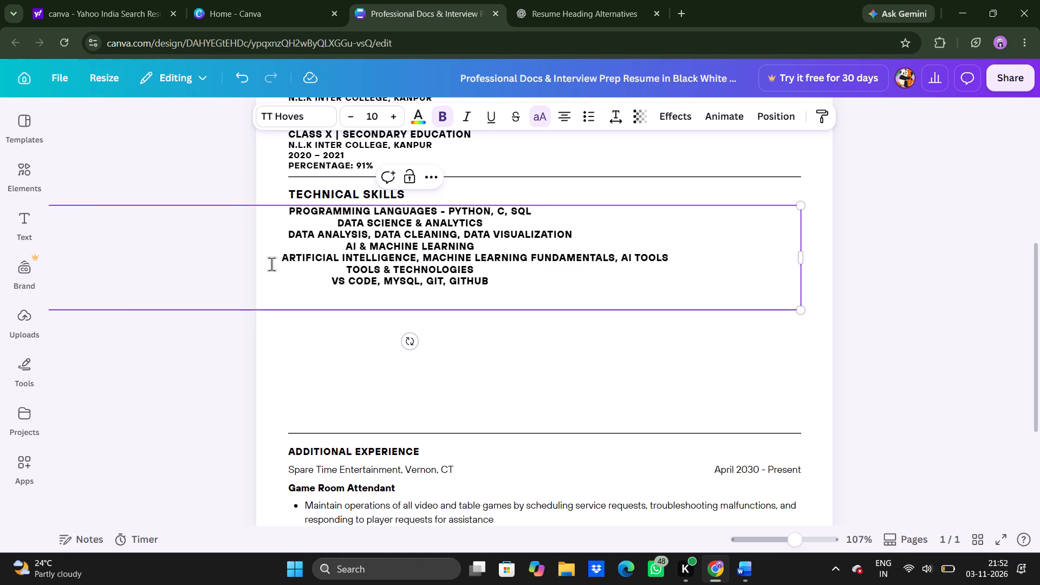
Pad the Artificial Intelligence, Data Analysis and Programming Languages lines with leading spaces to line up with the Technical Skills heading.
{"action": "left_click", "coordinate": [275, 259]}
{"action": "key", "text": "space"}
{"action": "key", "text": "space"}
{"action": "key", "text": "space"}
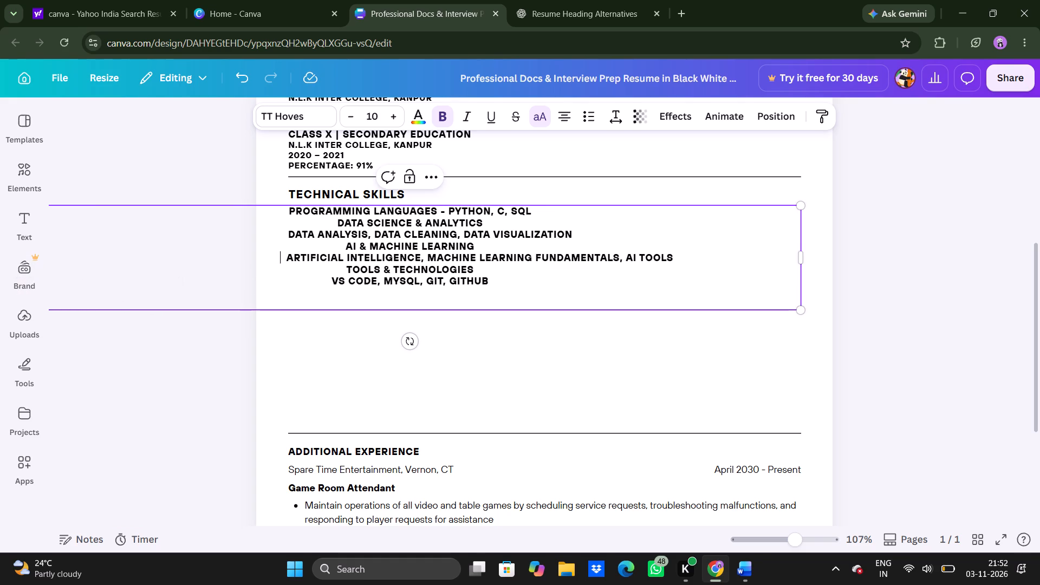
{"action": "key", "text": "space"}
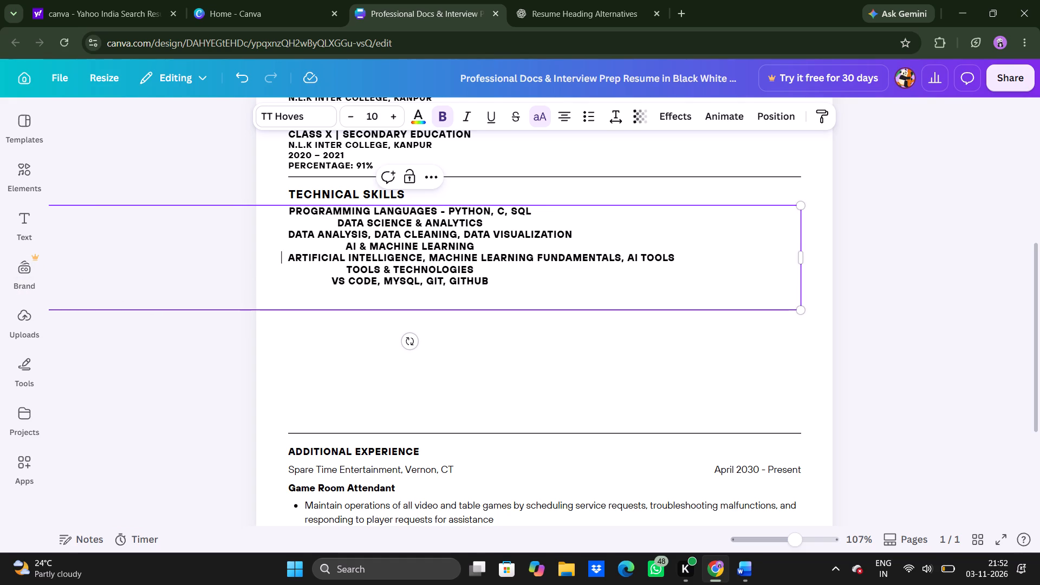
{"action": "key", "text": "space"}
{"action": "left_click", "coordinate": [285, 235]}
{"action": "key", "text": "space"}
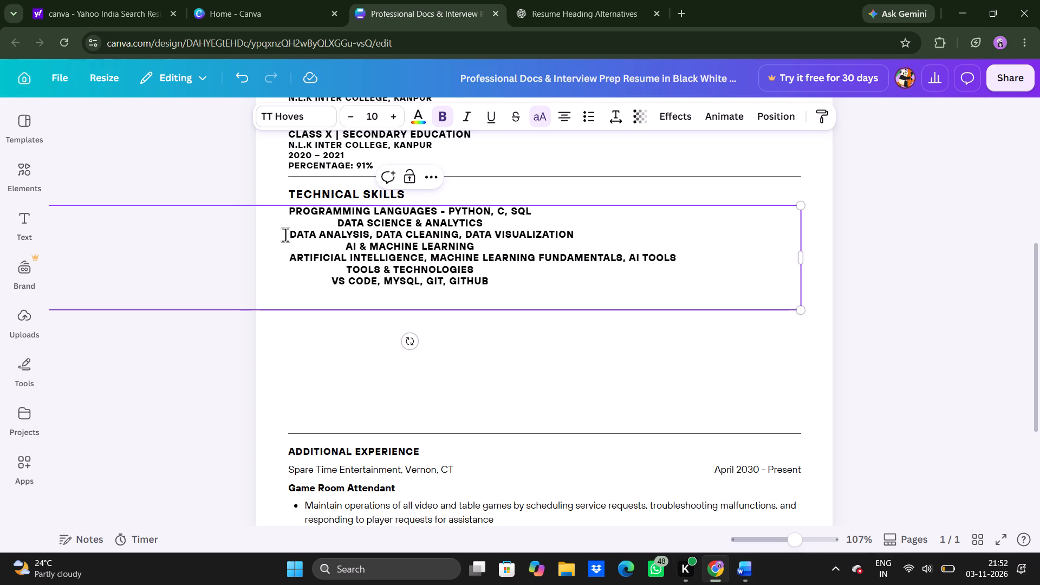
{"action": "left_click", "coordinate": [285, 209]}
{"action": "key", "text": "space"}
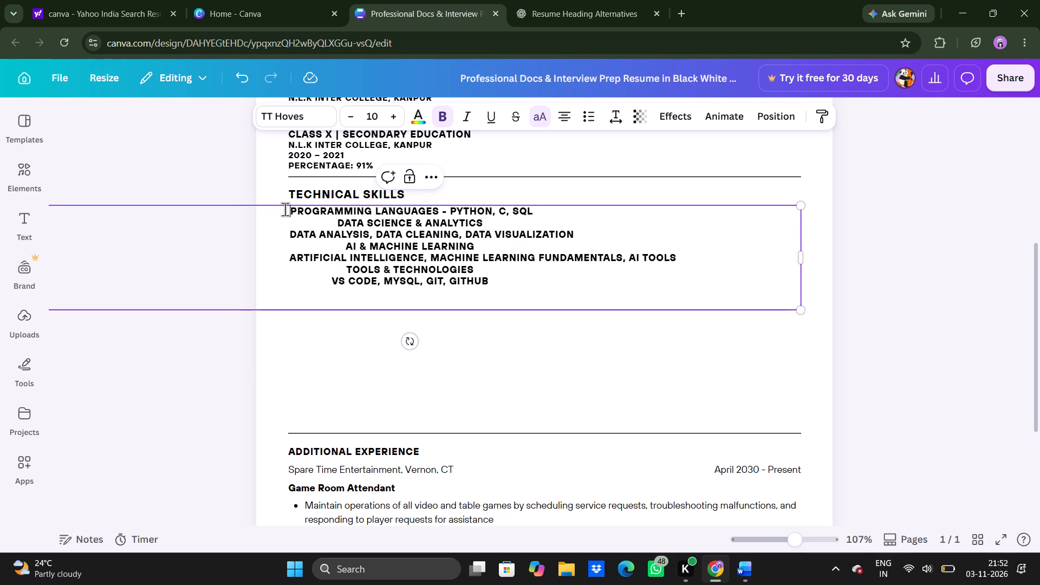
{"action": "left_click", "coordinate": [286, 254]}
{"action": "key", "text": "space"}
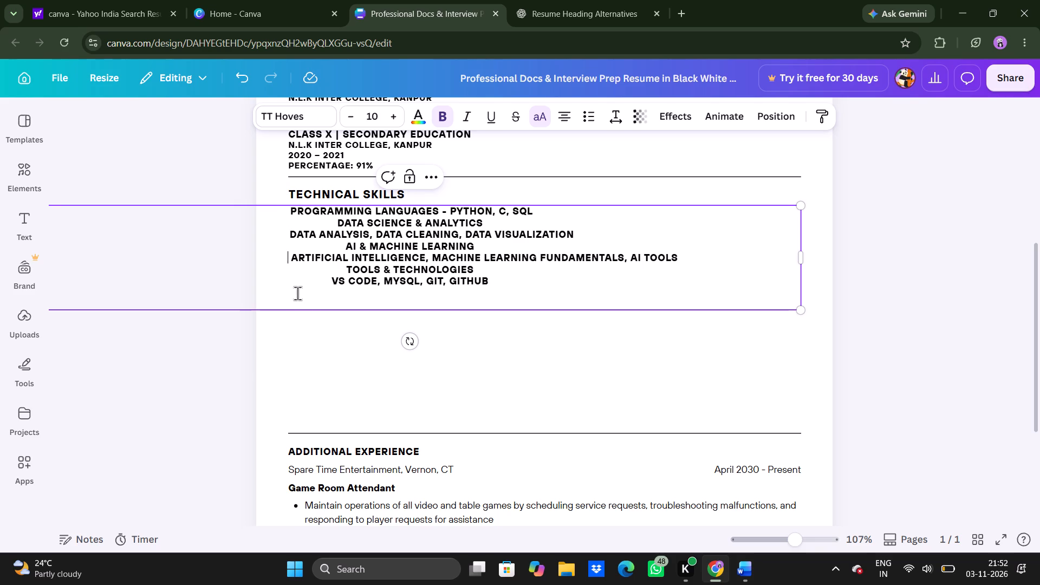
{"action": "key", "text": "BackSpace"}
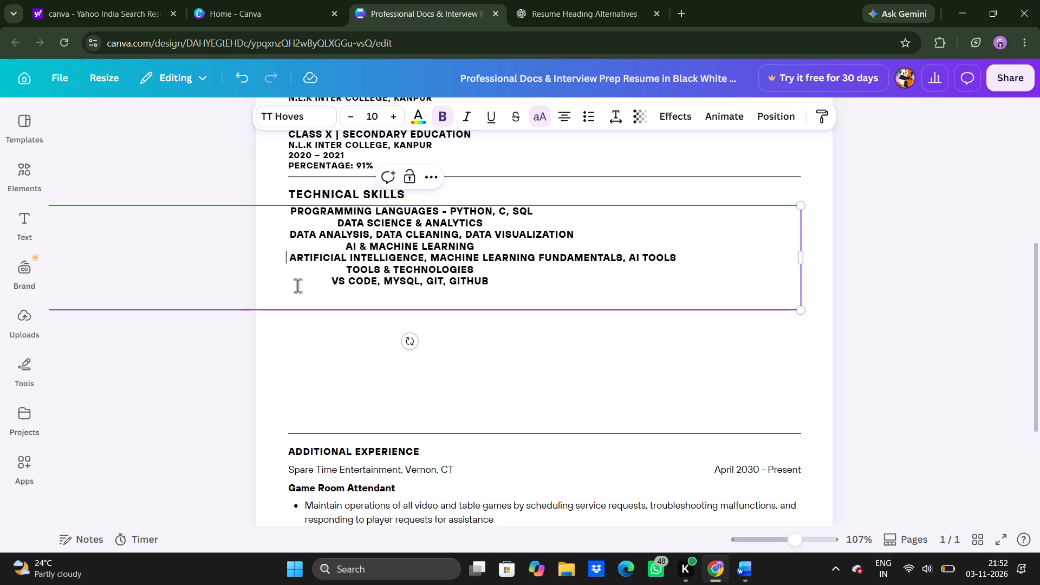
{"action": "left_click", "coordinate": [310, 369]}
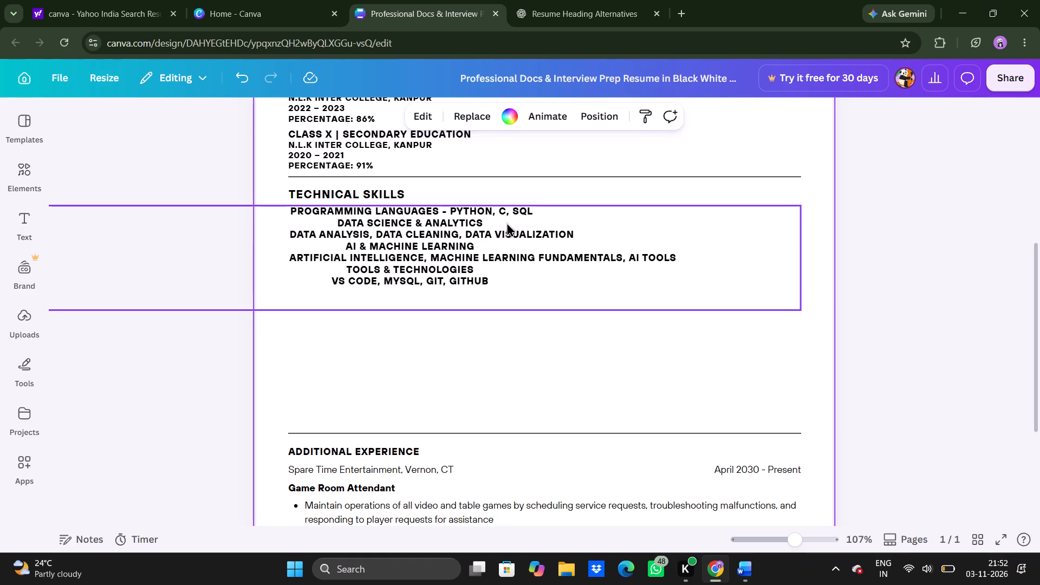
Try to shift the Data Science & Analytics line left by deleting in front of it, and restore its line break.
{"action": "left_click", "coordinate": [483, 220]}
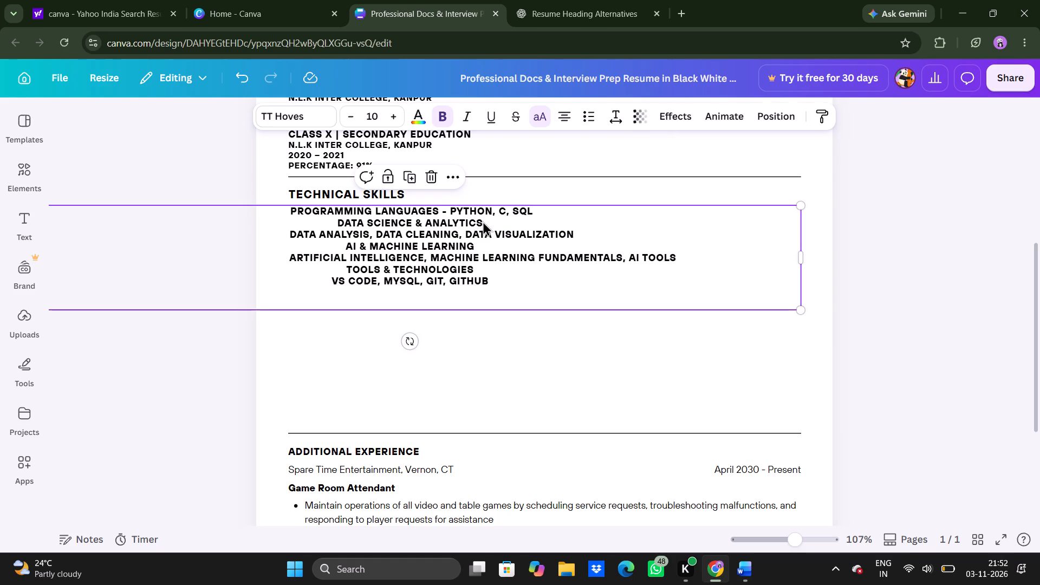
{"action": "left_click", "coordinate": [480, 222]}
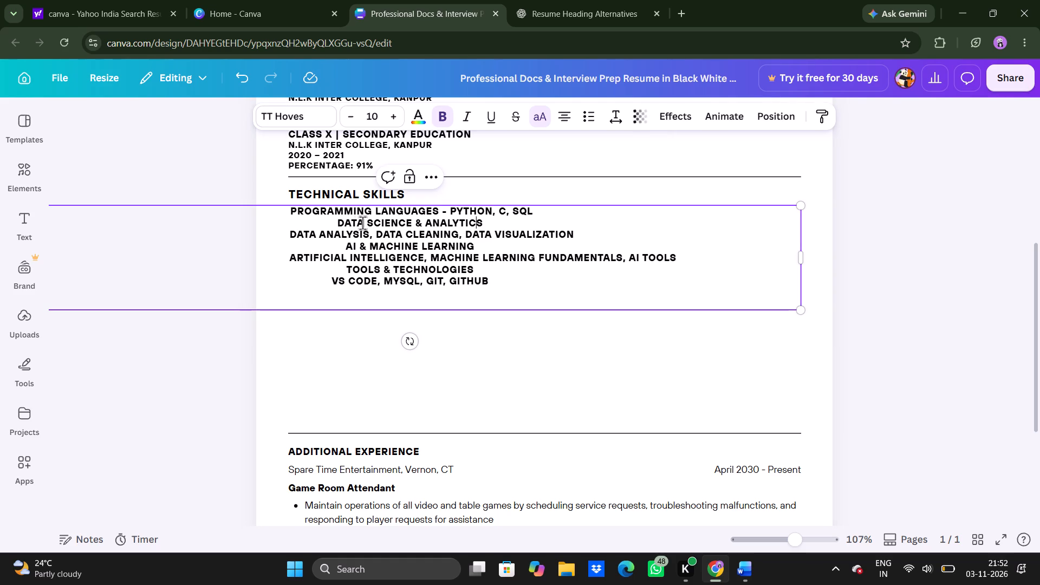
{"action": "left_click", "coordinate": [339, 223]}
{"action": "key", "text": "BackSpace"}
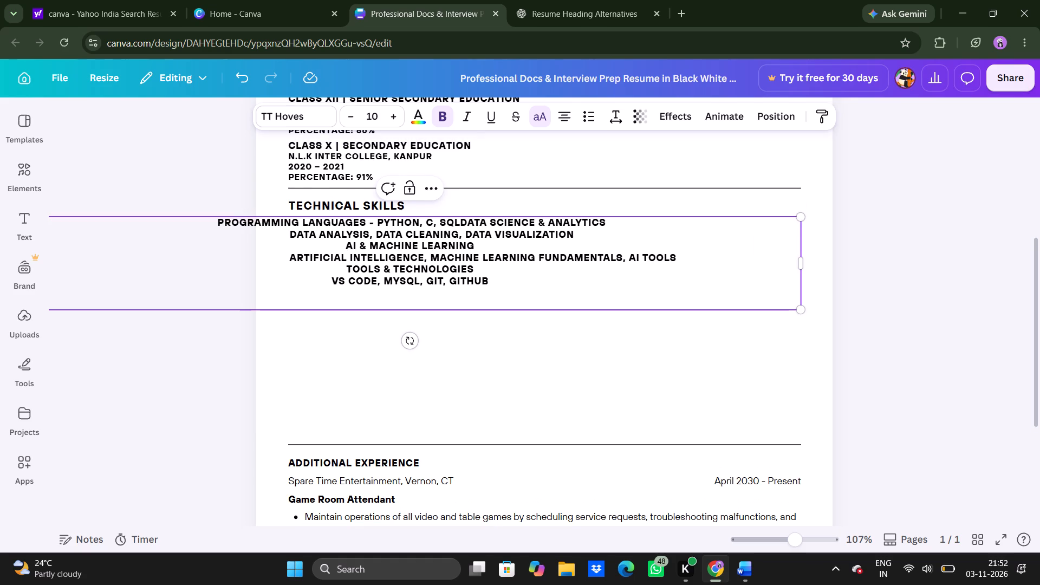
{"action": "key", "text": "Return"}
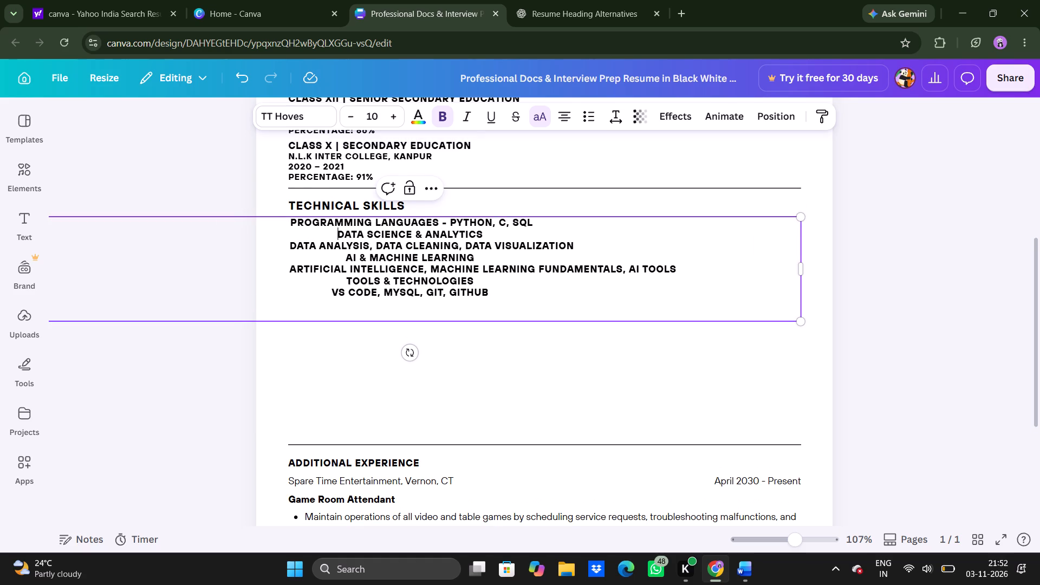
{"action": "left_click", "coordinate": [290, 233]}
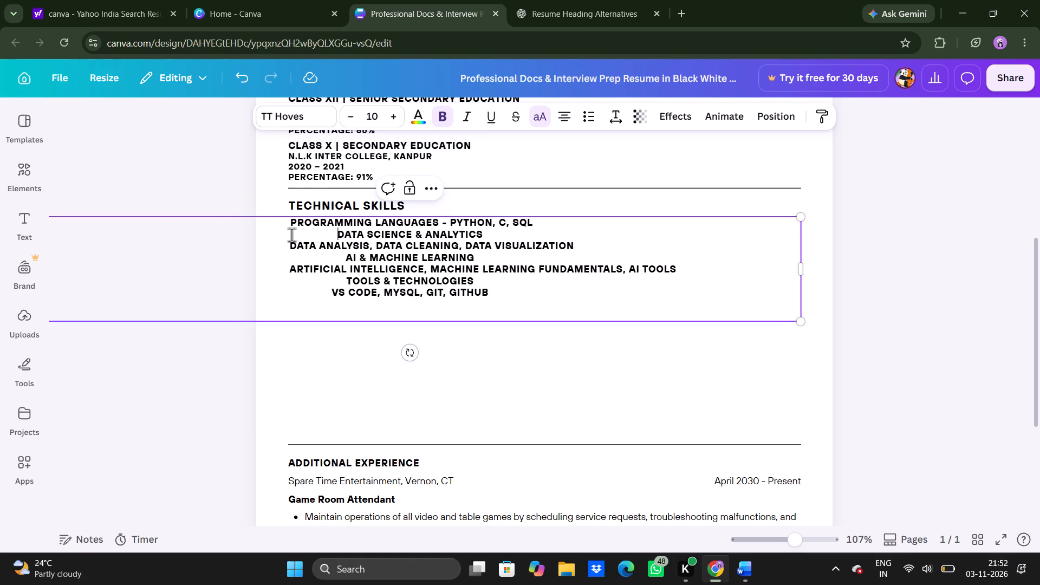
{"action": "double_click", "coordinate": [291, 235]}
Copy the Data Science & Analytics line and paste it as a separate text box on the page.
{"action": "left_click_drag", "start_coordinate": [340, 231], "coordinate": [437, 239]}
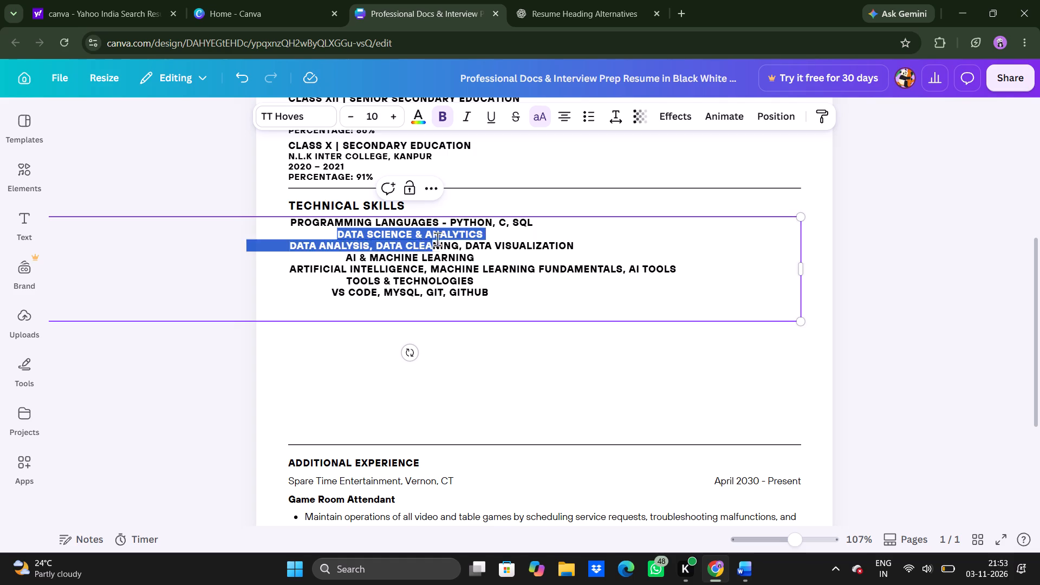
{"action": "left_click_drag", "start_coordinate": [437, 239], "coordinate": [485, 233]}
{"action": "key", "text": "ctrl+c"}
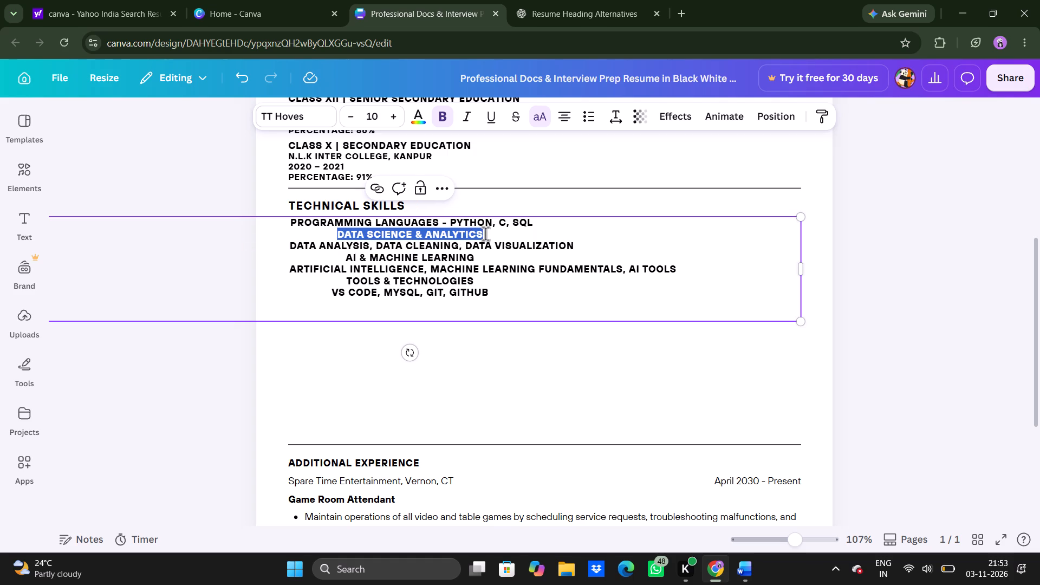
{"action": "left_click", "coordinate": [531, 413]}
{"action": "double_click", "coordinate": [531, 413]}
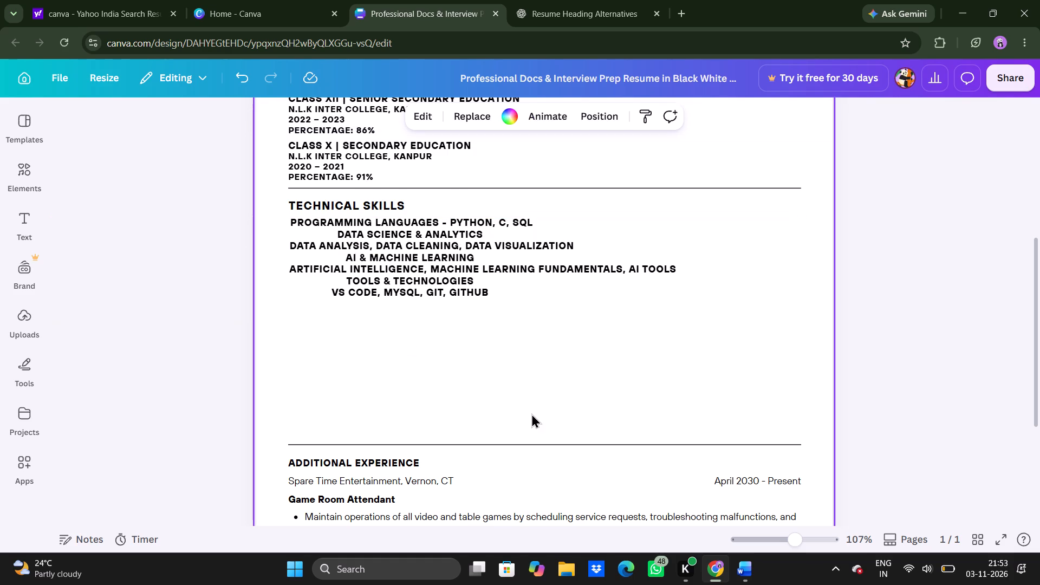
{"action": "key", "text": "ctrl+v"}
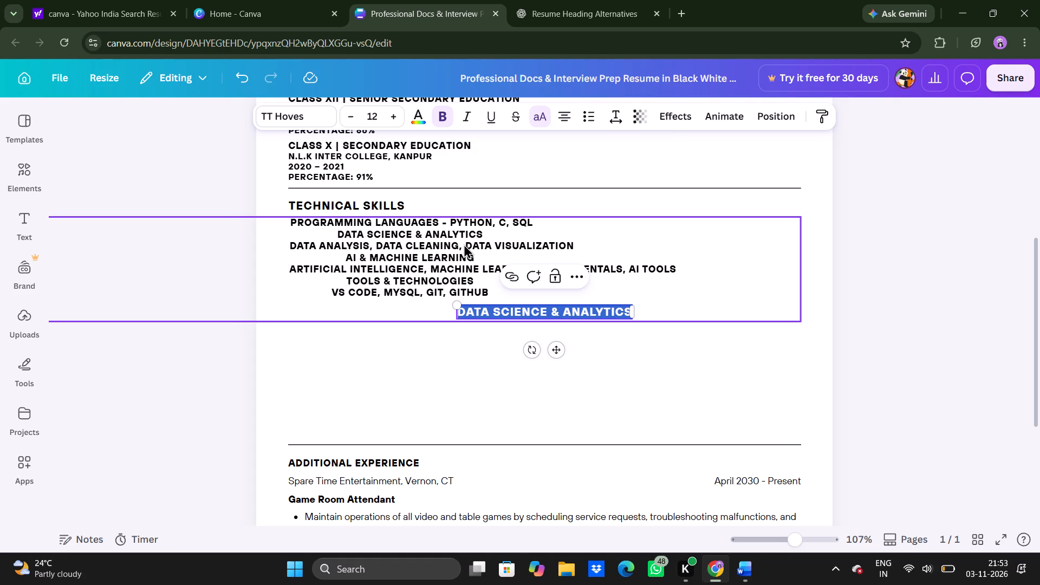
Delete the original Data Science & Analytics line from the skills text box.
{"action": "left_click", "coordinate": [479, 231]}
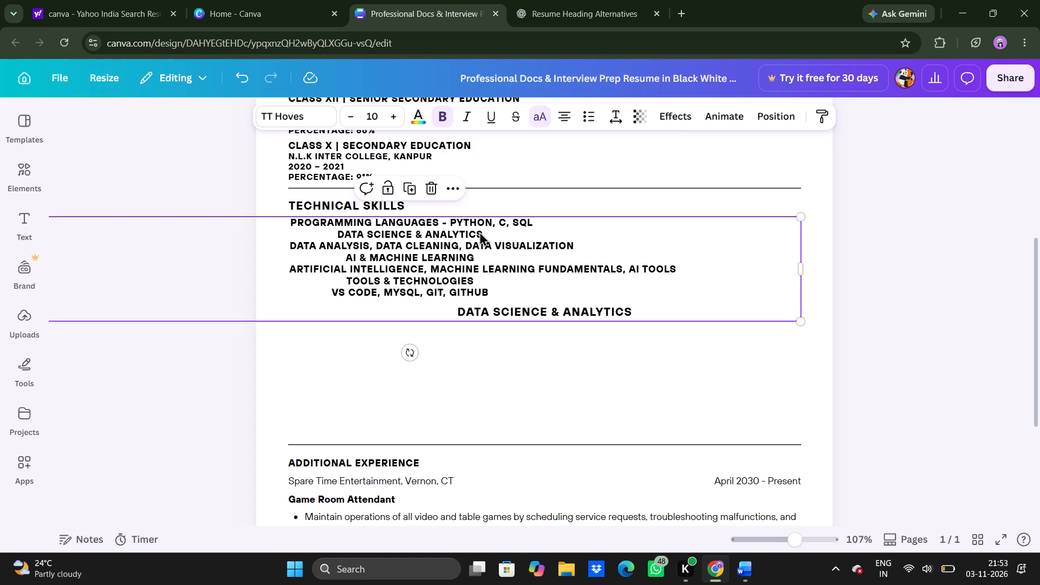
{"action": "triple_click", "coordinate": [479, 231]}
{"action": "key", "text": "BackSpace"}
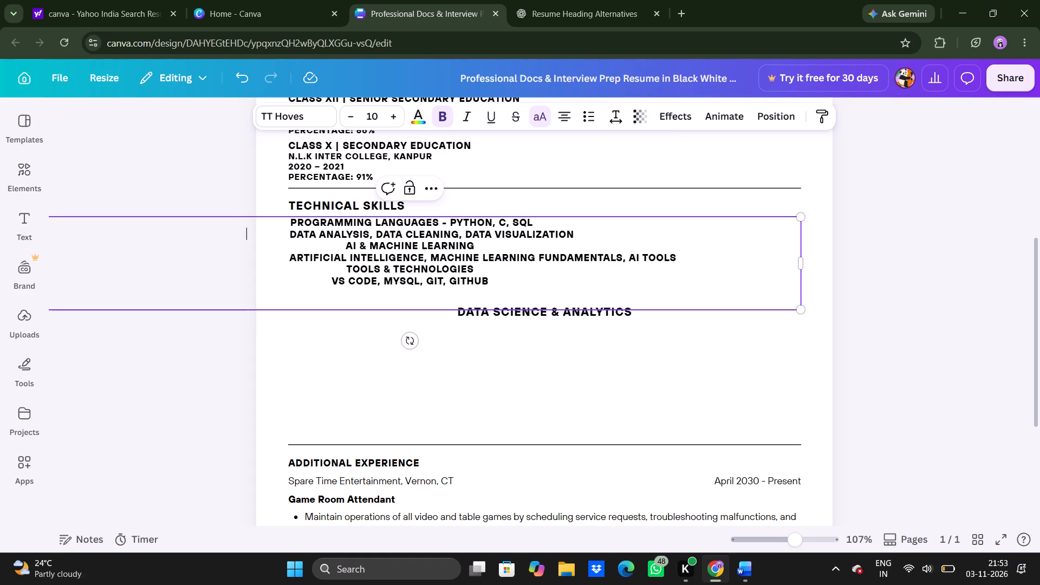
Insert a blank line after the Programming Languages line in the skills text box.
{"action": "left_click", "coordinate": [532, 310]}
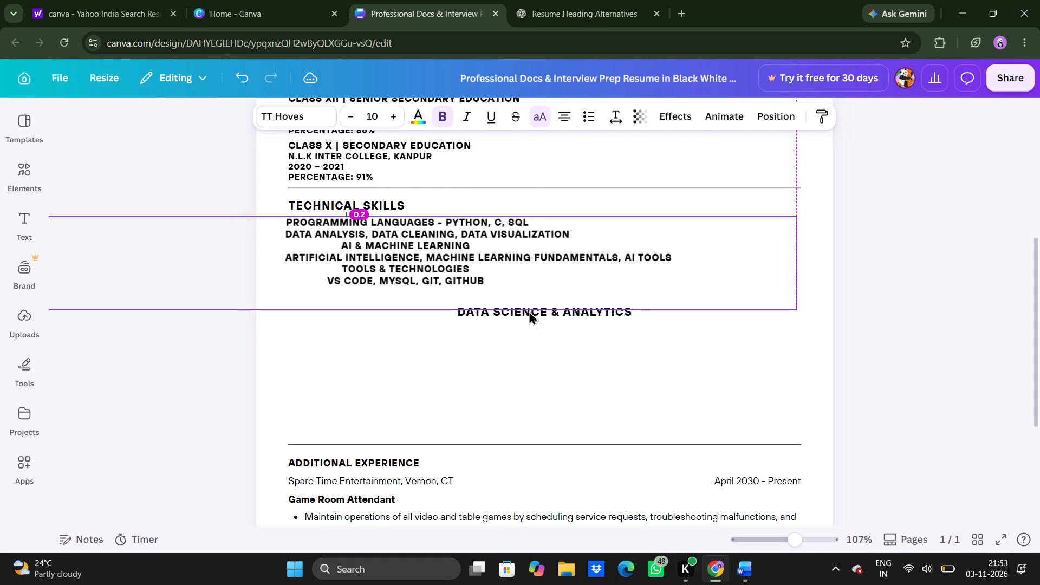
{"action": "left_click", "coordinate": [538, 219]}
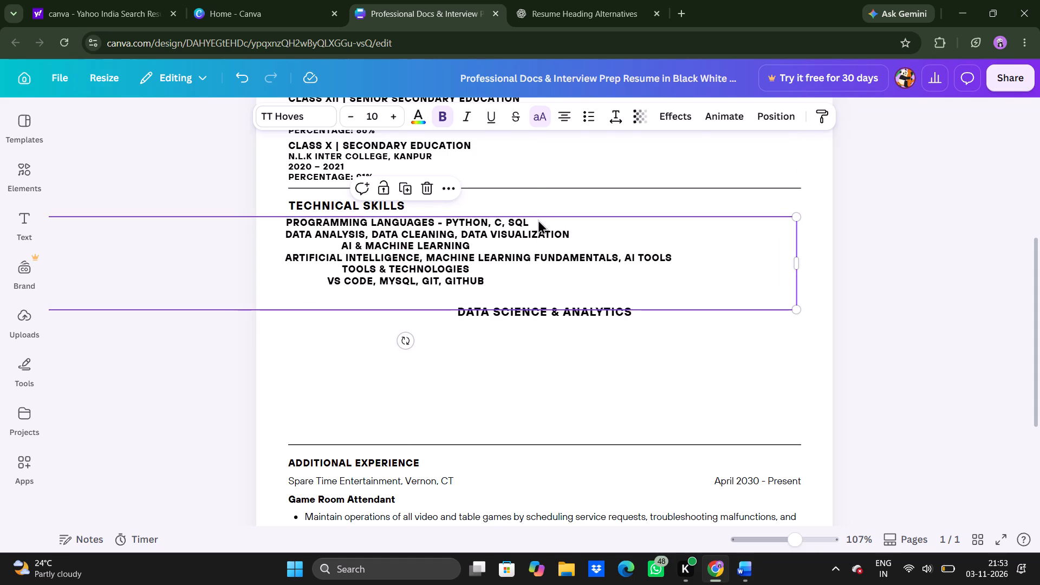
{"action": "key", "text": "Return"}
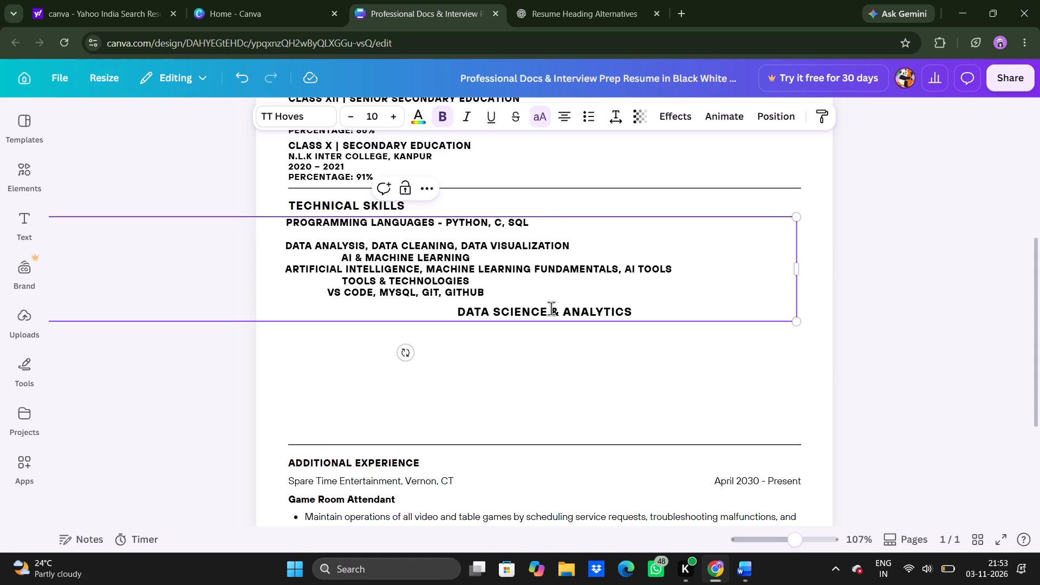
{"action": "left_click", "coordinate": [554, 429]}
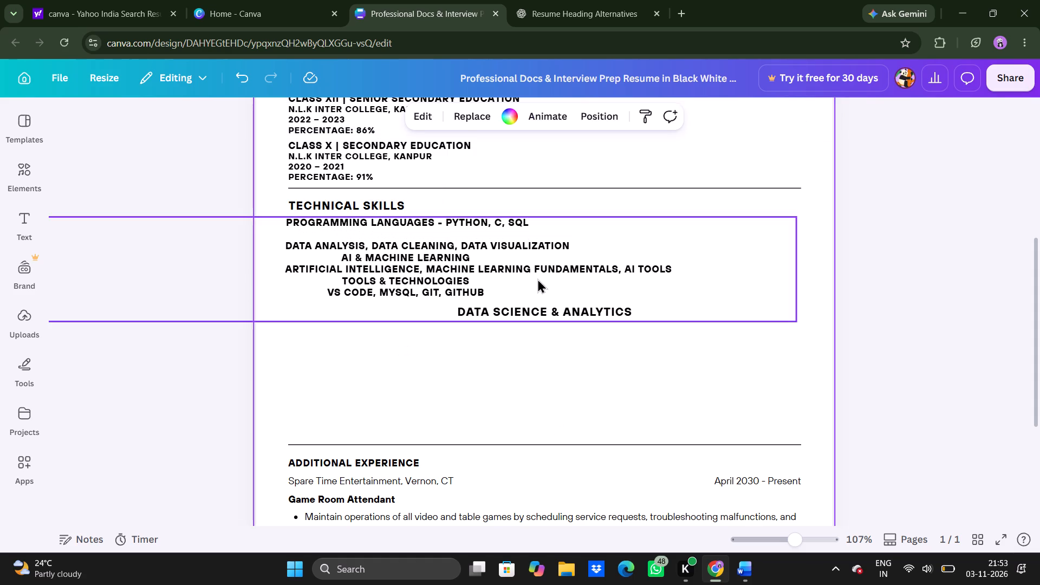
Move the Data Science & Analytics text box directly below the Programming Languages line, left-aligned with the Technical Skills heading.
{"action": "left_click", "coordinate": [524, 309]}
{"action": "left_click_drag", "start_coordinate": [524, 309], "coordinate": [466, 315]}
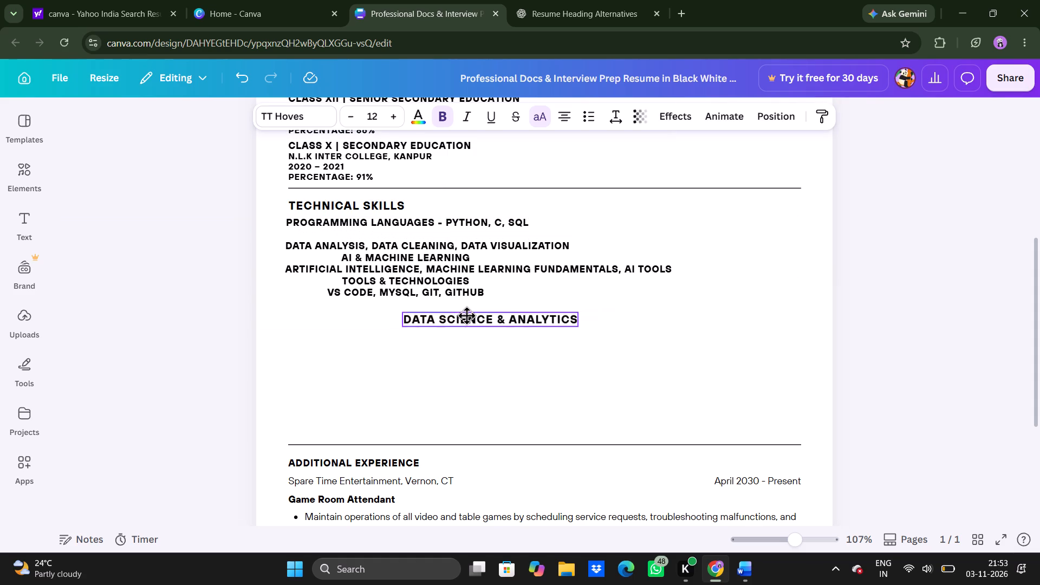
{"action": "left_click_drag", "start_coordinate": [466, 315], "coordinate": [350, 239]}
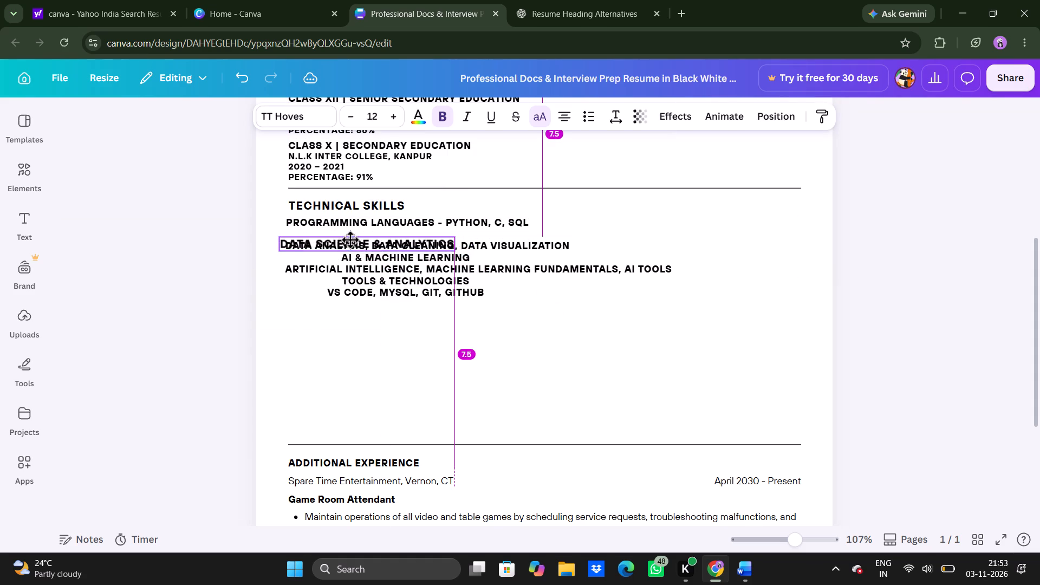
{"action": "left_click_drag", "start_coordinate": [350, 239], "coordinate": [353, 238]}
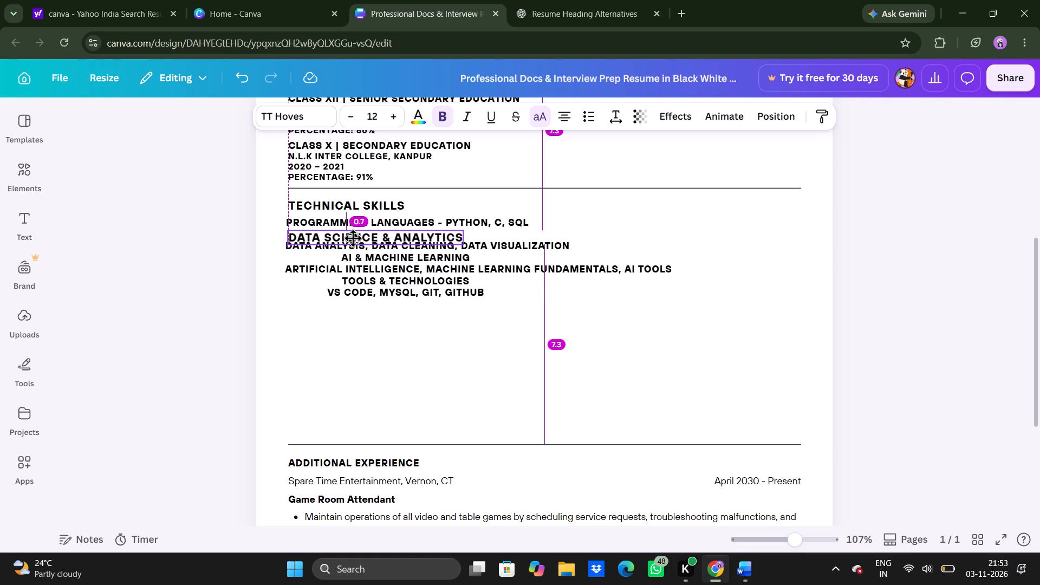
{"action": "left_click_drag", "start_coordinate": [353, 238], "coordinate": [353, 237]}
{"action": "left_click_drag", "start_coordinate": [353, 237], "coordinate": [352, 237]}
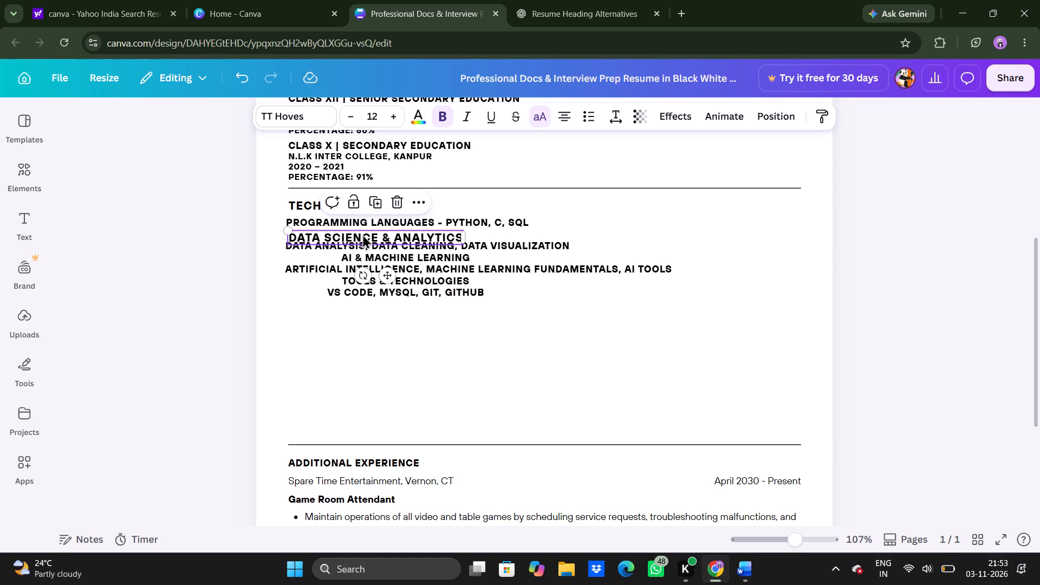
Insert a leading space before the Programming Languages line to shift it slightly right.
{"action": "left_click", "coordinate": [315, 219]}
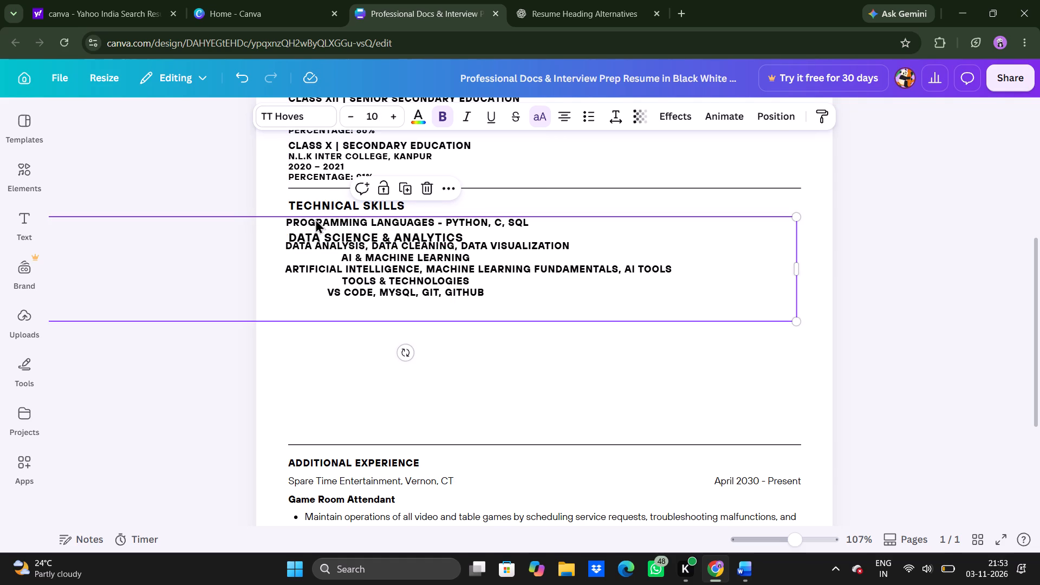
{"action": "left_click", "coordinate": [286, 218]}
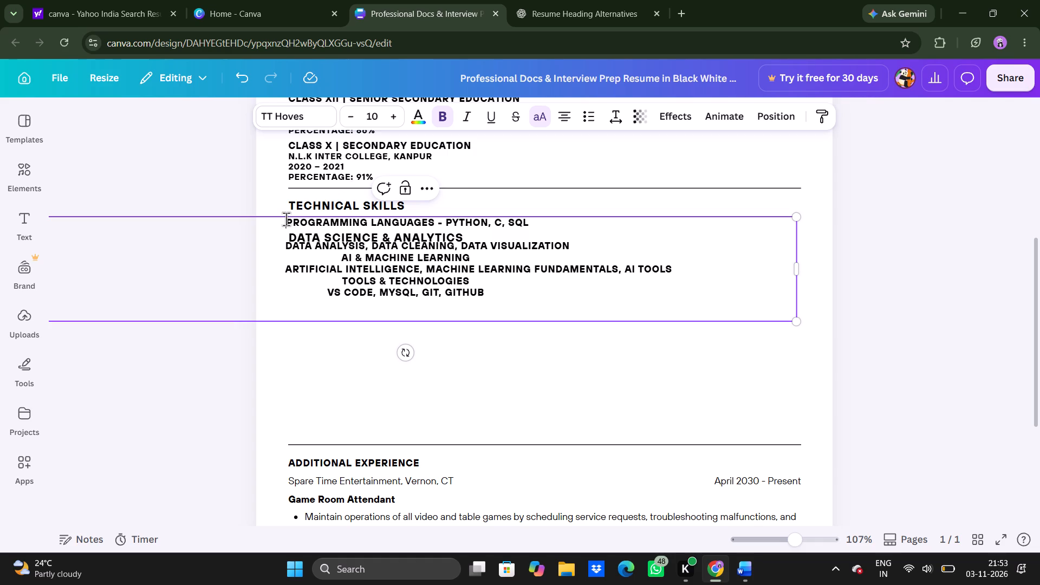
{"action": "key", "text": "space"}
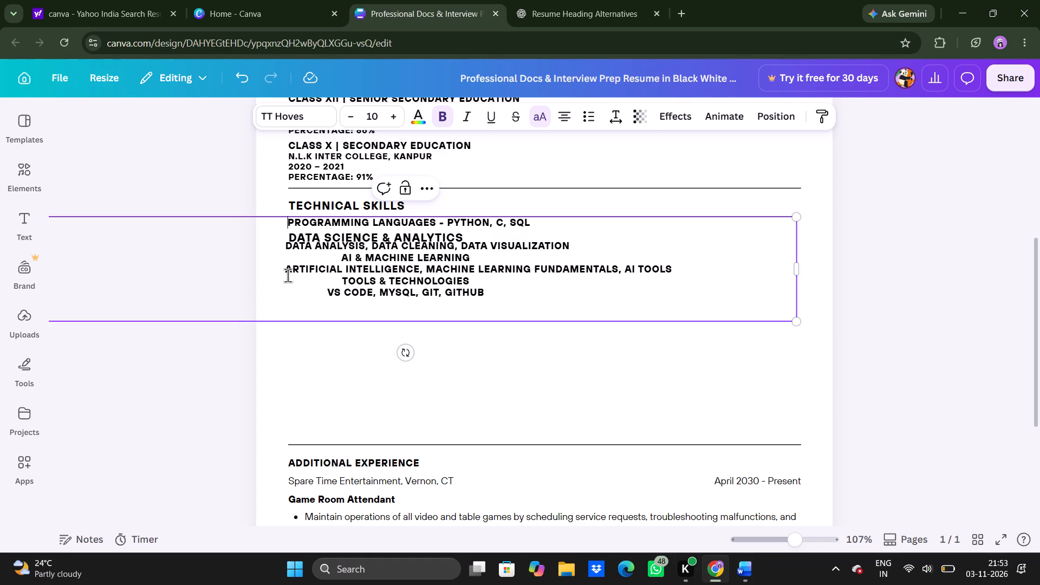
Insert another blank line above the Data Analysis line in the skills text box and set the blank line's font size to 9.
{"action": "left_click", "coordinate": [473, 236]}
{"action": "left_click", "coordinate": [473, 236]}
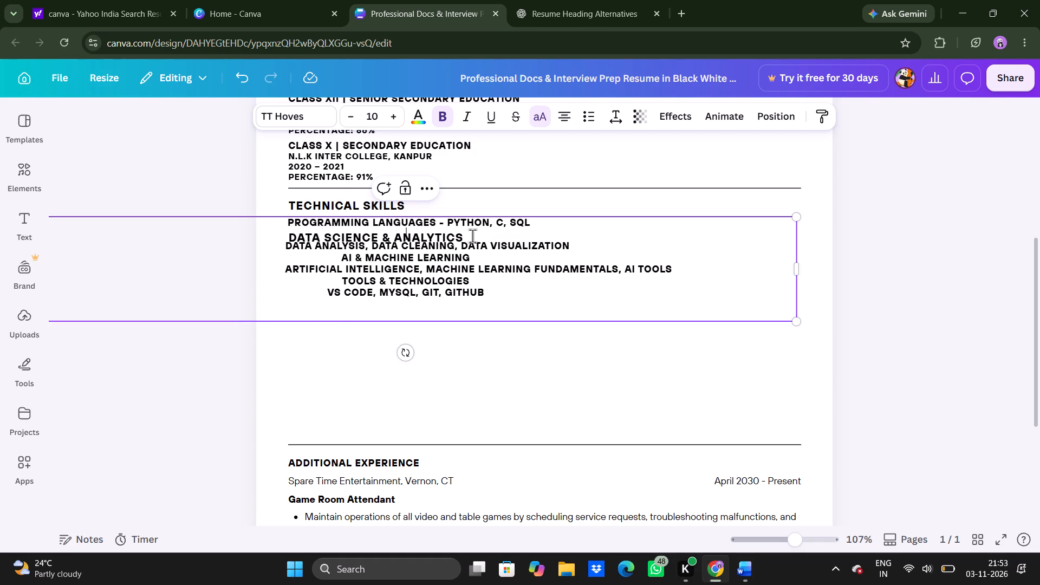
{"action": "left_click", "coordinate": [472, 236]}
{"action": "left_click", "coordinate": [581, 245]}
{"action": "left_click", "coordinate": [380, 237]}
{"action": "key", "text": "Return"}
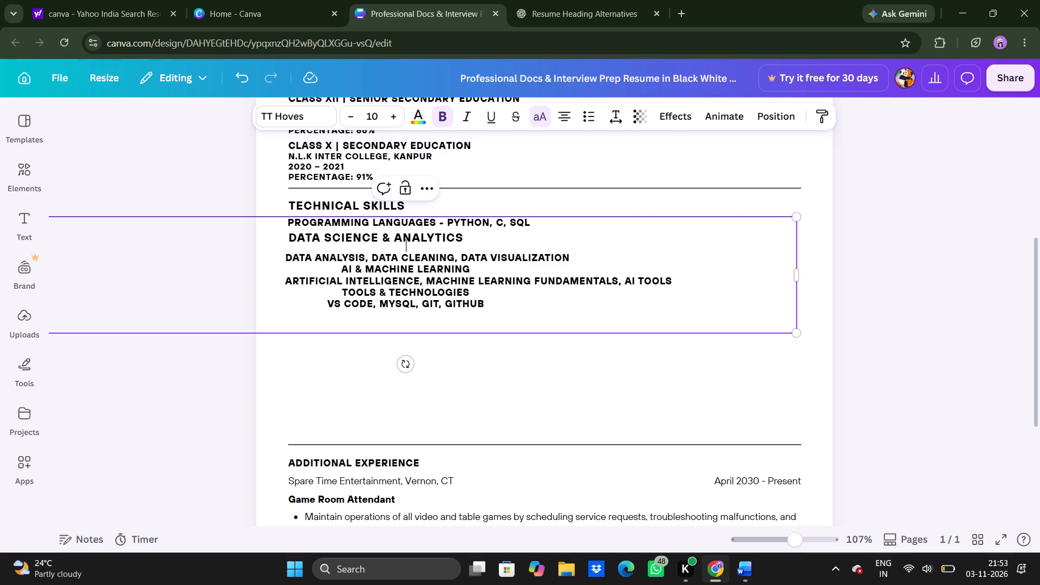
{"action": "left_click", "coordinate": [354, 119]}
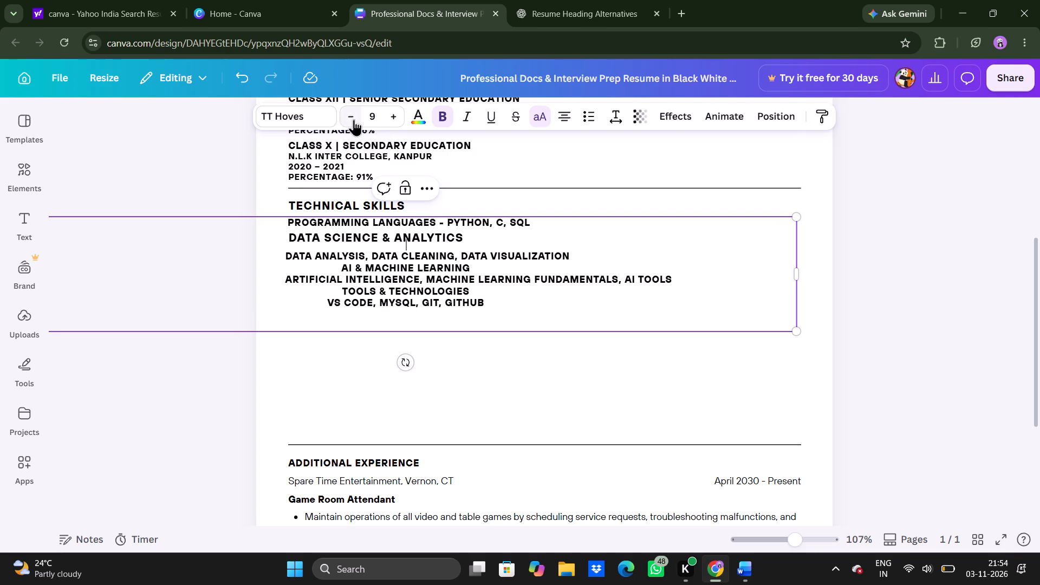
Indent the Data Analysis line with two leading spaces and add one more leading space before the Programming Languages line.
{"action": "left_click", "coordinate": [282, 261]}
{"action": "key", "text": "space"}
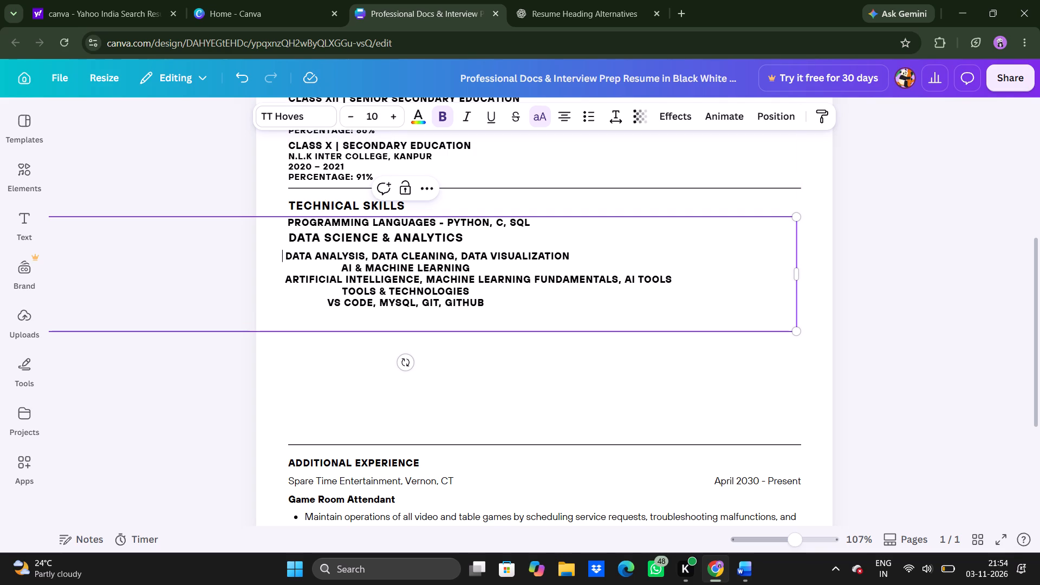
{"action": "left_click", "coordinate": [287, 222]}
{"action": "key", "text": "space"}
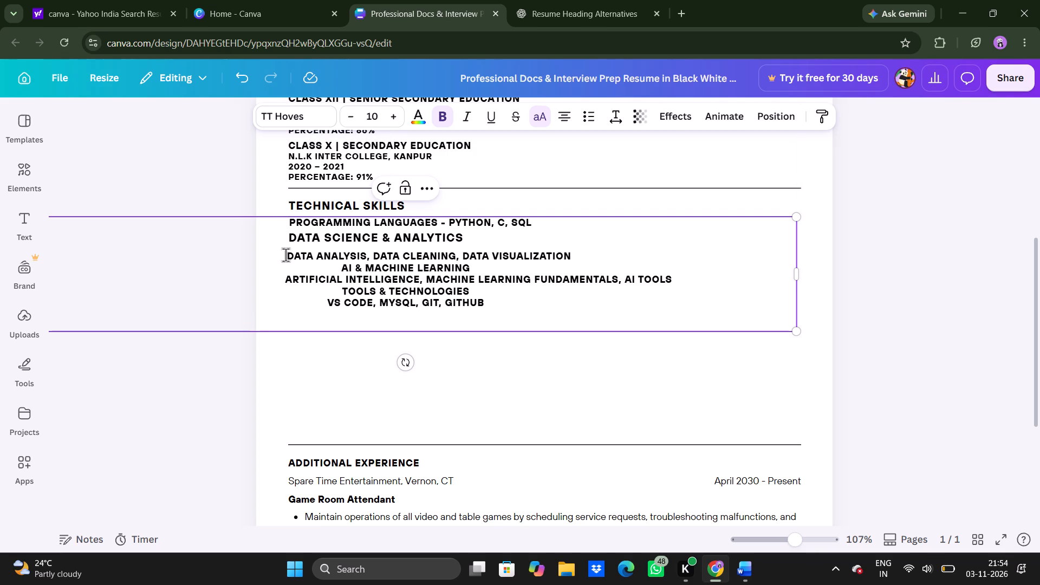
{"action": "left_click", "coordinate": [285, 244]}
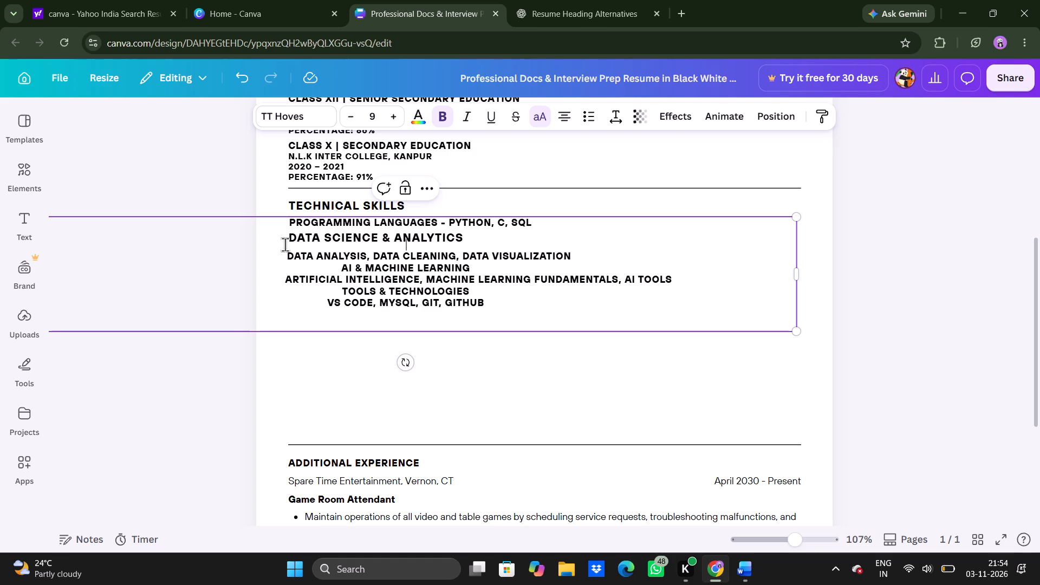
{"action": "left_click", "coordinate": [284, 264]}
{"action": "left_click", "coordinate": [284, 256]}
{"action": "key", "text": "space"}
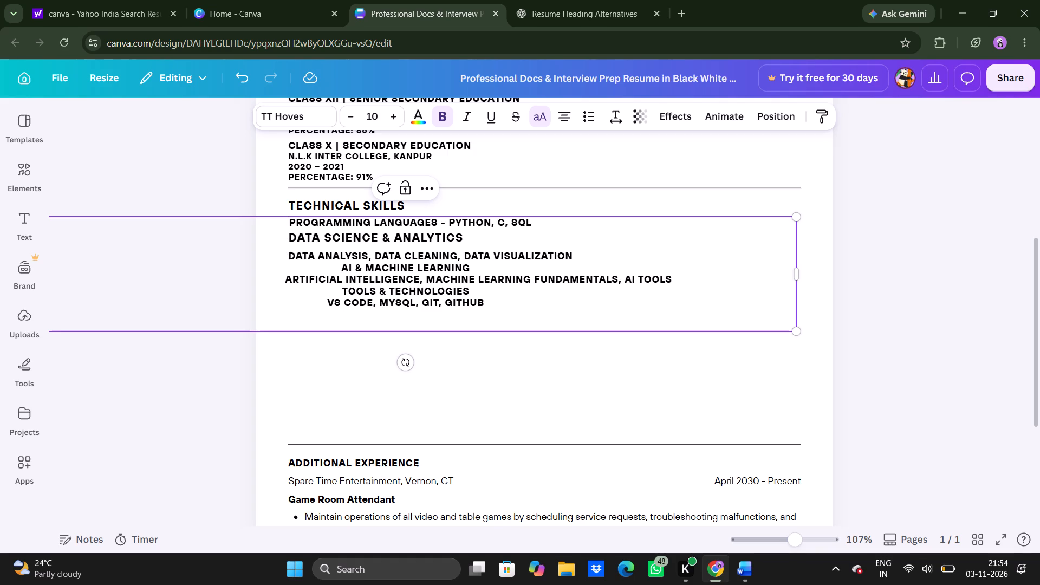
Copy the AI & Machine Learning line and paste it as a separate text box on the page.
{"action": "left_click_drag", "start_coordinate": [470, 268], "coordinate": [425, 261]}
{"action": "left_click_drag", "start_coordinate": [425, 261], "coordinate": [340, 264]}
{"action": "key", "text": "ctrl+c"}
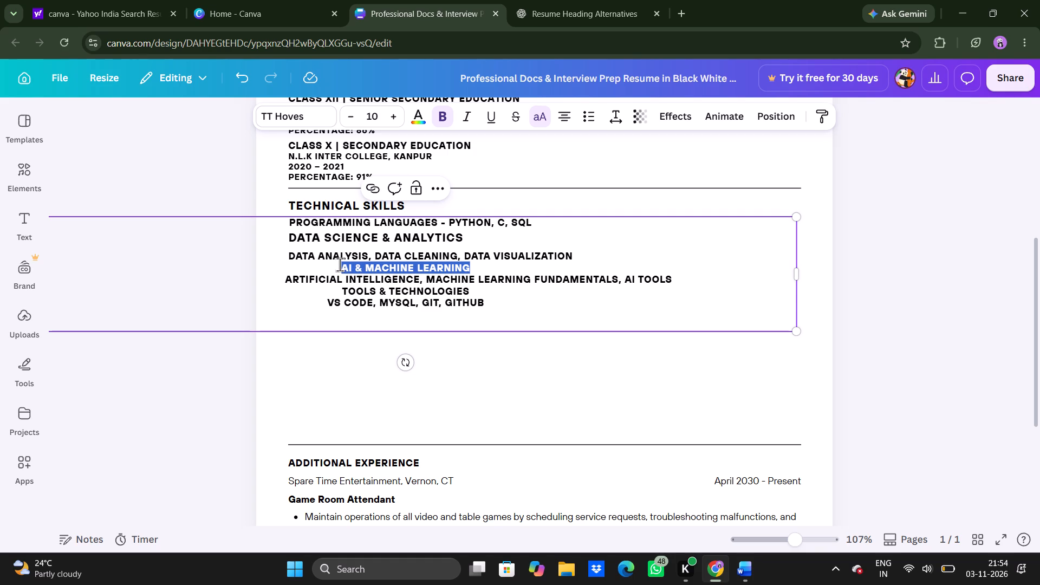
{"action": "left_click", "coordinate": [472, 404]}
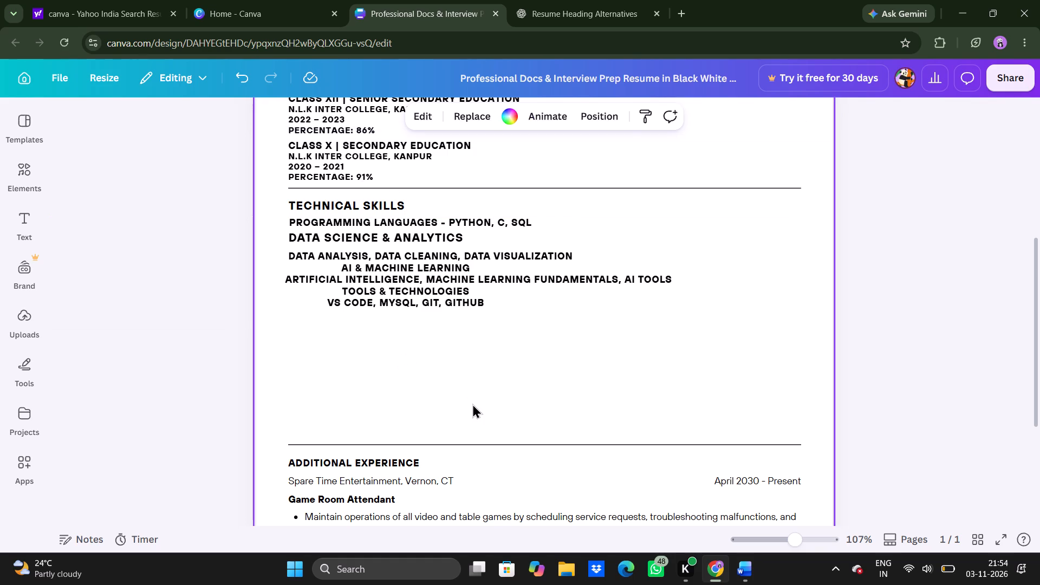
{"action": "key", "text": "ctrl+v"}
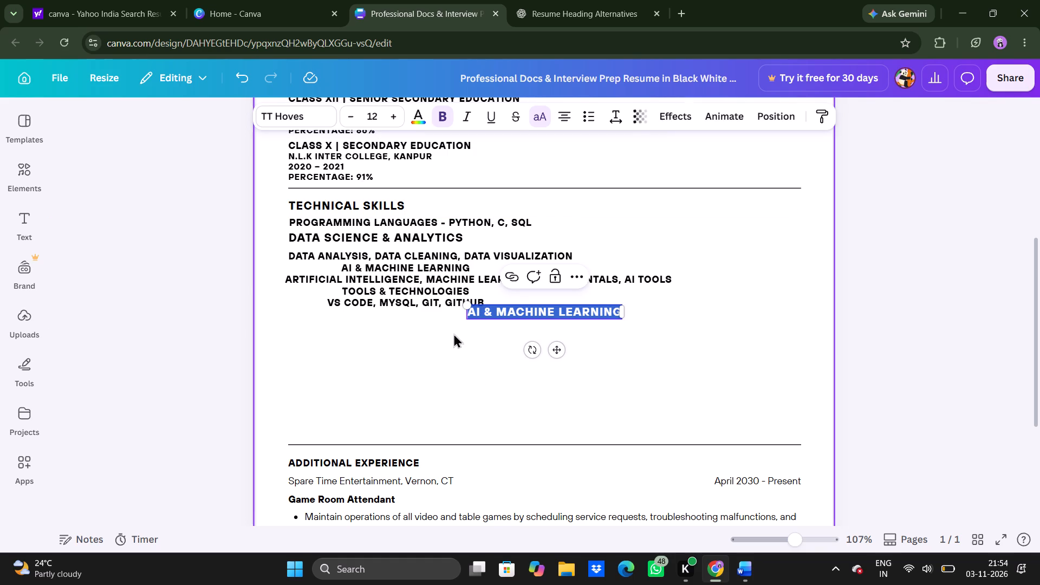
Delete the original AI & Machine Learning text from the skills text box, leaving its line blank.
{"action": "left_click", "coordinate": [472, 260]}
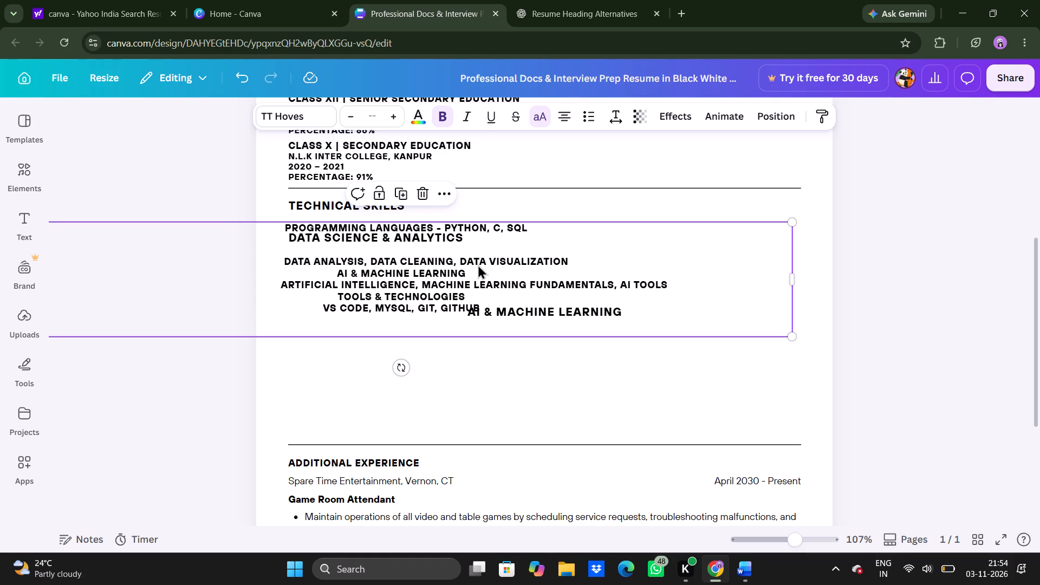
{"action": "double_click", "coordinate": [470, 268]}
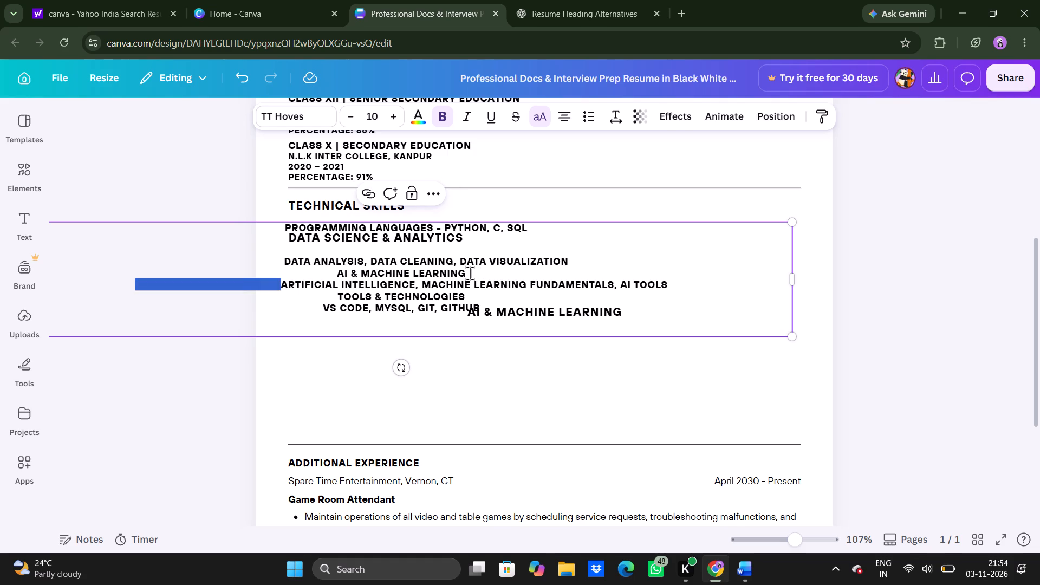
{"action": "left_click", "coordinate": [470, 273]}
{"action": "left_click_drag", "start_coordinate": [470, 273], "coordinate": [341, 274]}
{"action": "key", "text": "BackSpace"}
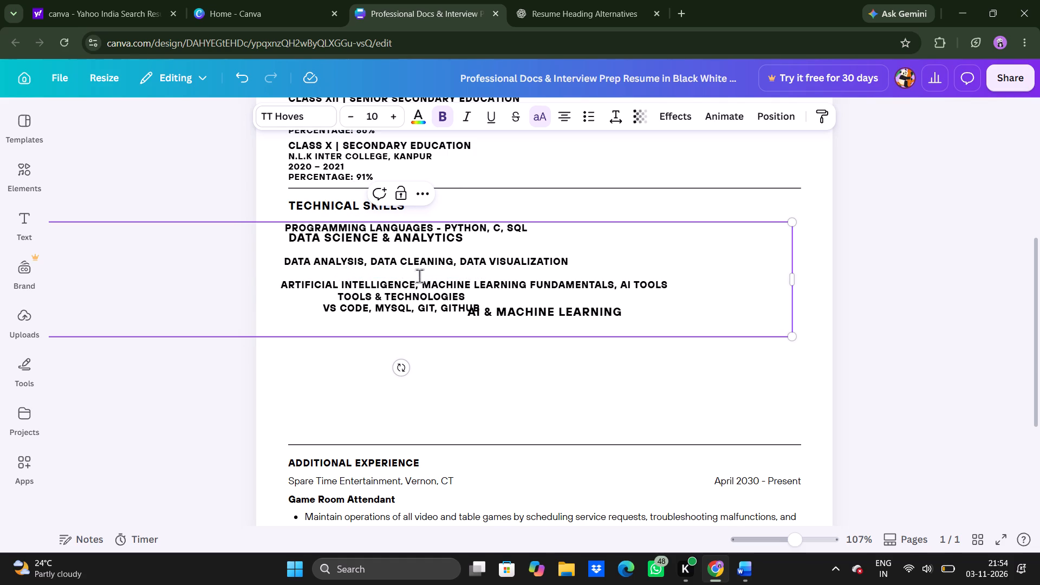
Move the AI & Machine Learning text box into the gap between the Data Analysis and Artificial Intelligence lines, near their left edge.
{"action": "left_click", "coordinate": [542, 409]}
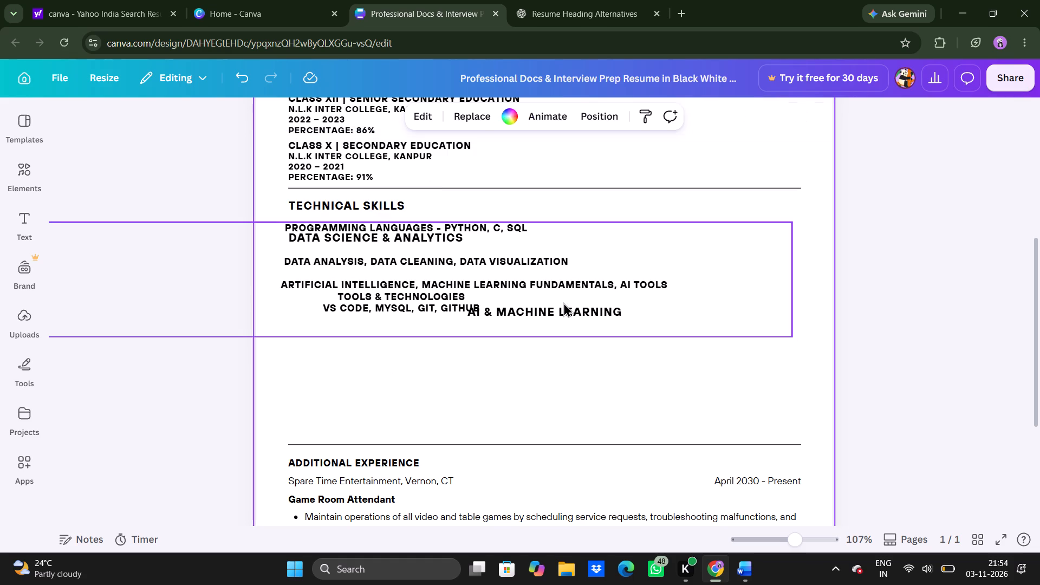
{"action": "left_click", "coordinate": [565, 309]}
{"action": "left_click_drag", "start_coordinate": [565, 309], "coordinate": [391, 274]}
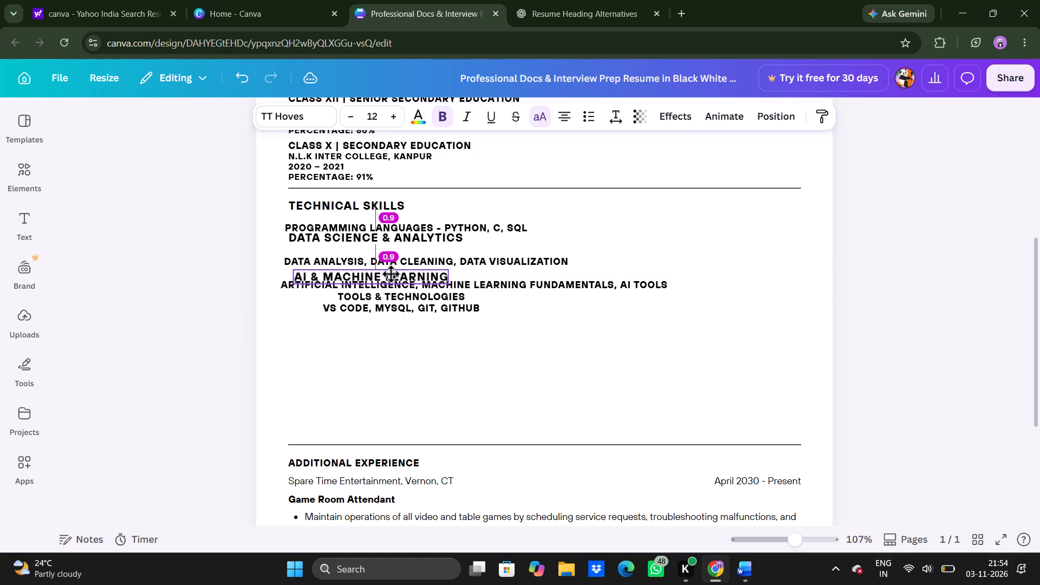
{"action": "left_click_drag", "start_coordinate": [391, 274], "coordinate": [383, 274]}
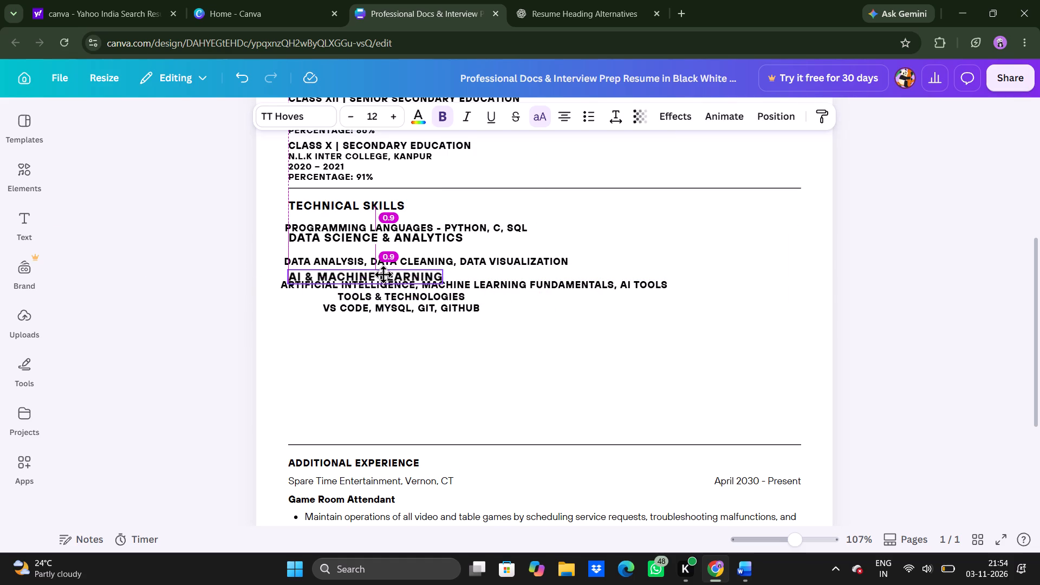
{"action": "left_click_drag", "start_coordinate": [383, 274], "coordinate": [381, 271]}
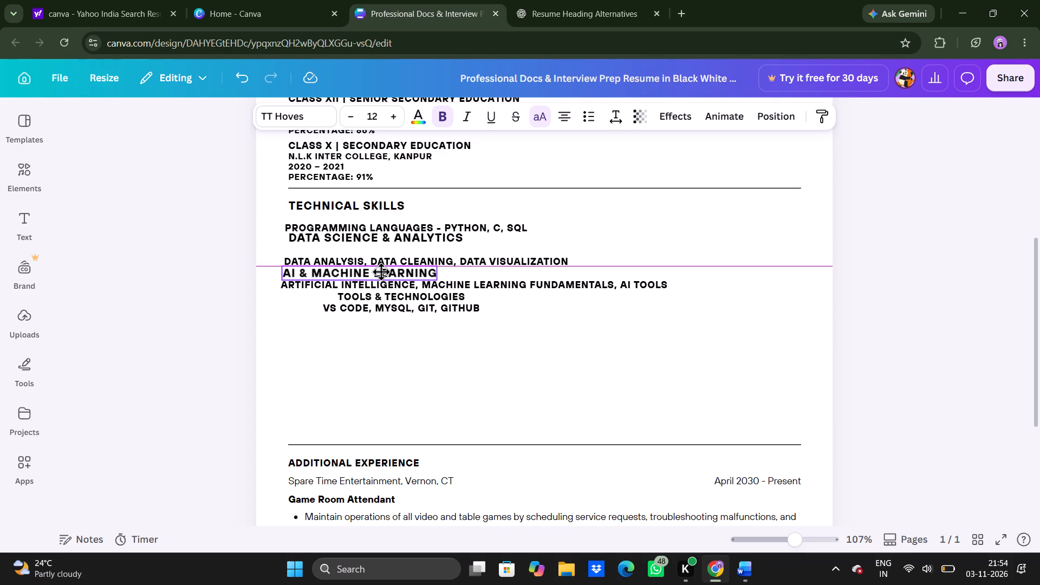
{"action": "left_click_drag", "start_coordinate": [381, 271], "coordinate": [381, 271]}
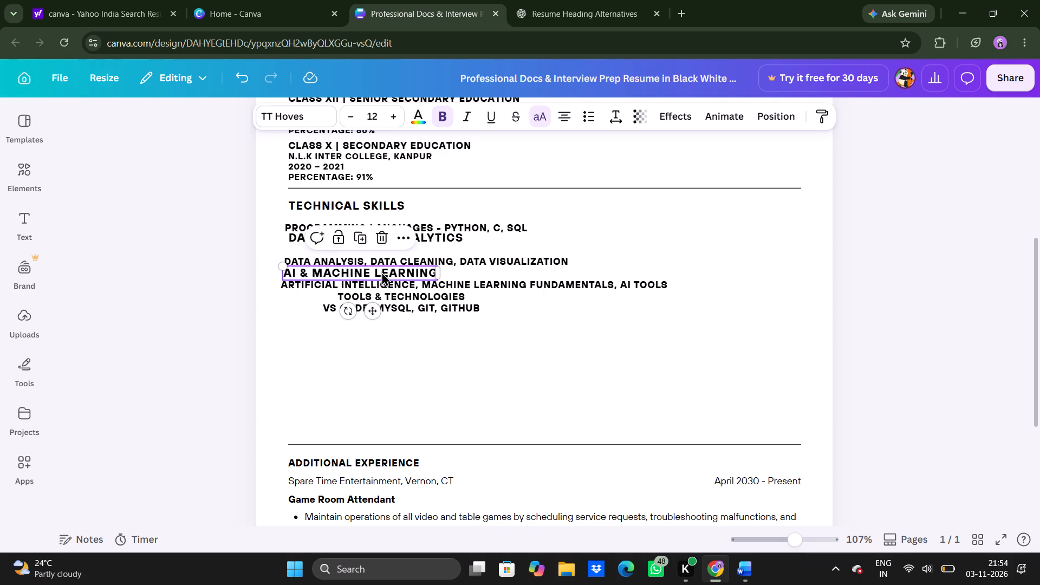
{"action": "left_click", "coordinate": [523, 439]}
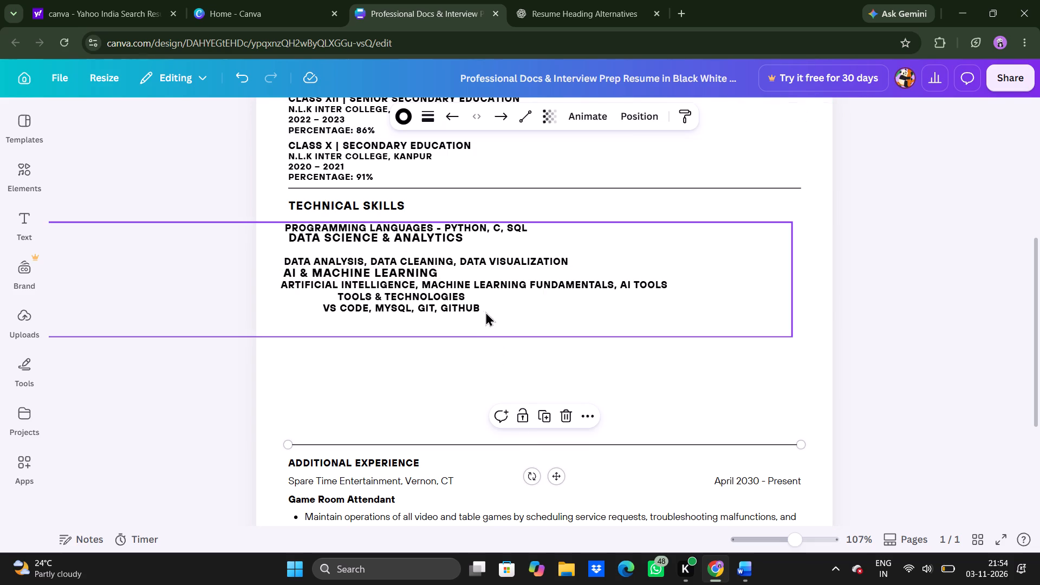
Copy the Tools & Technologies line from the skills text box and paste it as a separate text box on the page.
{"action": "left_click", "coordinate": [460, 293]}
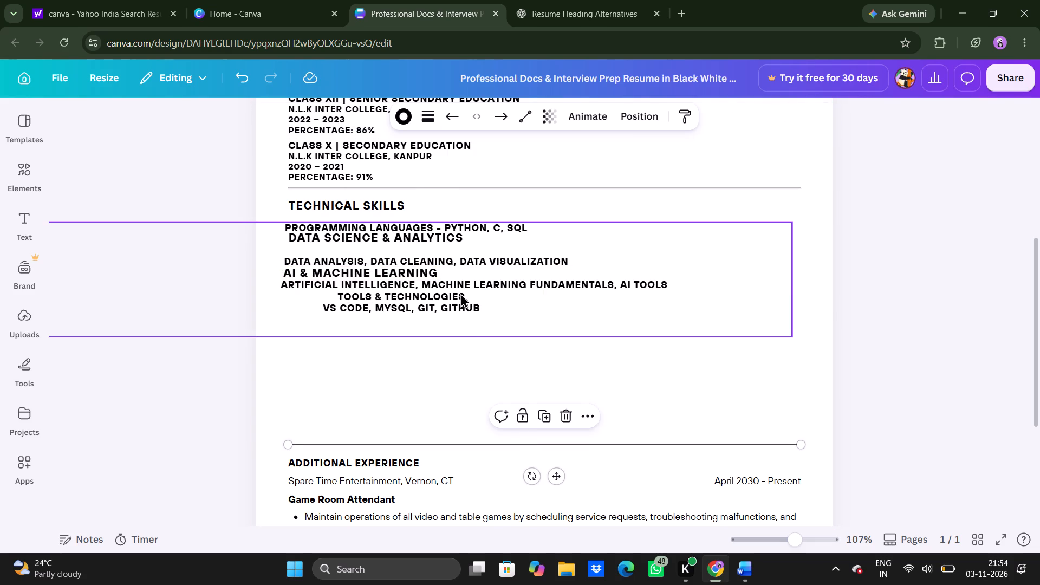
{"action": "left_click", "coordinate": [460, 293]}
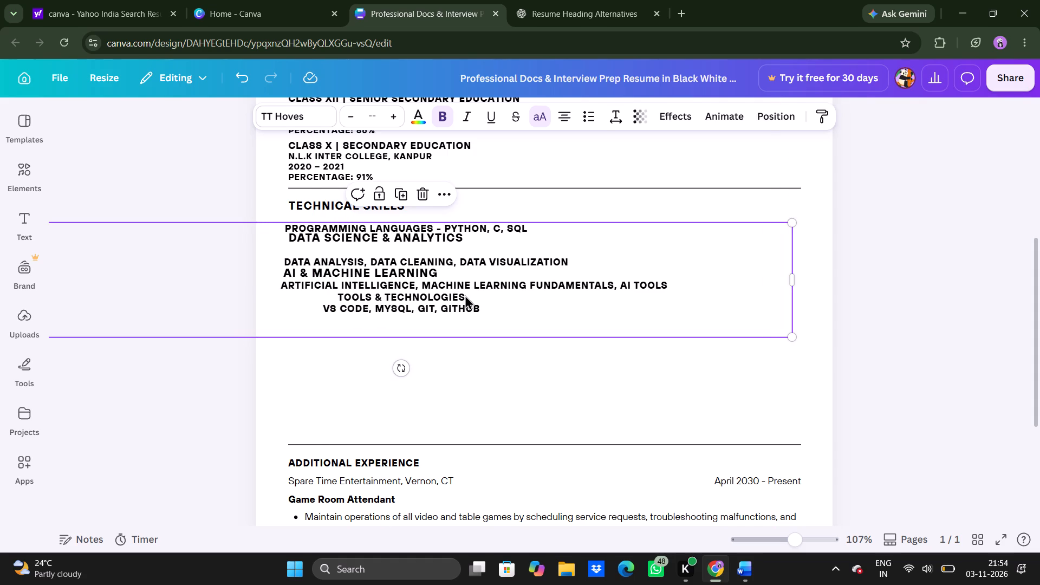
{"action": "left_click", "coordinate": [465, 295]}
{"action": "left_click_drag", "start_coordinate": [464, 295], "coordinate": [343, 298]}
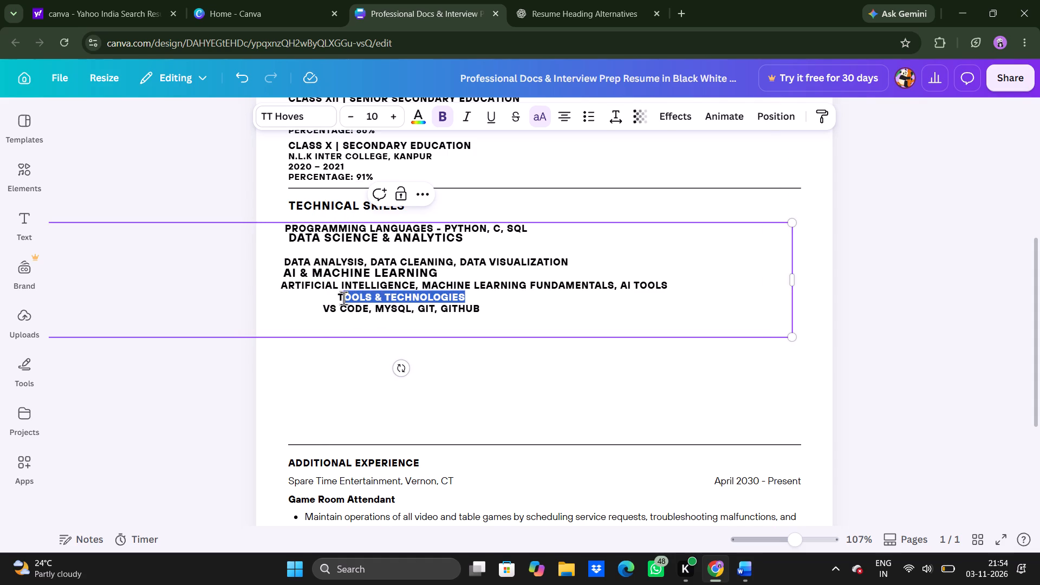
{"action": "left_click_drag", "start_coordinate": [343, 298], "coordinate": [338, 298]}
{"action": "key", "text": "ctrl+c"}
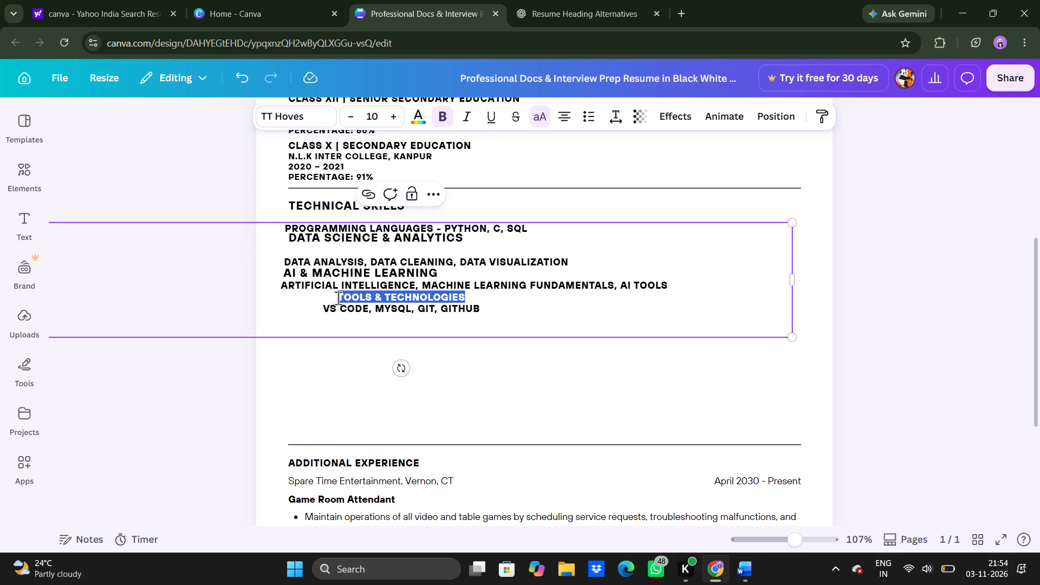
{"action": "left_click", "coordinate": [495, 395]}
{"action": "key", "text": "ctrl+v"}
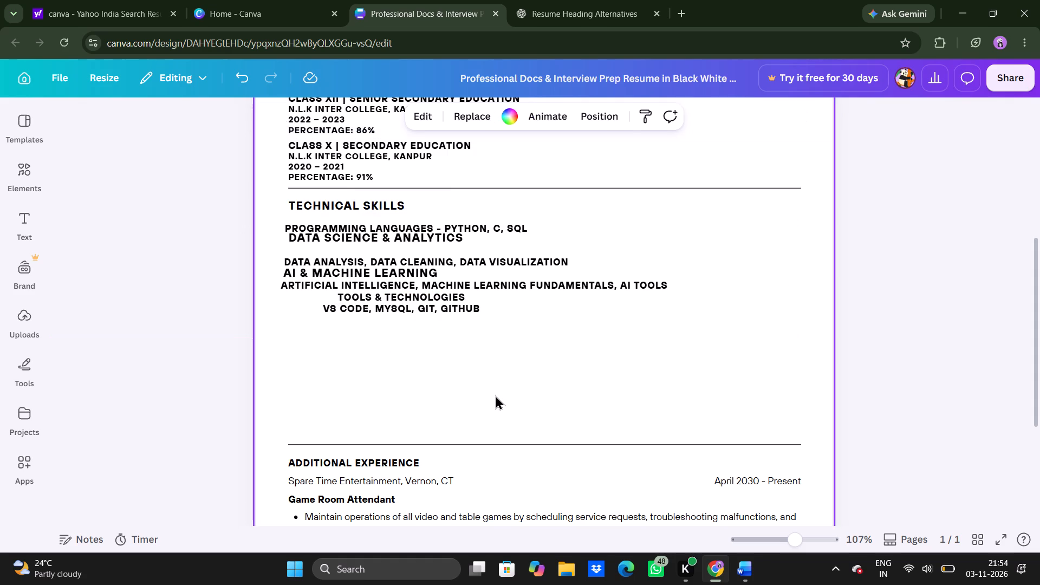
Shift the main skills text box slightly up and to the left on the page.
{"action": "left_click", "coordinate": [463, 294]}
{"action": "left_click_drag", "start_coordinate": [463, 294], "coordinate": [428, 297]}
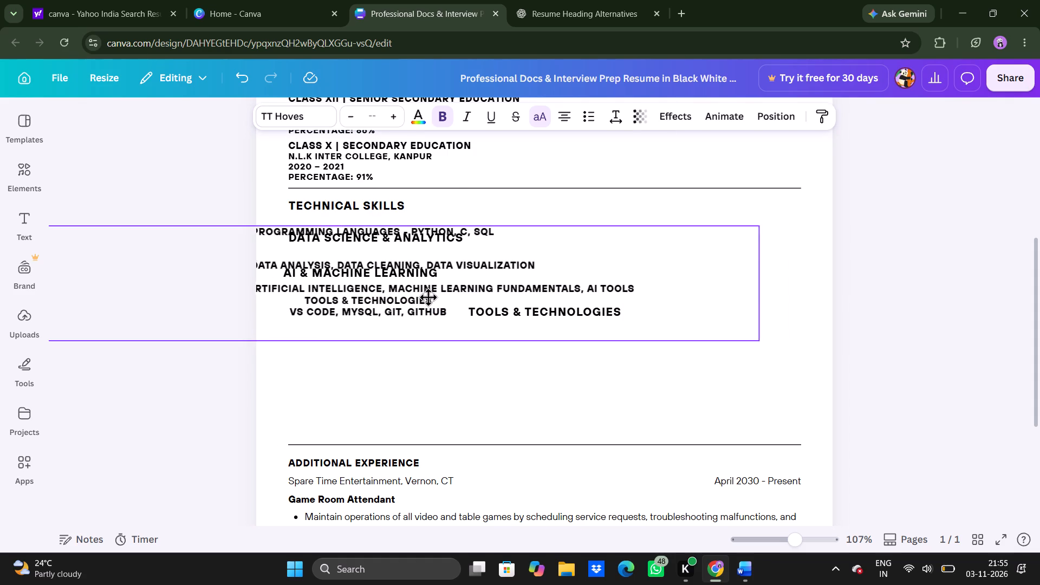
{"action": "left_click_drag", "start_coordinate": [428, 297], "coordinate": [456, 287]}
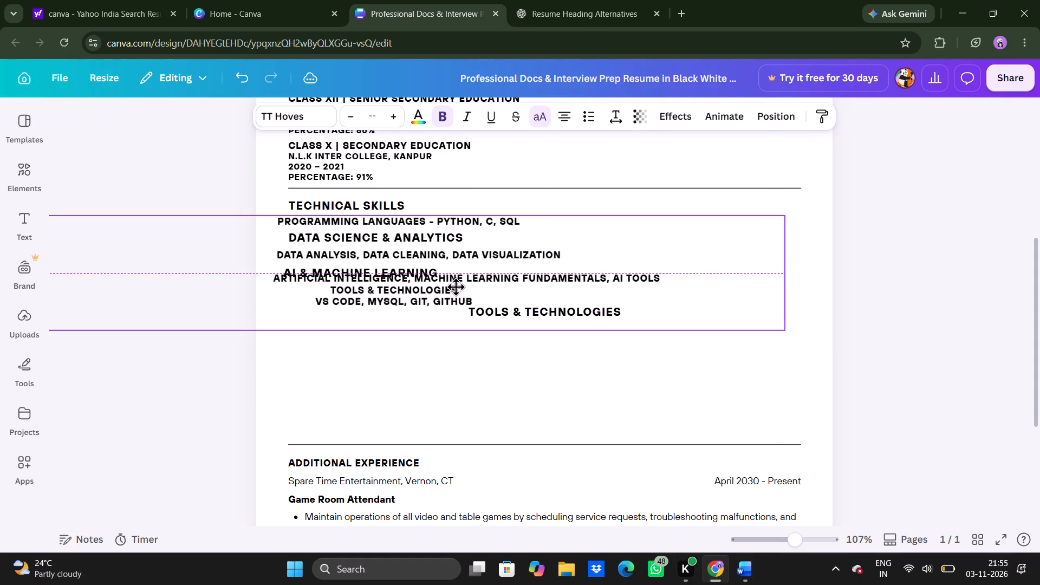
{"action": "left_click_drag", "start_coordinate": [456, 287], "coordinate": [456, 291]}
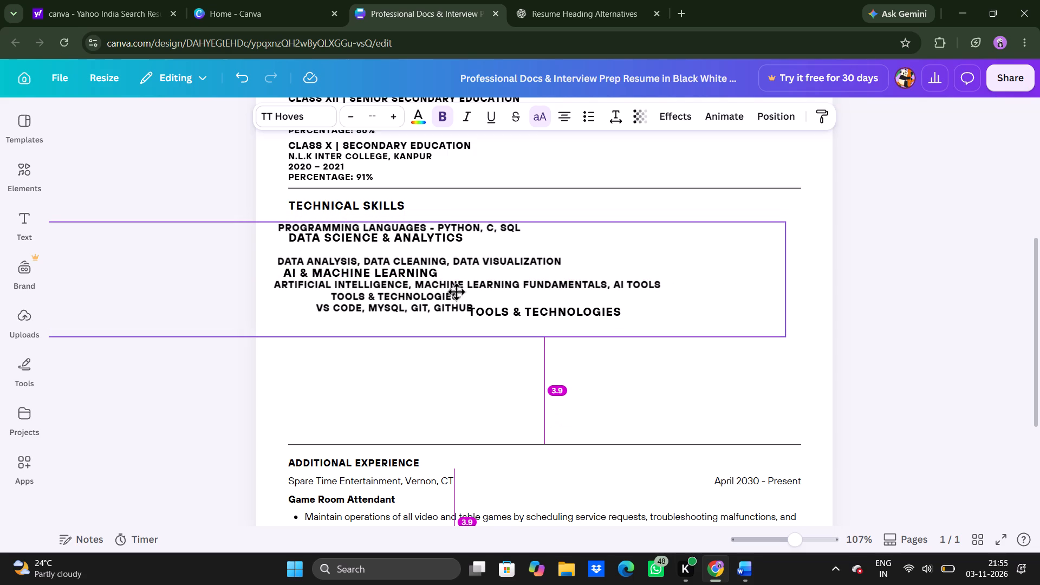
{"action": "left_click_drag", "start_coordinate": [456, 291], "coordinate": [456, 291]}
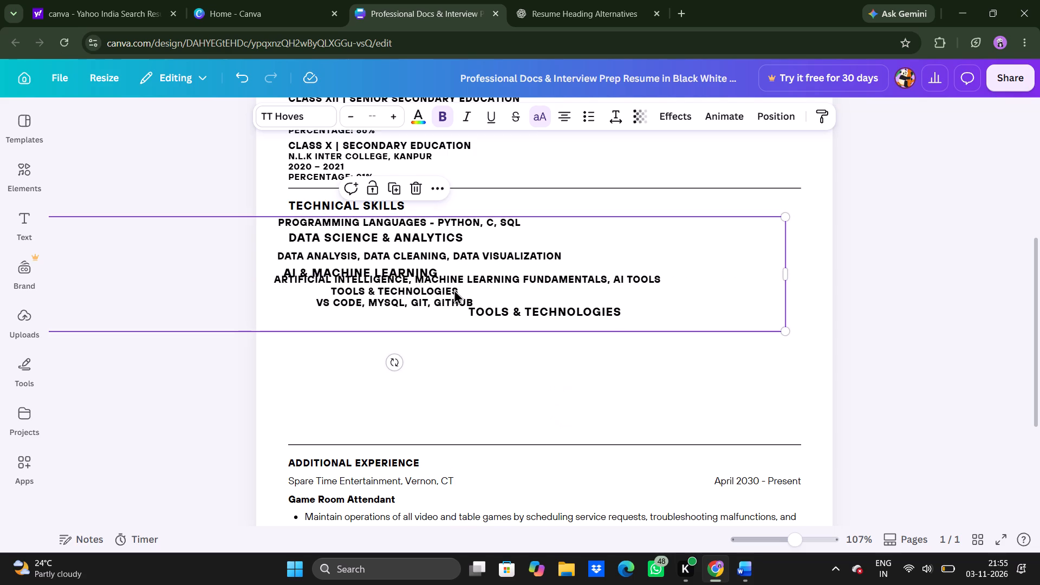
Delete the original Tools & Technologies text from the skills text box, leaving its line blank.
{"action": "left_click", "coordinate": [454, 289]}
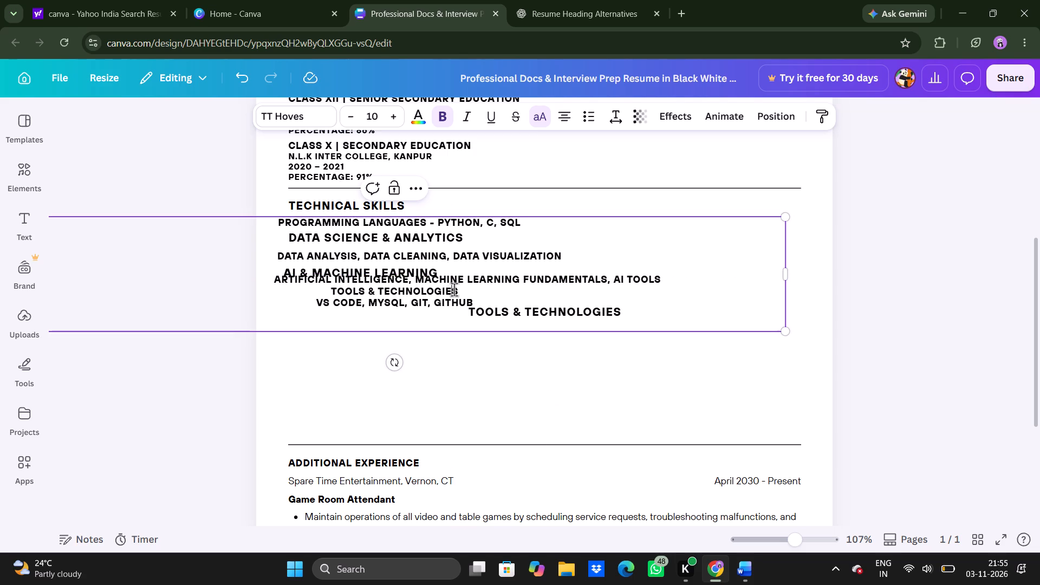
{"action": "key", "text": "BackSpace"}
{"action": "key", "text": "BackSpace"}
{"action": "key", "text": "BackSpace"}
{"action": "key", "text": "BackSpace"}
{"action": "key", "text": "BackSpace"}
{"action": "key", "text": "BackSpace"}
{"action": "key", "text": "BackSpace"}
{"action": "key", "text": "BackSpace"}
{"action": "key", "text": "BackSpace"}
{"action": "key", "text": "BackSpace"}
{"action": "key", "text": "BackSpace"}
{"action": "key", "text": "BackSpace"}
{"action": "key", "text": "BackSpace"}
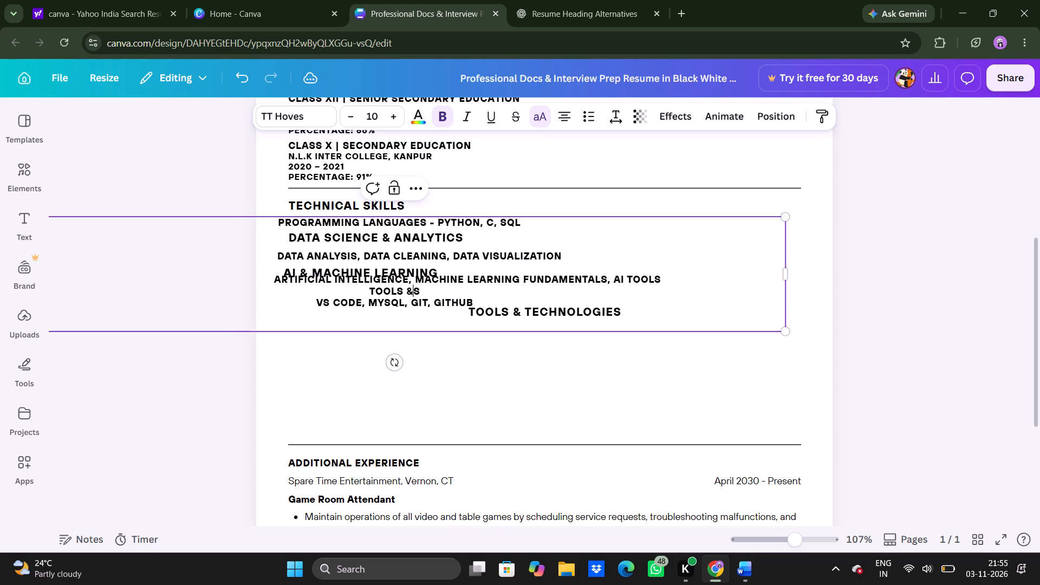
{"action": "key", "text": "BackSpace"}
{"action": "key", "text": "BackSpace"}
{"action": "key", "text": "BackSpace"}
{"action": "key", "text": "BackSpace"}
{"action": "key", "text": "BackSpace"}
{"action": "key", "text": "BackSpace"}
{"action": "key", "text": "Right"}
{"action": "key", "text": "BackSpace"}
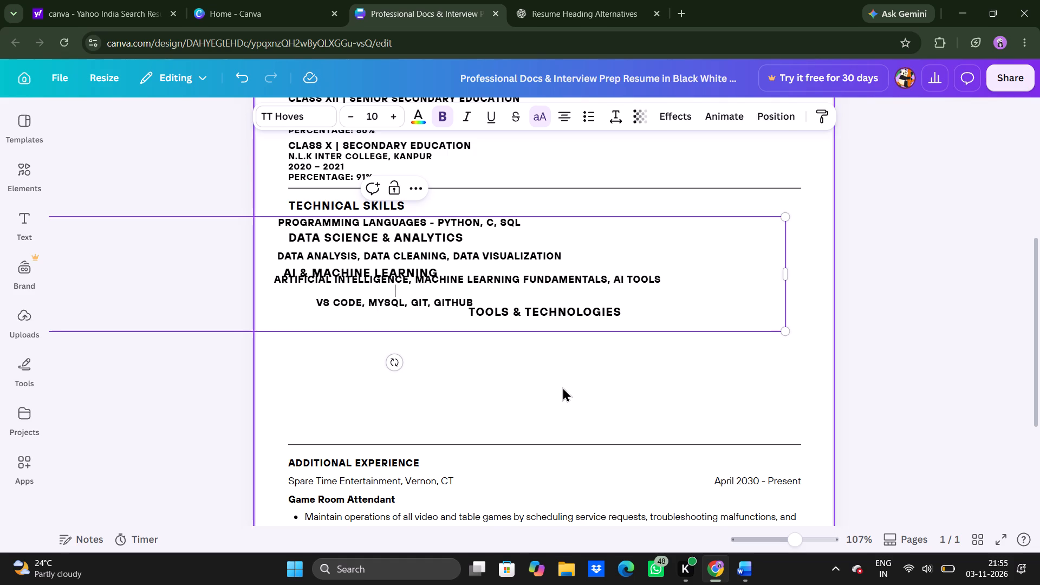
Move the Tools & Technologies text box into the gap above the VS Code line, aligned with the AI & Machine Learning heading.
{"action": "left_click", "coordinate": [562, 387]}
{"action": "left_click_drag", "start_coordinate": [570, 310], "coordinate": [529, 306]}
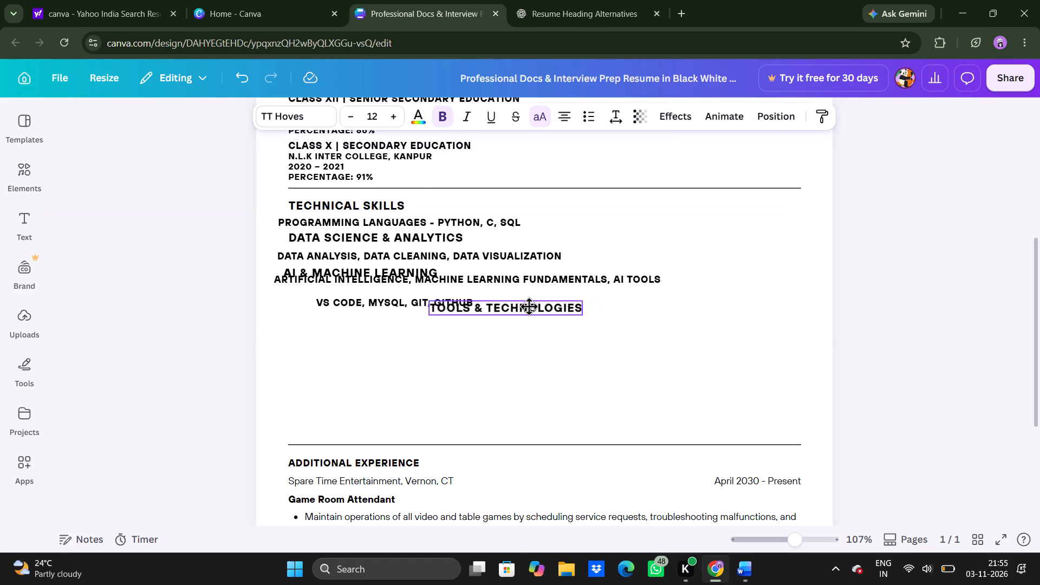
{"action": "left_click_drag", "start_coordinate": [529, 306], "coordinate": [387, 295]}
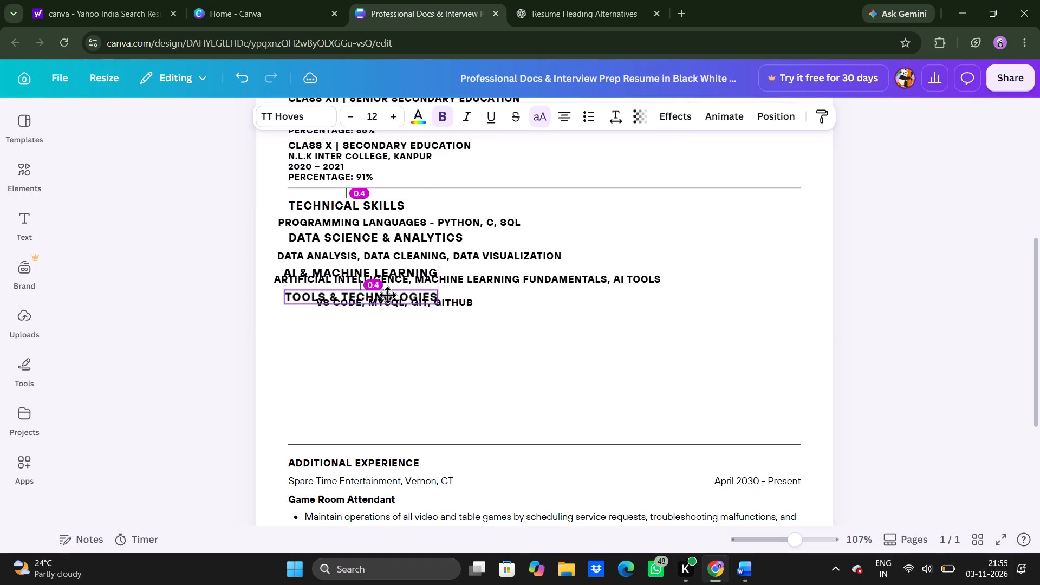
{"action": "left_click", "coordinate": [466, 379]}
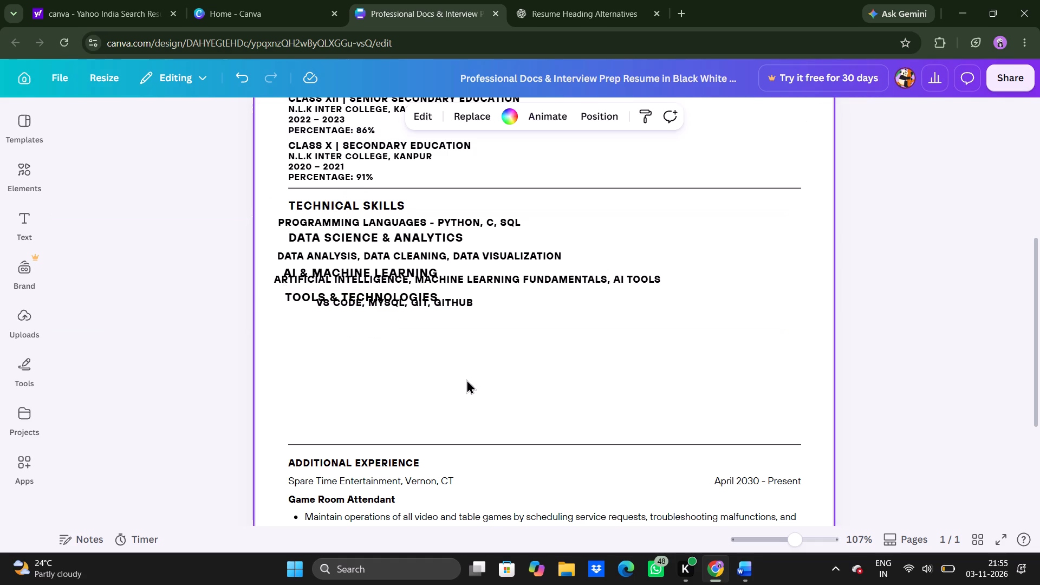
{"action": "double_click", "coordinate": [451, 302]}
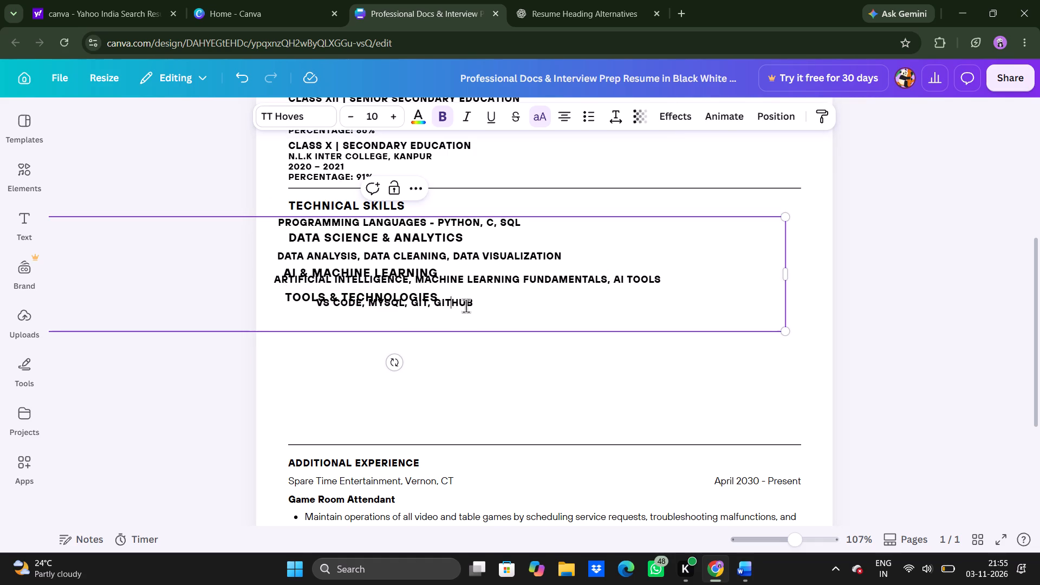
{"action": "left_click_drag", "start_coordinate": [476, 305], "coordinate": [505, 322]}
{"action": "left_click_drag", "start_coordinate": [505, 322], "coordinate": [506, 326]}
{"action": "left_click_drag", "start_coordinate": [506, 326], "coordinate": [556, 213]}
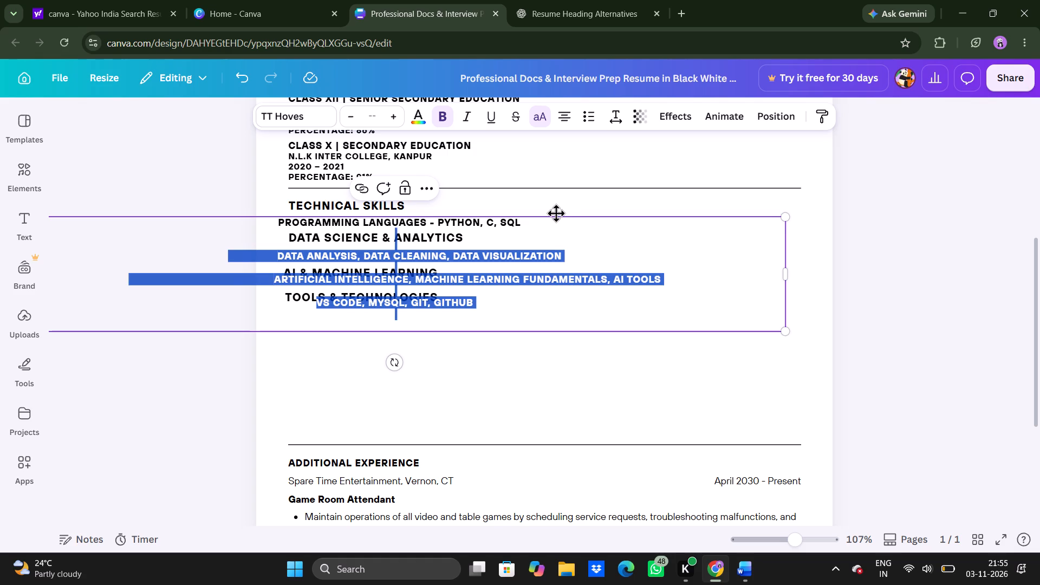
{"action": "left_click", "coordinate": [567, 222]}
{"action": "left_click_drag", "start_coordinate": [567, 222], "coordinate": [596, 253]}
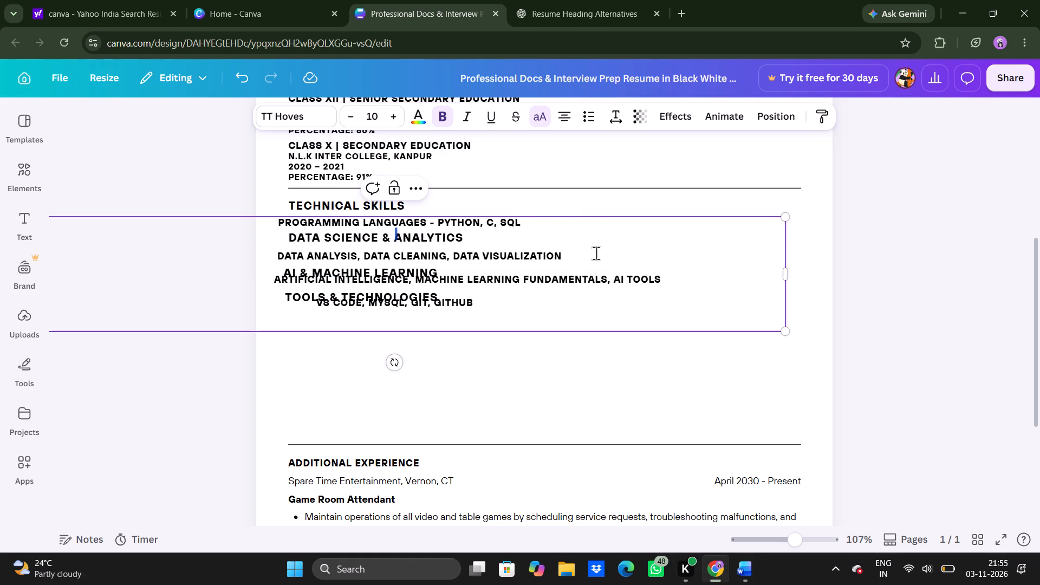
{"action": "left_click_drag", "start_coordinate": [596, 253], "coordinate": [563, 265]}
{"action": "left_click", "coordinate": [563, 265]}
Move the main skills text box slightly right so its lines start near the Technical Skills heading's left edge.
{"action": "left_click_drag", "start_coordinate": [558, 333], "coordinate": [576, 335]}
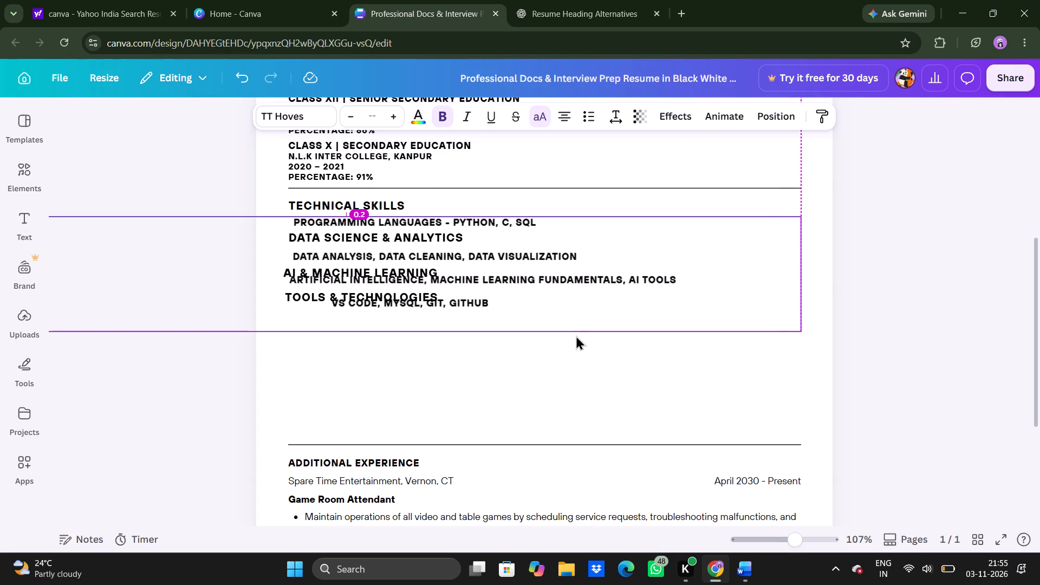
{"action": "left_click_drag", "start_coordinate": [576, 335], "coordinate": [569, 336]}
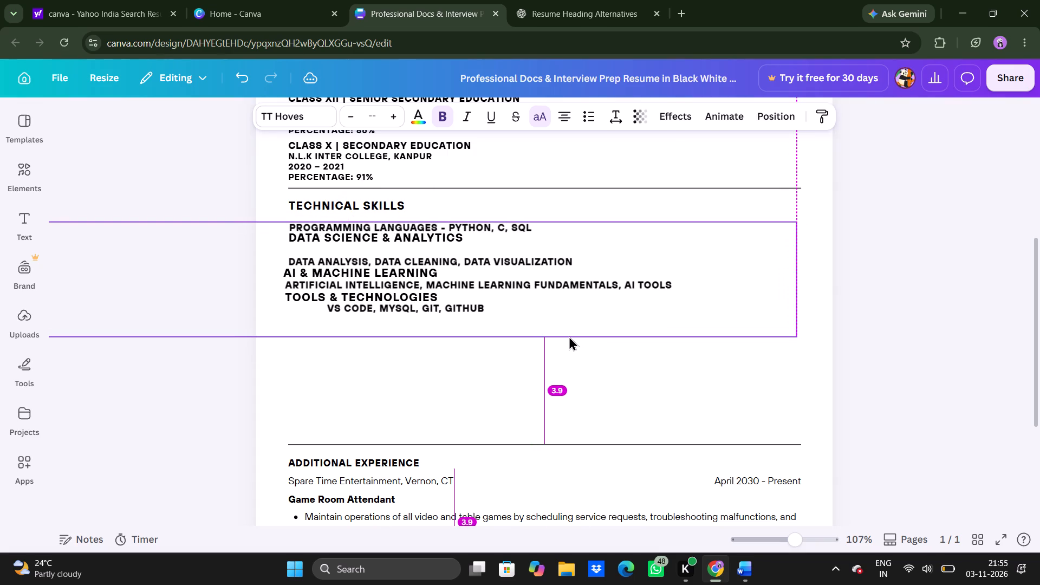
{"action": "left_click_drag", "start_coordinate": [569, 336], "coordinate": [568, 334]}
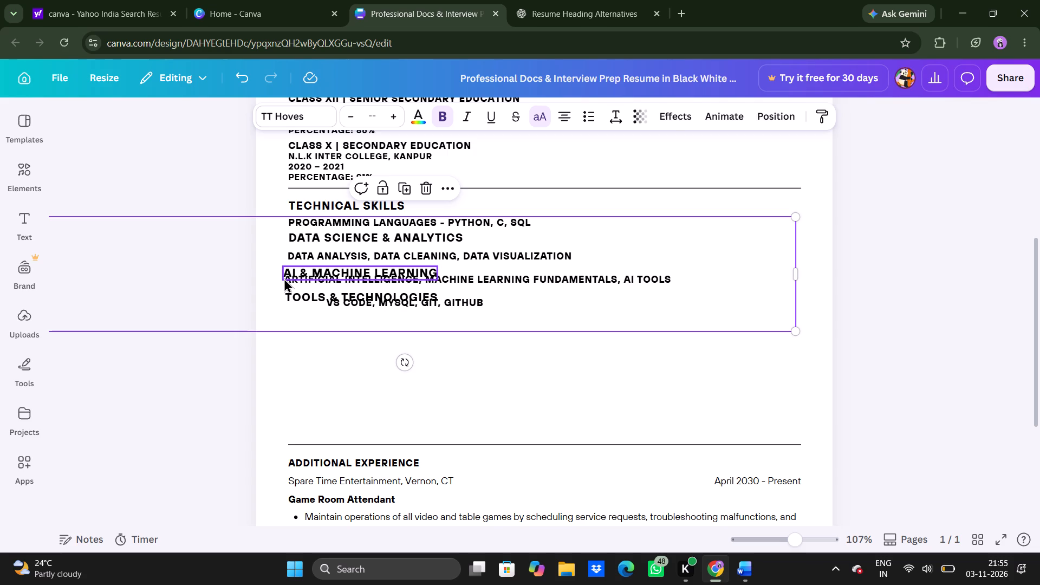
Shift the AI & Machine Learning text box slightly right and up, in line with the Data Science & Analytics heading.
{"action": "left_click", "coordinate": [284, 278]}
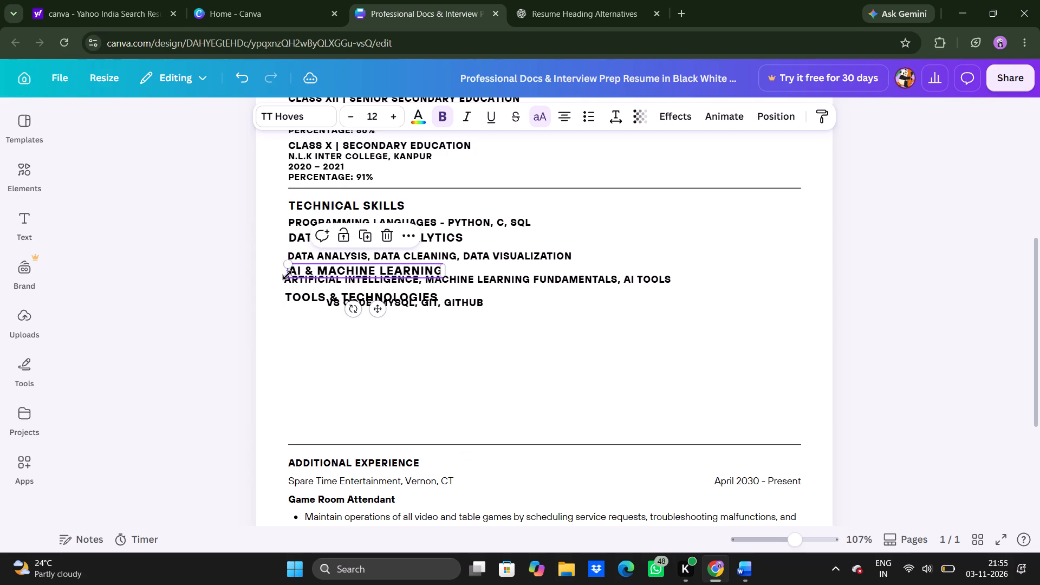
Clear the heading text from the AI & Machine Learning text box, leaving only blank lines in it.
{"action": "left_click", "coordinate": [453, 267]}
{"action": "key", "text": "Return"}
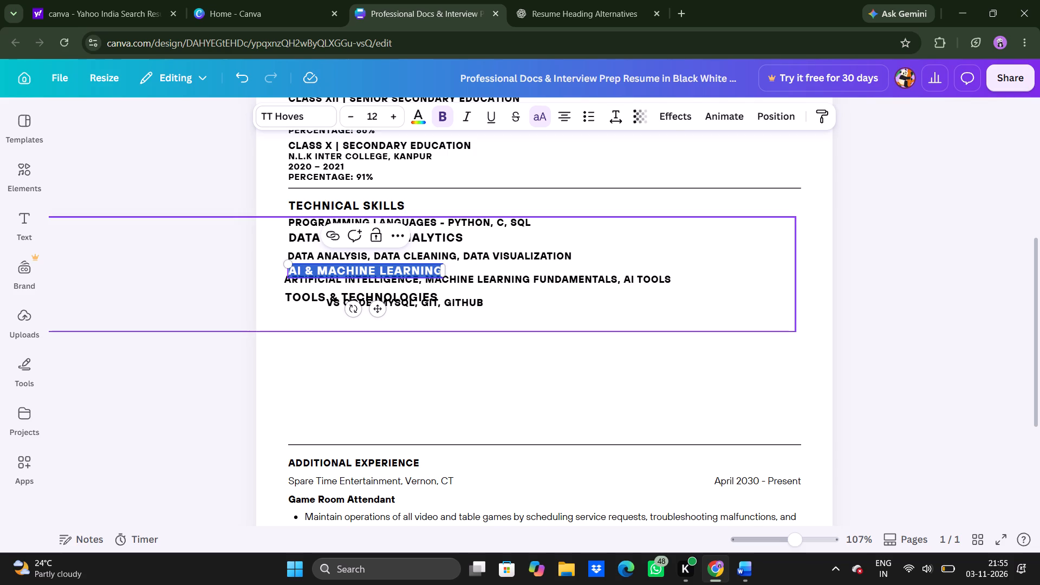
{"action": "key", "text": "Return"}
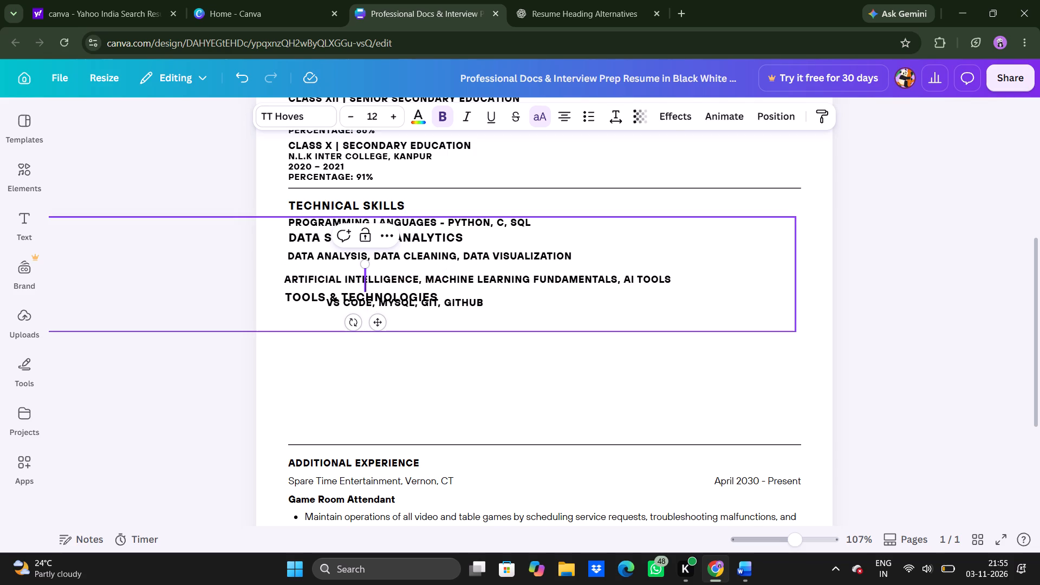
{"action": "key", "text": "z"}
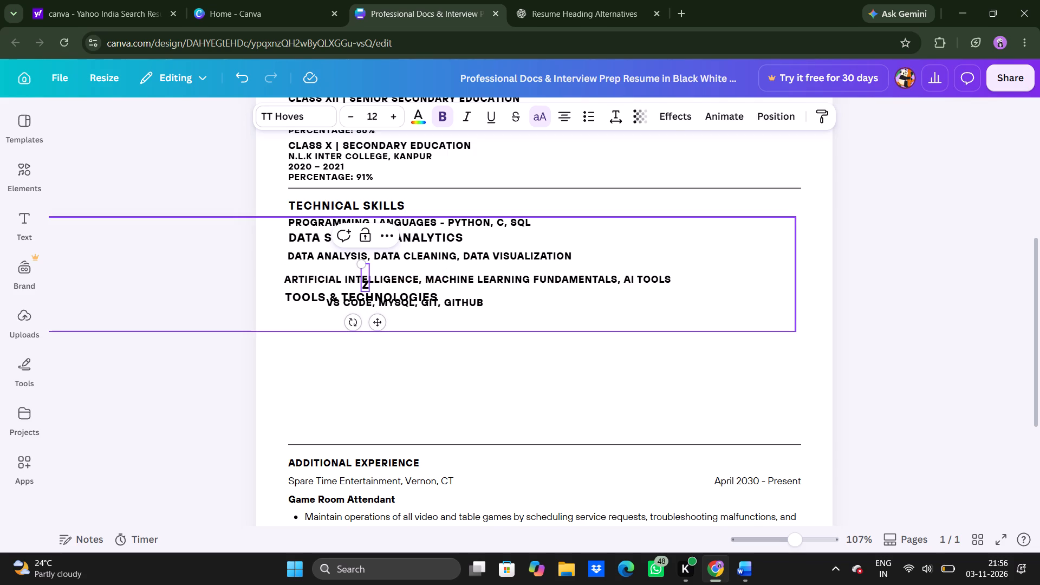
{"action": "key", "text": "BackSpace"}
{"action": "key", "text": "ctrl+z"}
{"action": "key", "text": "BackSpace"}
{"action": "key", "text": "ctrl+a"}
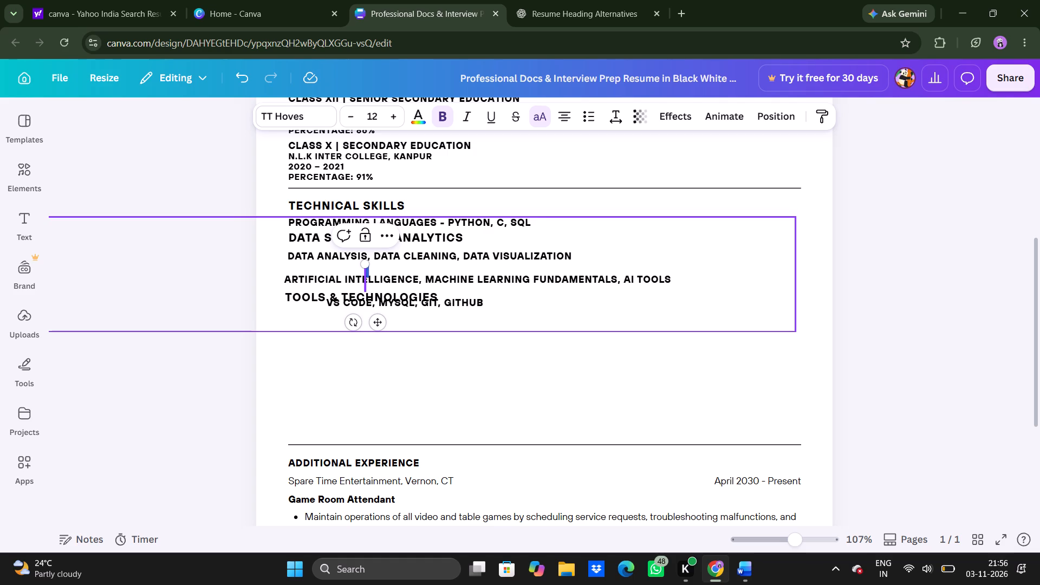
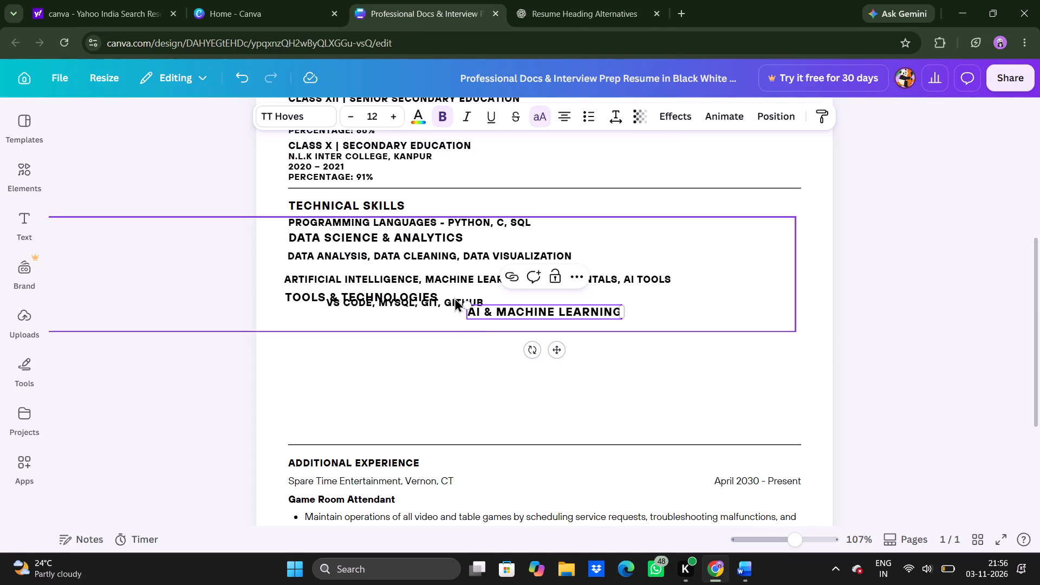
{"action": "left_click_drag", "start_coordinate": [454, 297], "coordinate": [512, 325]}
{"action": "left_click", "coordinate": [512, 325]}
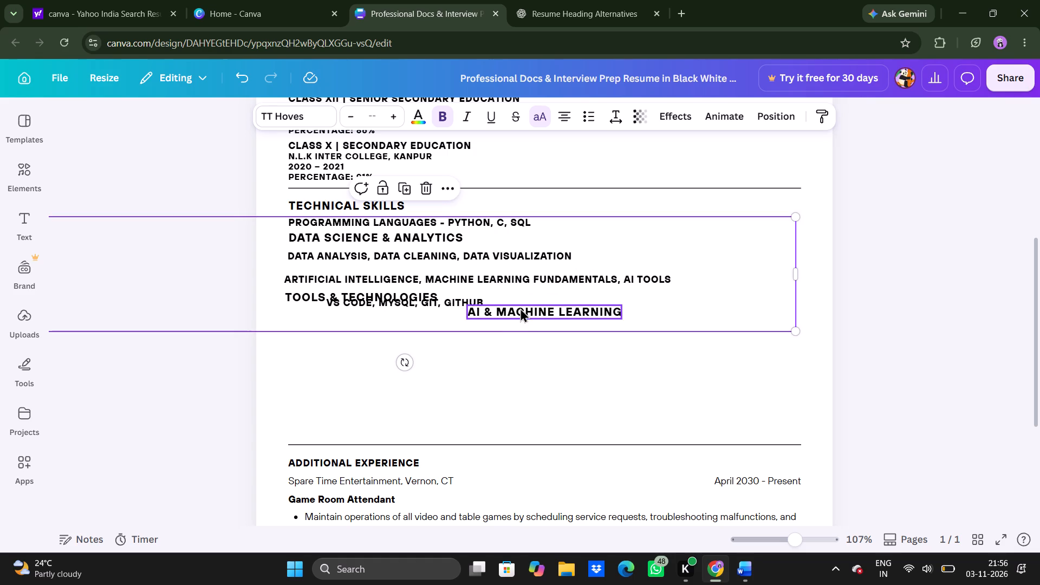
{"action": "left_click", "coordinate": [520, 308]}
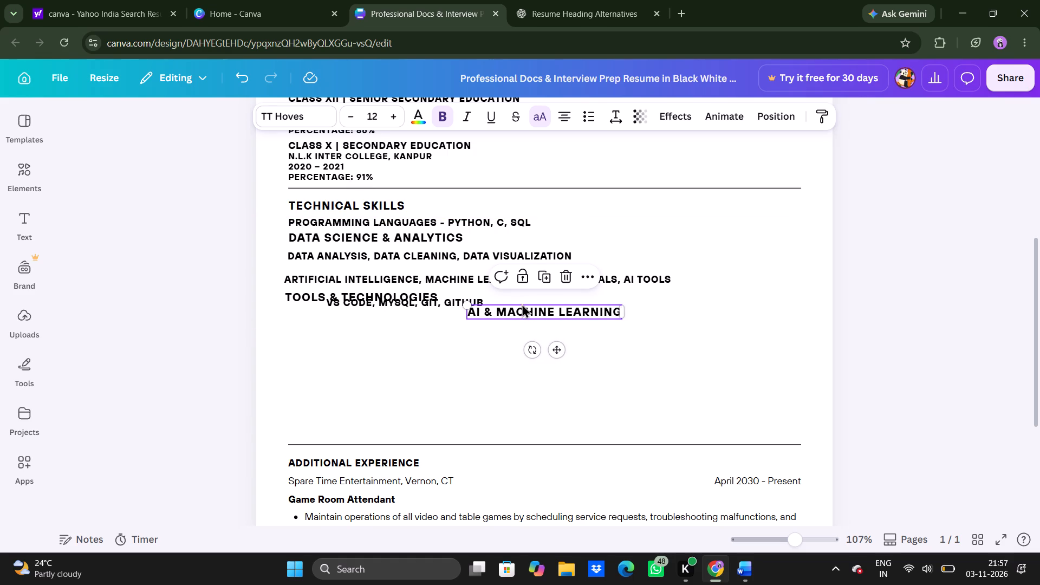
{"action": "left_click", "coordinate": [559, 314]}
{"action": "left_click", "coordinate": [559, 314]}
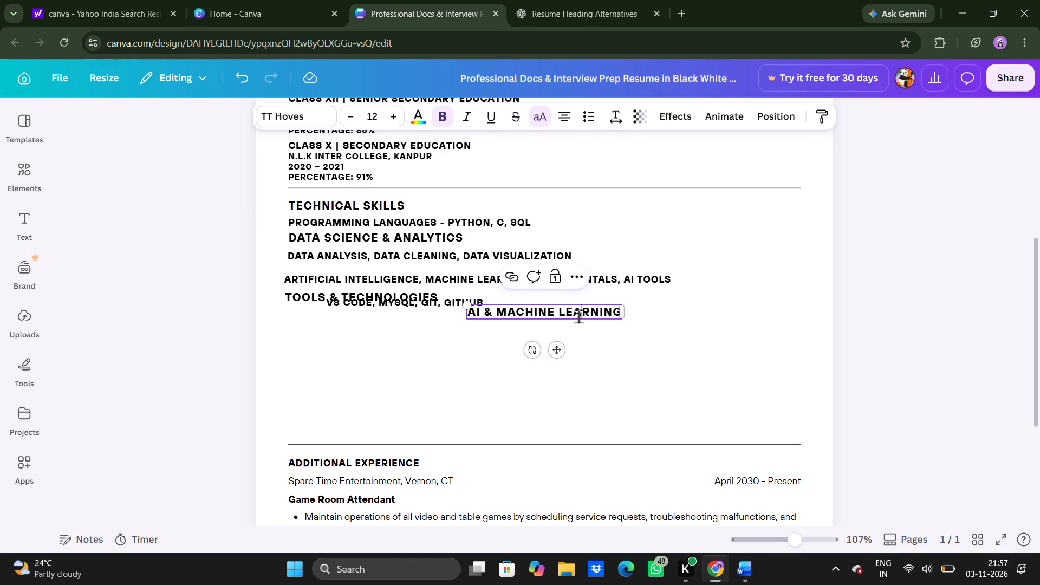
{"action": "left_click", "coordinate": [557, 315]}
{"action": "left_click", "coordinate": [557, 315]}
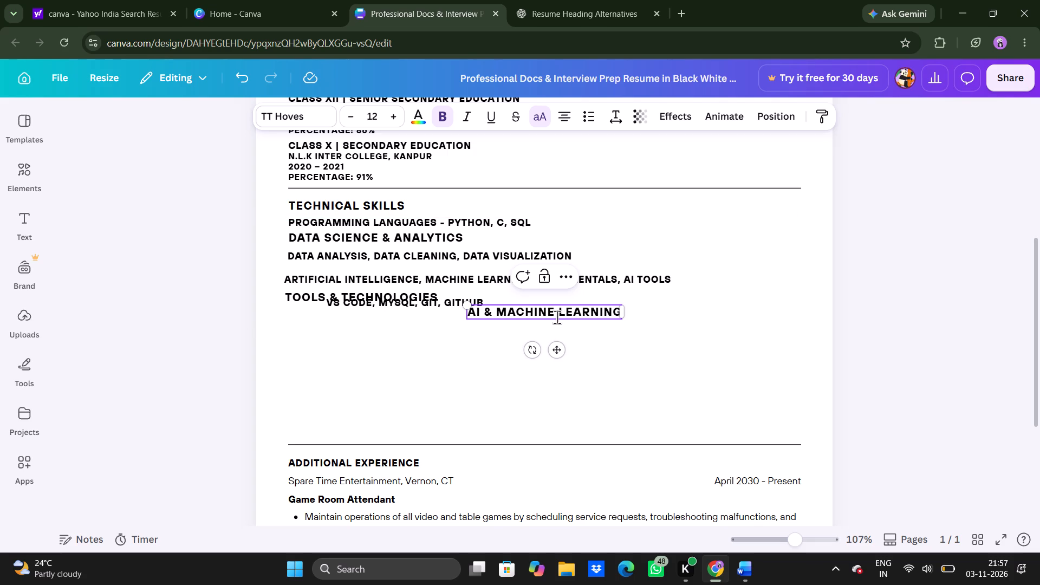
{"action": "left_click_drag", "start_coordinate": [557, 320], "coordinate": [501, 310]}
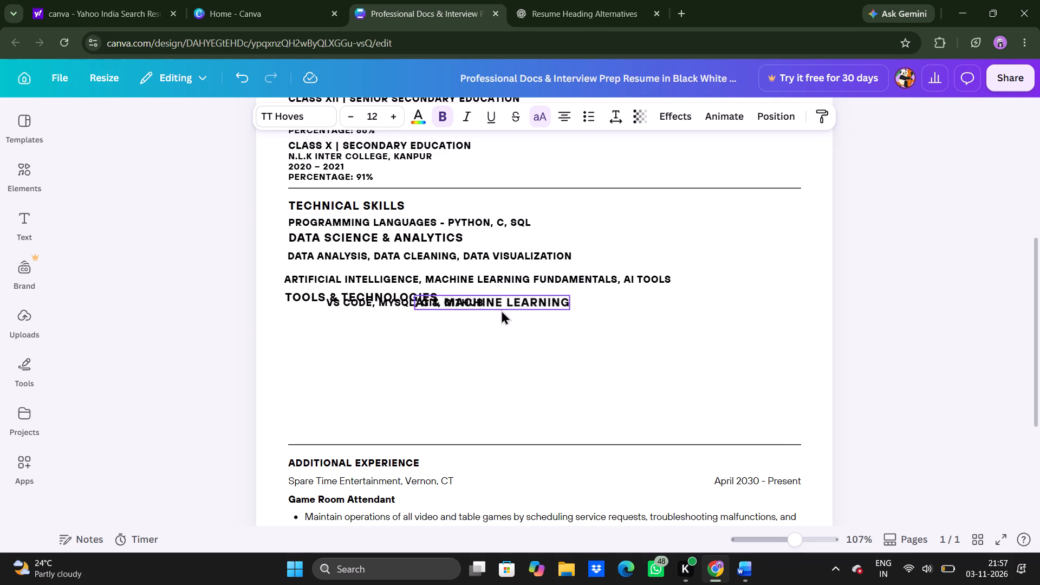
{"action": "left_click_drag", "start_coordinate": [501, 310], "coordinate": [383, 280]}
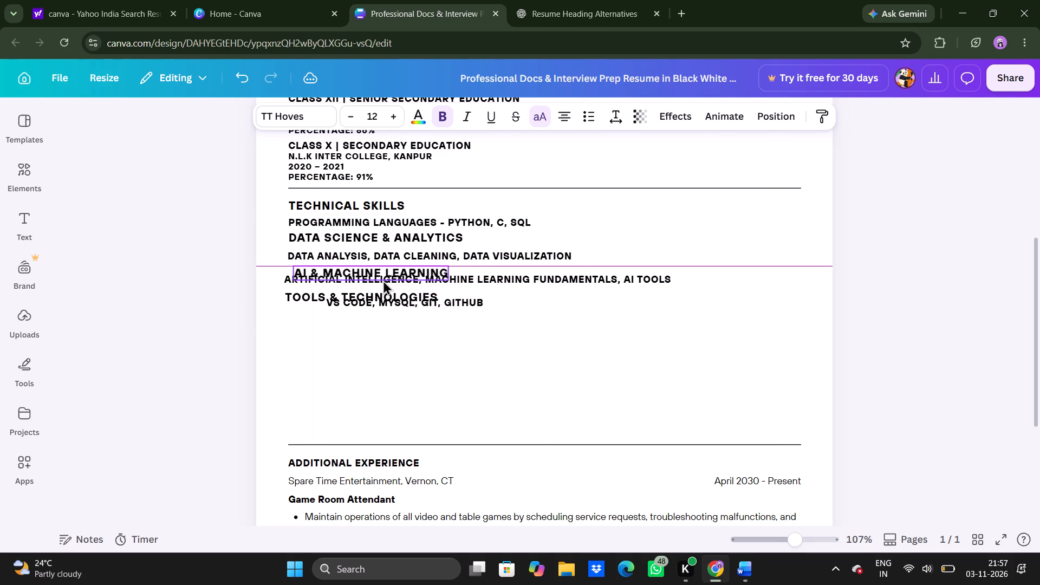
{"action": "left_click_drag", "start_coordinate": [383, 280], "coordinate": [379, 278]}
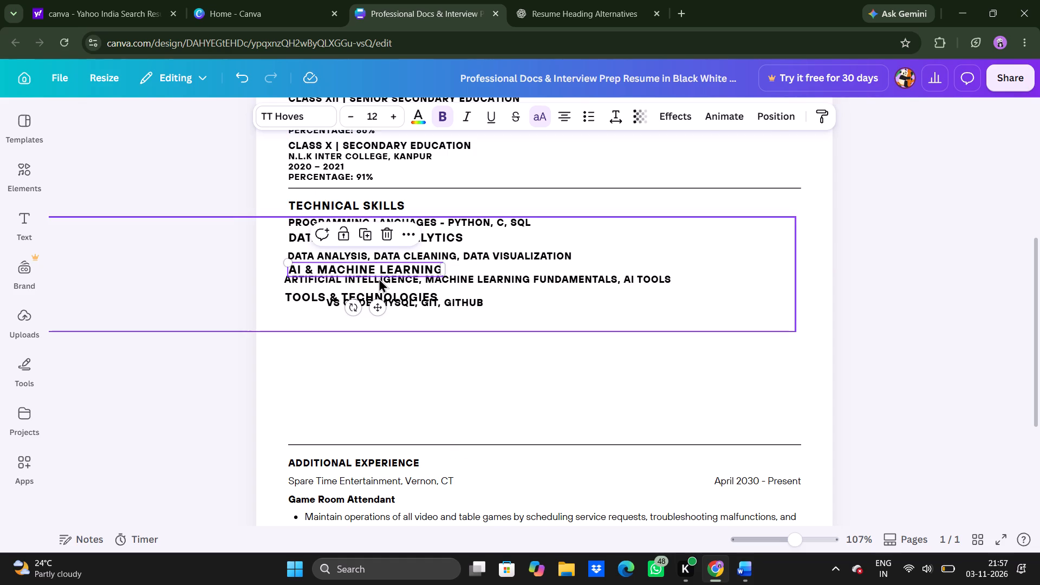
Shift the Tools & Technologies heading slightly right and up so it lines up with the AI & Machine Learning heading.
{"action": "left_click", "coordinate": [525, 290]}
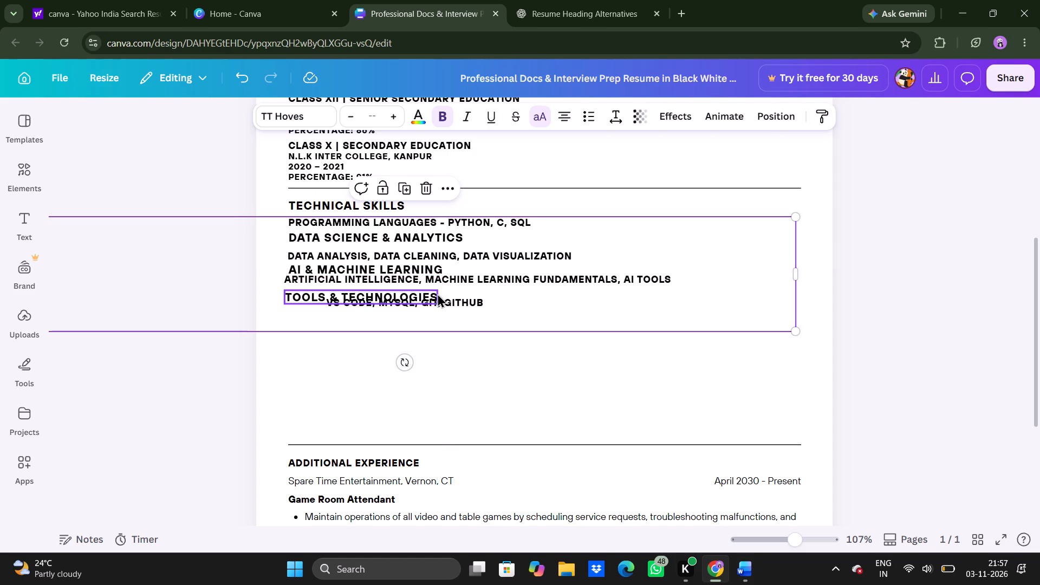
{"action": "left_click", "coordinate": [306, 292]}
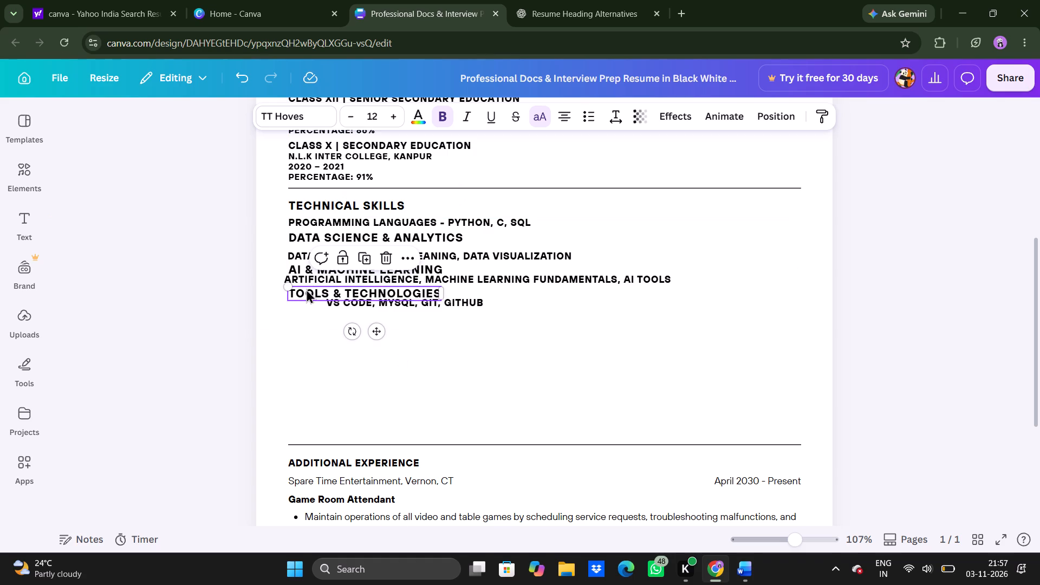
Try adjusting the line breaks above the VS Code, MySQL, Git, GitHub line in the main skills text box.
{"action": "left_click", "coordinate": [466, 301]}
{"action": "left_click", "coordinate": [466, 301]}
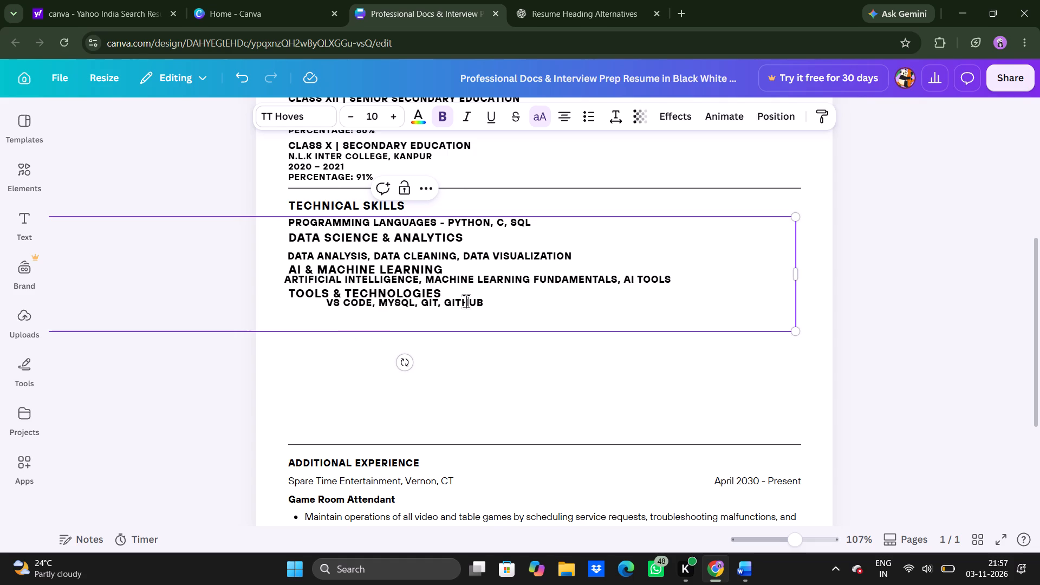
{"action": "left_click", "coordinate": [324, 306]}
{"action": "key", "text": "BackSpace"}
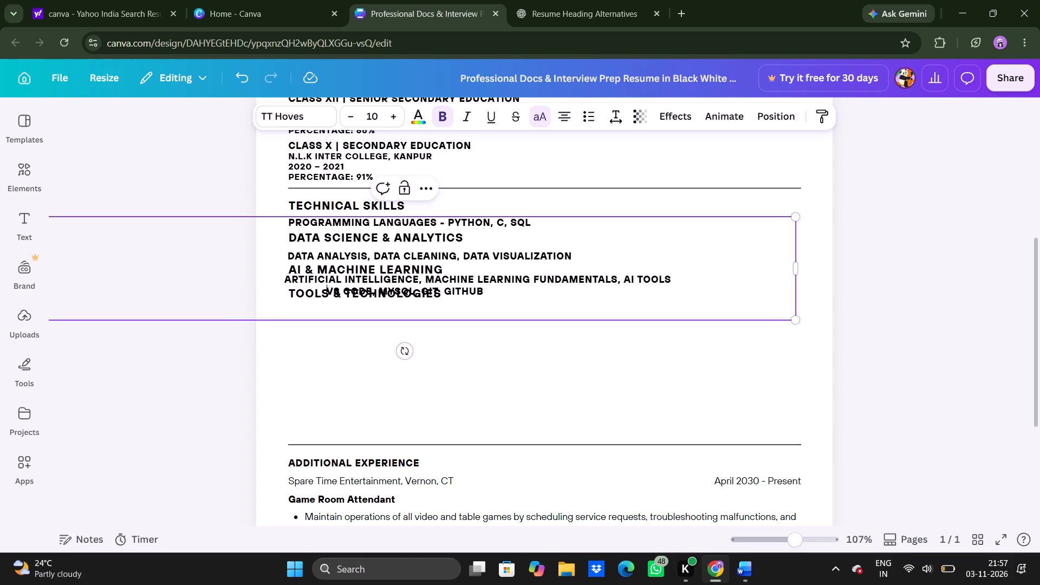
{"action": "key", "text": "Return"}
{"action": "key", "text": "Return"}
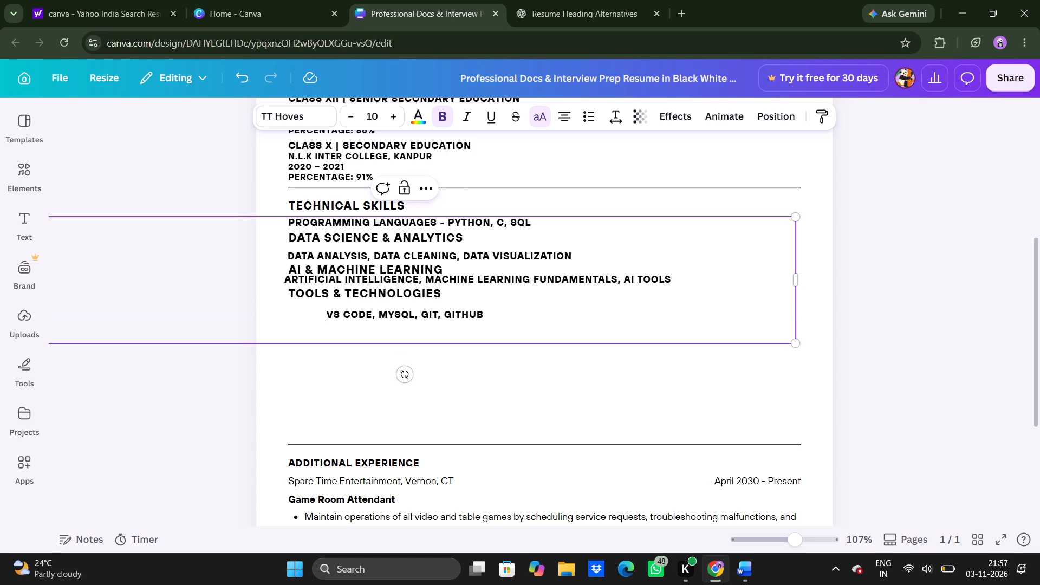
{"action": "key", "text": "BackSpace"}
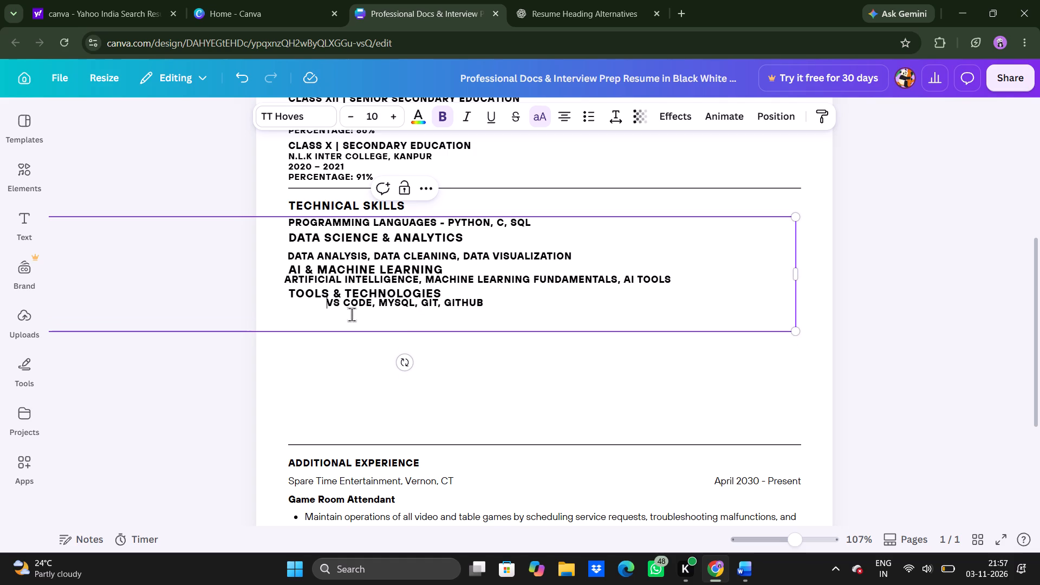
Copy the VS Code, MySQL, Git, GitHub line from the main skills text box and paste it as a separate text box.
{"action": "left_click_drag", "start_coordinate": [329, 302], "coordinate": [450, 305]}
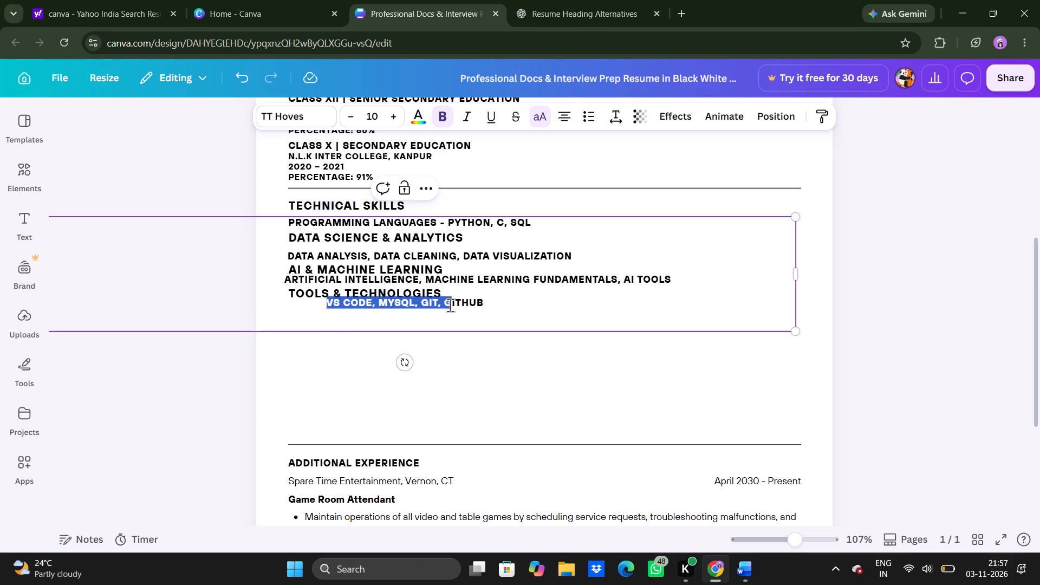
{"action": "left_click_drag", "start_coordinate": [450, 305], "coordinate": [485, 306]}
{"action": "key", "text": "ctrl+c"}
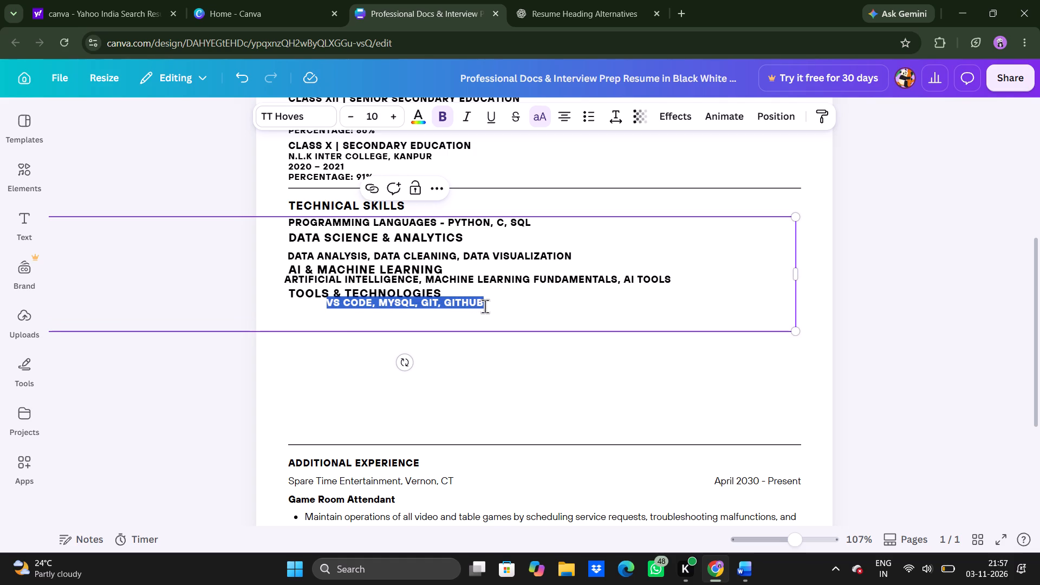
{"action": "left_click", "coordinate": [479, 378]}
{"action": "left_click", "coordinate": [479, 378]}
{"action": "key", "text": "ctrl+v"}
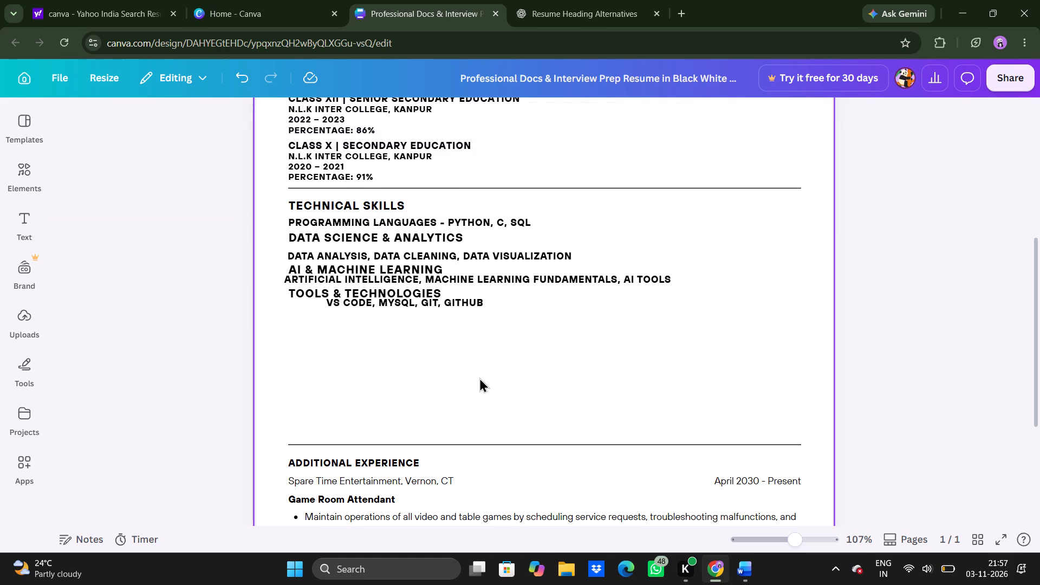
Delete the original VS Code, MySQL, Git, GitHub line from the main skills text box.
{"action": "left_click", "coordinate": [428, 298]}
{"action": "left_click", "coordinate": [428, 298]}
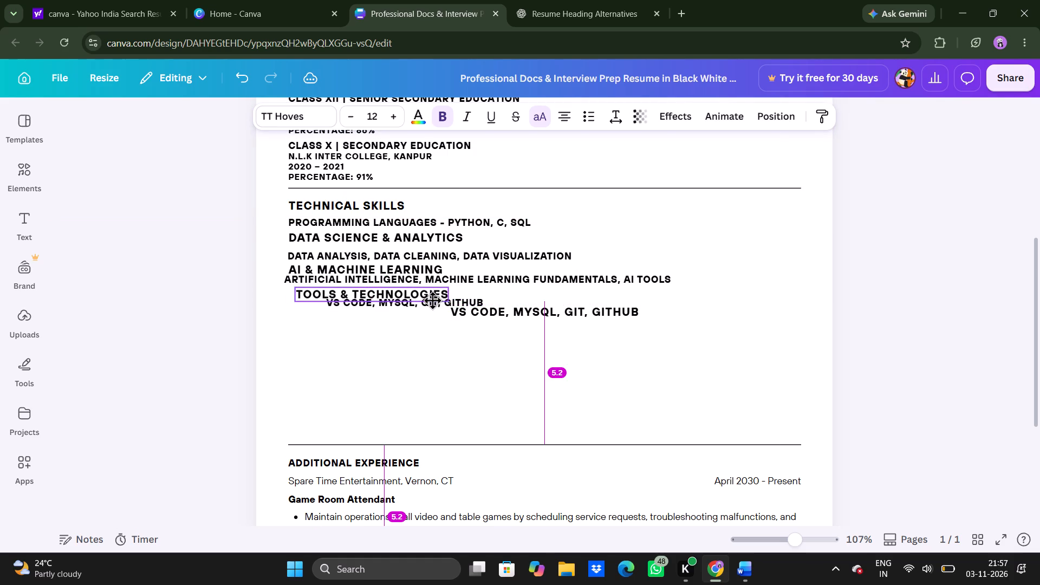
{"action": "left_click", "coordinate": [470, 300]}
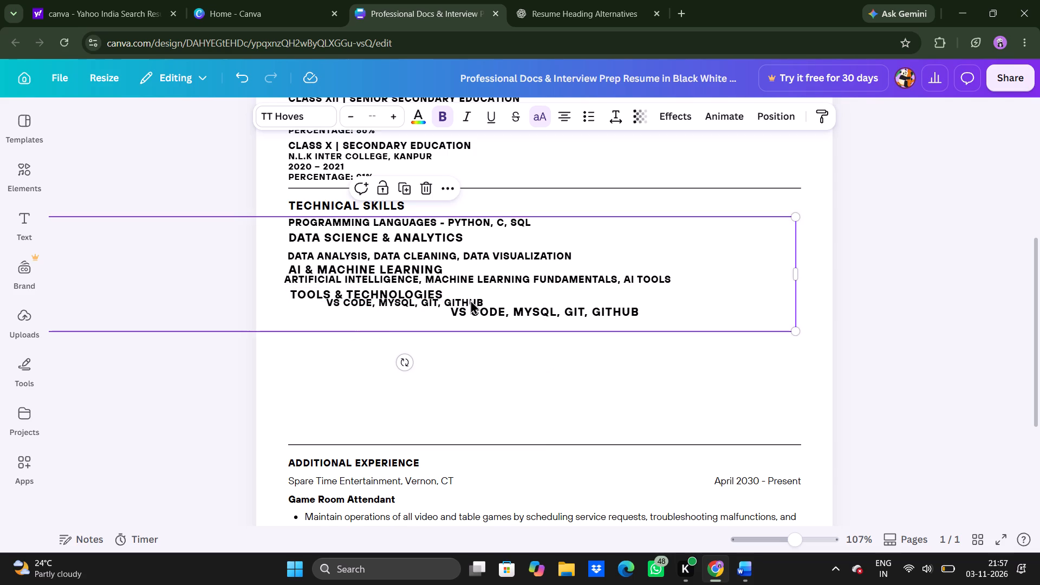
{"action": "double_click", "coordinate": [470, 300]}
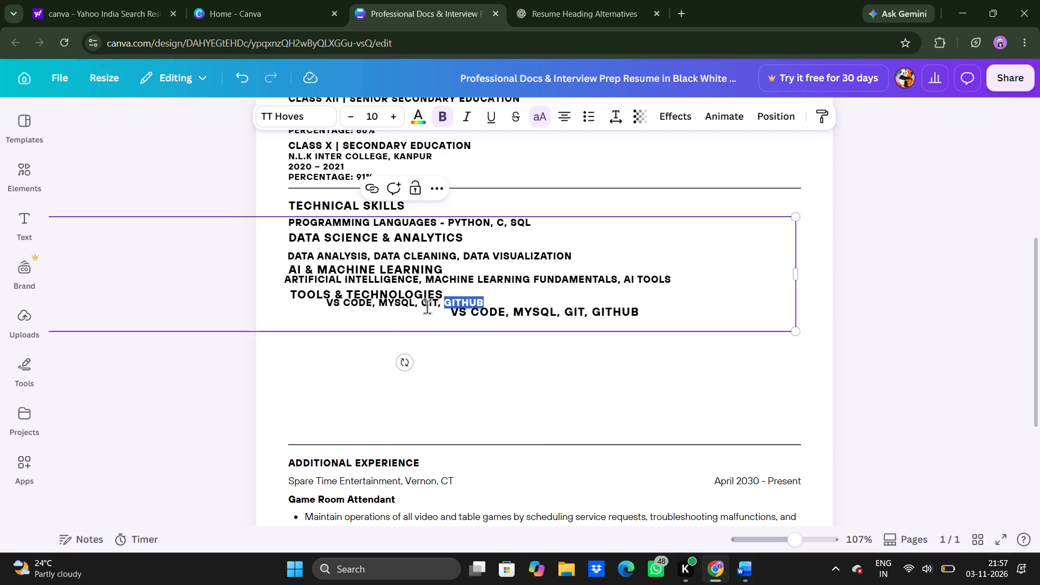
{"action": "left_click_drag", "start_coordinate": [329, 303], "coordinate": [419, 303]}
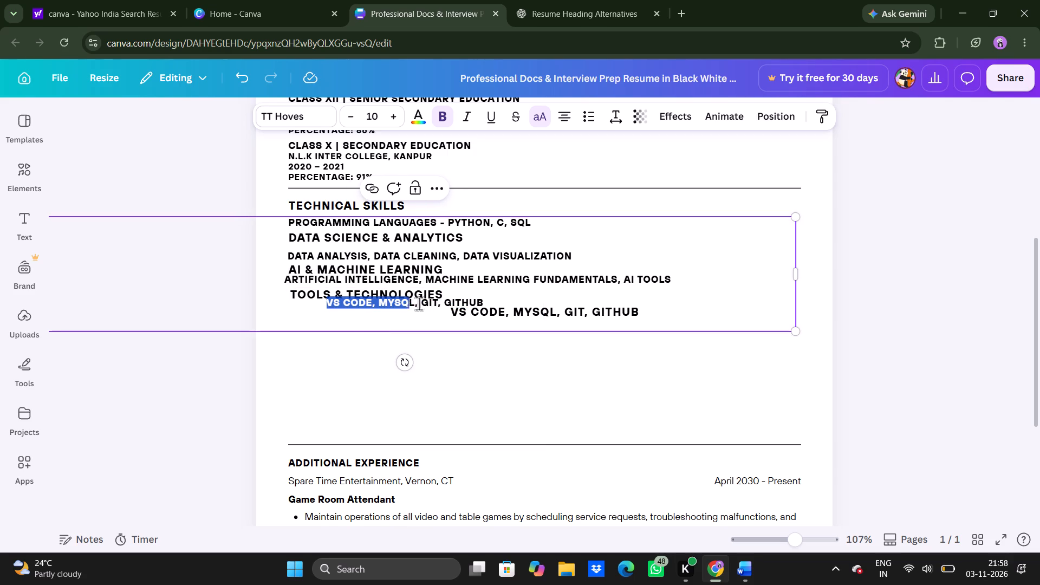
{"action": "left_click_drag", "start_coordinate": [419, 303], "coordinate": [485, 301]}
{"action": "key", "text": "BackSpace"}
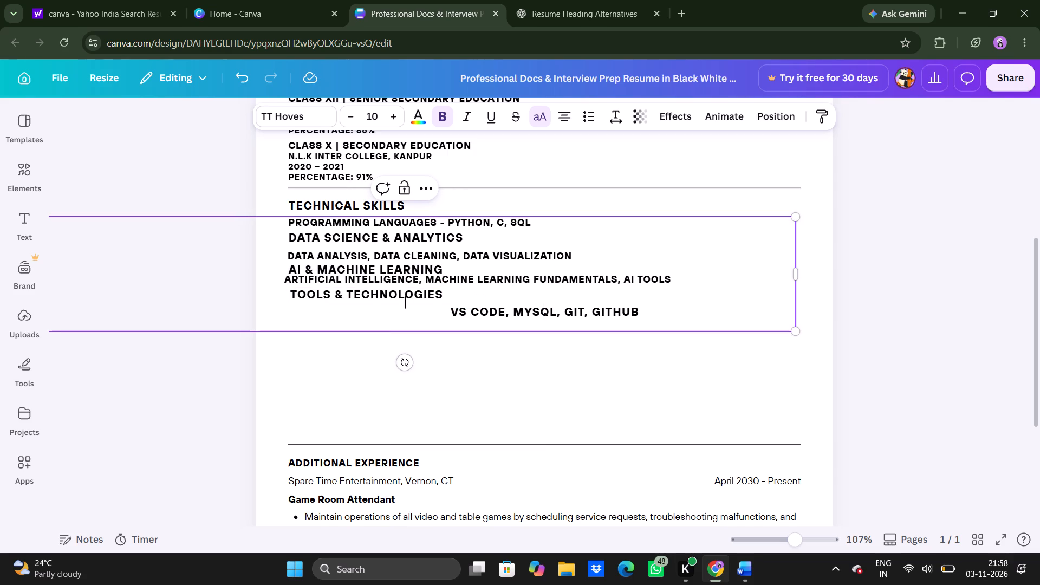
Move the separate VS Code, MySQL, Git, GitHub text box directly below the Tools & Technologies heading, near its left edge.
{"action": "left_click", "coordinate": [500, 308]}
{"action": "left_click", "coordinate": [517, 427]}
{"action": "left_click", "coordinate": [491, 305]}
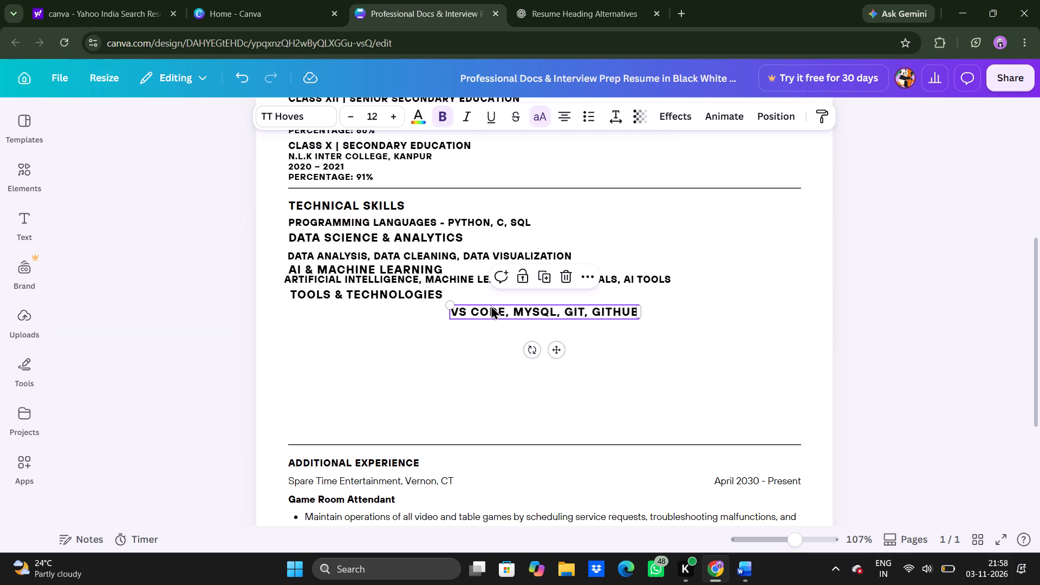
{"action": "left_click_drag", "start_coordinate": [461, 311], "coordinate": [437, 320]}
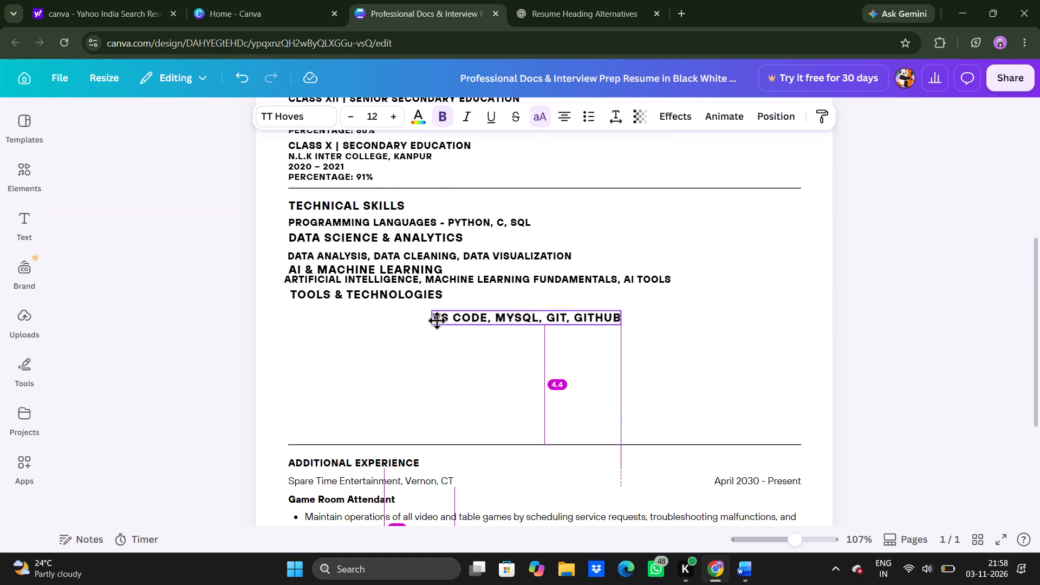
{"action": "left_click_drag", "start_coordinate": [437, 320], "coordinate": [302, 316]}
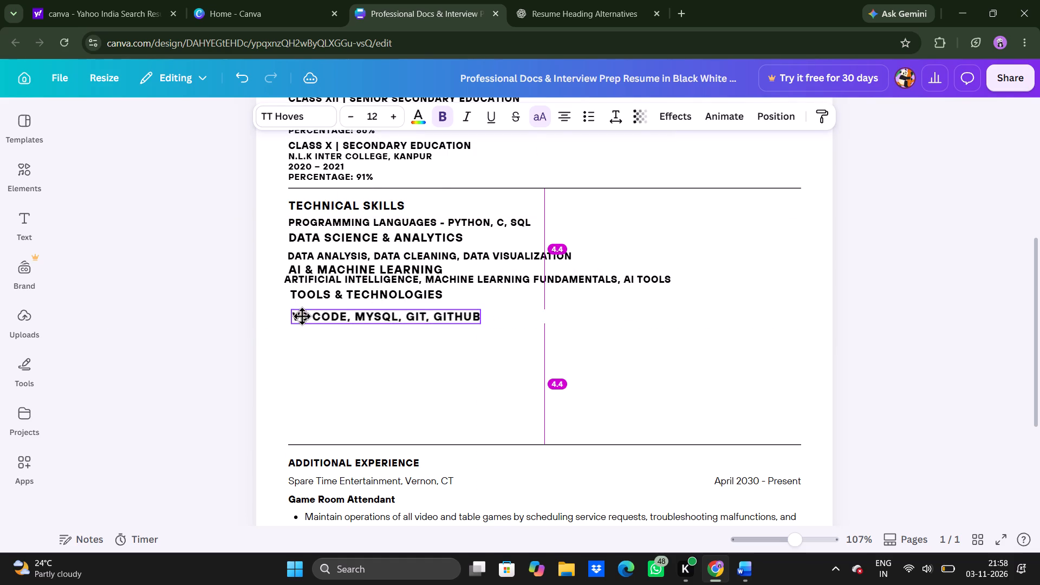
{"action": "left_click_drag", "start_coordinate": [302, 316], "coordinate": [302, 313]}
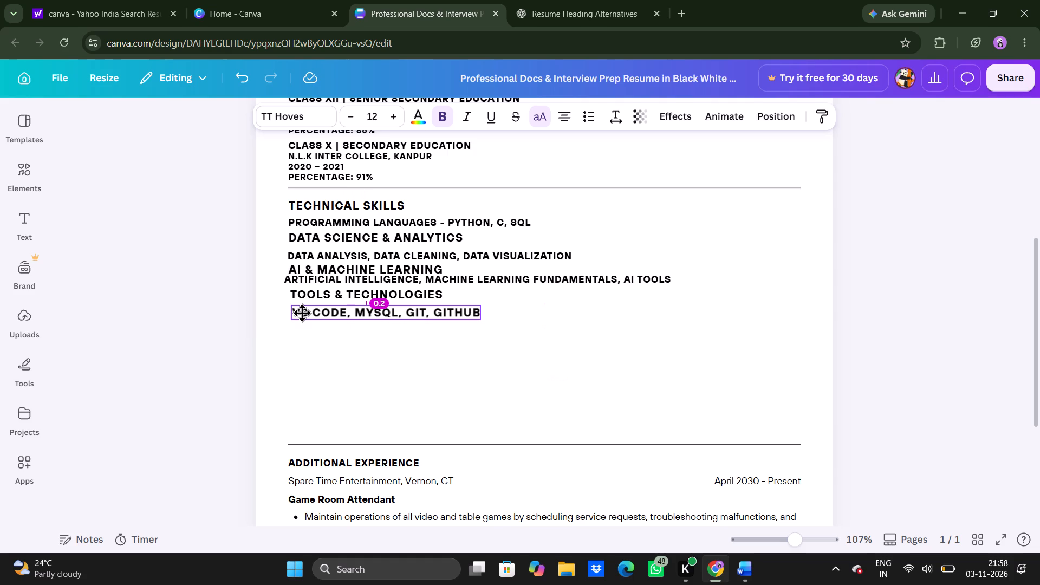
{"action": "left_click_drag", "start_coordinate": [302, 313], "coordinate": [302, 310]}
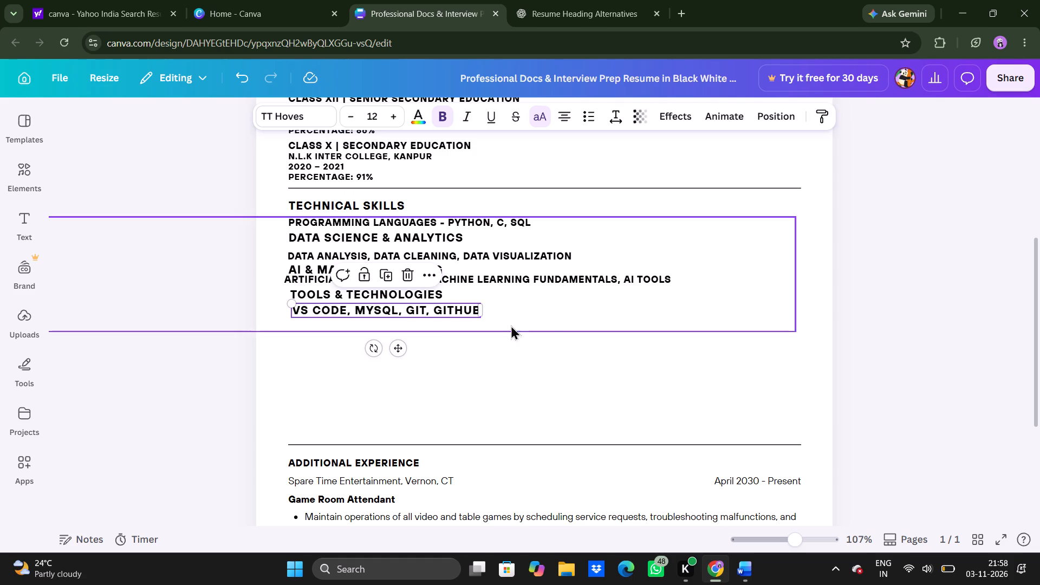
{"action": "left_click", "coordinate": [579, 386]}
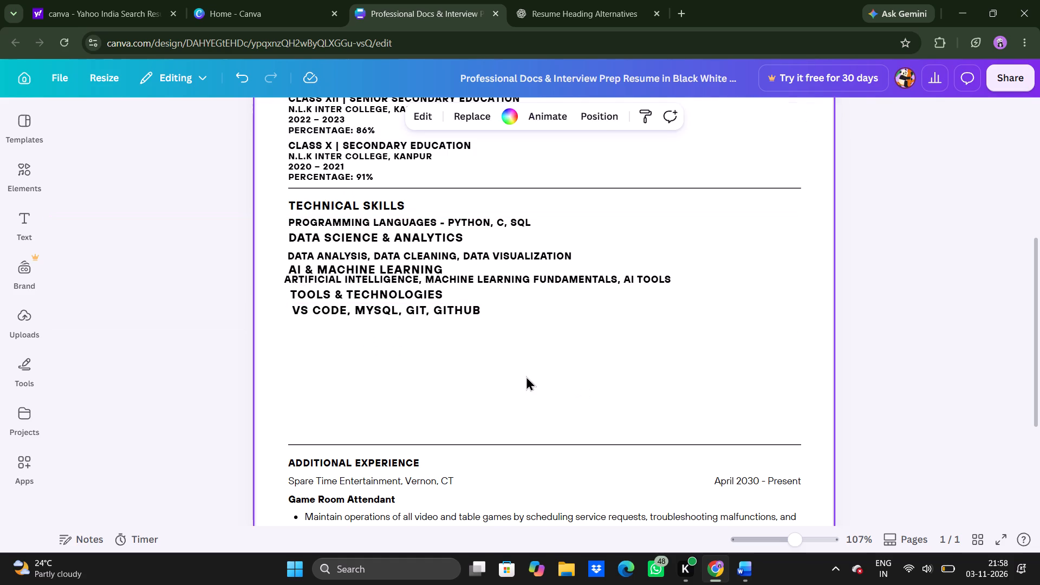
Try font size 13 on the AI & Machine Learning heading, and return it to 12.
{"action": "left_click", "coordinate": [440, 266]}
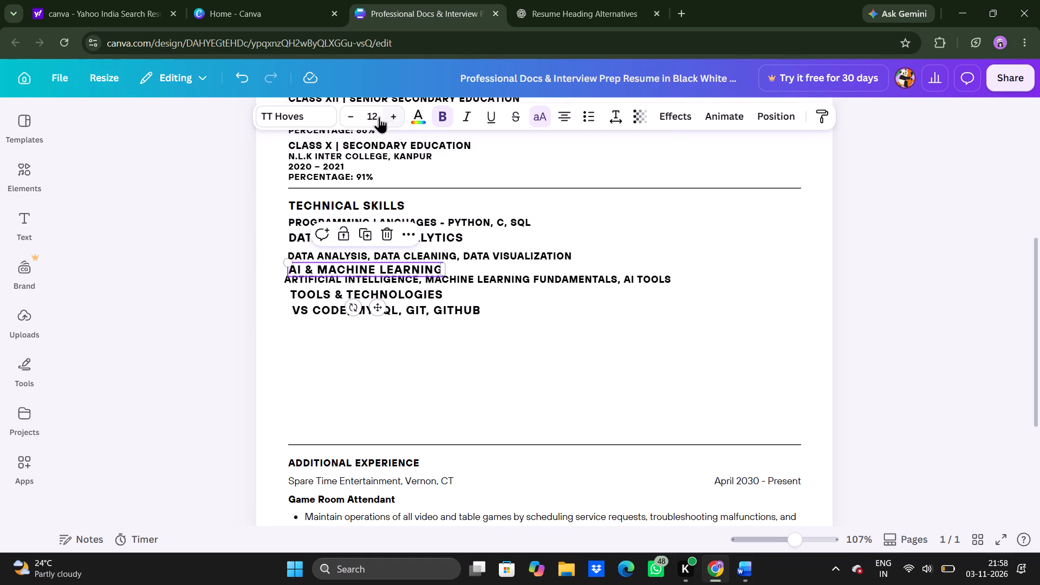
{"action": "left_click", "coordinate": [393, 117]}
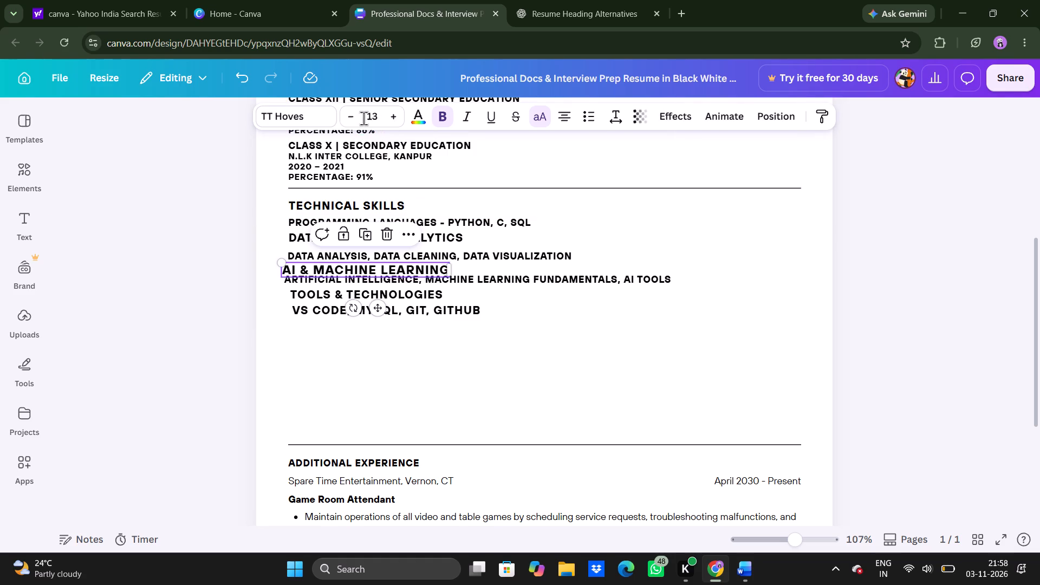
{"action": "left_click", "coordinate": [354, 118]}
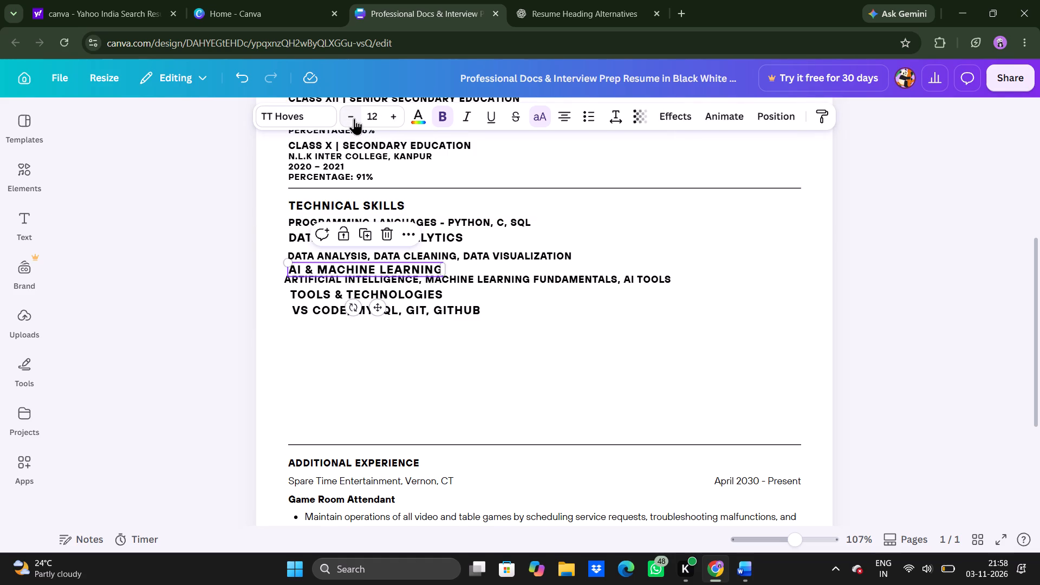
Indent the Artificial Intelligence, Machine Learning Fundamentals, AI Tools line with three leading spaces to align it with the headings' left edge.
{"action": "left_click", "coordinate": [481, 355]}
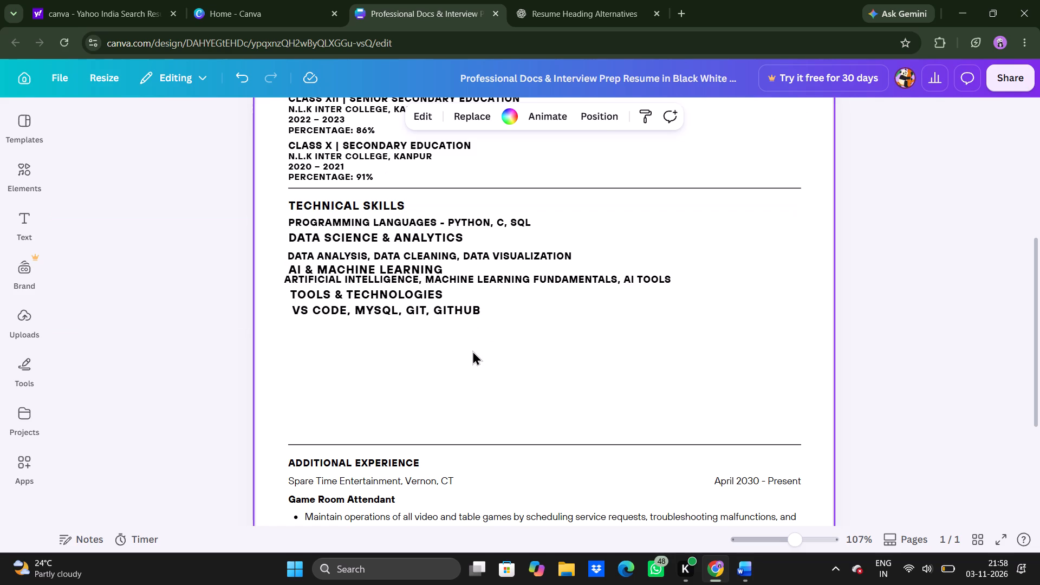
{"action": "left_click", "coordinate": [286, 278]}
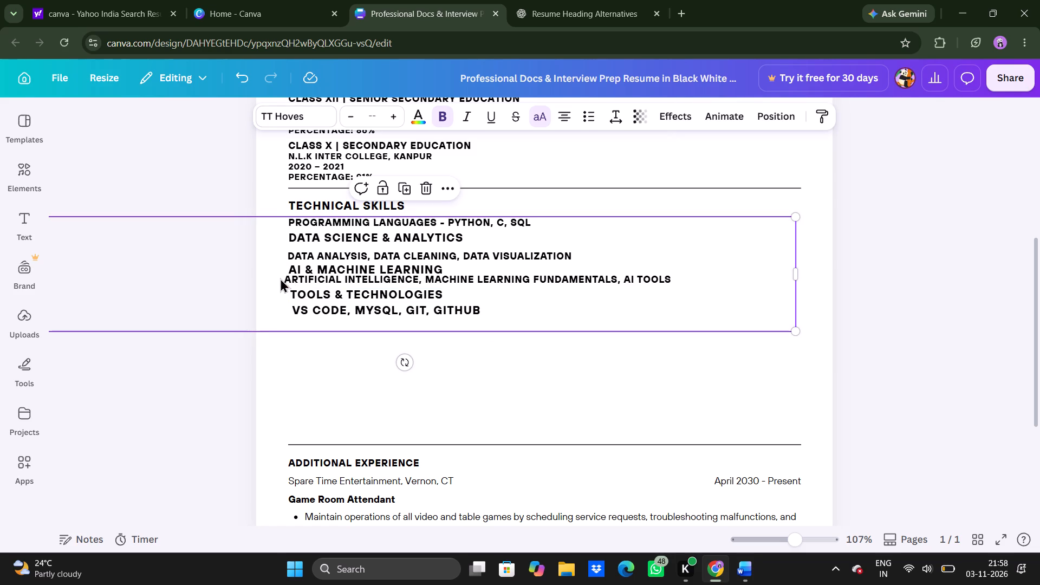
{"action": "left_click", "coordinate": [279, 278]}
{"action": "left_click", "coordinate": [283, 278]}
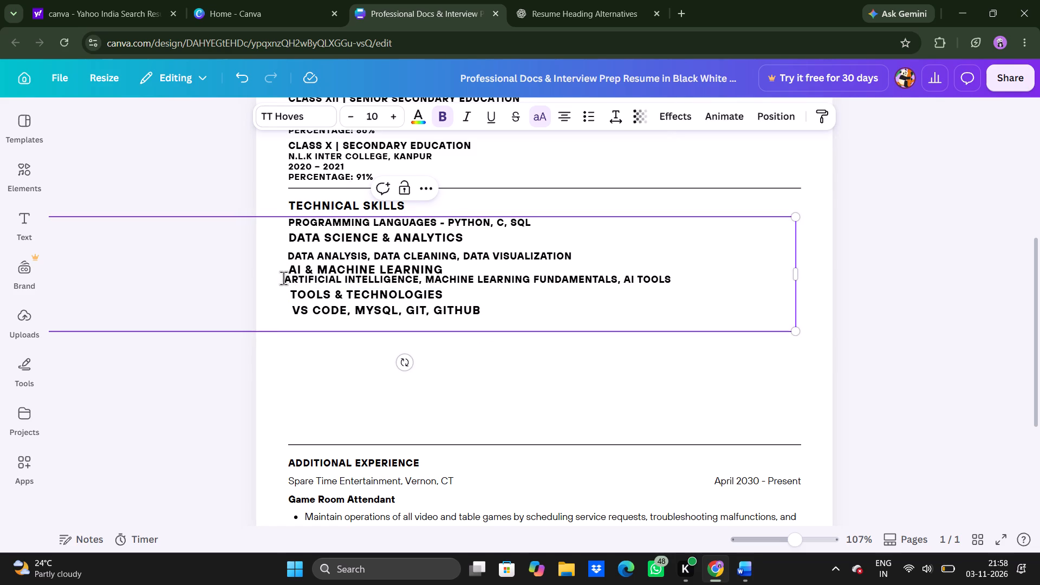
{"action": "key", "text": "space"}
{"action": "key", "text": "space"}
{"action": "key", "text": "space"}
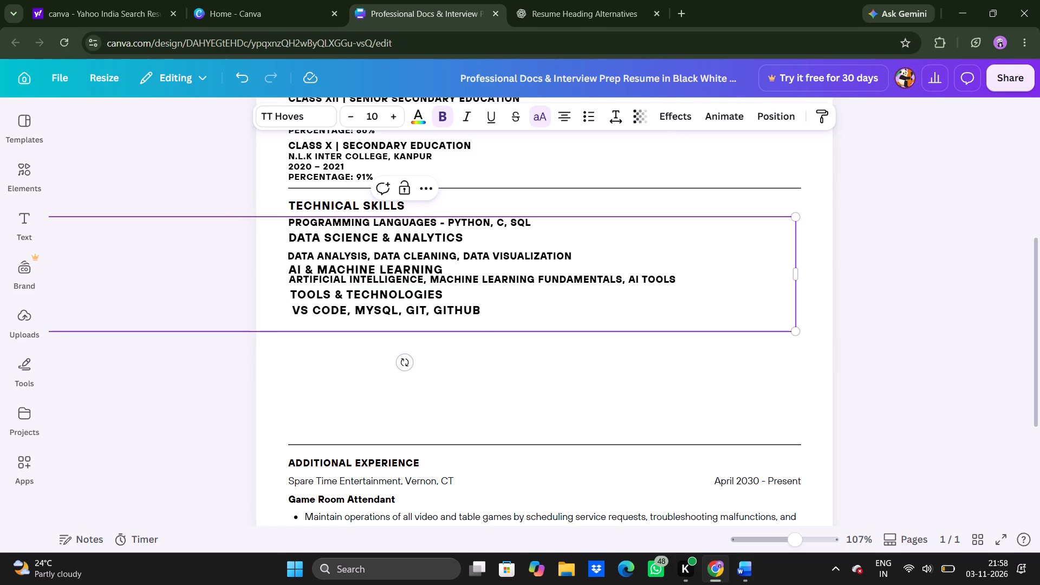
Add one leading space to the Data Analysis, Data Cleaning, Data Visualization line.
{"action": "left_click", "coordinate": [285, 251]}
{"action": "key", "text": "space"}
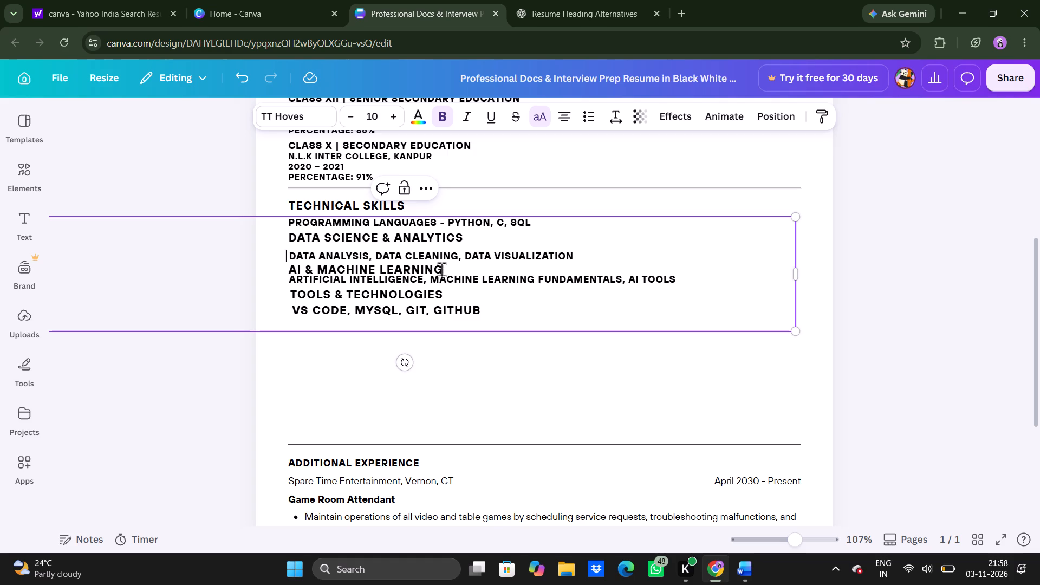
Set the blank line above the Data Analysis, Data Cleaning, Data Visualization line to font size 8.
{"action": "left_click", "coordinate": [457, 245]}
{"action": "left_click", "coordinate": [349, 121]}
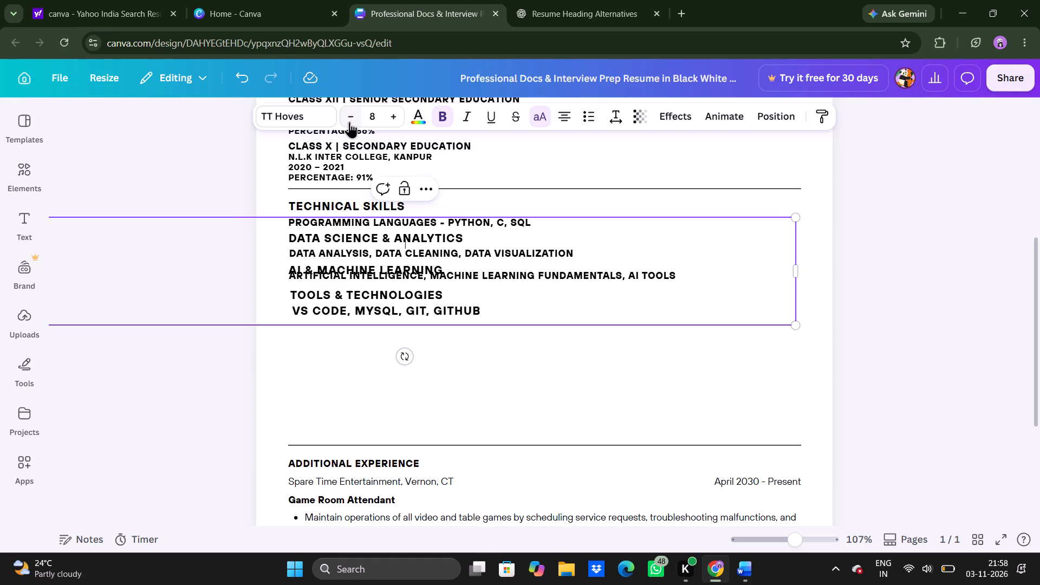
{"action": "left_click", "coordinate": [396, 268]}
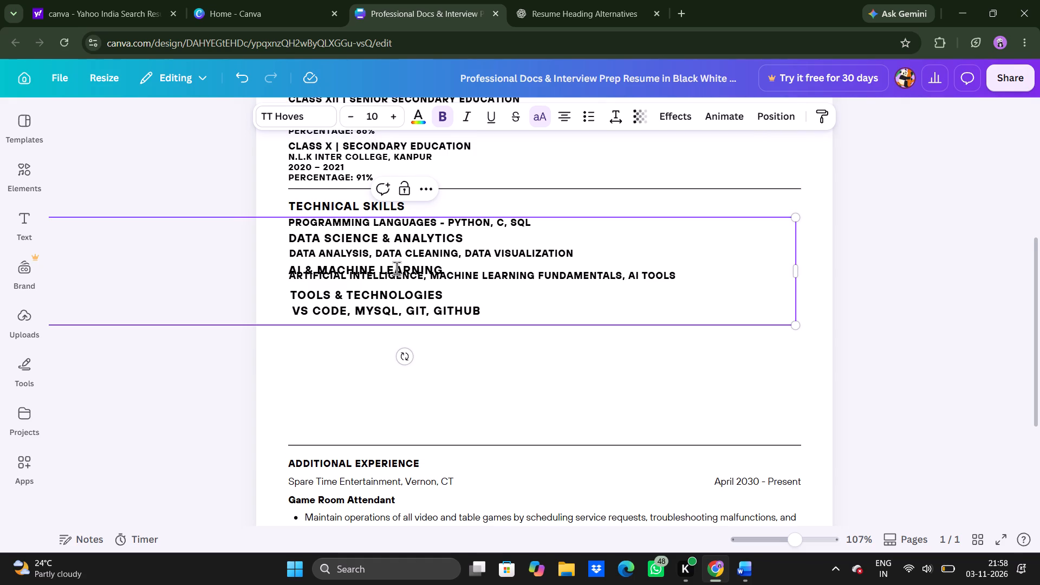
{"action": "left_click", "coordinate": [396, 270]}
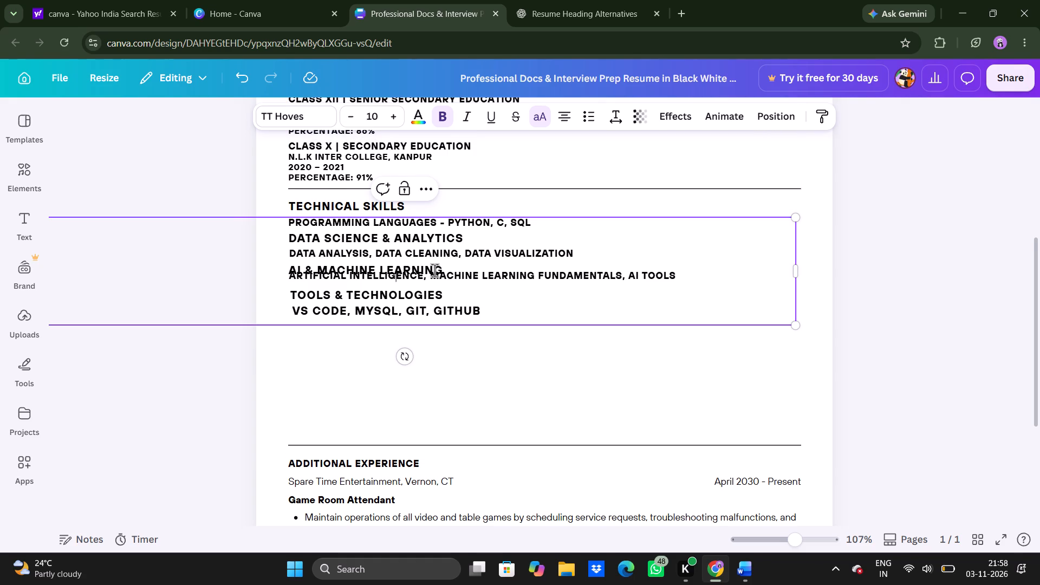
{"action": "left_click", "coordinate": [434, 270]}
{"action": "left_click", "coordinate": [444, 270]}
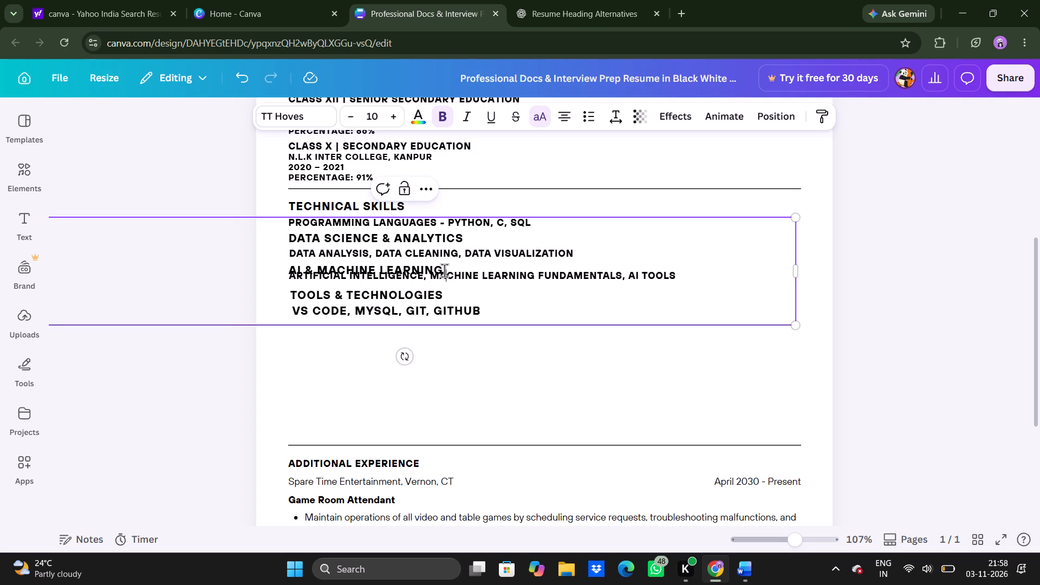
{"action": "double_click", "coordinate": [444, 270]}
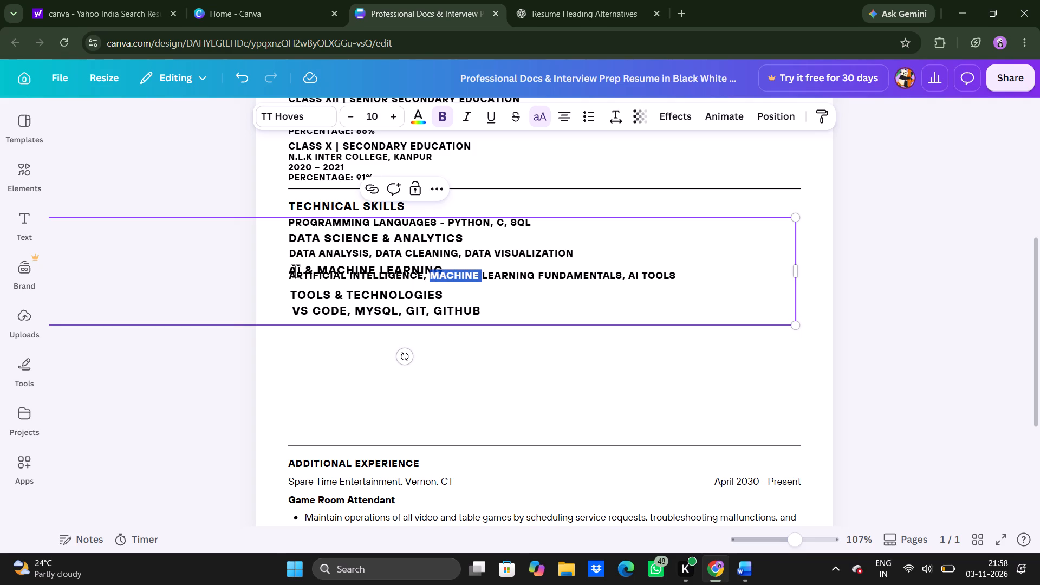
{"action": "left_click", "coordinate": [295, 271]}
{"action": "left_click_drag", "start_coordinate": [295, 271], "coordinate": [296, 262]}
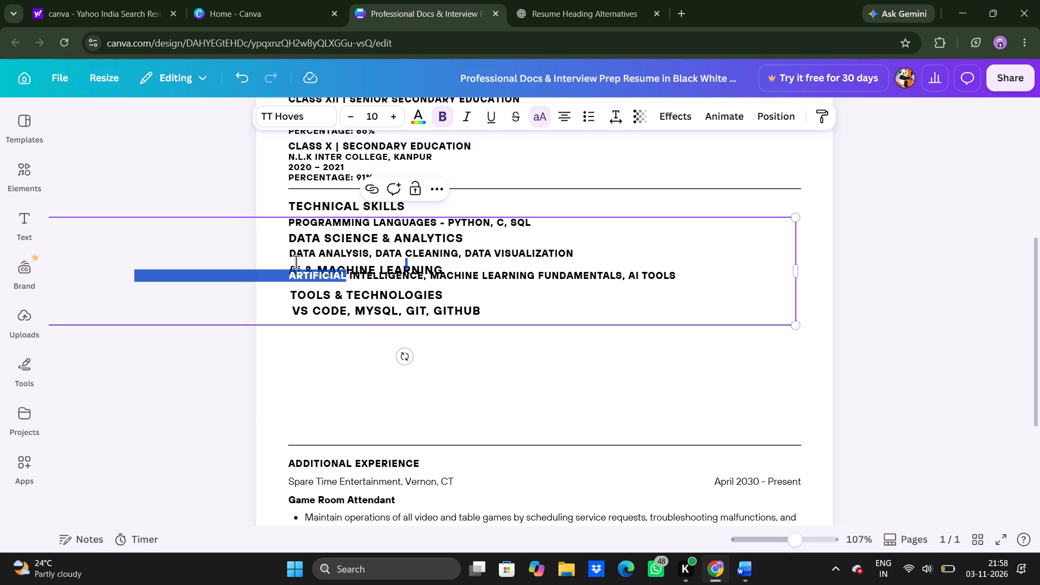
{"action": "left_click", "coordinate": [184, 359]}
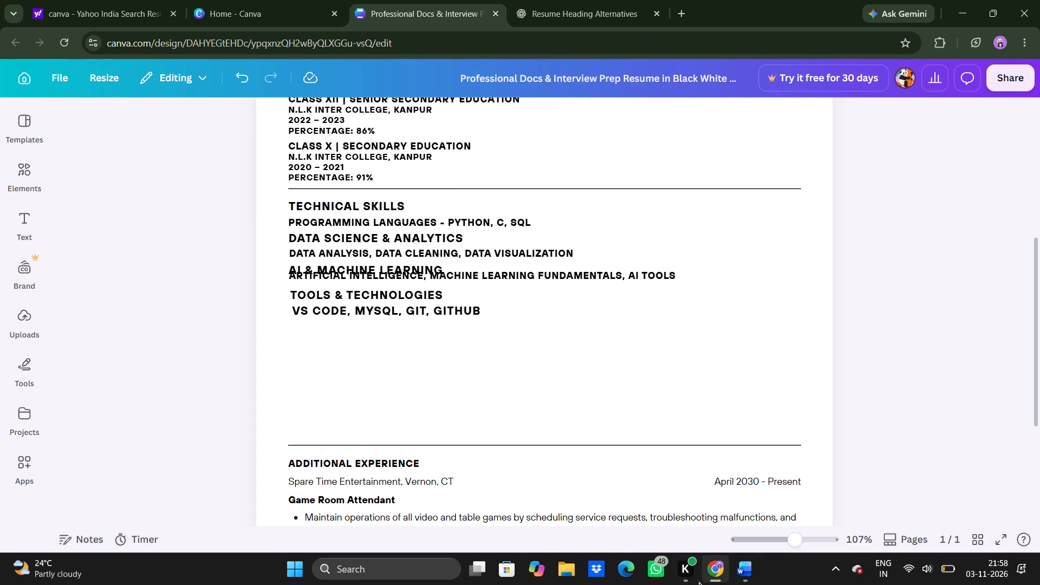